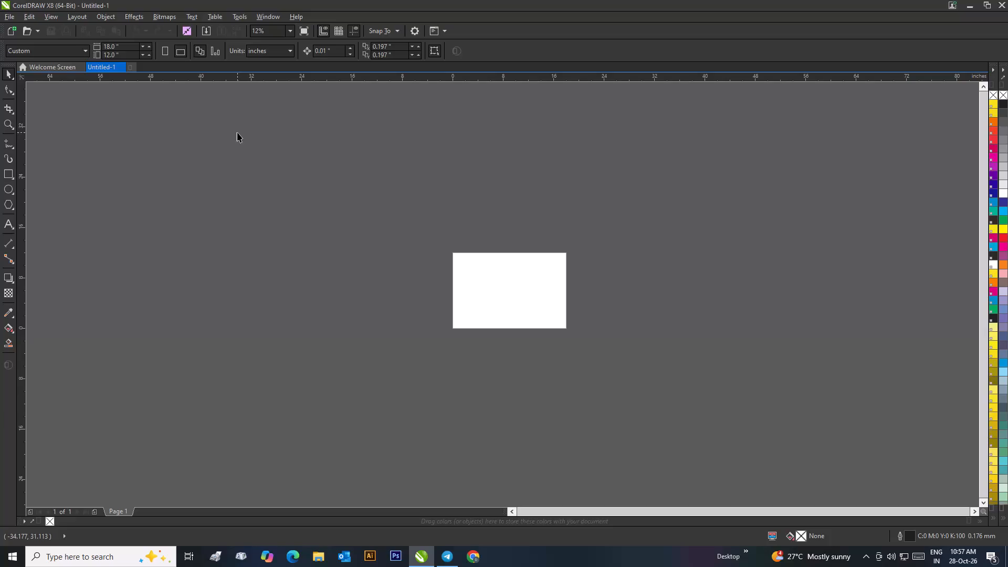
Start opening an existing drawing so its file can be chosen from the desktop folder.
{"action": "key", "text": "ctrl+o"}
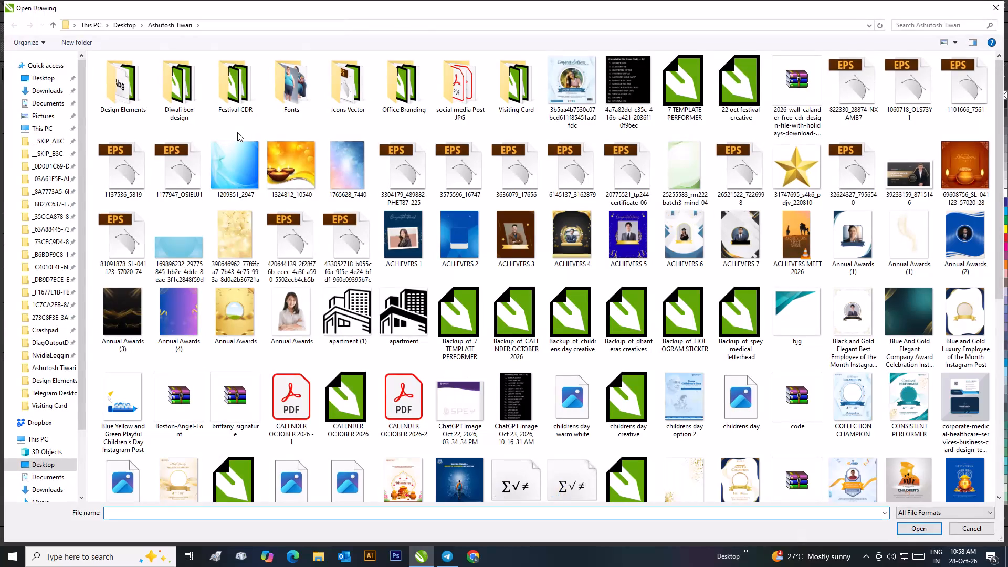
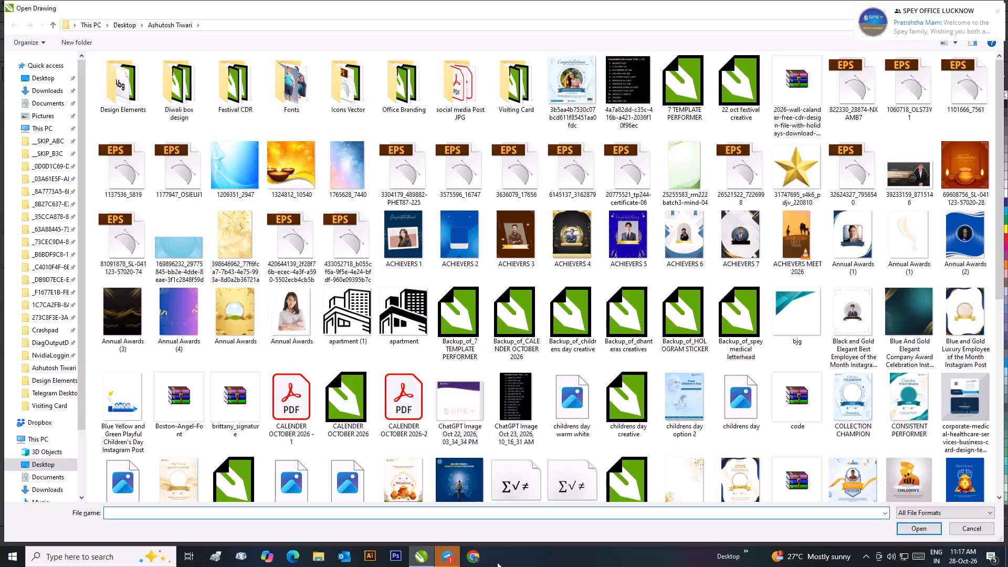
Switch from choosing a drawing file to the Google Chrome browser.
{"action": "left_click", "coordinate": [475, 554]}
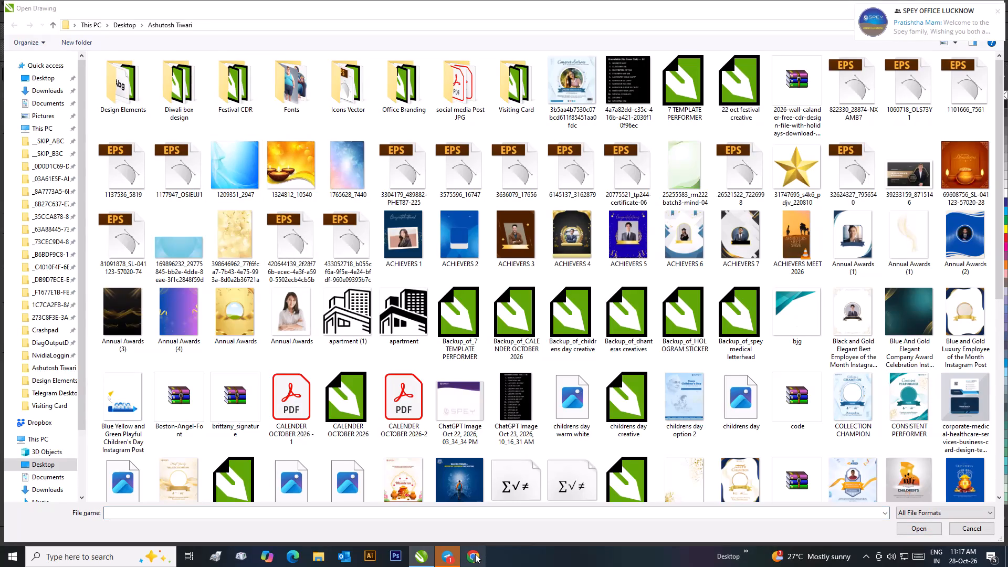
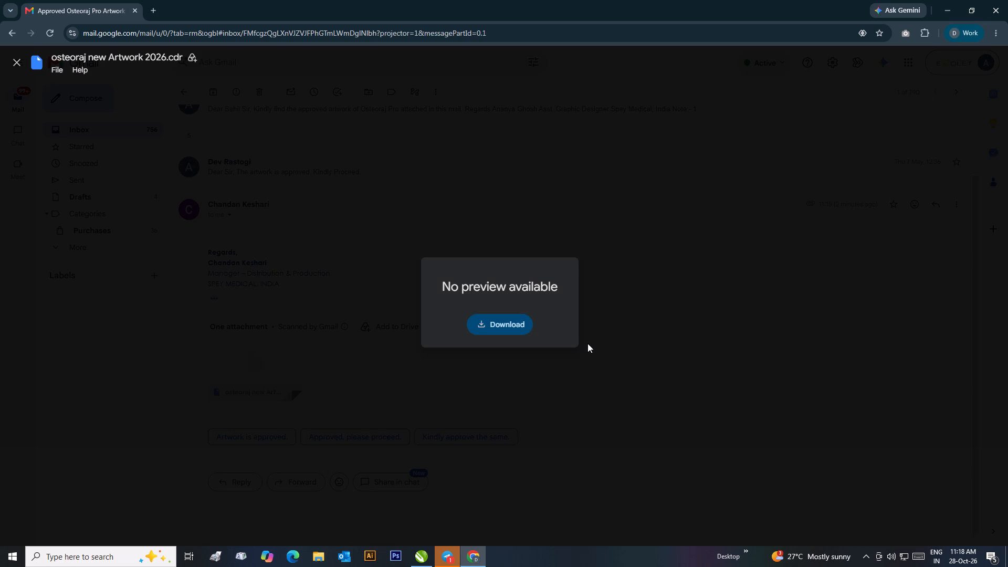
Dismiss the attachment preview and download osteoraj new Artwork 2026.cdr from the email into the desktop folder.
{"action": "left_click", "coordinate": [637, 313]}
{"action": "left_click", "coordinate": [233, 387]}
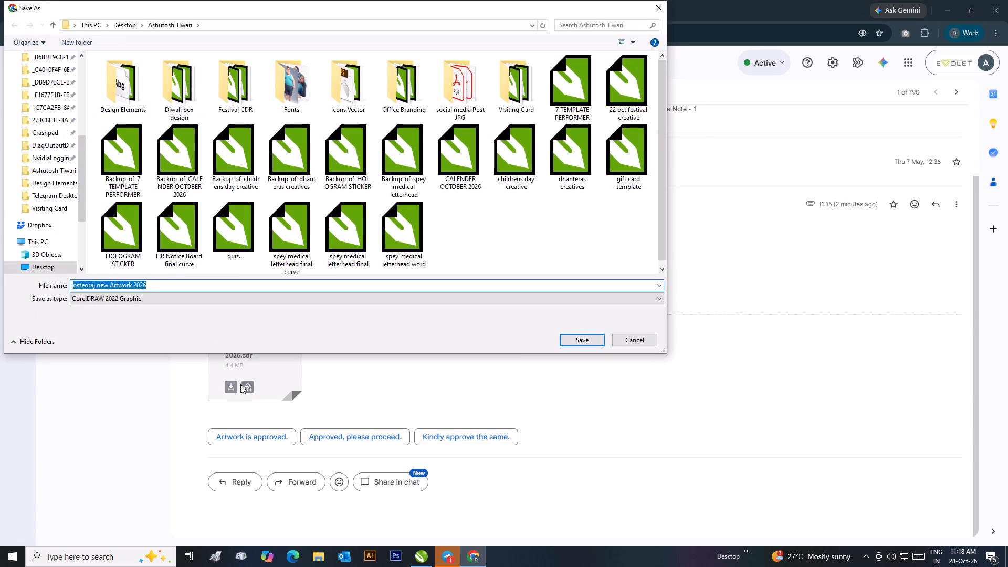
{"action": "left_click", "coordinate": [569, 342]}
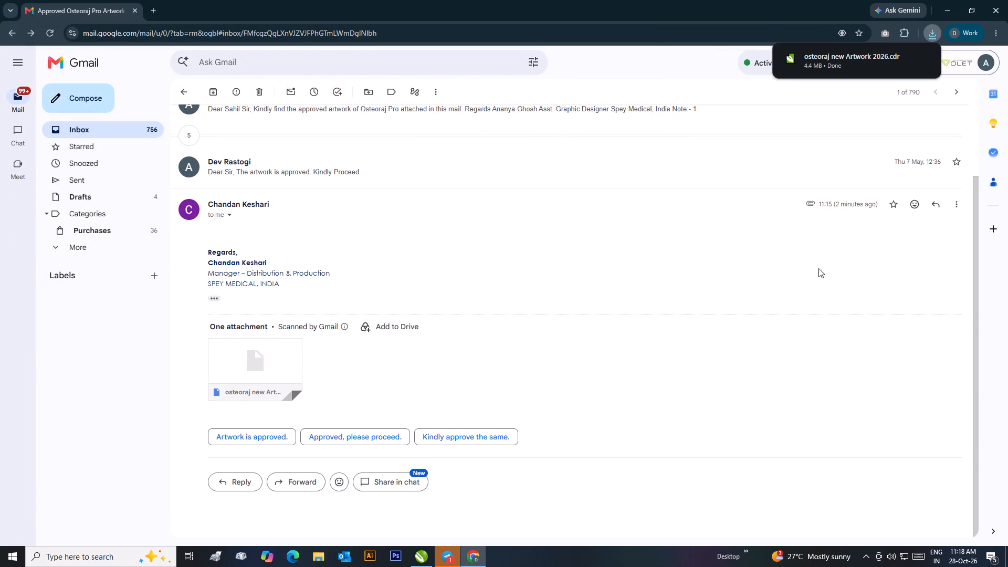
Switch to CorelDRAW and open the downloaded drawing osteoraj new Artwork 2026 from Quick access.
{"action": "left_click", "coordinate": [434, 525]}
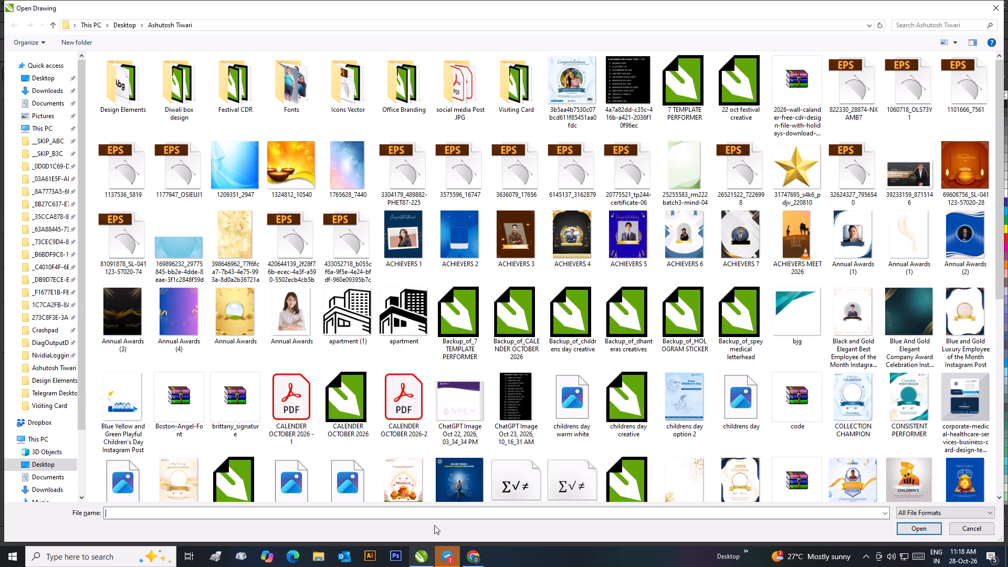
{"action": "scroll", "coordinate": [50, 97], "scroll_direction": "up", "scroll_amount": 2}
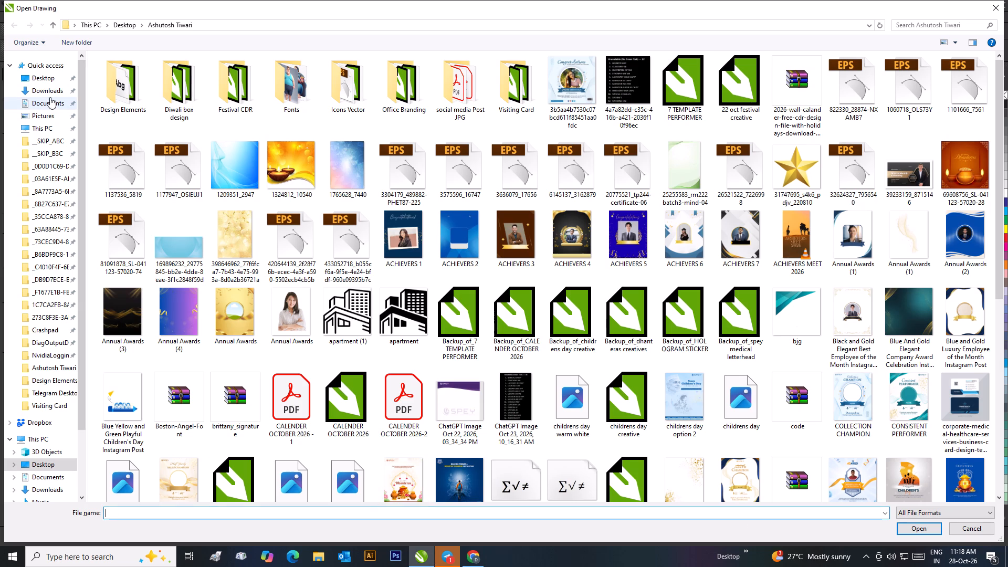
{"action": "scroll", "coordinate": [50, 97], "scroll_direction": "up", "scroll_amount": 7}
{"action": "left_click", "coordinate": [51, 61]}
{"action": "double_click", "coordinate": [162, 234]}
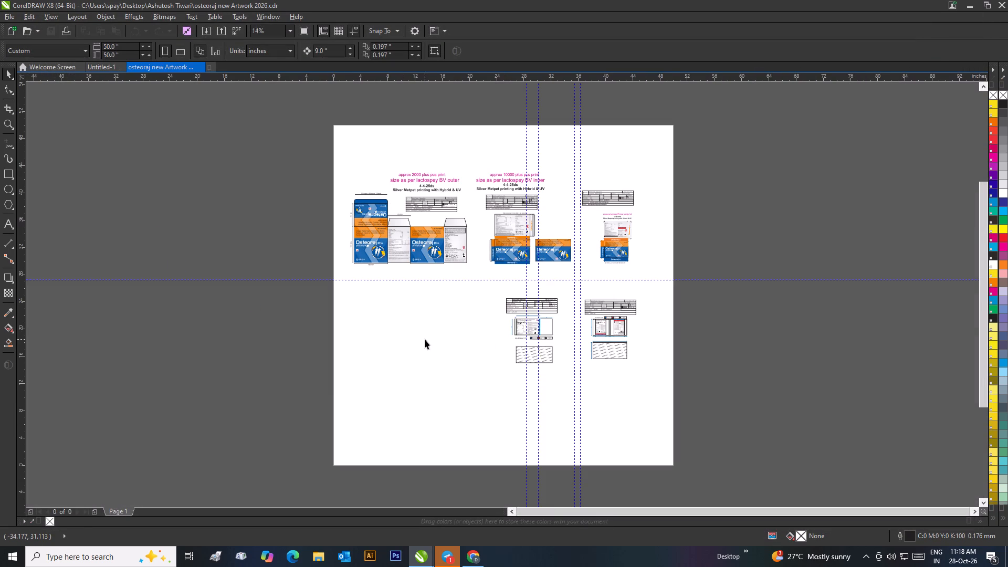
Examine the inner carton artwork in the opened Osteoraj drawing, including its specification table, back-panel text and front panel.
{"action": "left_click", "coordinate": [715, 329]}
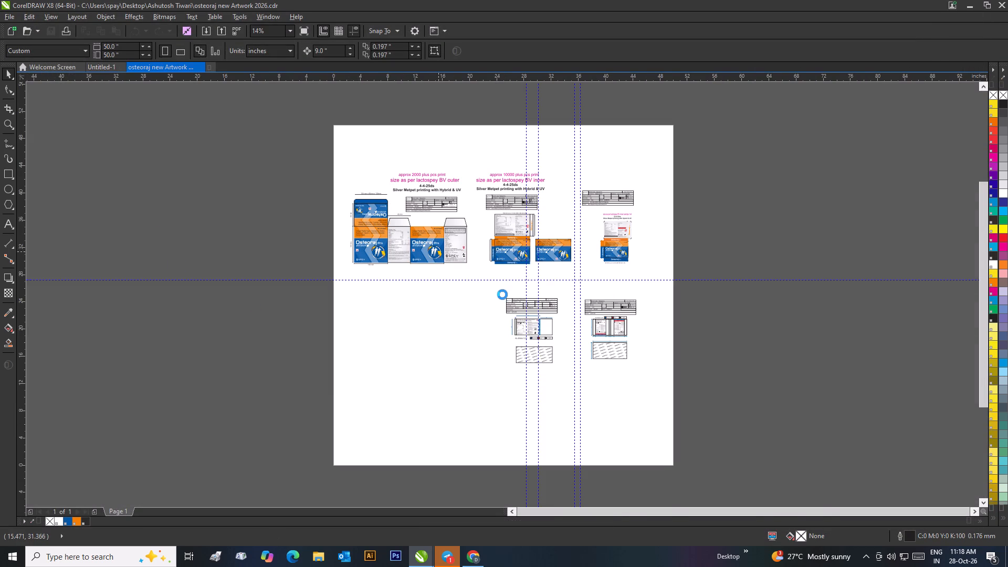
{"action": "scroll", "coordinate": [438, 251], "scroll_direction": "up", "scroll_amount": 3}
{"action": "scroll", "coordinate": [434, 288], "scroll_direction": "down", "scroll_amount": 2}
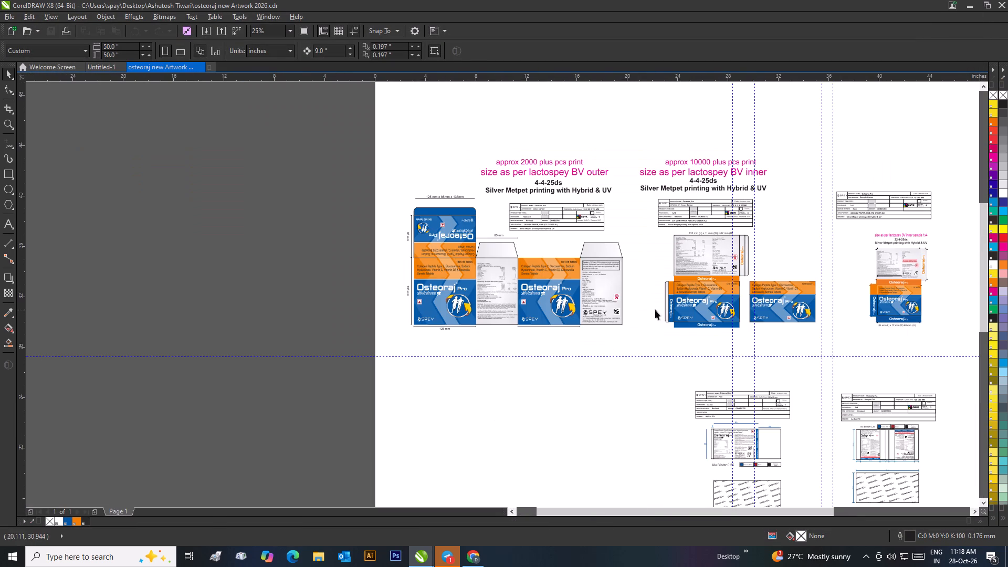
{"action": "scroll", "coordinate": [734, 257], "scroll_direction": "up", "scroll_amount": 2}
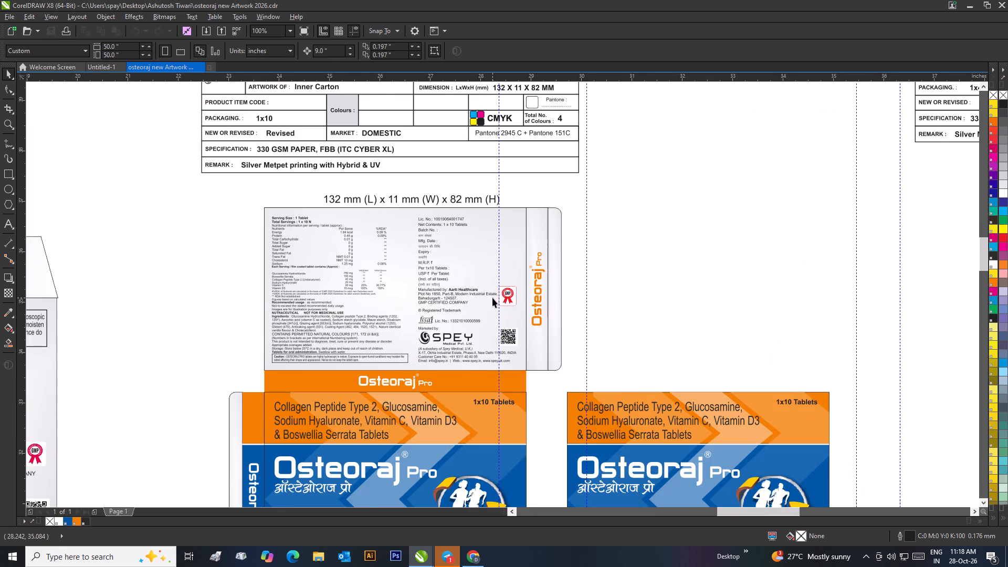
{"action": "scroll", "coordinate": [492, 298], "scroll_direction": "up", "scroll_amount": 1}
{"action": "scroll", "coordinate": [502, 295], "scroll_direction": "down", "scroll_amount": 1}
{"action": "scroll", "coordinate": [460, 289], "scroll_direction": "up", "scroll_amount": 1}
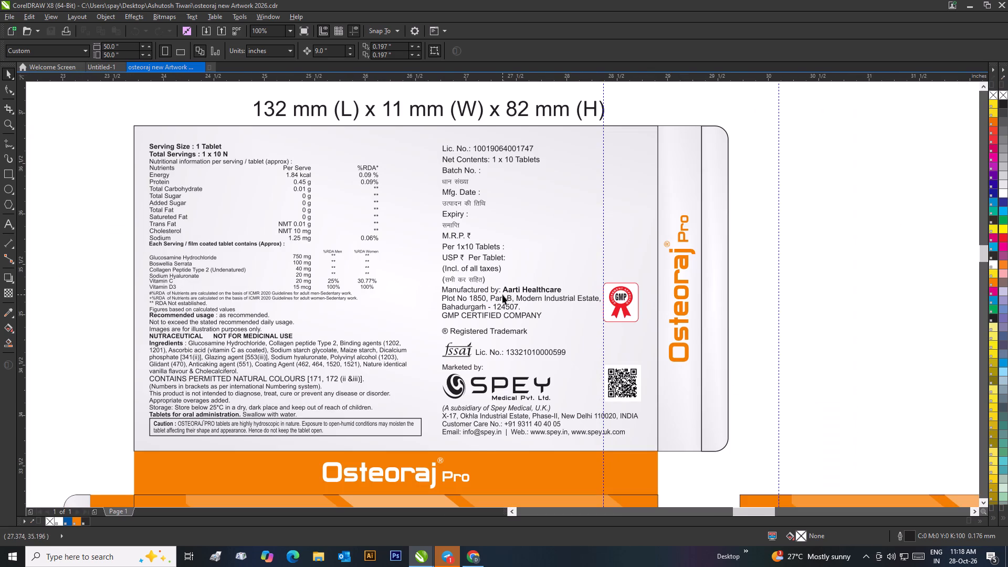
{"action": "scroll", "coordinate": [502, 295], "scroll_direction": "down", "scroll_amount": 2}
{"action": "scroll", "coordinate": [623, 379], "scroll_direction": "up", "scroll_amount": 1}
{"action": "scroll", "coordinate": [502, 297], "scroll_direction": "up", "scroll_amount": 1}
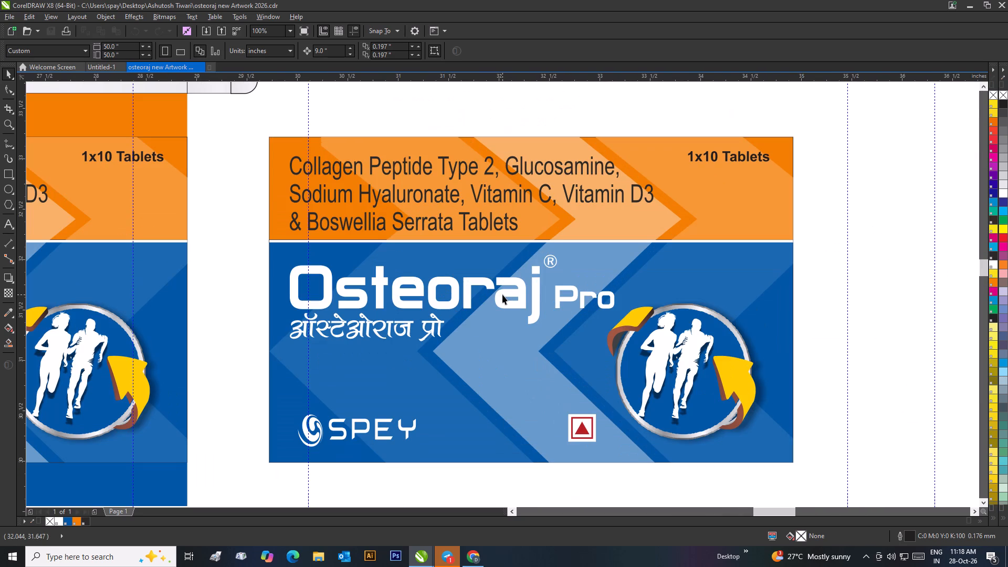
{"action": "scroll", "coordinate": [502, 295], "scroll_direction": "down", "scroll_amount": 2}
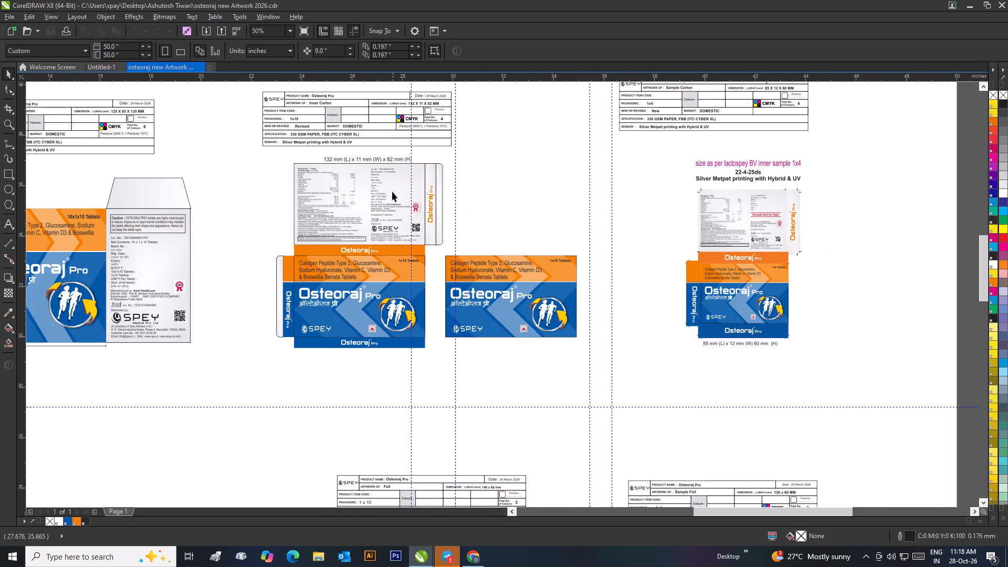
{"action": "scroll", "coordinate": [391, 190], "scroll_direction": "up", "scroll_amount": 1}
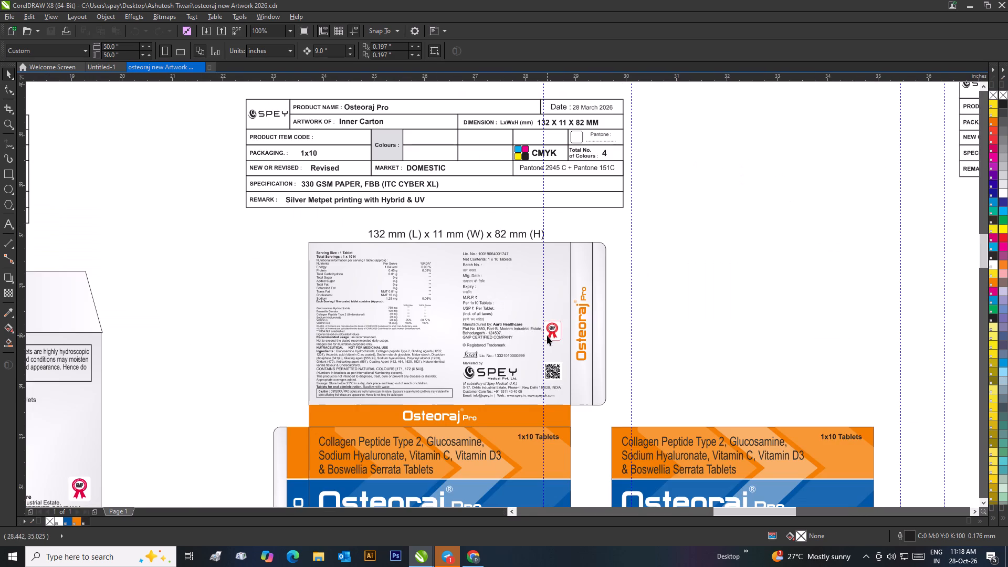
{"action": "scroll", "coordinate": [547, 335], "scroll_direction": "down", "scroll_amount": 1}
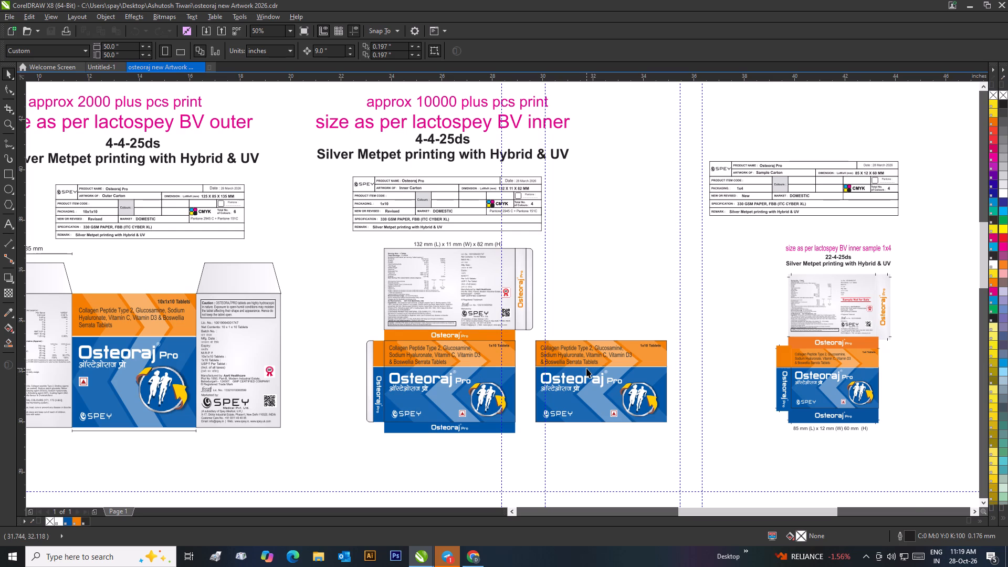
Examine the foil artworks and the sample carton layout in the Osteoraj drawing.
{"action": "scroll", "coordinate": [586, 368], "scroll_direction": "down", "scroll_amount": 2}
{"action": "scroll", "coordinate": [506, 345], "scroll_direction": "up", "scroll_amount": 2}
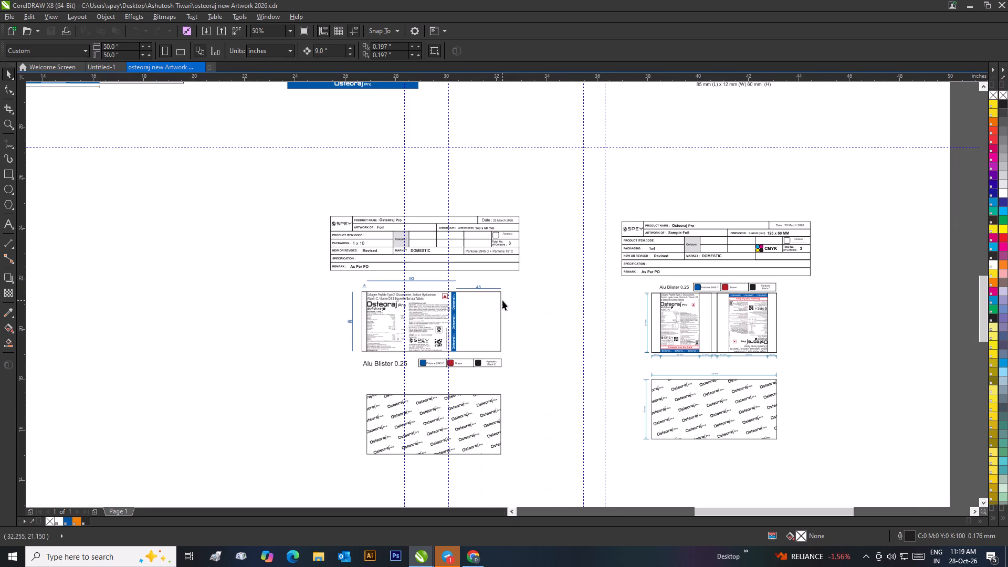
{"action": "scroll", "coordinate": [485, 314], "scroll_direction": "down", "scroll_amount": 1}
{"action": "scroll", "coordinate": [615, 180], "scroll_direction": "up", "scroll_amount": 1}
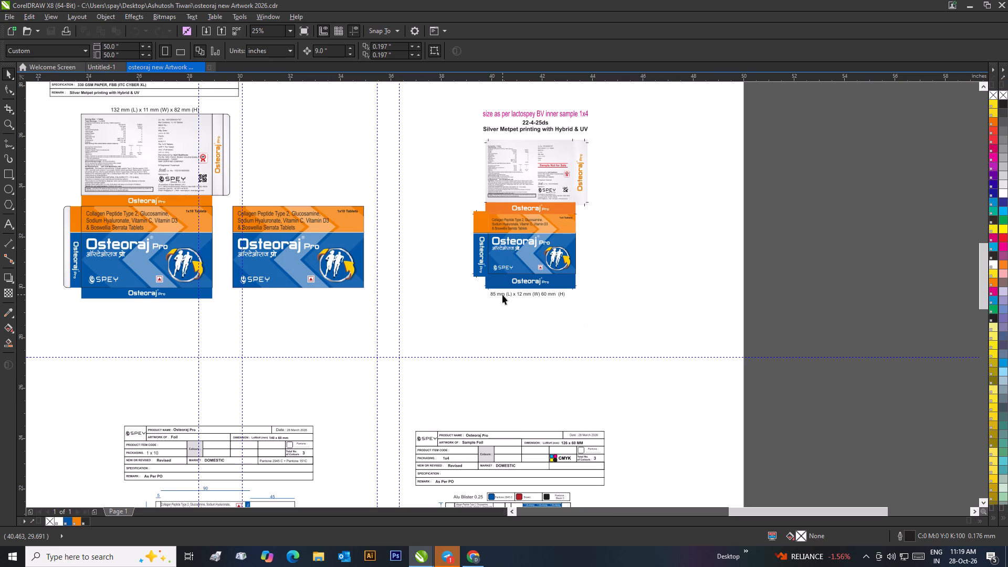
{"action": "scroll", "coordinate": [502, 295], "scroll_direction": "down", "scroll_amount": 1}
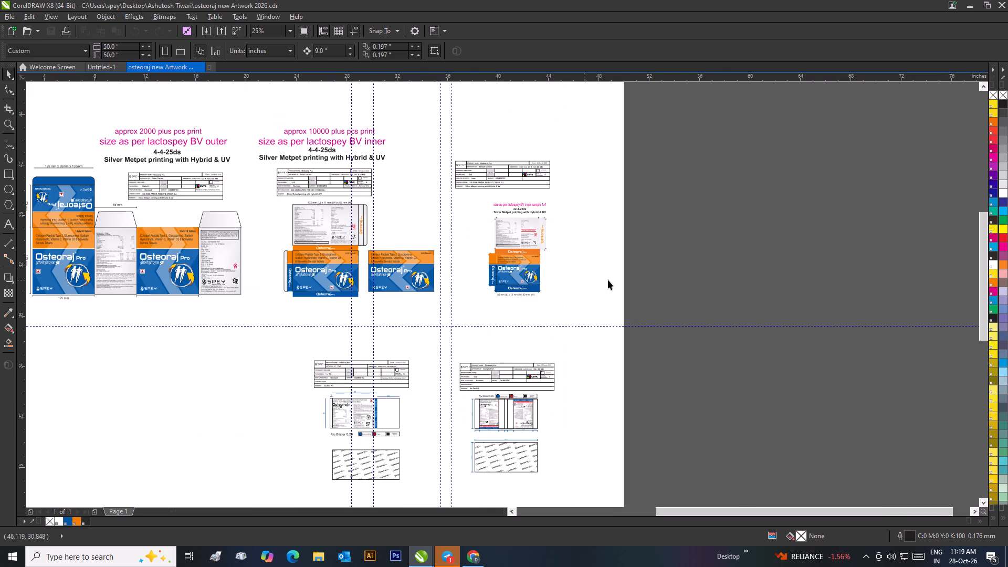
{"action": "left_click", "coordinate": [686, 285]}
{"action": "scroll", "coordinate": [665, 302], "scroll_direction": "down", "scroll_amount": 1}
{"action": "scroll", "coordinate": [401, 264], "scroll_direction": "down", "scroll_amount": 1}
Start opening another drawing and browse to the 2025-2026 work folder on New Volume (D:).
{"action": "key", "text": "ctrl+o"}
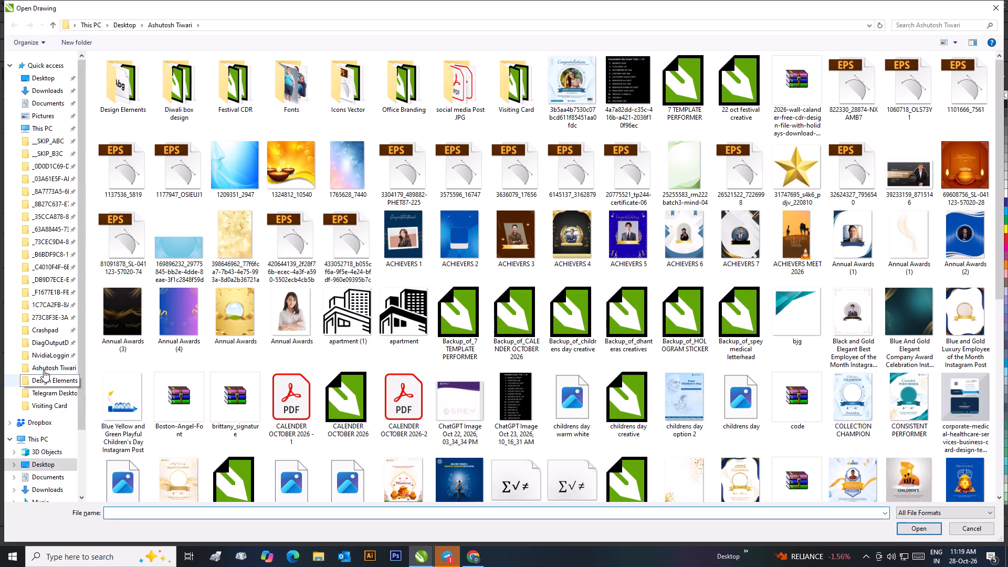
{"action": "left_click", "coordinate": [44, 370]}
{"action": "scroll", "coordinate": [44, 390], "scroll_direction": "down", "scroll_amount": 6}
{"action": "left_click", "coordinate": [57, 468]}
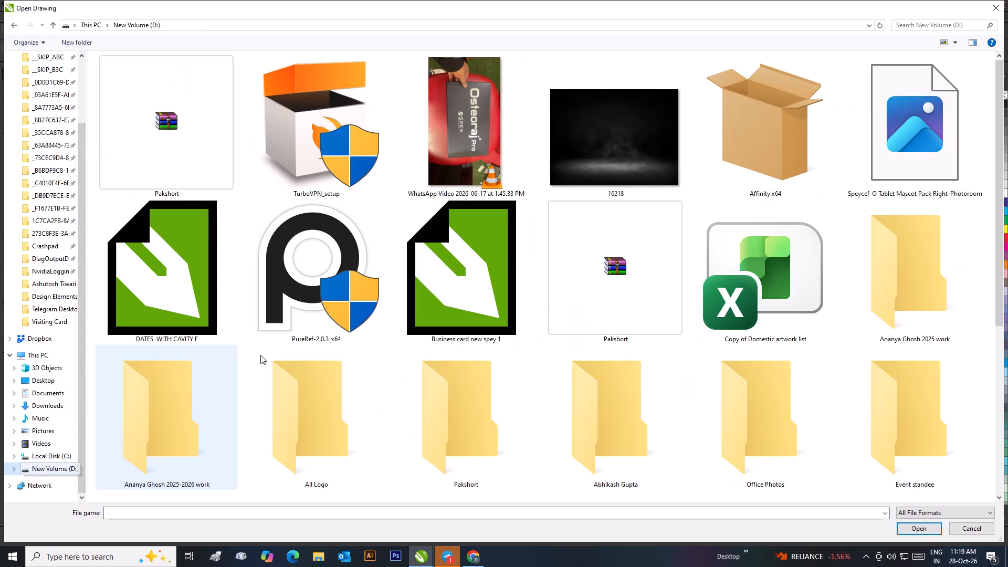
{"action": "scroll", "coordinate": [216, 330], "scroll_direction": "down", "scroll_amount": 2}
{"action": "double_click", "coordinate": [181, 174]}
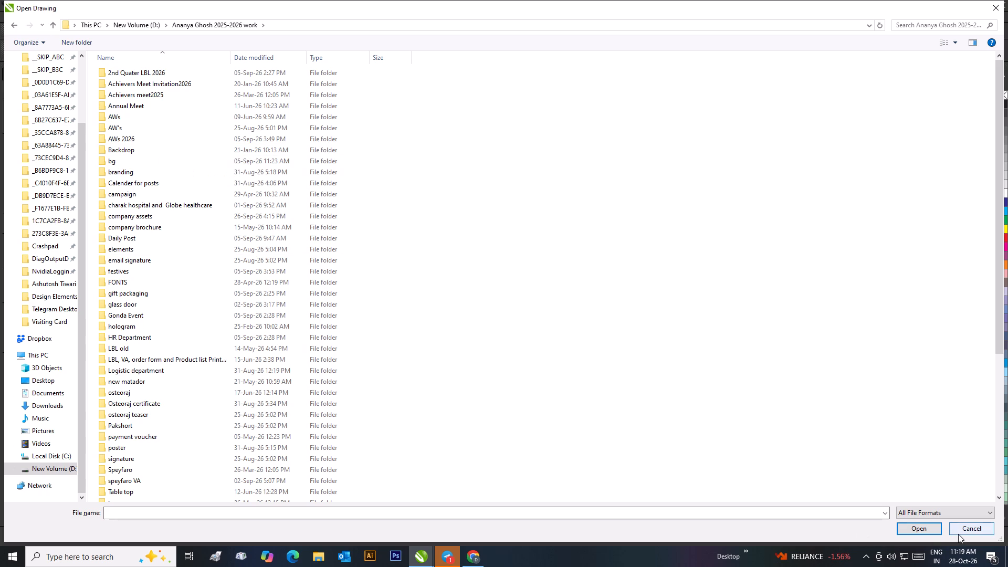
{"action": "scroll", "coordinate": [154, 292], "scroll_direction": "down", "scroll_amount": 3}
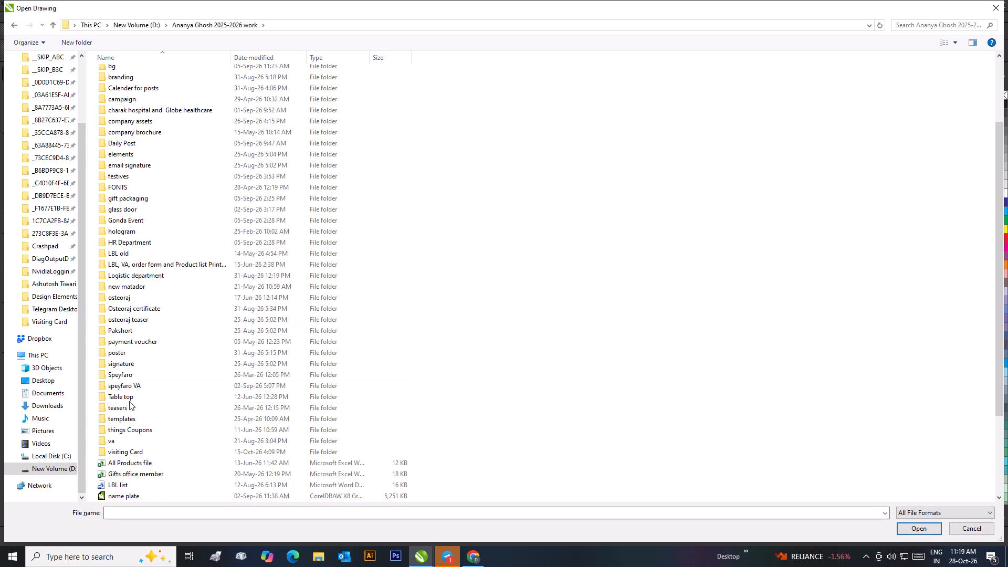
{"action": "scroll", "coordinate": [132, 280], "scroll_direction": "up", "scroll_amount": 6}
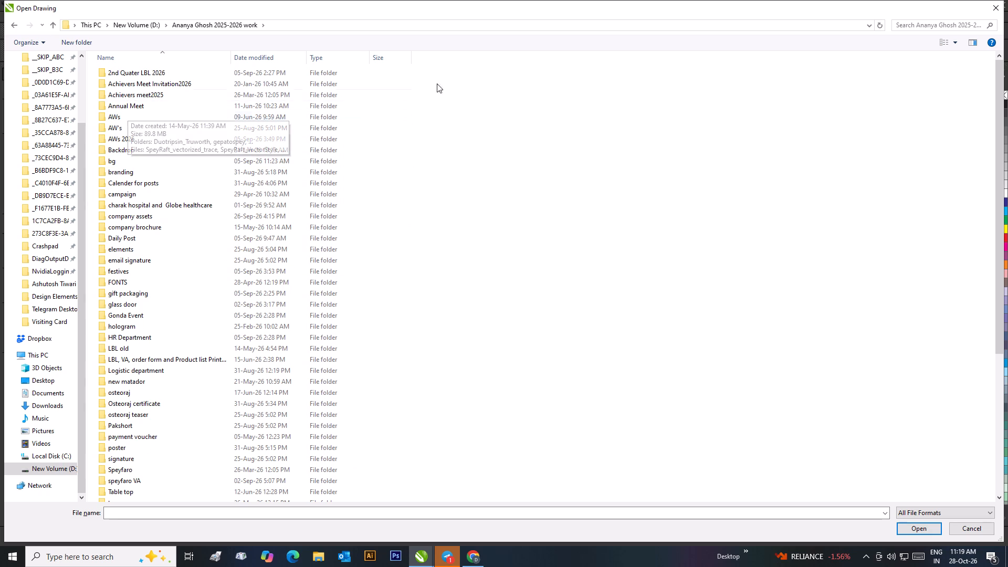
Search the work folder for "aart" and for "art", and look through the matching files.
{"action": "left_click", "coordinate": [921, 26]}
{"action": "type", "text": "aart"}
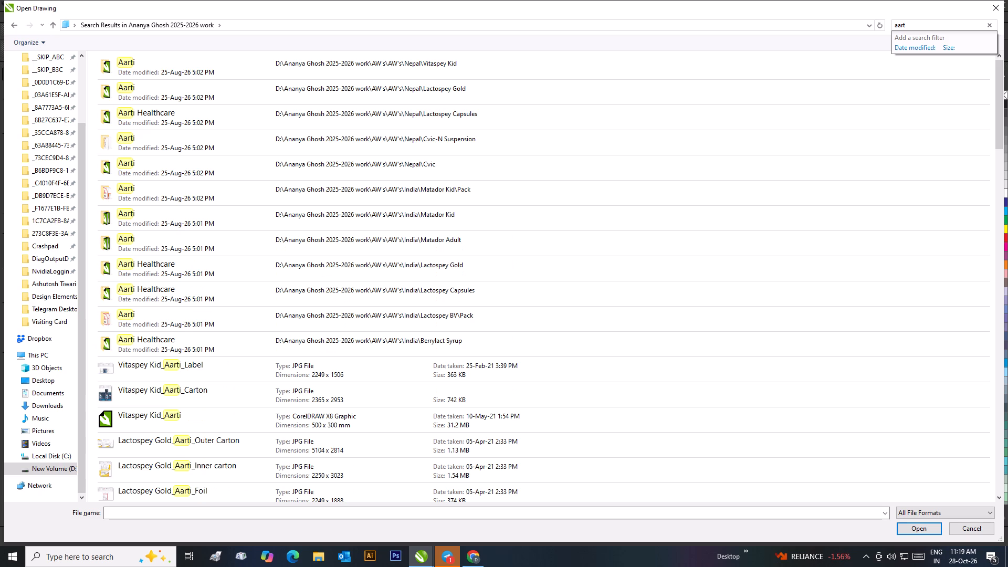
{"action": "key", "text": "BackSpace"}
{"action": "key", "text": "BackSpace"}
{"action": "key", "text": "BackSpace"}
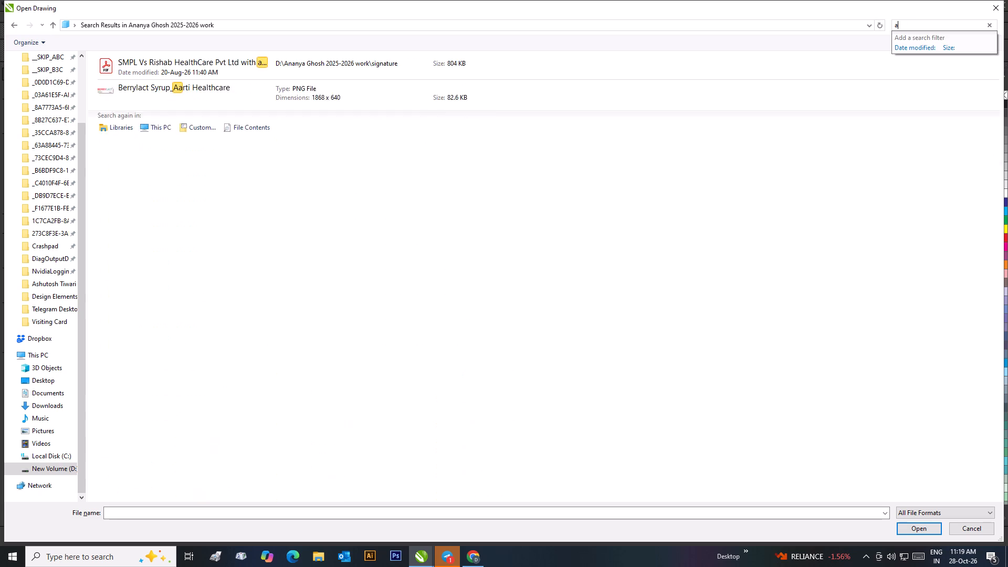
{"action": "type", "text": "rt"}
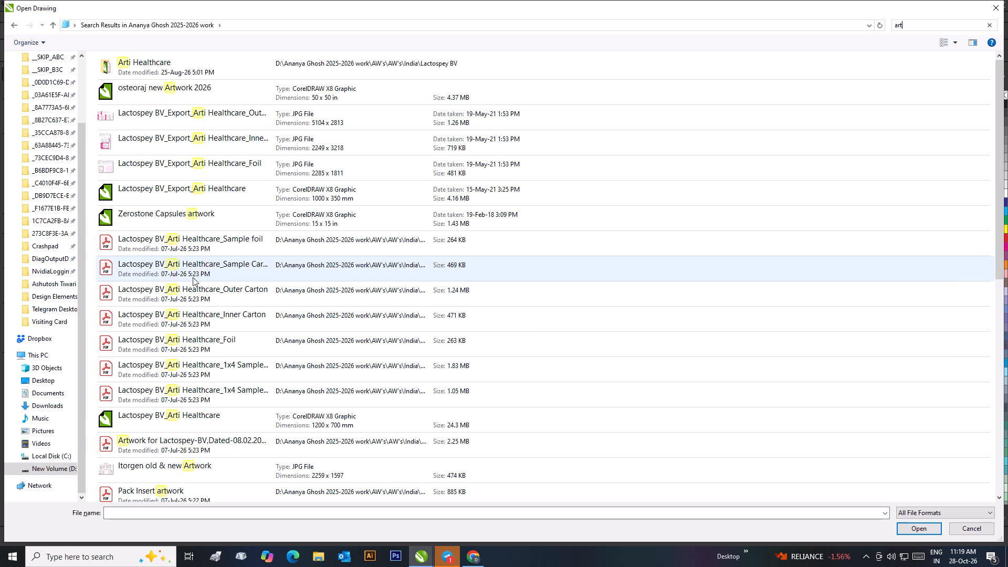
{"action": "scroll", "coordinate": [209, 321], "scroll_direction": "down", "scroll_amount": 4}
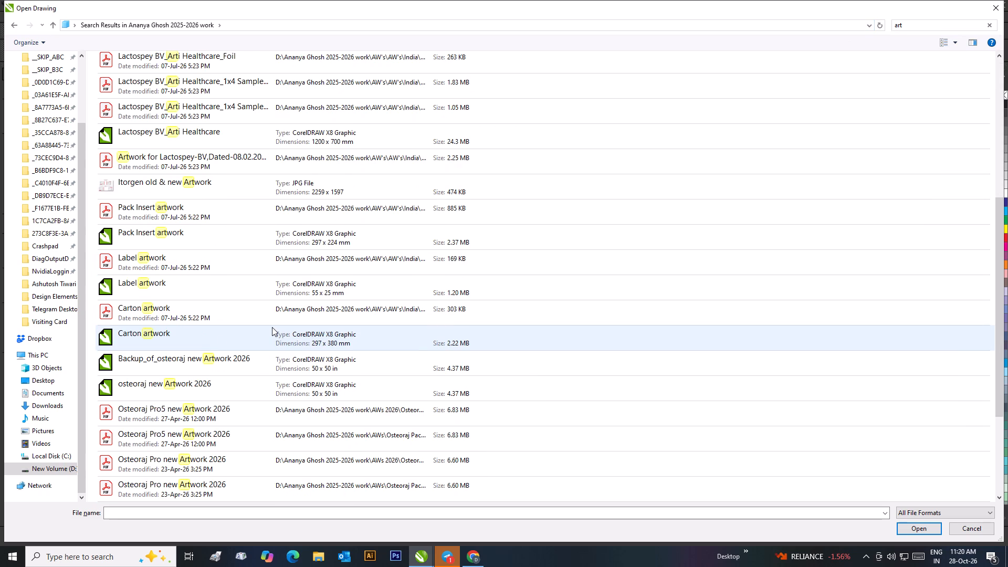
{"action": "scroll", "coordinate": [201, 456], "scroll_direction": "down", "scroll_amount": 3}
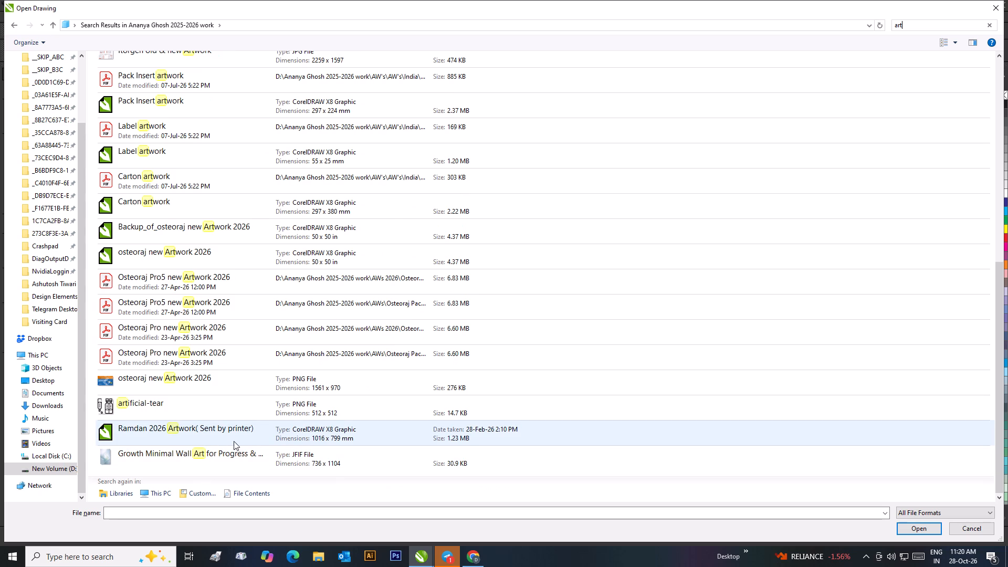
{"action": "scroll", "coordinate": [173, 432], "scroll_direction": "up", "scroll_amount": 5}
{"action": "scroll", "coordinate": [176, 383], "scroll_direction": "up", "scroll_amount": 4}
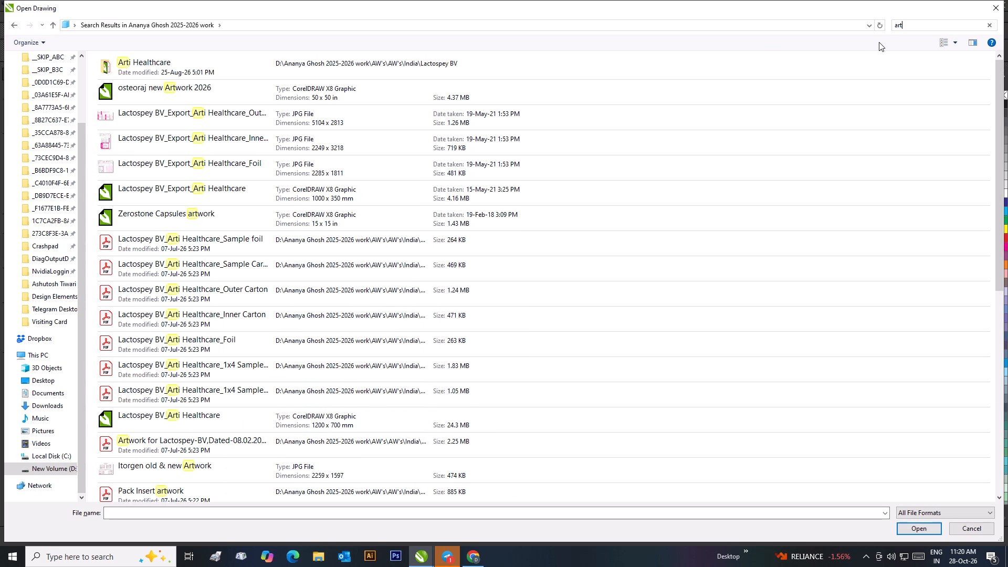
Refine the folder search to "artwork" and open the first CorelDRAW file named osteoraj new Artwork 2026.
{"action": "type", "text": "work"}
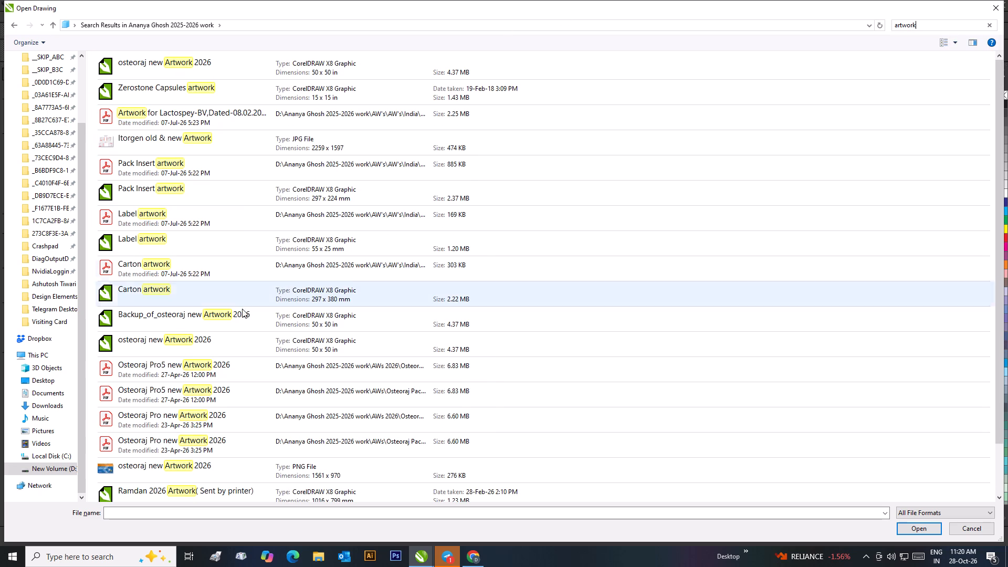
{"action": "scroll", "coordinate": [215, 339], "scroll_direction": "down", "scroll_amount": 4}
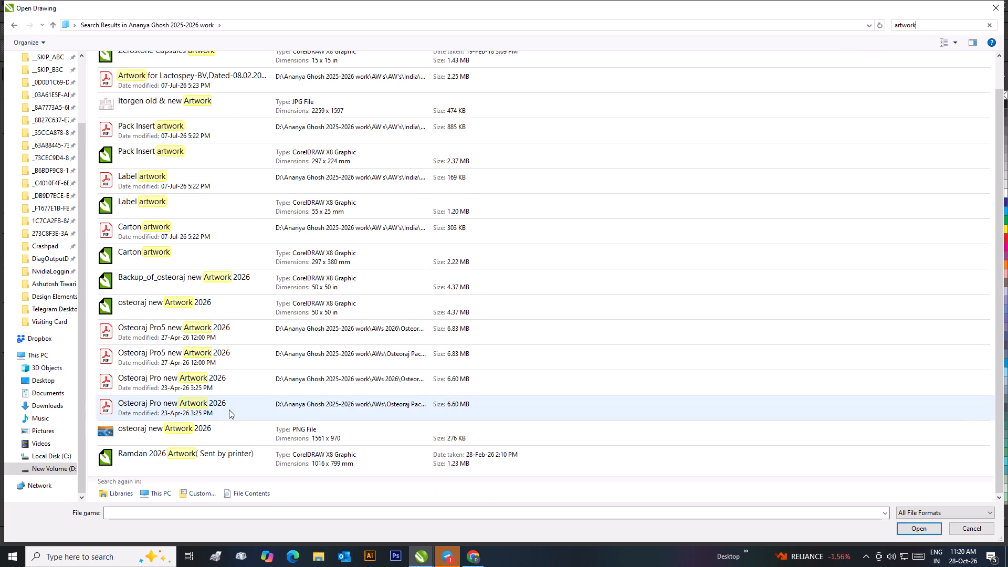
{"action": "scroll", "coordinate": [144, 95], "scroll_direction": "up", "scroll_amount": 2}
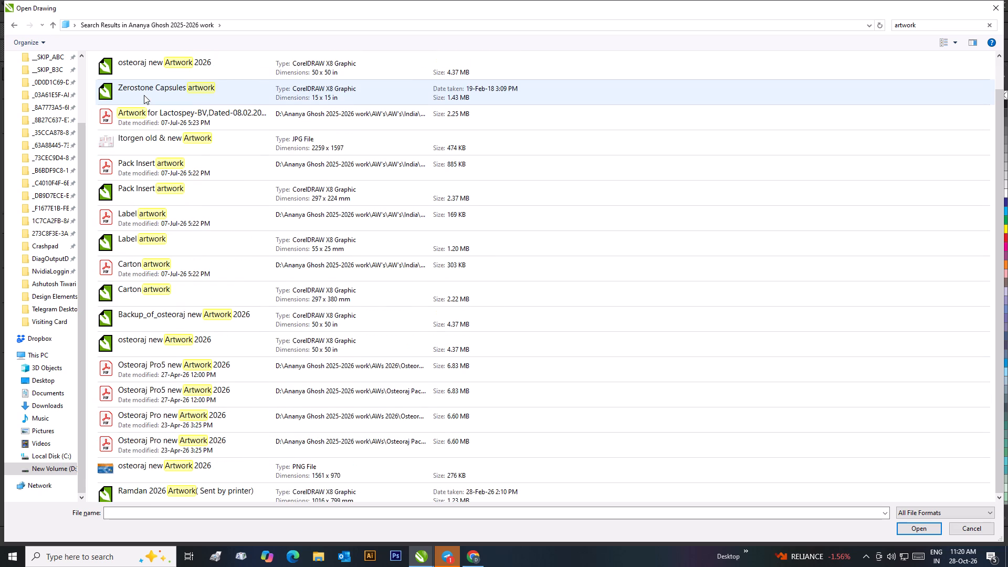
{"action": "scroll", "coordinate": [144, 95], "scroll_direction": "up", "scroll_amount": 1}
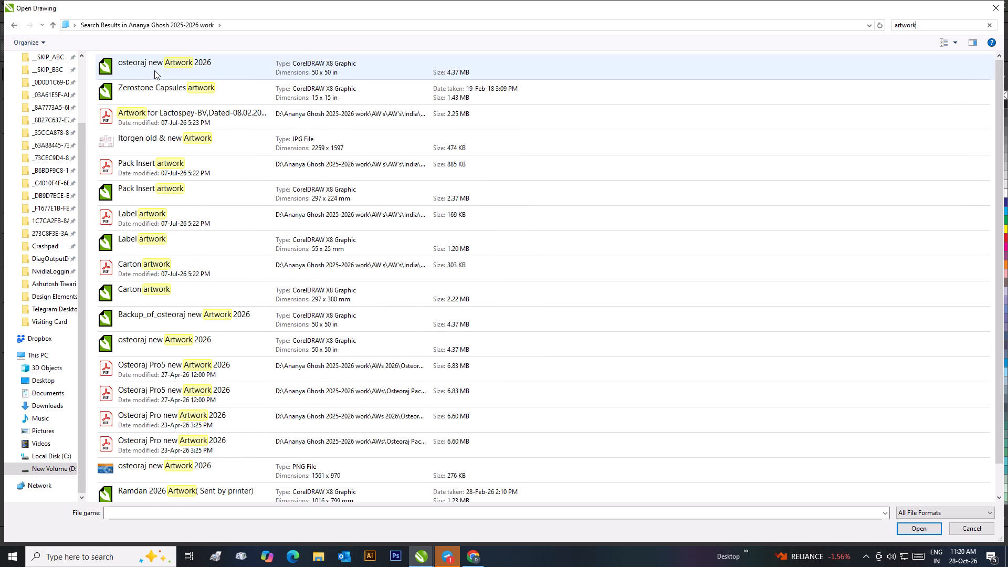
{"action": "double_click", "coordinate": [155, 69]}
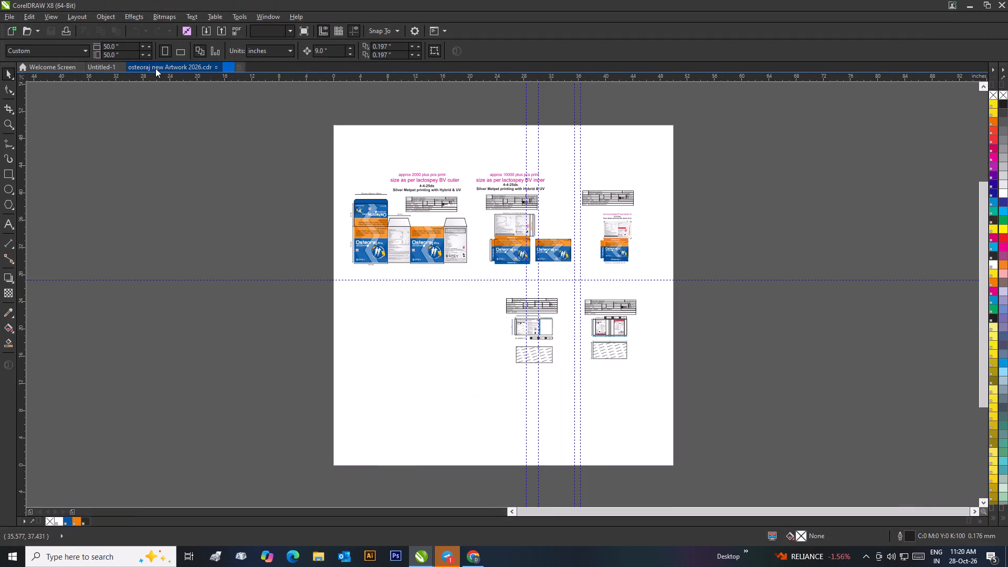
Close the desktop copy of osteoraj new Artwork 2026 and return to the copy from the Osteoraj Packaging folder.
{"action": "left_click", "coordinate": [205, 185]}
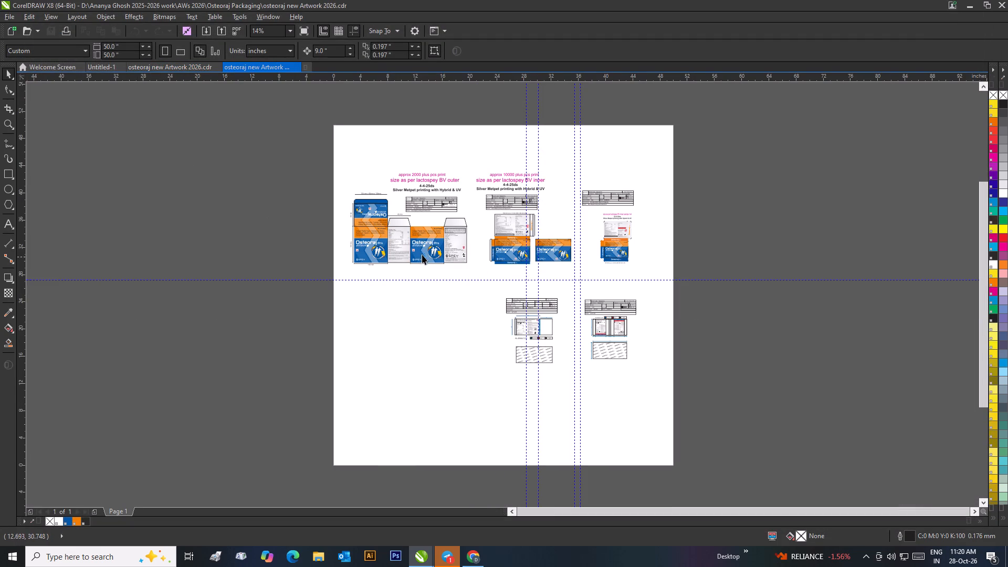
{"action": "left_click", "coordinate": [217, 68]}
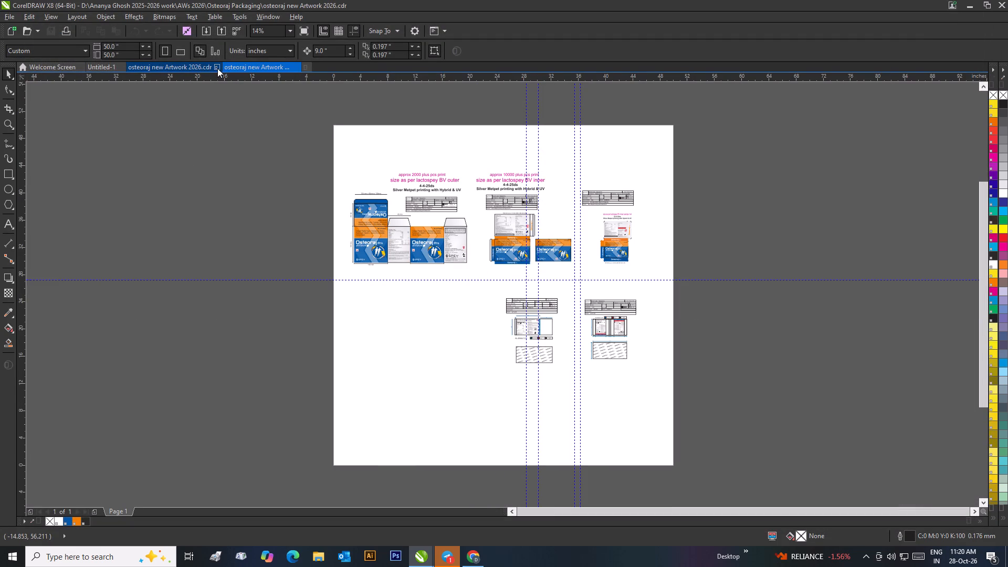
{"action": "left_click", "coordinate": [218, 172]}
{"action": "left_click", "coordinate": [104, 67]}
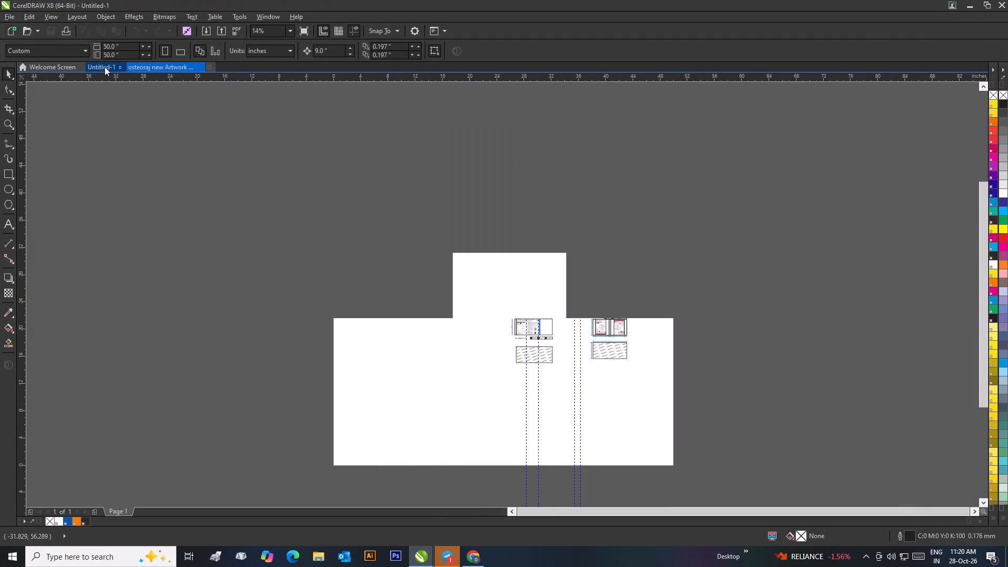
{"action": "left_click", "coordinate": [159, 65]}
{"action": "left_click", "coordinate": [315, 147]}
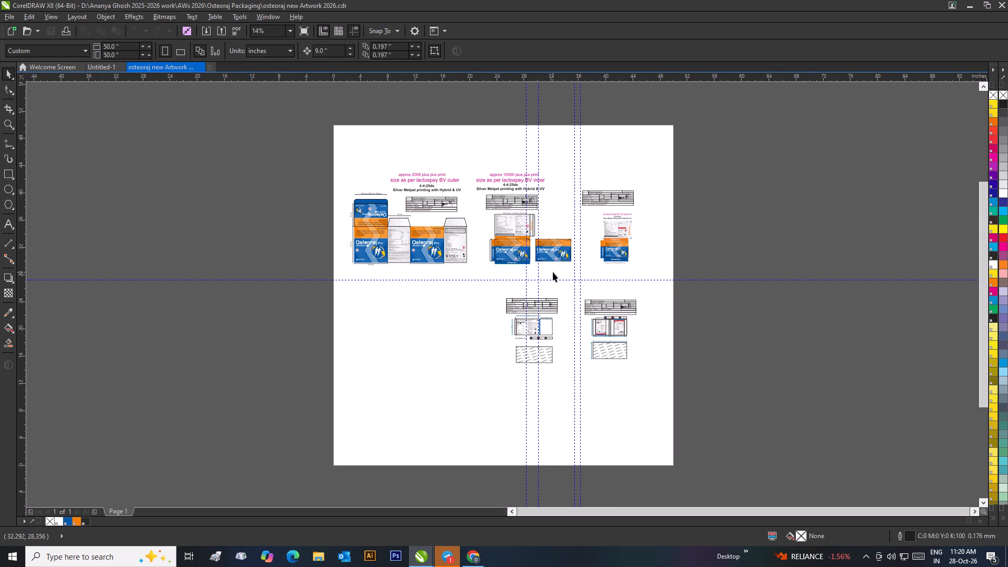
Examine the outer carton's front panel and running-figures emblem at close range in the Osteoraj Packaging drawing.
{"action": "scroll", "coordinate": [466, 257], "scroll_direction": "up", "scroll_amount": 1}
{"action": "scroll", "coordinate": [413, 278], "scroll_direction": "up", "scroll_amount": 1}
{"action": "scroll", "coordinate": [351, 298], "scroll_direction": "up", "scroll_amount": 1}
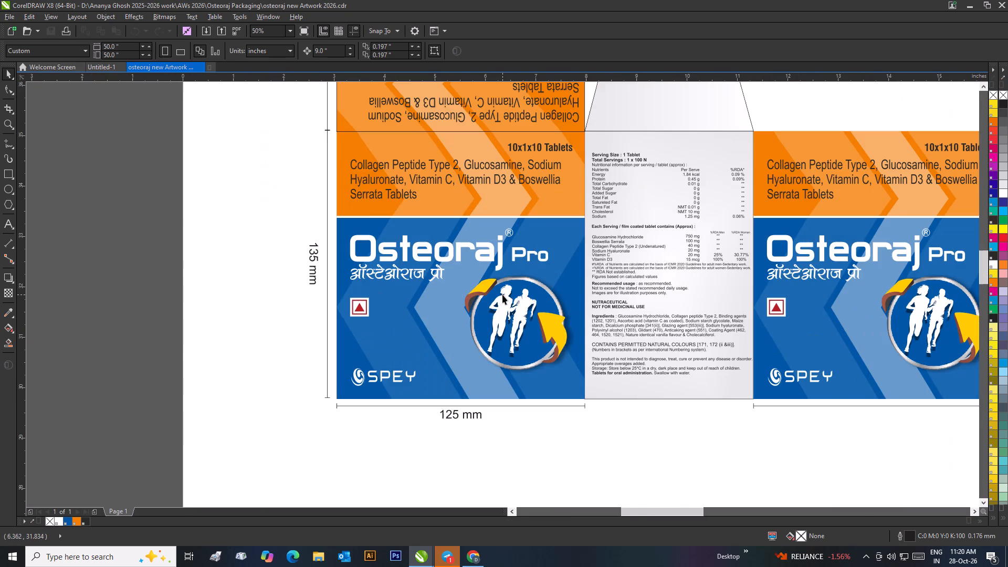
{"action": "scroll", "coordinate": [502, 306], "scroll_direction": "up", "scroll_amount": 1}
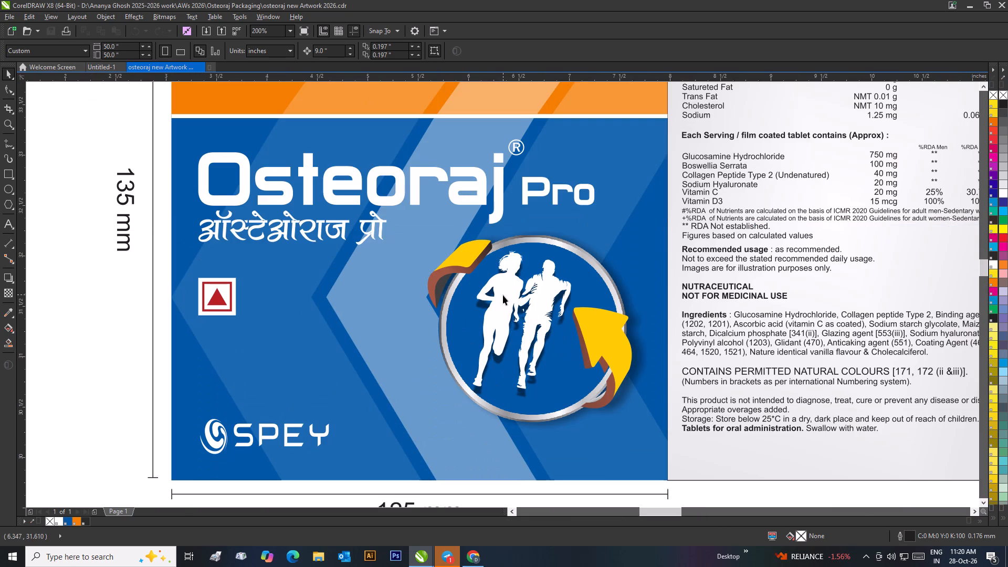
{"action": "scroll", "coordinate": [624, 301], "scroll_direction": "up", "scroll_amount": 3}
{"action": "scroll", "coordinate": [500, 295], "scroll_direction": "down", "scroll_amount": 3}
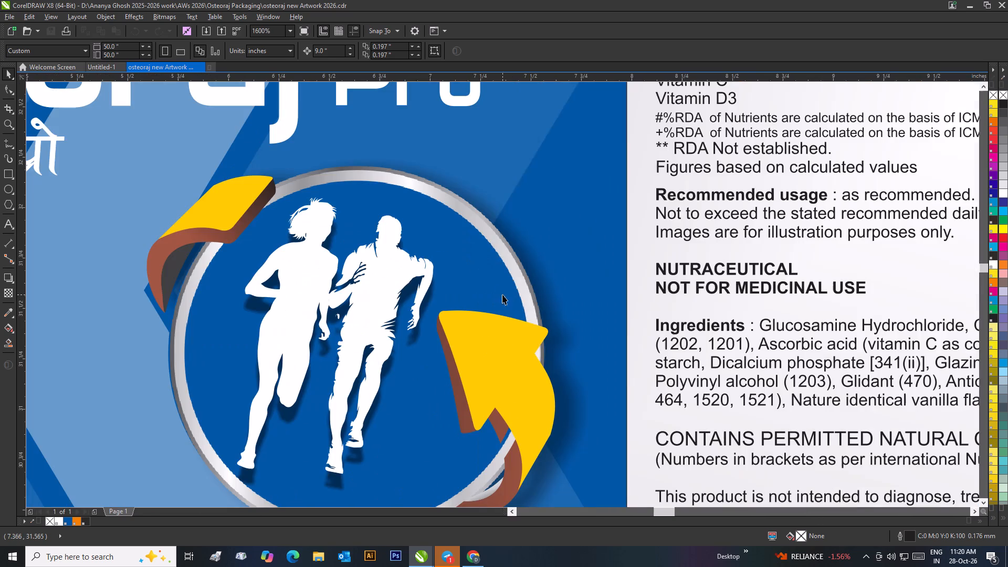
{"action": "scroll", "coordinate": [440, 286], "scroll_direction": "down", "scroll_amount": 2}
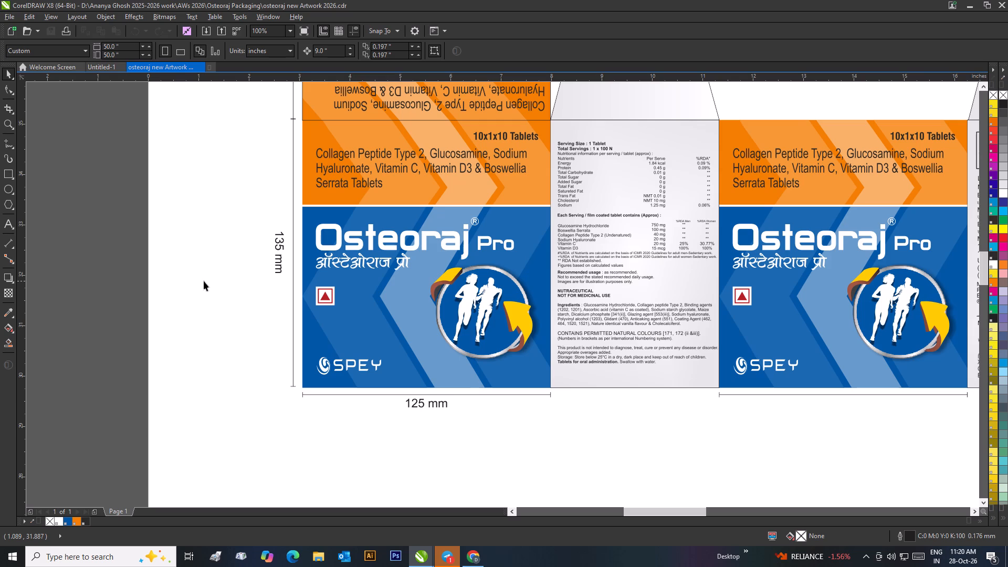
Examine the Osteoraj Pro outer carton's front panel, including the English and Hindi brand names, emblem and logo.
{"action": "scroll", "coordinate": [343, 256], "scroll_direction": "up", "scroll_amount": 3}
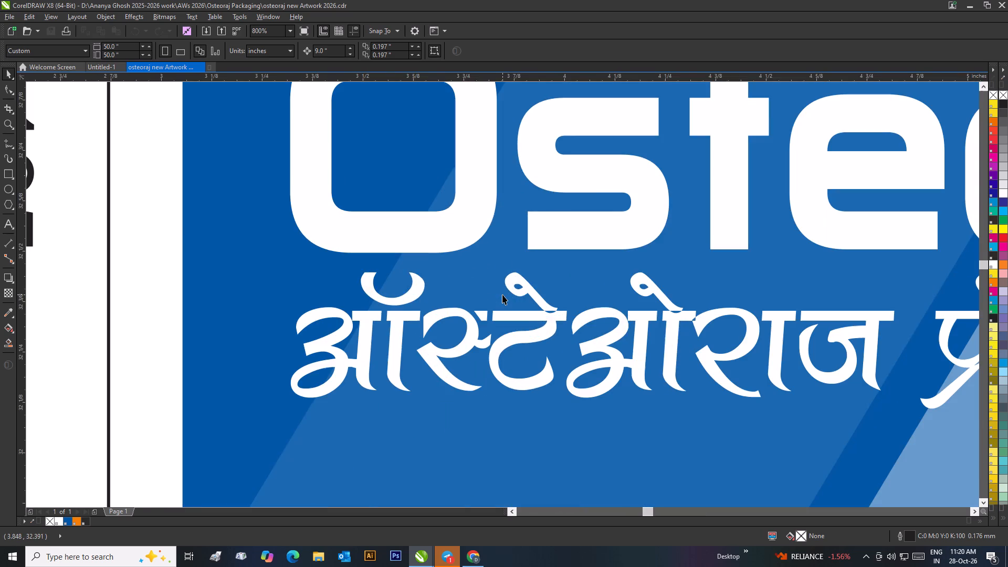
{"action": "scroll", "coordinate": [502, 295], "scroll_direction": "down", "scroll_amount": 3}
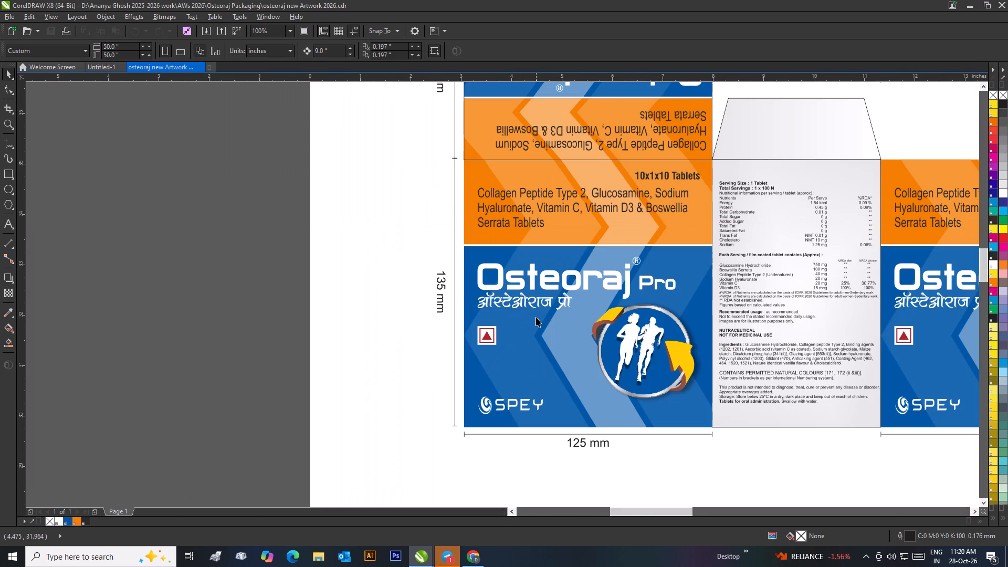
{"action": "scroll", "coordinate": [590, 332], "scroll_direction": "up", "scroll_amount": 1}
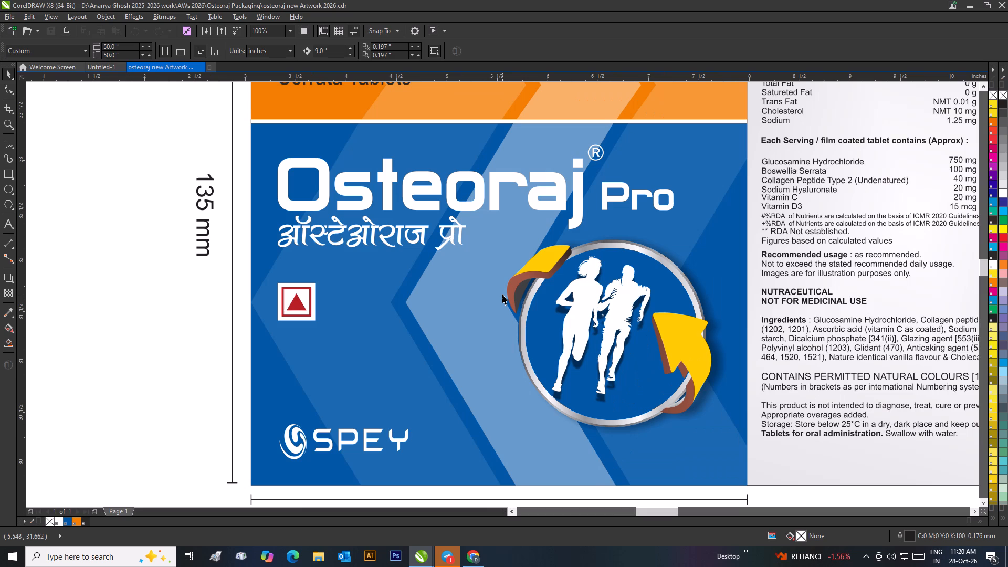
{"action": "scroll", "coordinate": [477, 369], "scroll_direction": "up", "scroll_amount": 1}
{"action": "scroll", "coordinate": [502, 296], "scroll_direction": "down", "scroll_amount": 3}
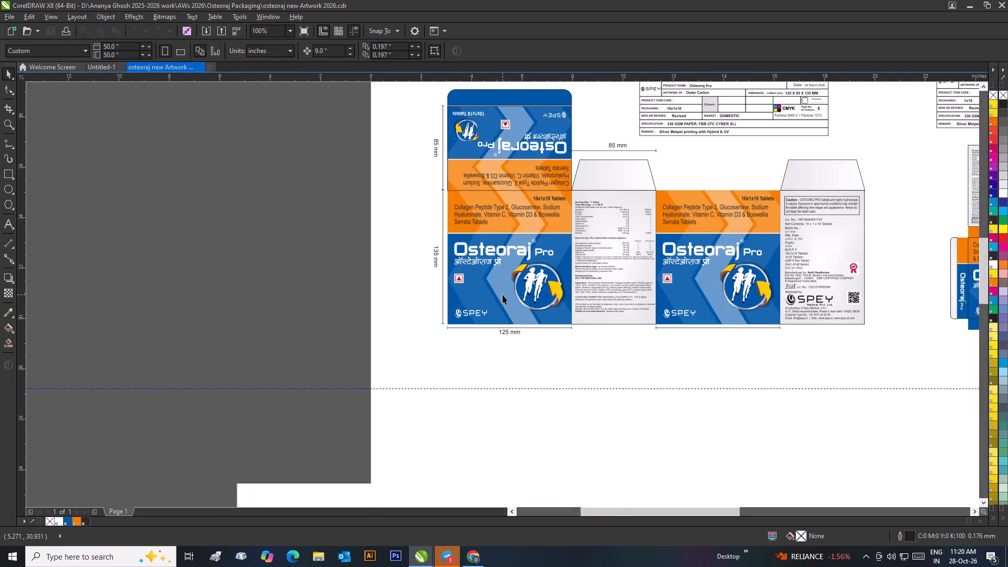
{"action": "scroll", "coordinate": [761, 276], "scroll_direction": "up", "scroll_amount": 1}
{"action": "scroll", "coordinate": [494, 304], "scroll_direction": "down", "scroll_amount": 1}
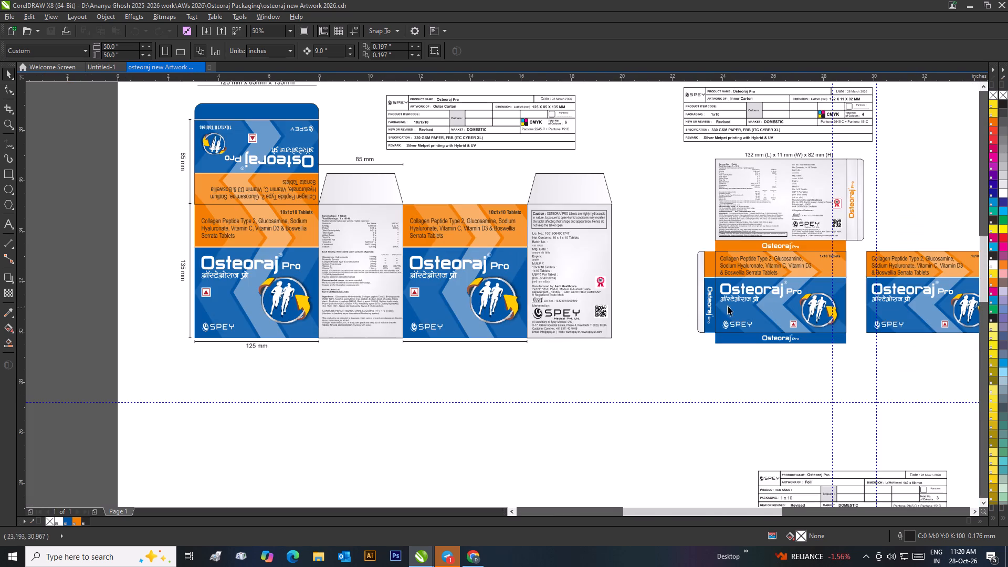
Examine the 1x10 inner carton and the 1x4 sample carton designs at close range.
{"action": "scroll", "coordinate": [773, 299], "scroll_direction": "up", "scroll_amount": 1}
{"action": "scroll", "coordinate": [577, 310], "scroll_direction": "down", "scroll_amount": 1}
{"action": "scroll", "coordinate": [505, 294], "scroll_direction": "down", "scroll_amount": 1}
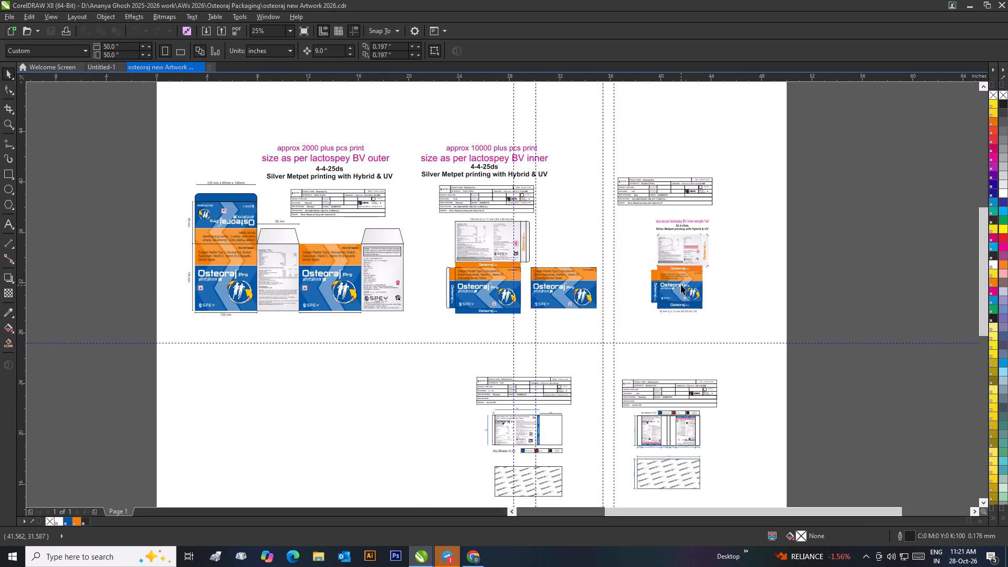
{"action": "scroll", "coordinate": [681, 285], "scroll_direction": "up", "scroll_amount": 3}
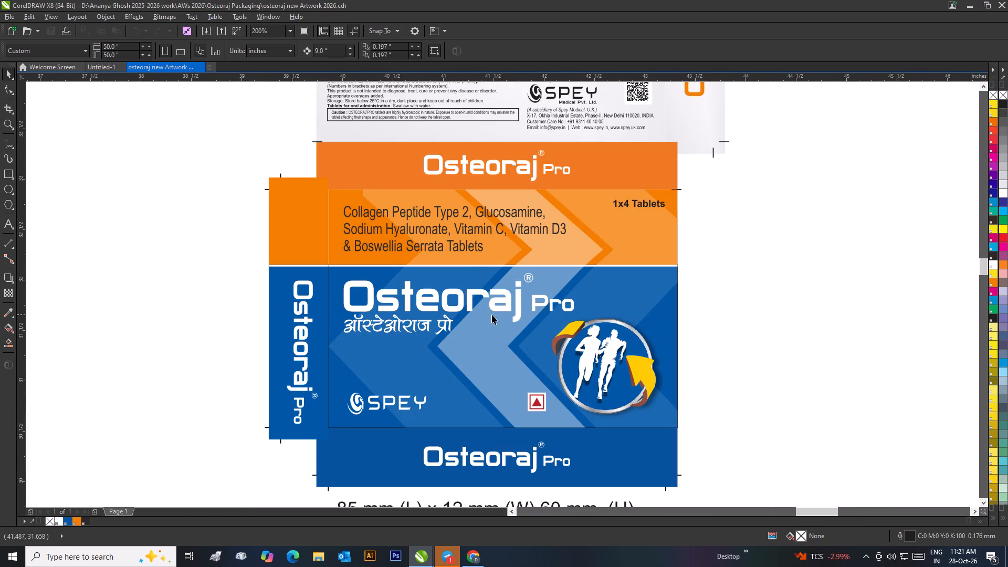
{"action": "scroll", "coordinate": [492, 314], "scroll_direction": "down", "scroll_amount": 2}
{"action": "scroll", "coordinate": [324, 291], "scroll_direction": "up", "scroll_amount": 1}
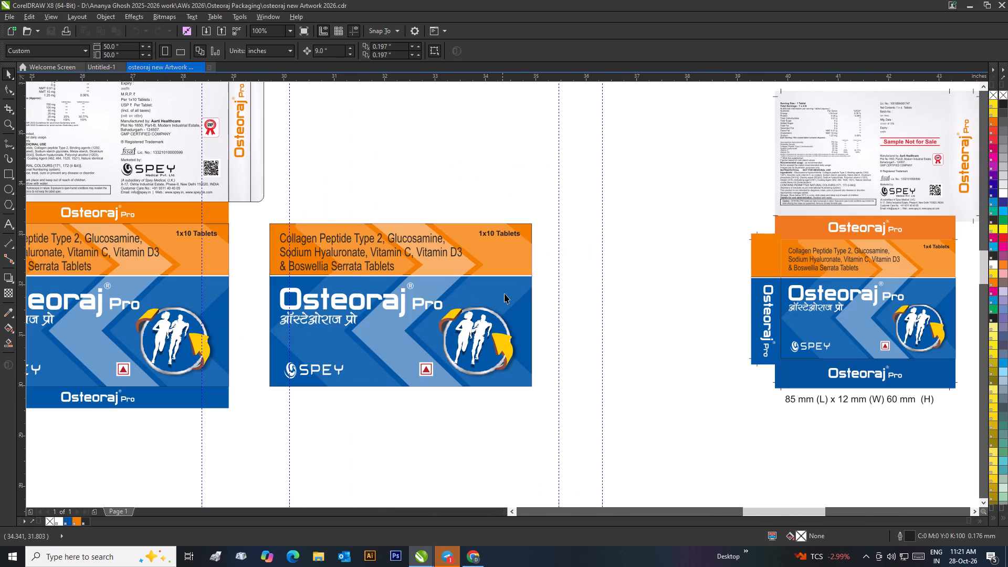
{"action": "scroll", "coordinate": [540, 298], "scroll_direction": "down", "scroll_amount": 2}
{"action": "scroll", "coordinate": [386, 290], "scroll_direction": "up", "scroll_amount": 2}
{"action": "scroll", "coordinate": [540, 288], "scroll_direction": "down", "scroll_amount": 2}
{"action": "scroll", "coordinate": [519, 262], "scroll_direction": "up", "scroll_amount": 3}
{"action": "scroll", "coordinate": [551, 345], "scroll_direction": "up", "scroll_amount": 3}
{"action": "scroll", "coordinate": [502, 295], "scroll_direction": "down", "scroll_amount": 2}
{"action": "scroll", "coordinate": [425, 362], "scroll_direction": "down", "scroll_amount": 3}
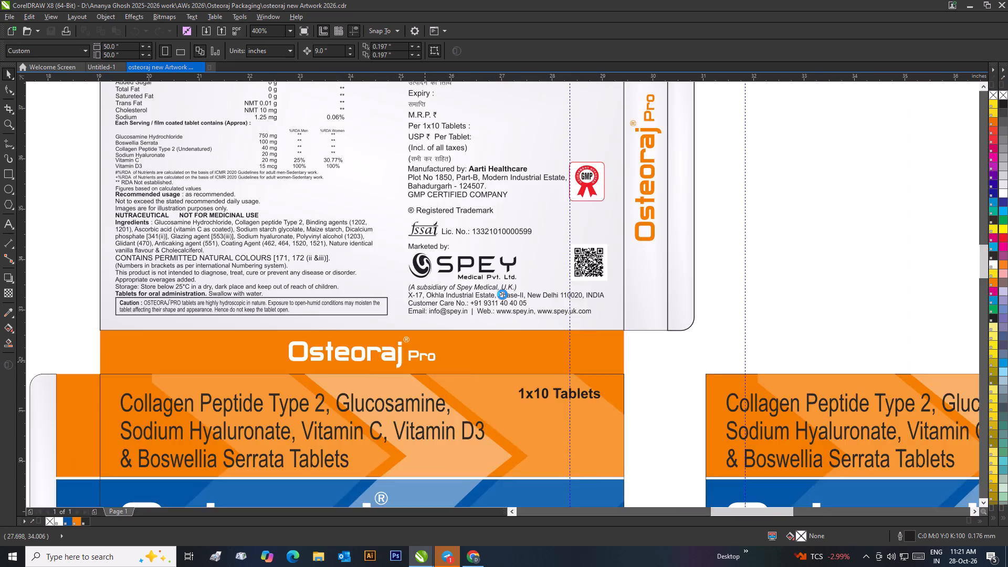
{"action": "scroll", "coordinate": [502, 295], "scroll_direction": "up", "scroll_amount": 2}
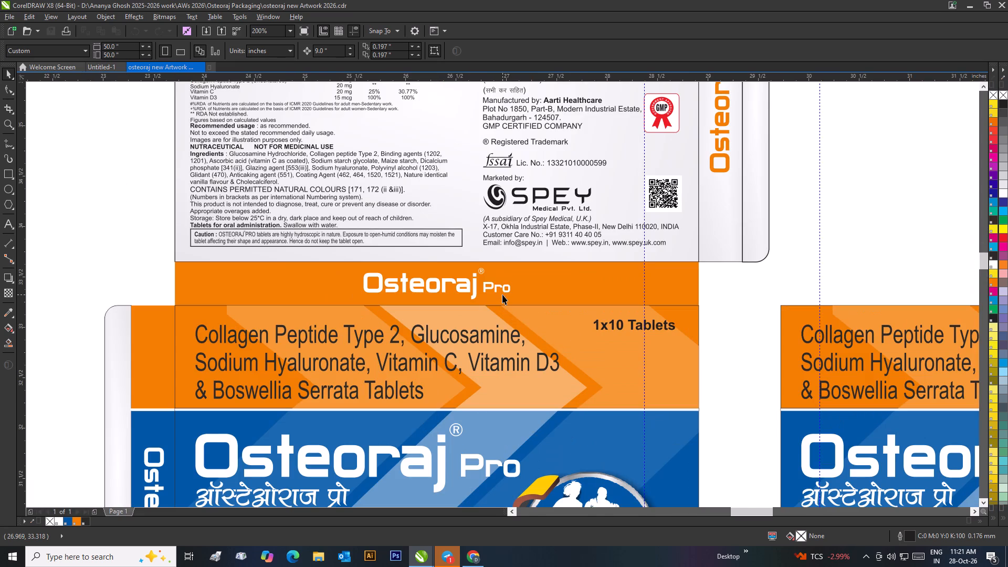
{"action": "scroll", "coordinate": [502, 295], "scroll_direction": "down", "scroll_amount": 3}
Inspect the nutrition, ingredients and caution text on the 1x10 inner carton's back panel.
{"action": "left_click", "coordinate": [846, 243]}
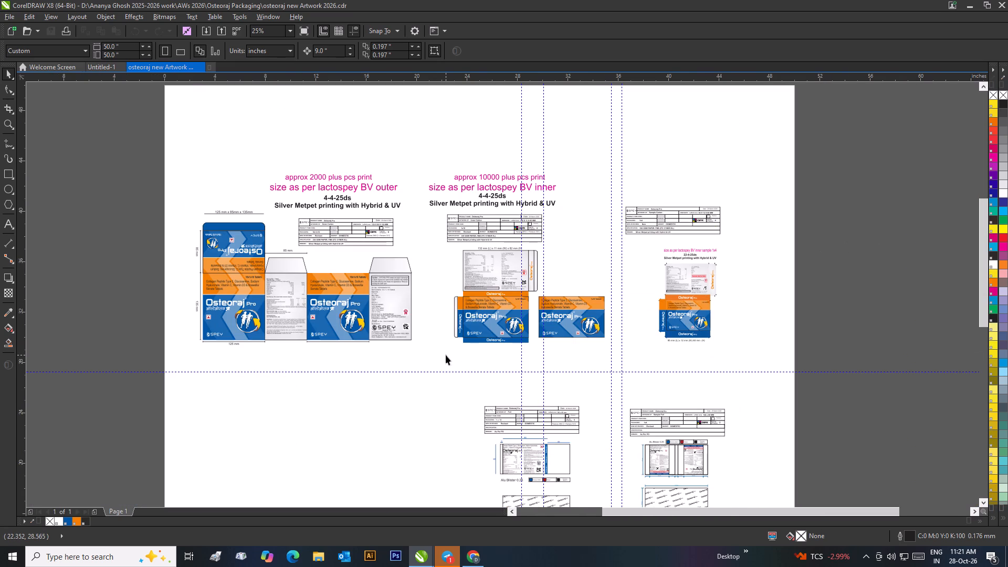
{"action": "left_click", "coordinate": [141, 260]}
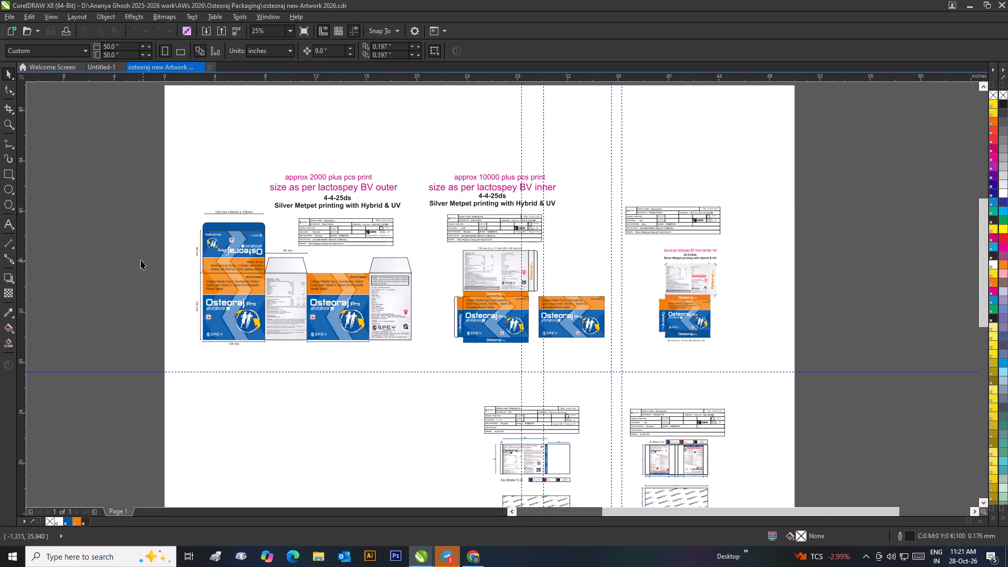
{"action": "left_click", "coordinate": [141, 260]}
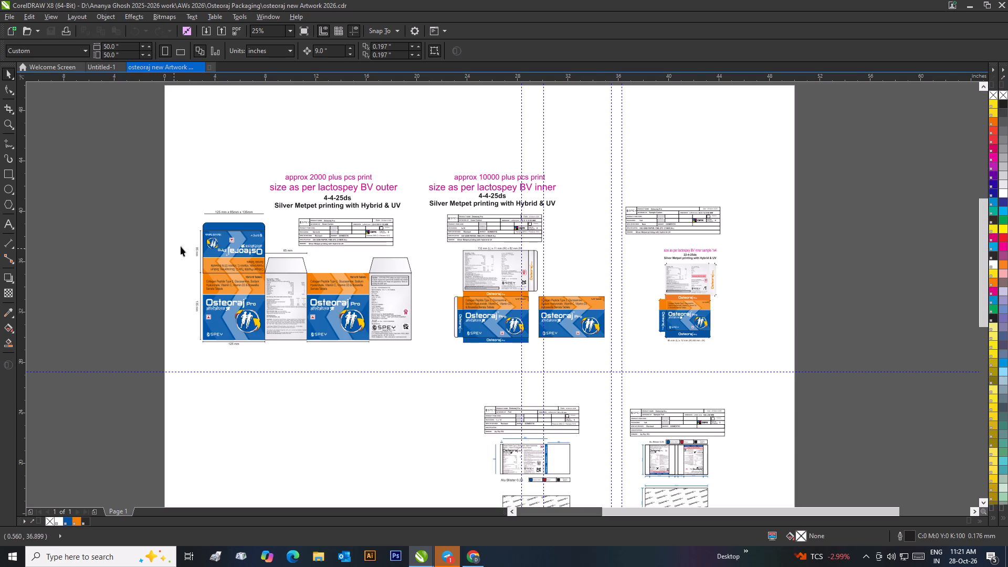
{"action": "scroll", "coordinate": [477, 276], "scroll_direction": "up", "scroll_amount": 5}
{"action": "scroll", "coordinate": [489, 300], "scroll_direction": "down", "scroll_amount": 1}
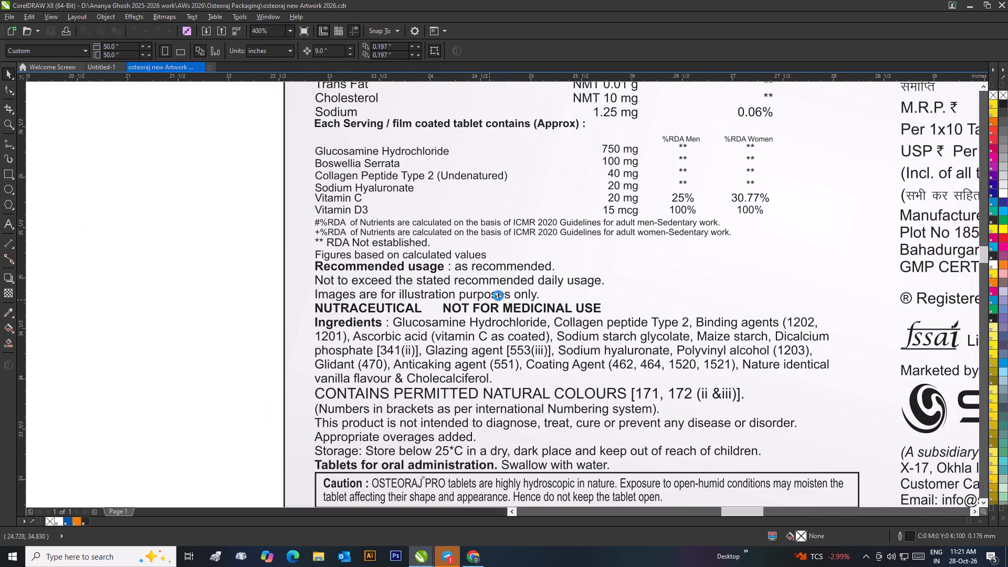
{"action": "scroll", "coordinate": [498, 296], "scroll_direction": "down", "scroll_amount": 3}
{"action": "scroll", "coordinate": [551, 302], "scroll_direction": "up", "scroll_amount": 1}
{"action": "scroll", "coordinate": [502, 295], "scroll_direction": "down", "scroll_amount": 1}
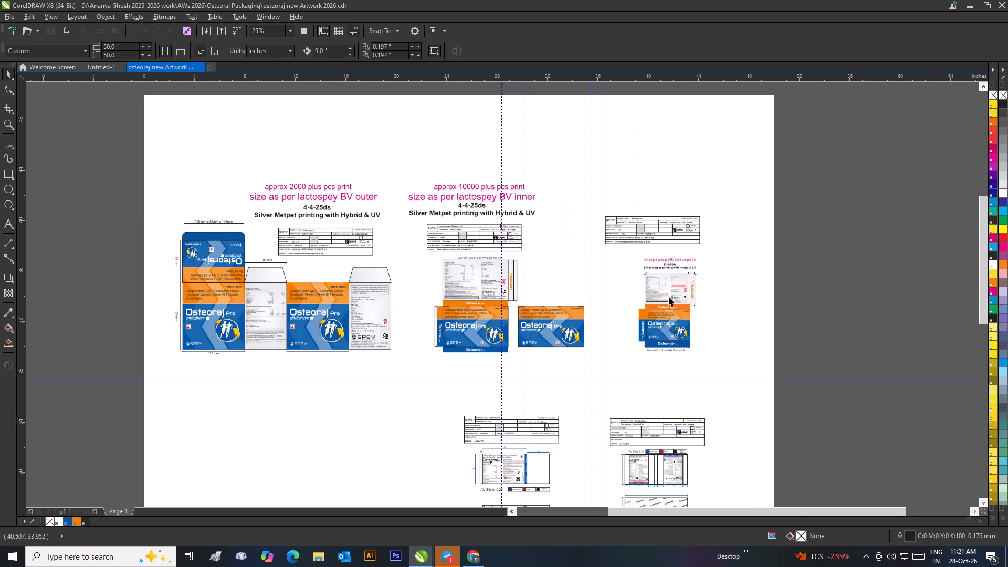
Delete the two vertical guidelines that cross the 1x10 inner carton and the separate front panel beside it.
{"action": "left_click", "coordinate": [826, 301]}
{"action": "scroll", "coordinate": [517, 299], "scroll_direction": "up", "scroll_amount": 2}
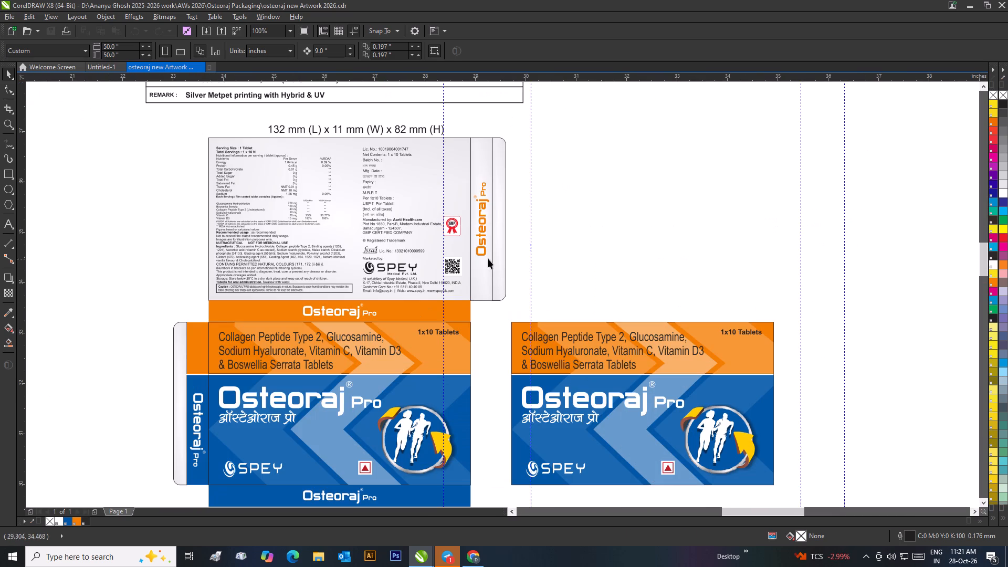
{"action": "left_click", "coordinate": [443, 110]}
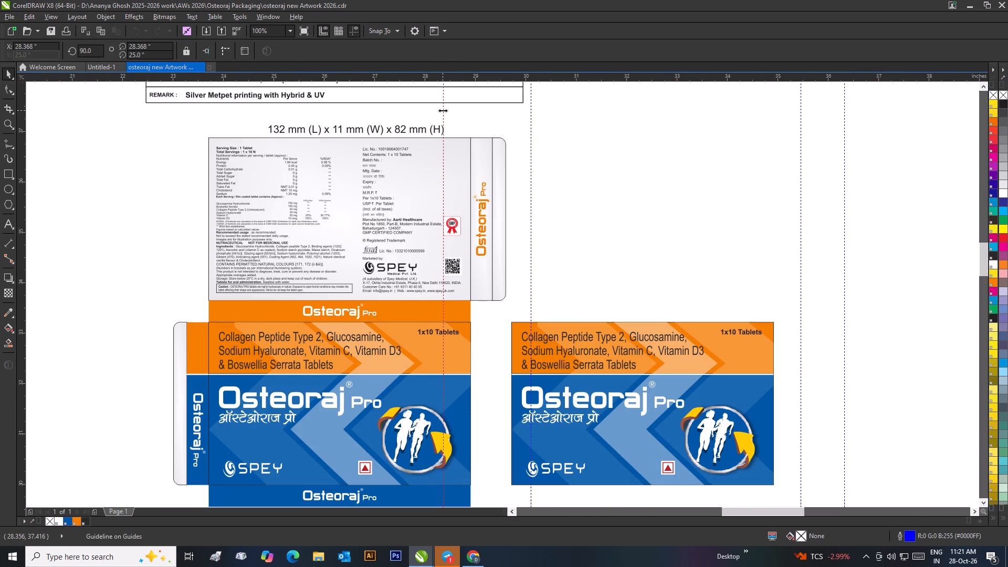
{"action": "key", "text": "Delete"}
{"action": "left_click", "coordinate": [530, 127]}
{"action": "key", "text": "Delete"}
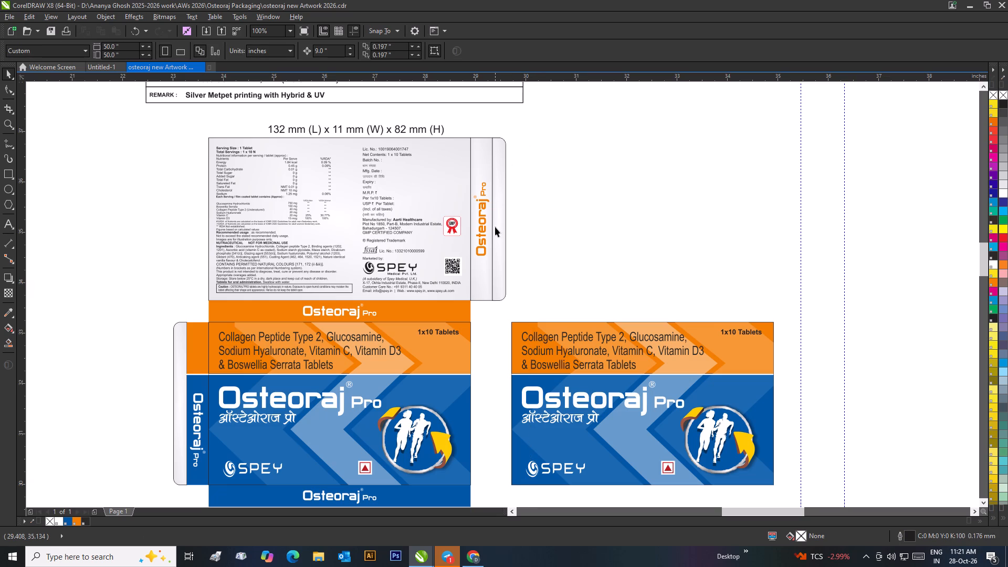
{"action": "left_click", "coordinate": [549, 235]}
{"action": "scroll", "coordinate": [549, 235], "scroll_direction": "down", "scroll_amount": 2}
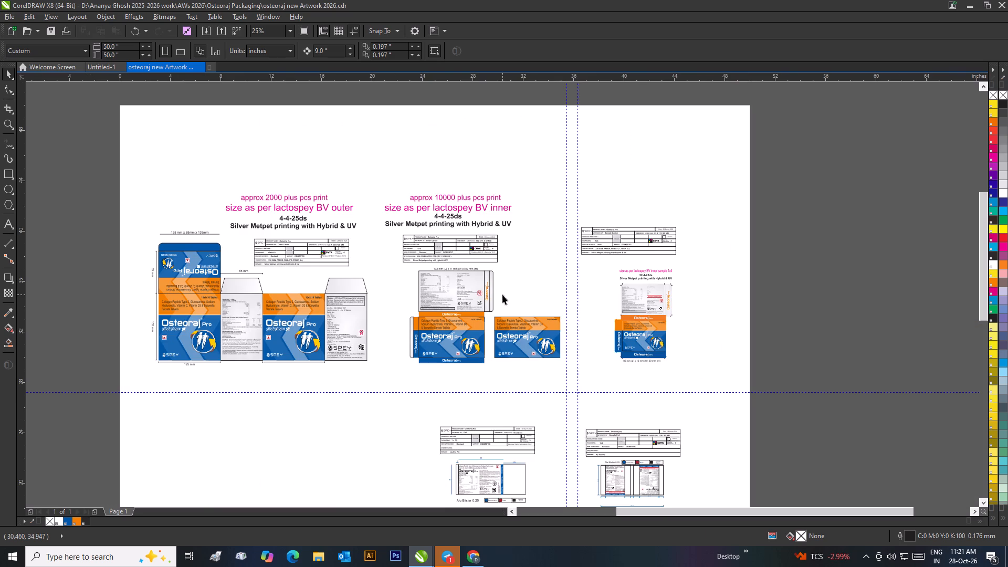
{"action": "left_click", "coordinate": [95, 236]}
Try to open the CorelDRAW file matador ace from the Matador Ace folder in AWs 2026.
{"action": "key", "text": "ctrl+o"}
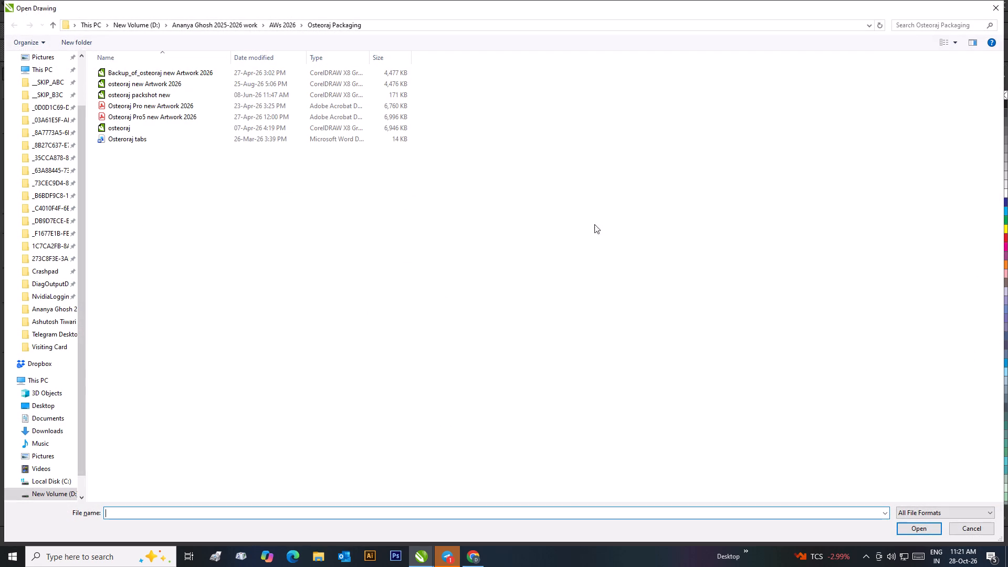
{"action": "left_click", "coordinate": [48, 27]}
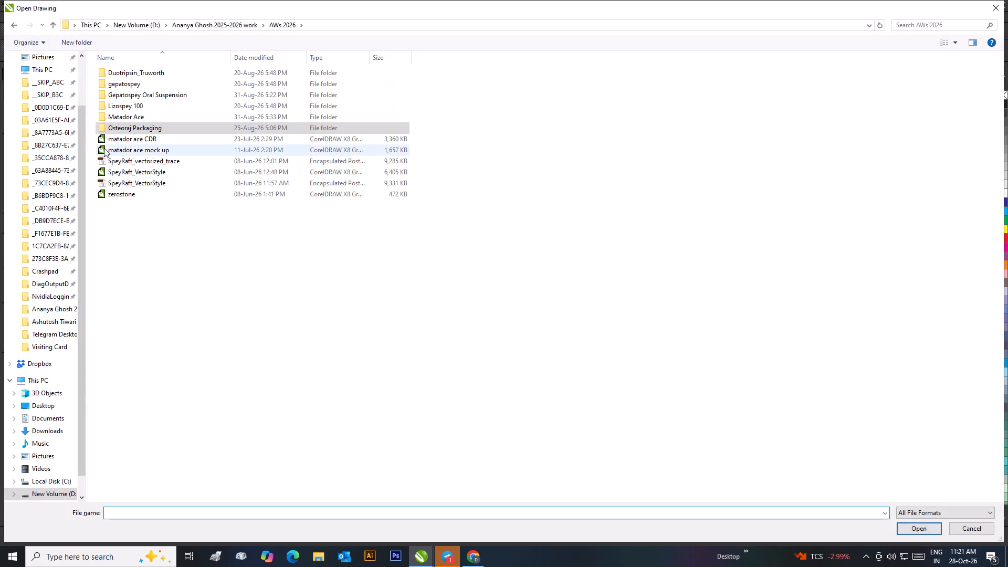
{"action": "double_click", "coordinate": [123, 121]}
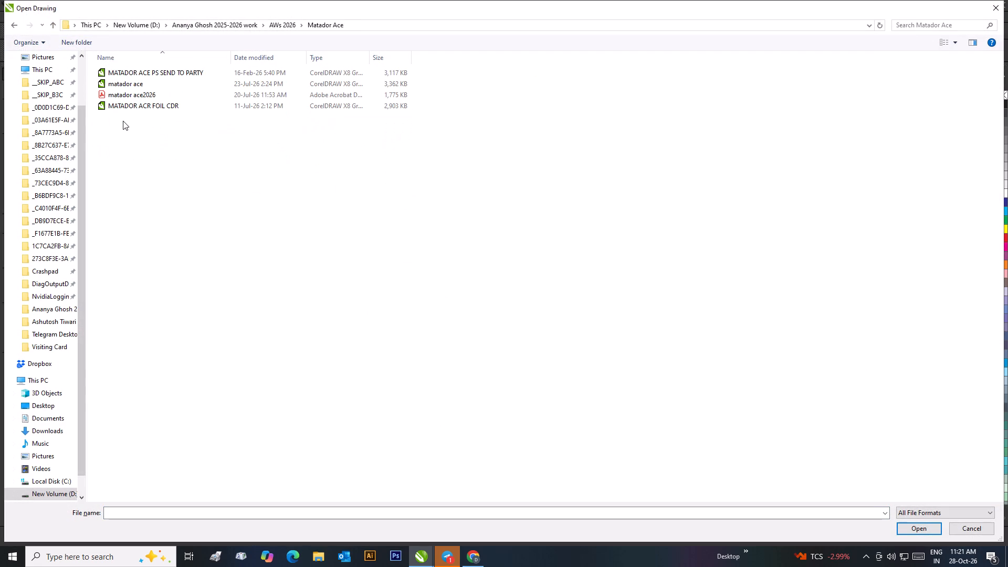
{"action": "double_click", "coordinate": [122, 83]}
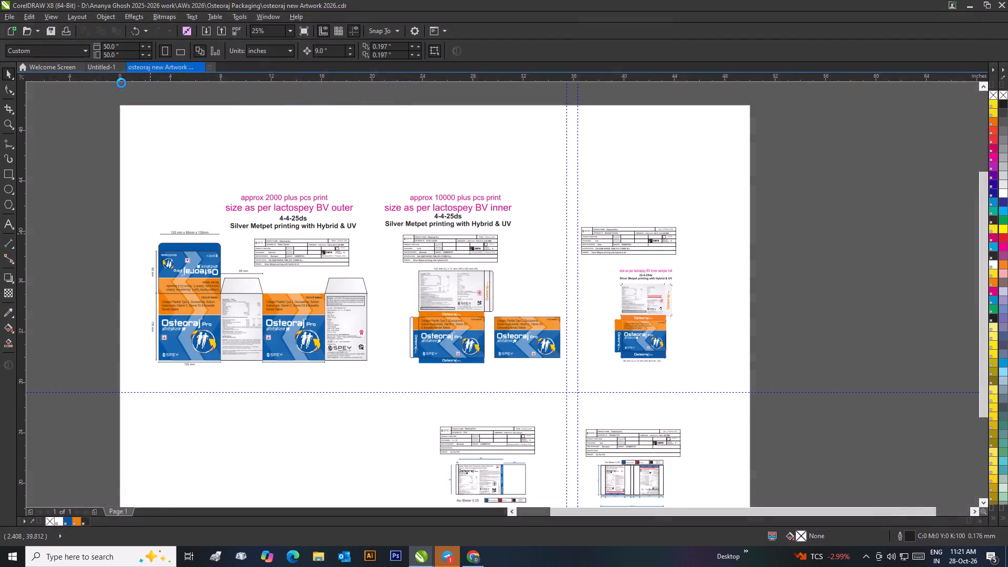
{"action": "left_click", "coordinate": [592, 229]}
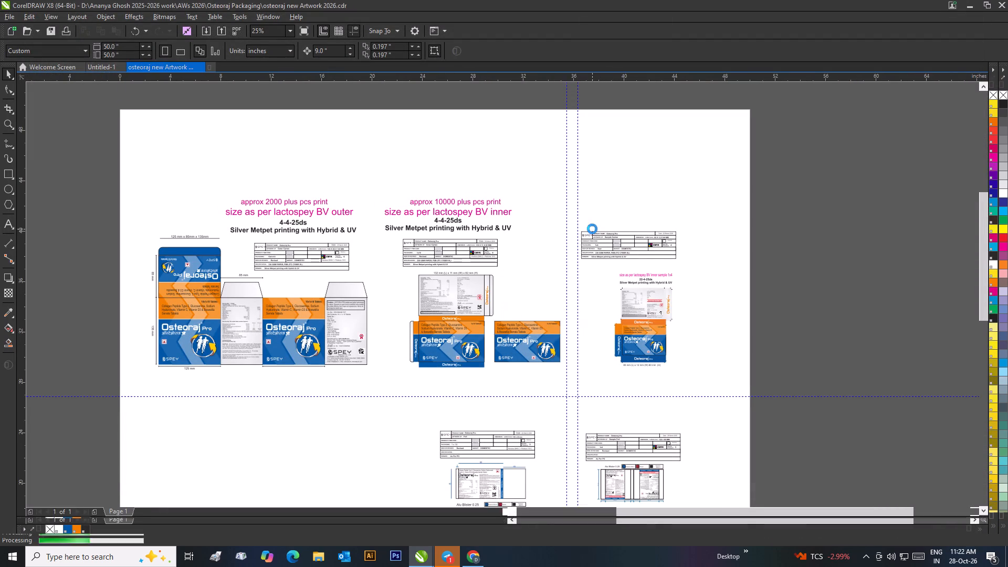
Open the CorelDRAW file LIZOSPEY 100 DRY SYRUP from the Lizospey 100 folder and look over its carton panels.
{"action": "key", "text": "ctrl+o"}
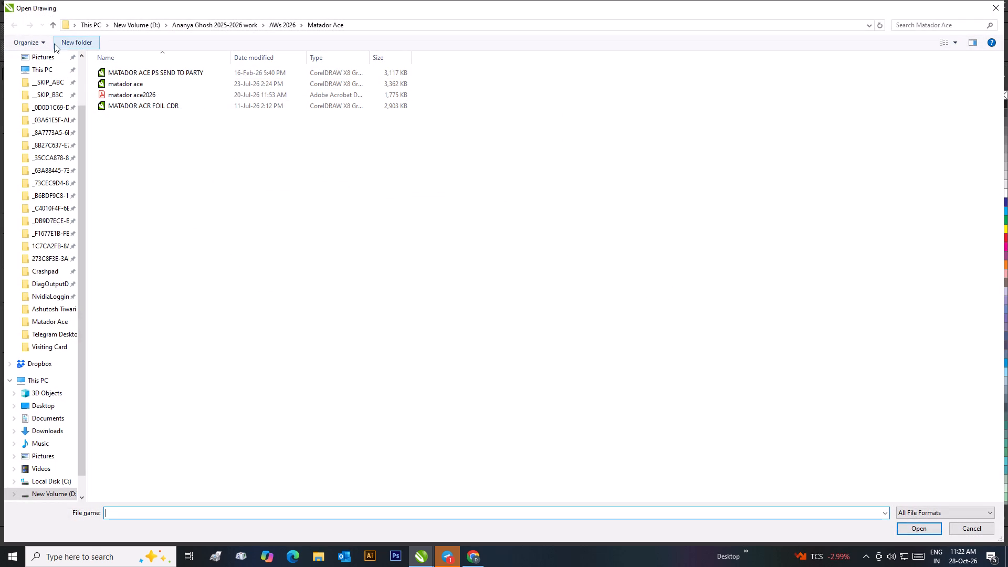
{"action": "left_click", "coordinate": [51, 25]}
{"action": "double_click", "coordinate": [132, 102]}
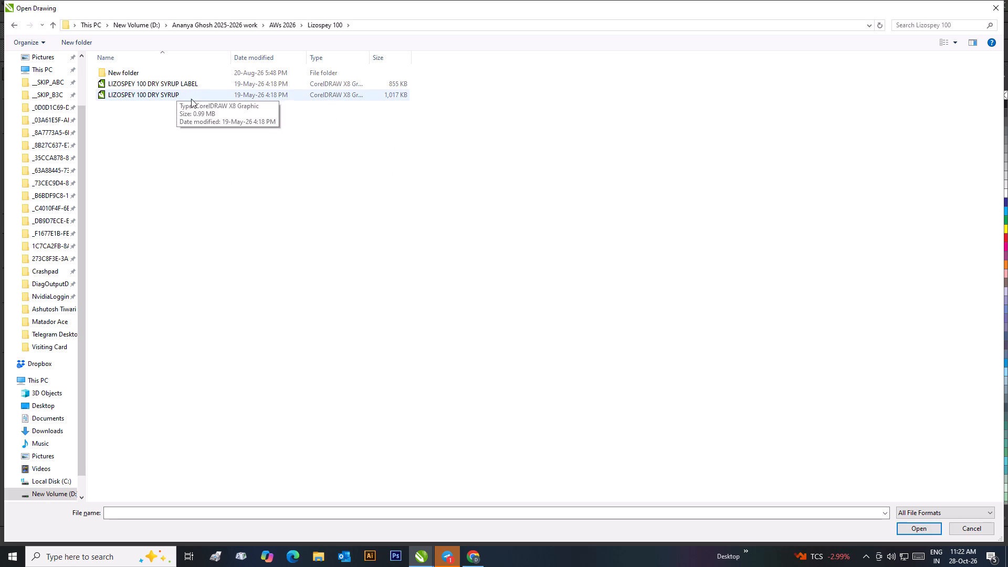
{"action": "double_click", "coordinate": [111, 73]}
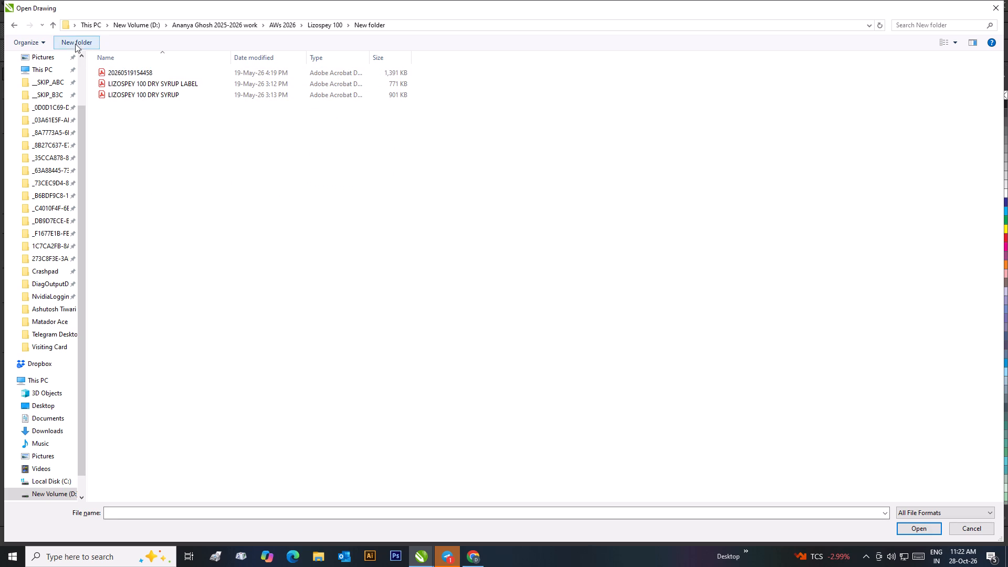
{"action": "left_click", "coordinate": [54, 25]}
{"action": "left_click", "coordinate": [160, 102]}
{"action": "double_click", "coordinate": [160, 98]}
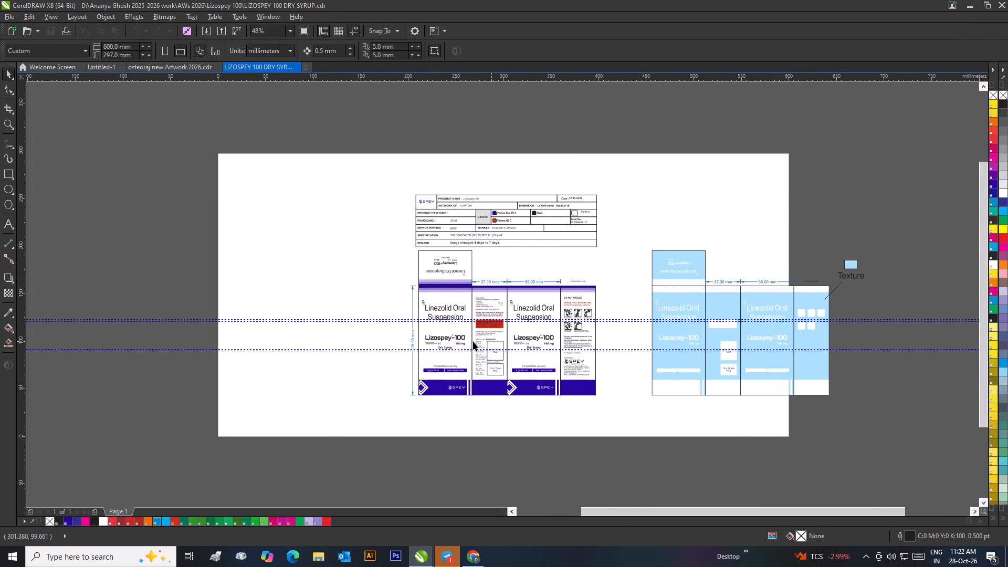
{"action": "scroll", "coordinate": [455, 341], "scroll_direction": "up", "scroll_amount": 1}
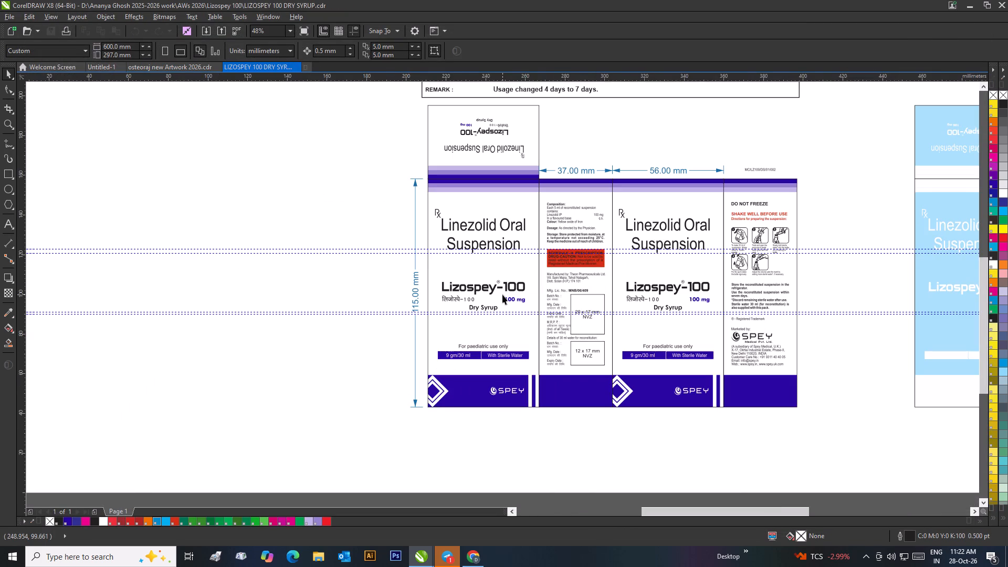
{"action": "scroll", "coordinate": [782, 291], "scroll_direction": "up", "scroll_amount": 1}
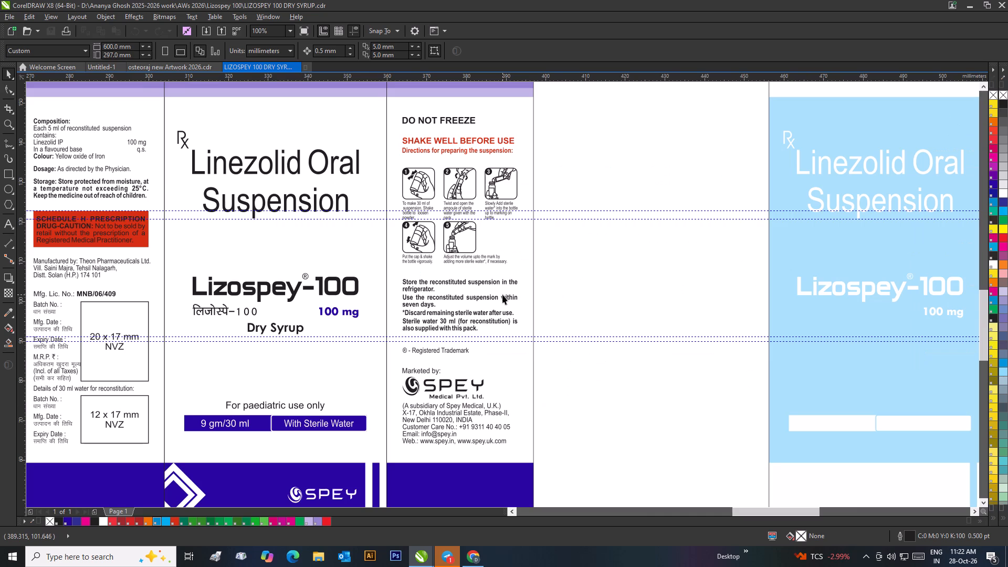
{"action": "scroll", "coordinate": [500, 295], "scroll_direction": "down", "scroll_amount": 1}
{"action": "scroll", "coordinate": [472, 339], "scroll_direction": "down", "scroll_amount": 1}
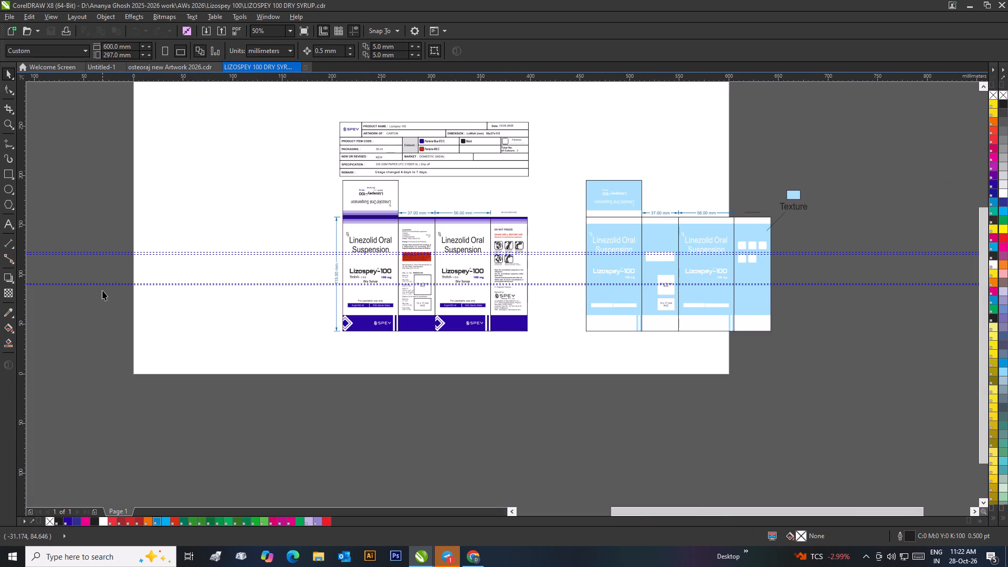
Open the CorelDRAW file Ursodeoxycholic 100 ml pet round from the Gepatospey Oral Suspension folder in AWs 2026 and look over its carton.
{"action": "key", "text": "ctrl+o"}
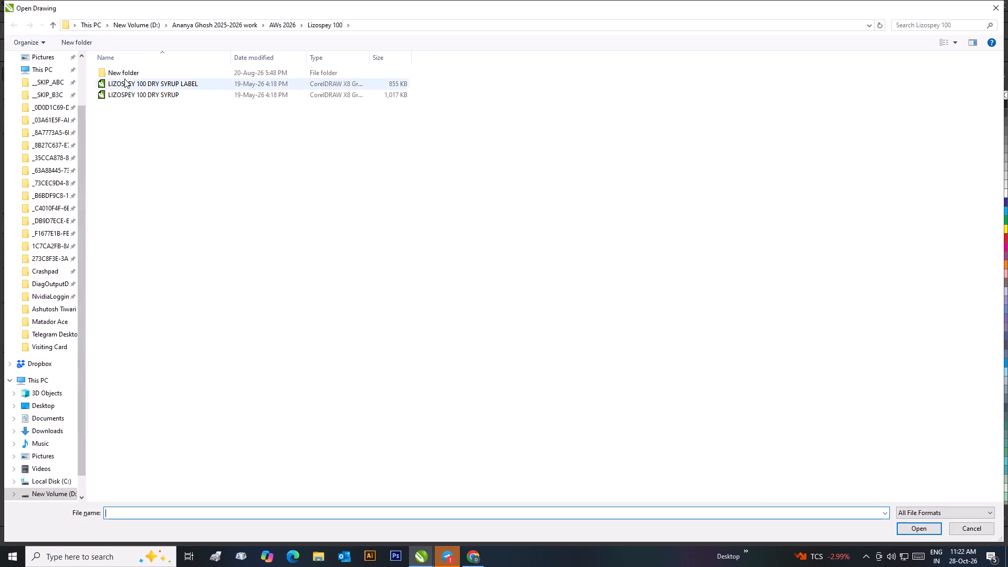
{"action": "left_click", "coordinate": [54, 29]}
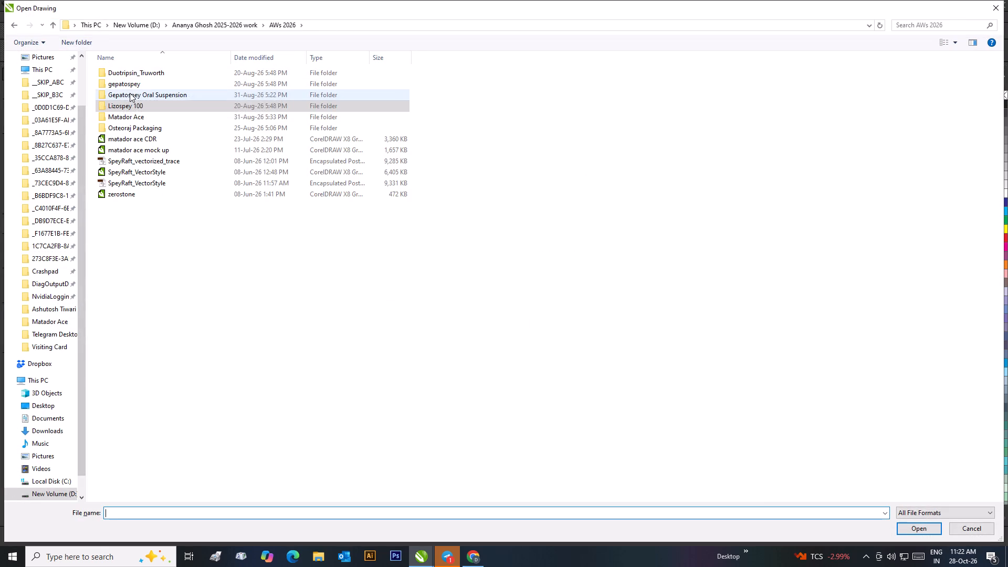
{"action": "double_click", "coordinate": [130, 93]}
{"action": "double_click", "coordinate": [129, 85]}
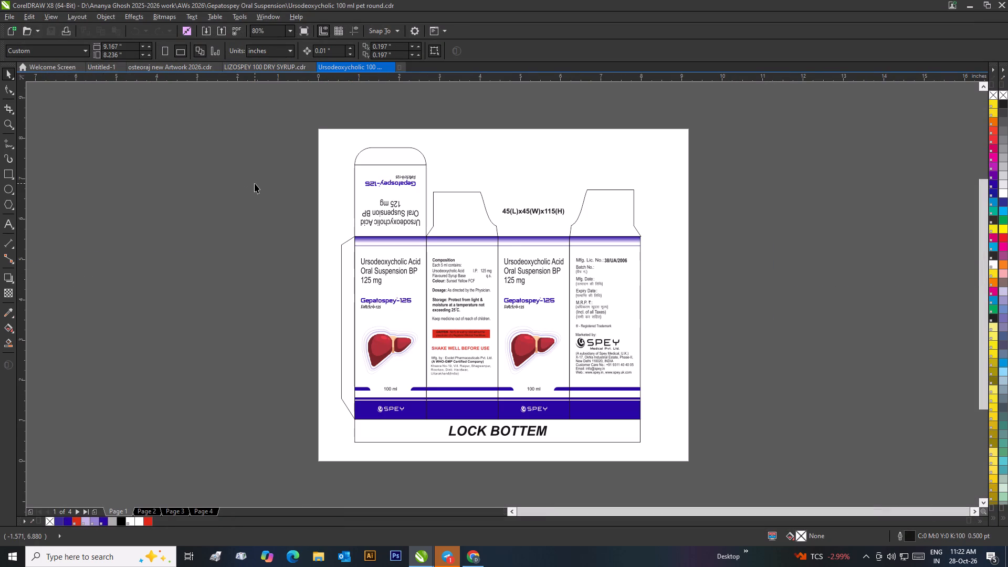
{"action": "scroll", "coordinate": [407, 350], "scroll_direction": "up", "scroll_amount": 1}
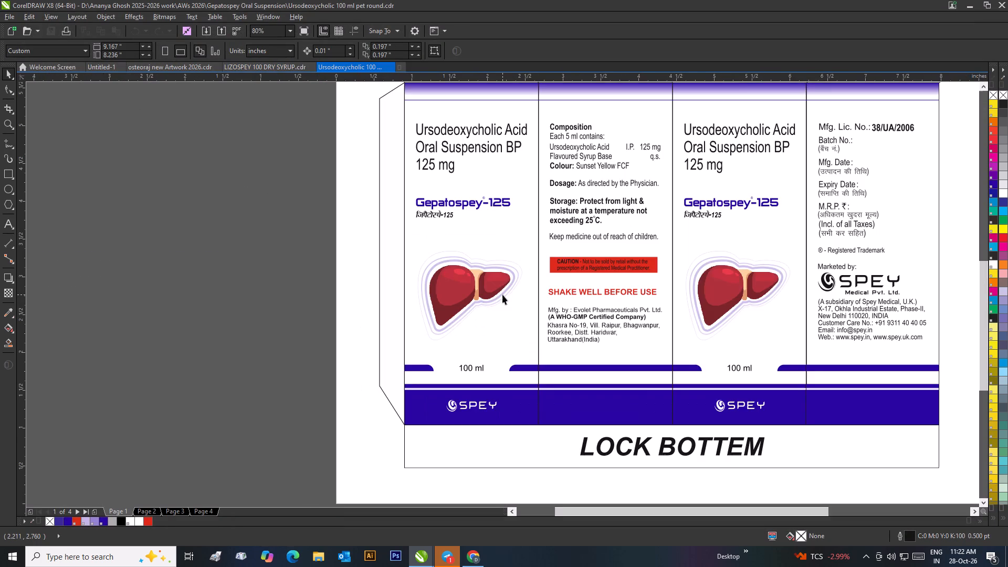
{"action": "scroll", "coordinate": [488, 307], "scroll_direction": "down", "scroll_amount": 2}
{"action": "scroll", "coordinate": [538, 297], "scroll_direction": "up", "scroll_amount": 1}
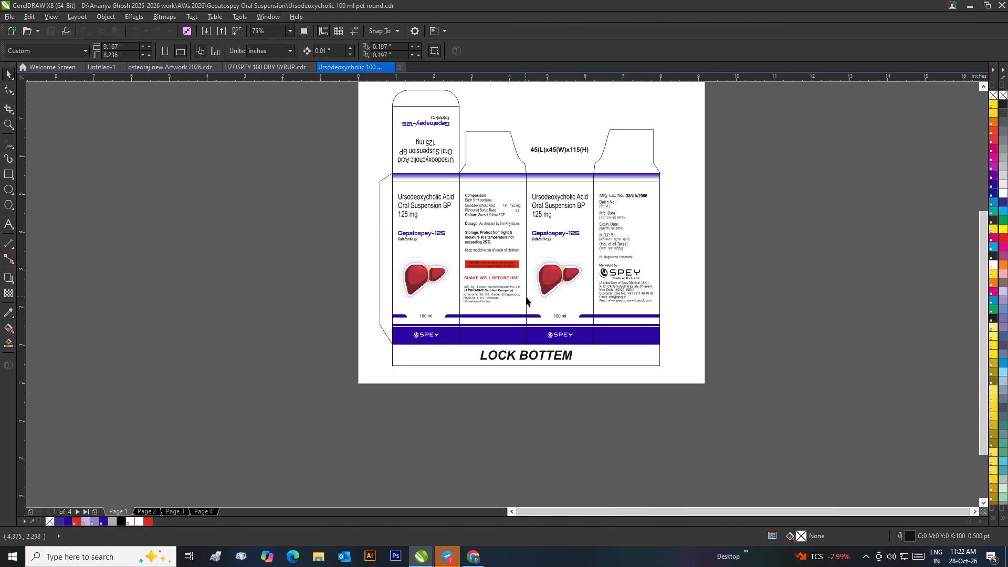
{"action": "left_click", "coordinate": [735, 298]}
Open the CorelDRAW file Gepatospey_Tablet_Ctn 10x1x15 from the gepatospey folder in AWs 2026 and look over its carton panels and specification table.
{"action": "key", "text": "ctrl+o"}
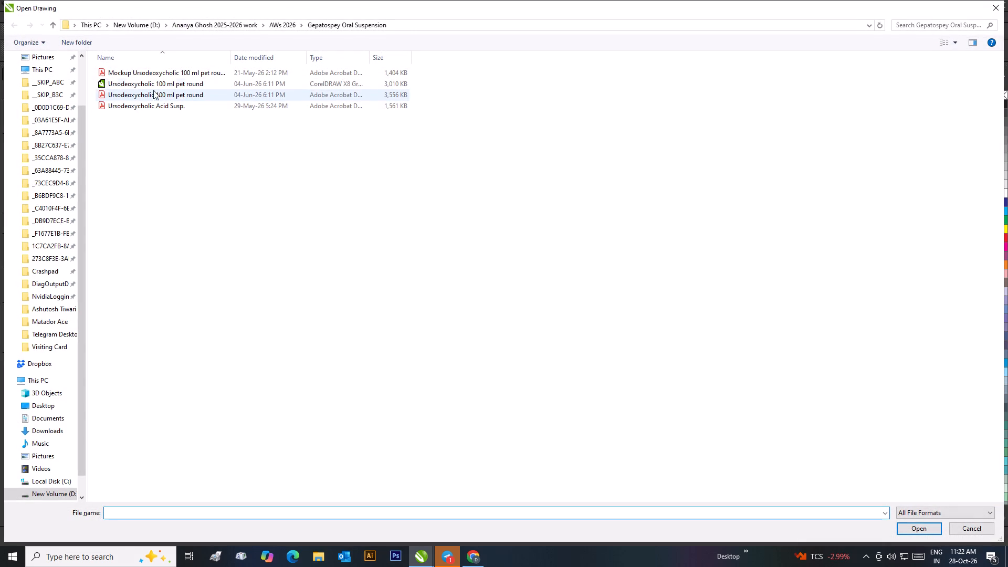
{"action": "left_click", "coordinate": [57, 24]}
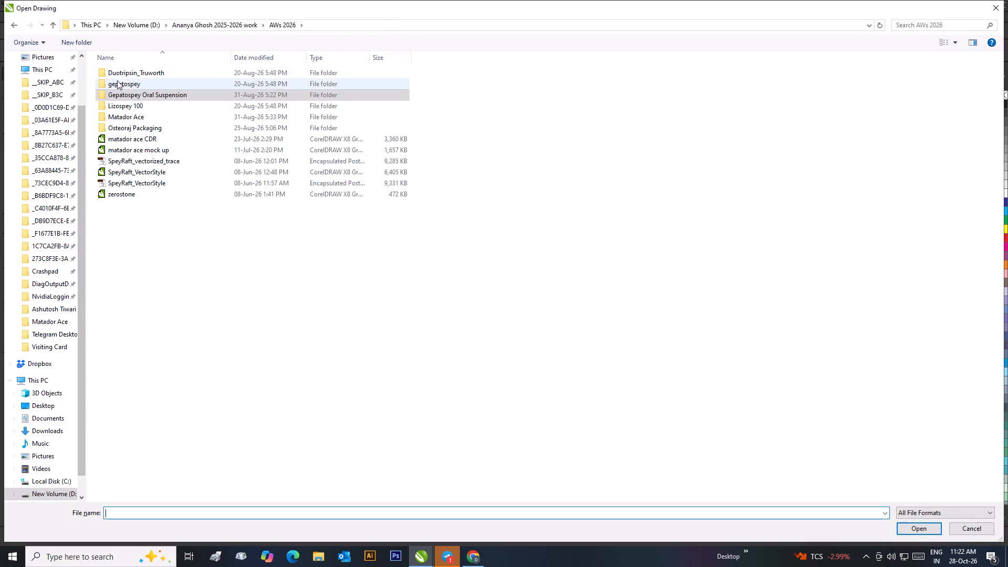
{"action": "double_click", "coordinate": [125, 80]}
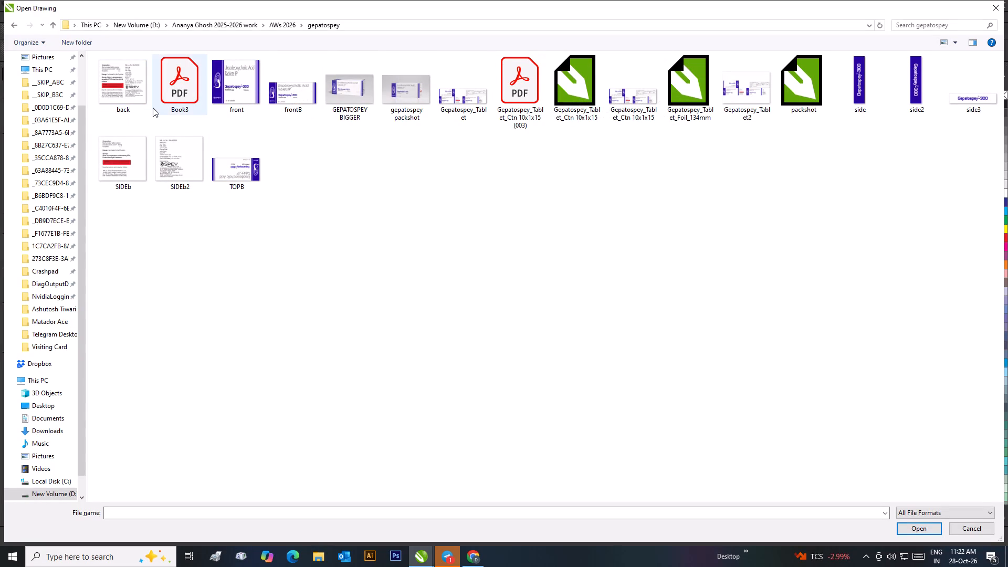
{"action": "double_click", "coordinate": [577, 86]}
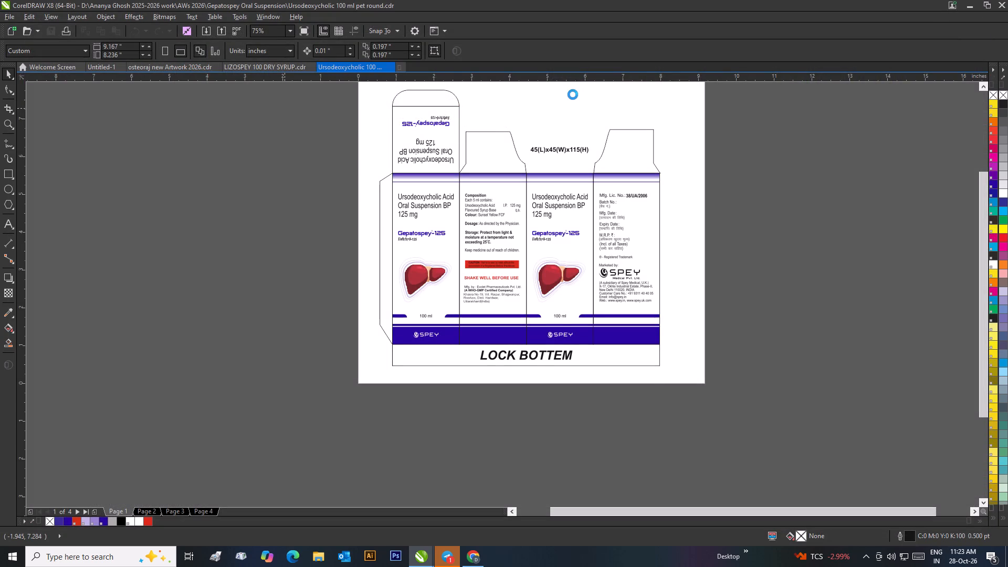
{"action": "left_click", "coordinate": [547, 395]}
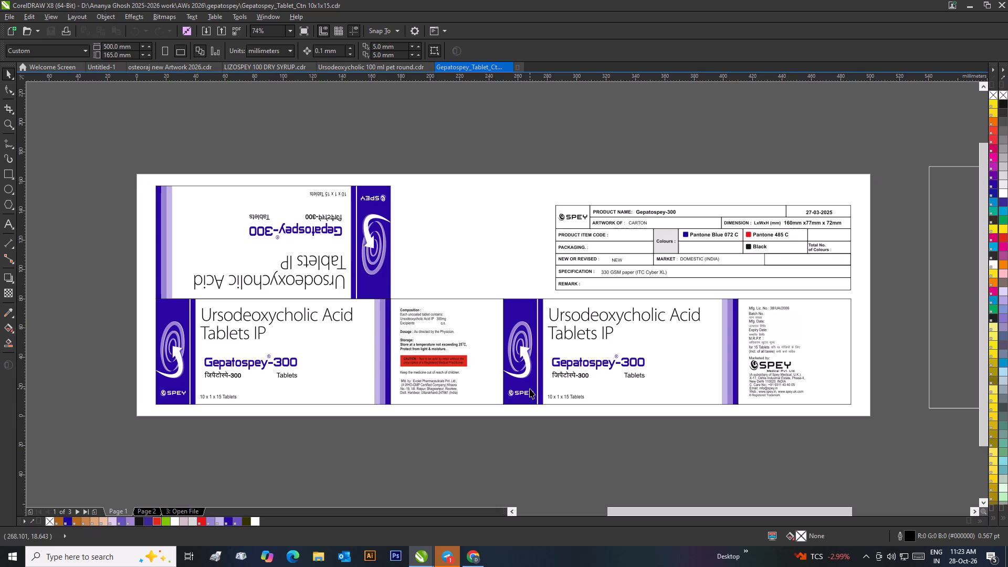
{"action": "scroll", "coordinate": [780, 379], "scroll_direction": "up", "scroll_amount": 2}
{"action": "scroll", "coordinate": [500, 295], "scroll_direction": "down", "scroll_amount": 1}
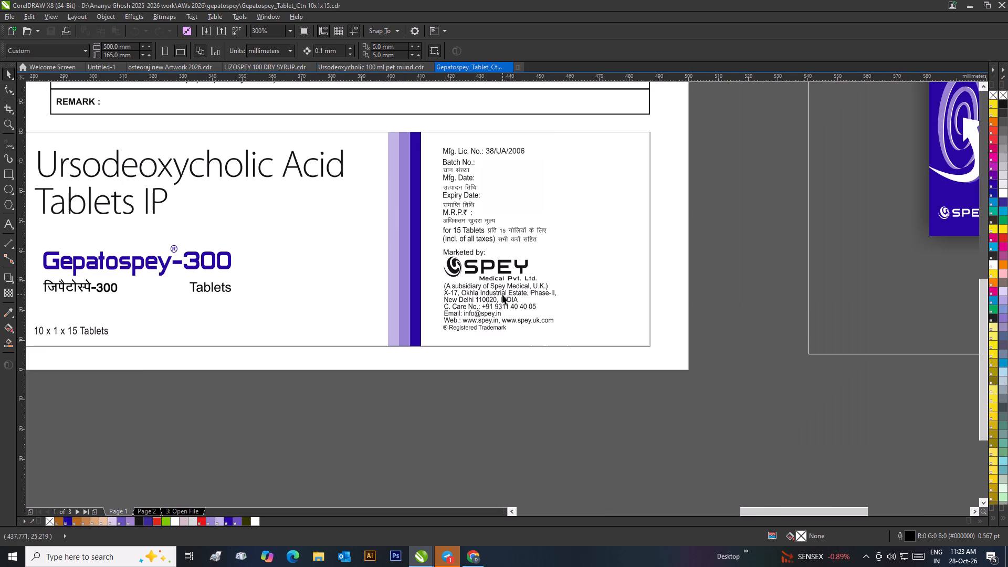
{"action": "scroll", "coordinate": [502, 295], "scroll_direction": "down", "scroll_amount": 1}
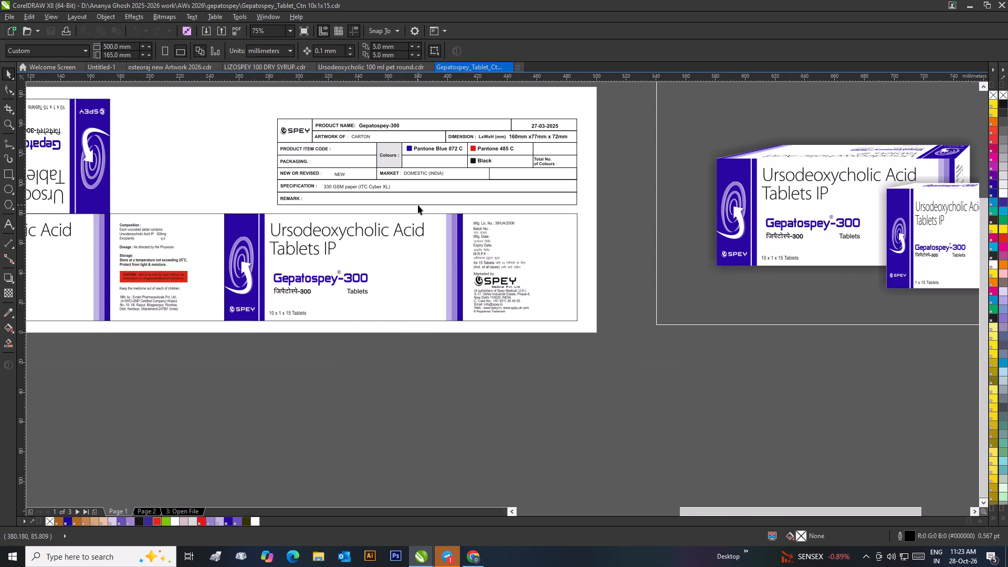
{"action": "scroll", "coordinate": [418, 205], "scroll_direction": "down", "scroll_amount": 1}
{"action": "scroll", "coordinate": [502, 294], "scroll_direction": "up", "scroll_amount": 1}
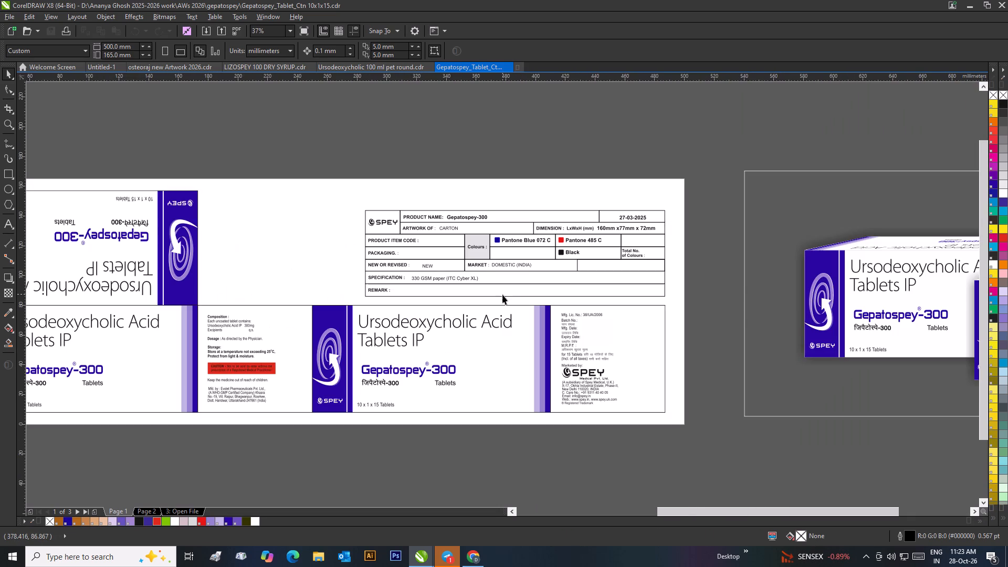
{"action": "scroll", "coordinate": [502, 295], "scroll_direction": "down", "scroll_amount": 1}
{"action": "left_click", "coordinate": [372, 175]}
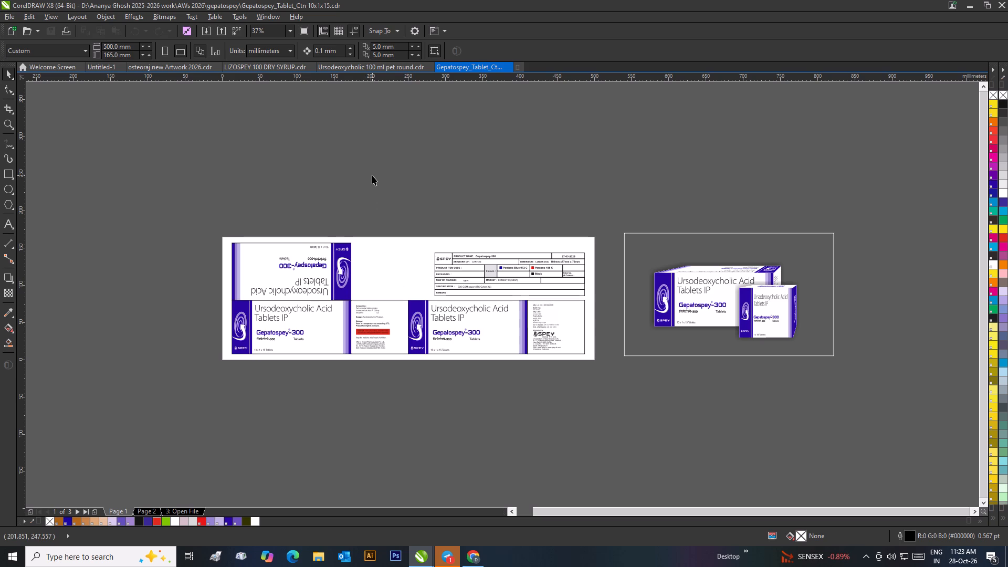
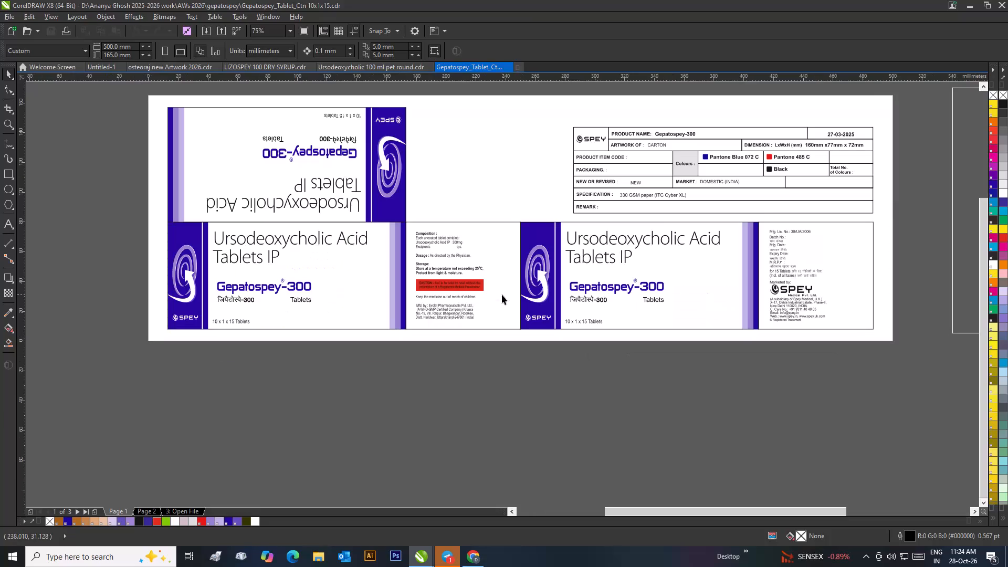
Examine the Gepatospey-300 tablet carton's composition, caution and manufacturer text, and its overall panel layout.
{"action": "scroll", "coordinate": [502, 295], "scroll_direction": "up", "scroll_amount": 1}
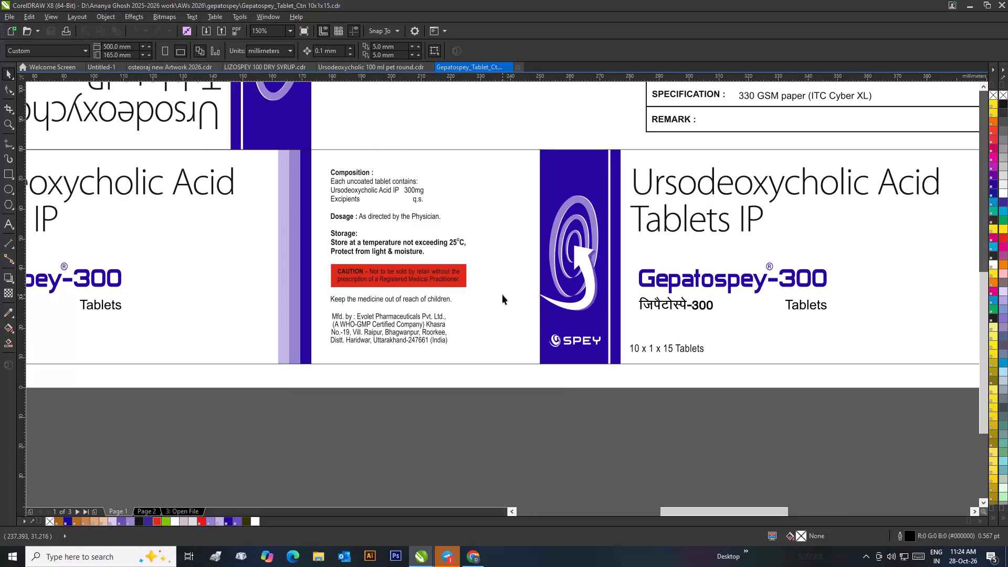
{"action": "scroll", "coordinate": [502, 295], "scroll_direction": "down", "scroll_amount": 2}
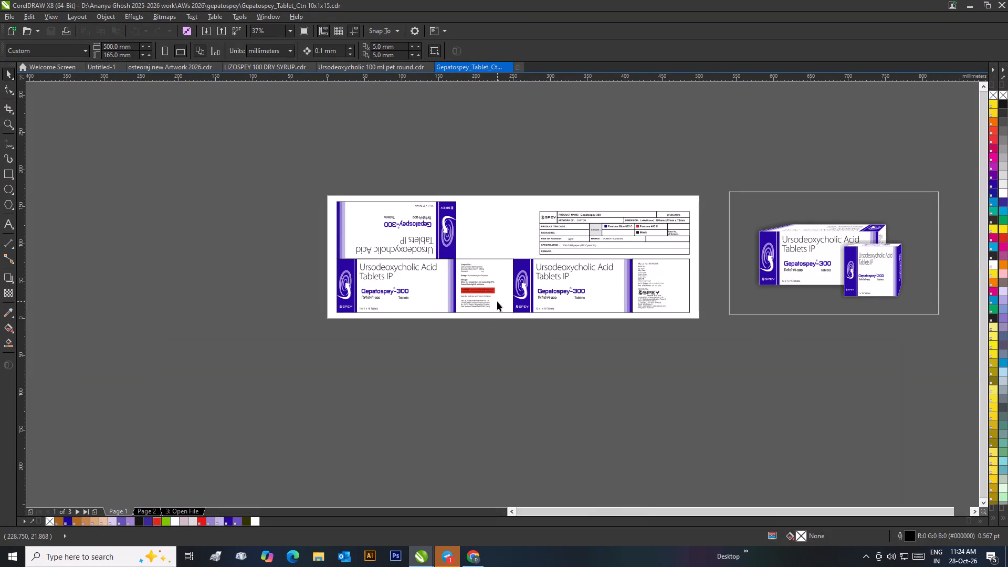
{"action": "scroll", "coordinate": [497, 301], "scroll_direction": "up", "scroll_amount": 1}
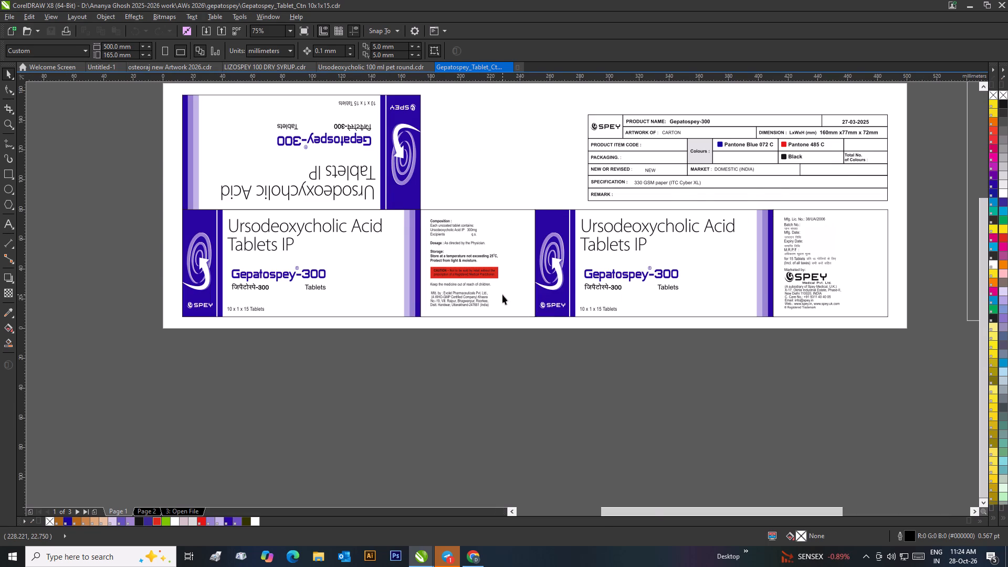
{"action": "scroll", "coordinate": [501, 293], "scroll_direction": "up", "scroll_amount": 1}
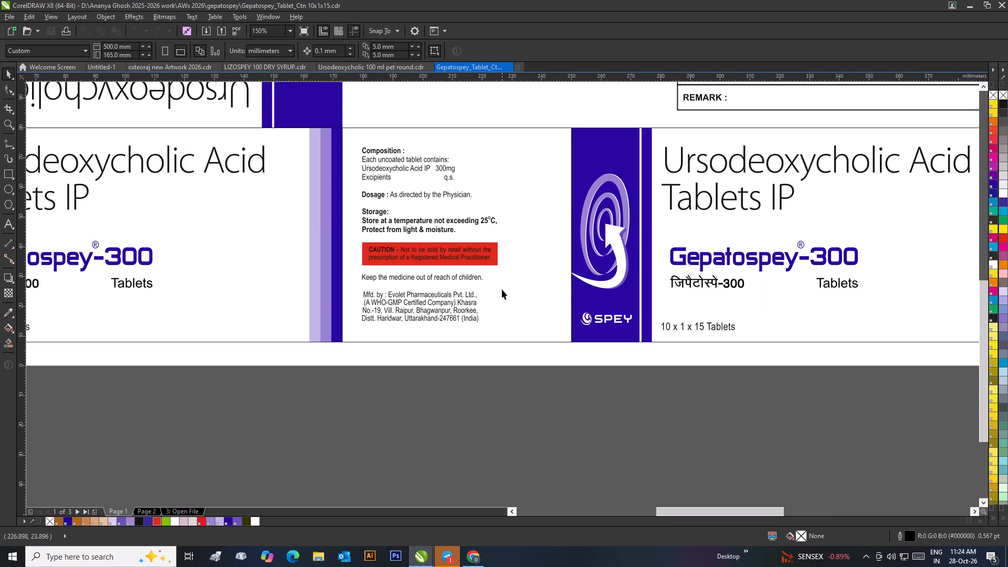
{"action": "scroll", "coordinate": [514, 284], "scroll_direction": "down", "scroll_amount": 3}
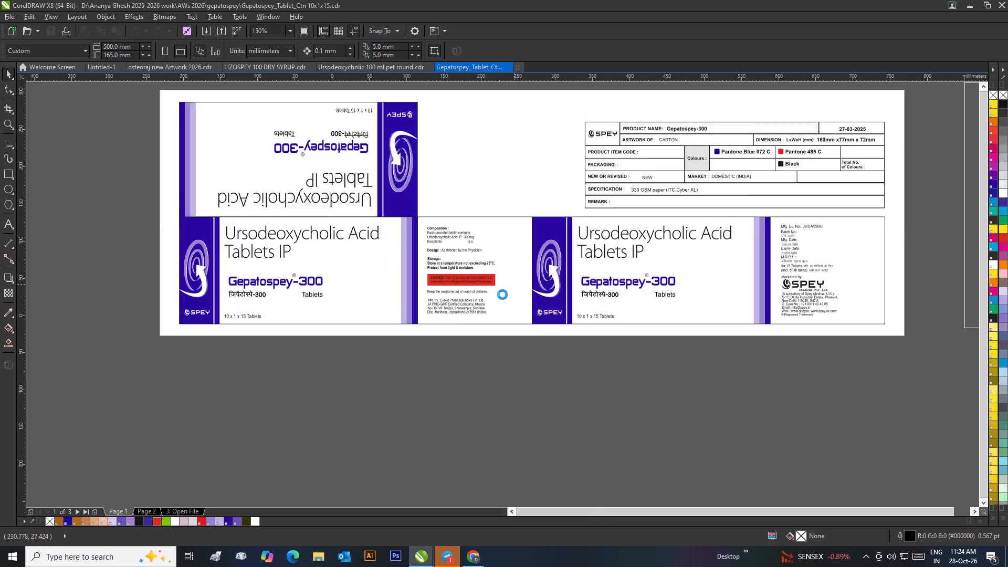
{"action": "scroll", "coordinate": [502, 295], "scroll_direction": "down", "scroll_amount": 1}
{"action": "scroll", "coordinate": [502, 295], "scroll_direction": "up", "scroll_amount": 1}
{"action": "left_click", "coordinate": [511, 131]}
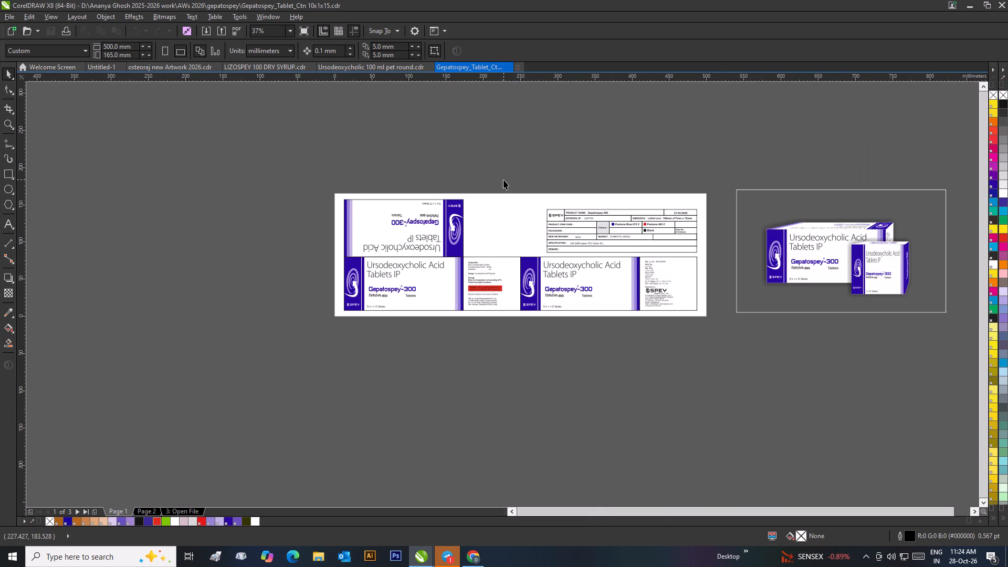
Switch to the LIZOSPEY 100 DRY SYRUP document and examine its carton panels and the light-blue texture layout.
{"action": "left_click", "coordinate": [278, 69]}
{"action": "left_click", "coordinate": [118, 173]}
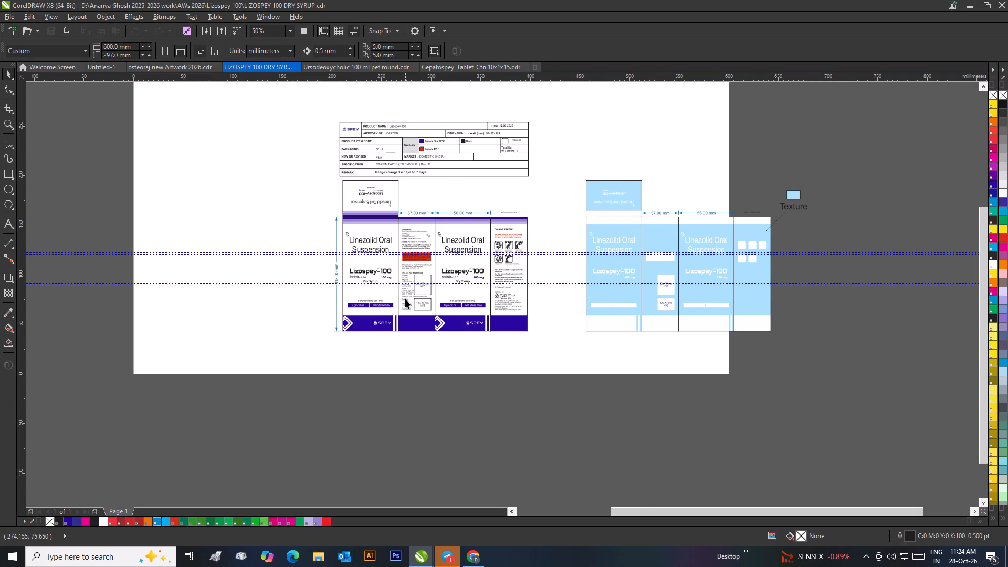
{"action": "scroll", "coordinate": [405, 299], "scroll_direction": "up", "scroll_amount": 1}
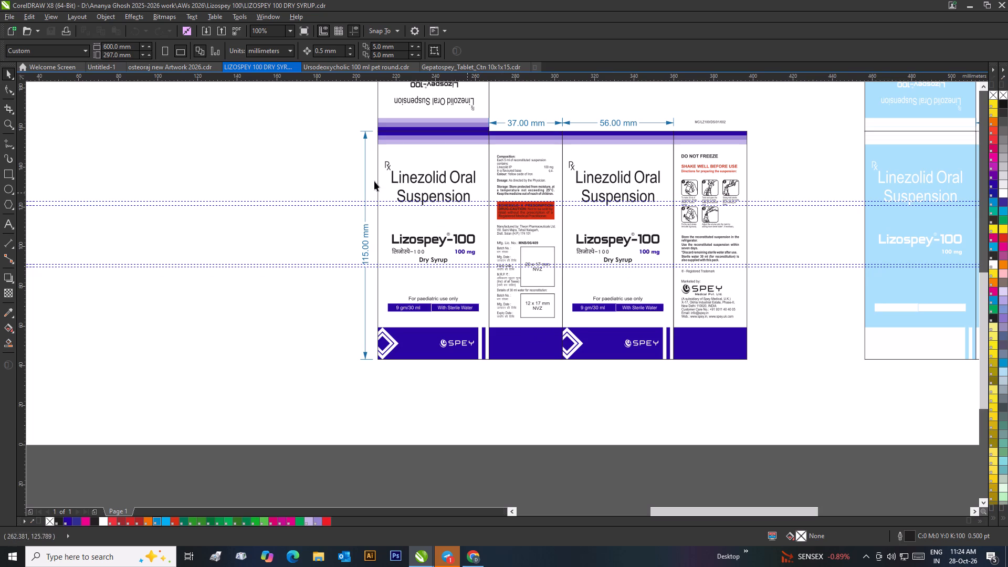
{"action": "left_click", "coordinate": [272, 165]}
{"action": "left_click", "coordinate": [278, 181]}
{"action": "scroll", "coordinate": [278, 181], "scroll_direction": "down", "scroll_amount": 1}
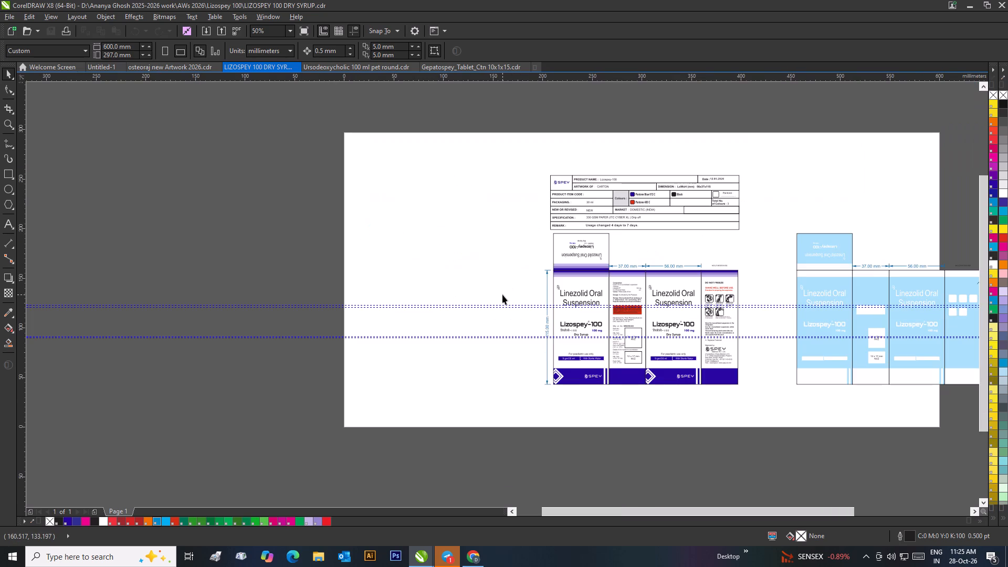
{"action": "scroll", "coordinate": [502, 295], "scroll_direction": "down", "scroll_amount": 2}
{"action": "scroll", "coordinate": [619, 308], "scroll_direction": "up", "scroll_amount": 3}
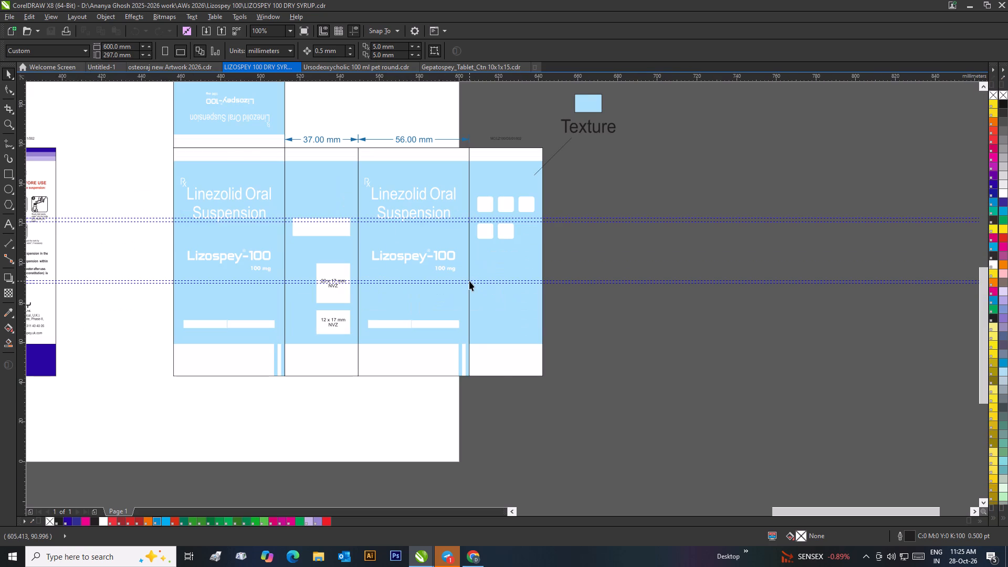
{"action": "scroll", "coordinate": [469, 281], "scroll_direction": "down", "scroll_amount": 2}
{"action": "scroll", "coordinate": [262, 415], "scroll_direction": "down", "scroll_amount": 1}
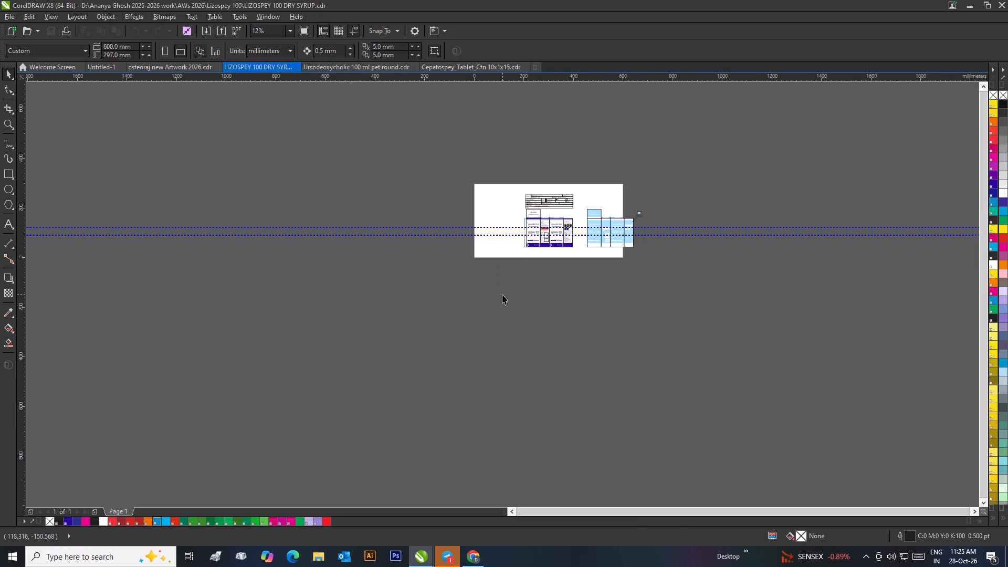
Look through the open Gepatospey tablet, Lizospey 100 and Ursodeoxycholic 100 ml artworks, ending on the Gepatospey tablet carton.
{"action": "left_click", "coordinate": [445, 67]}
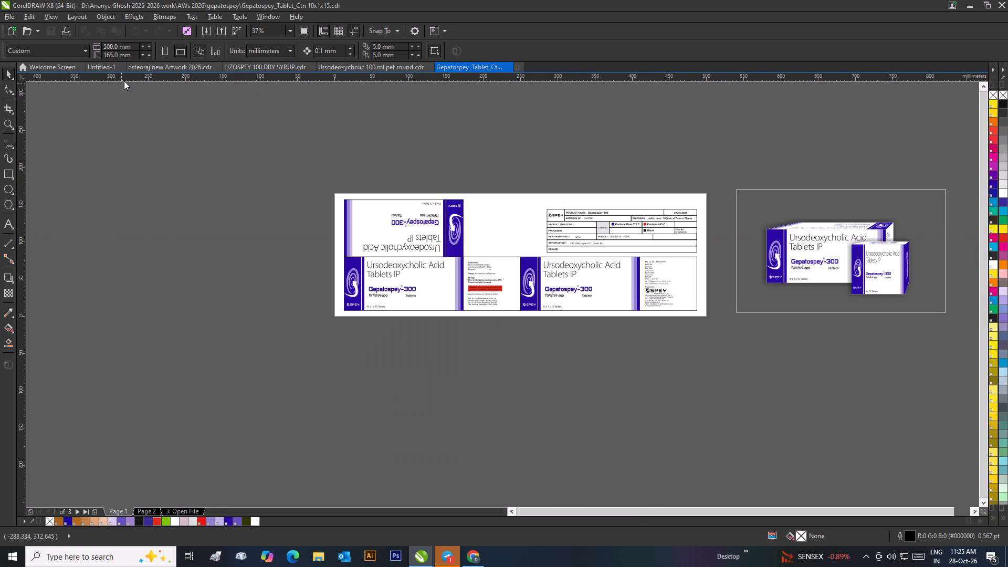
{"action": "left_click", "coordinate": [149, 64]}
{"action": "left_click", "coordinate": [252, 64]}
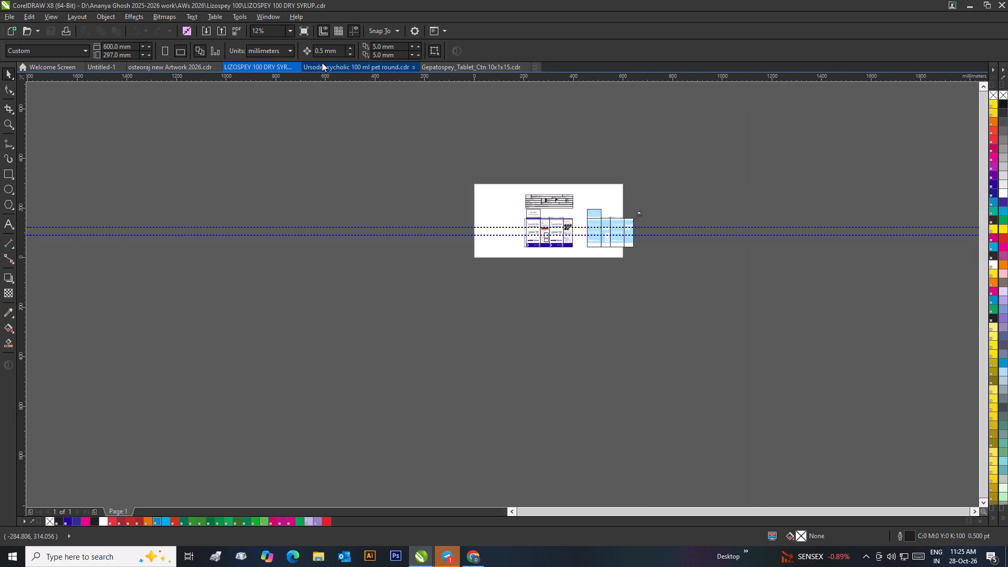
{"action": "left_click", "coordinate": [323, 63]}
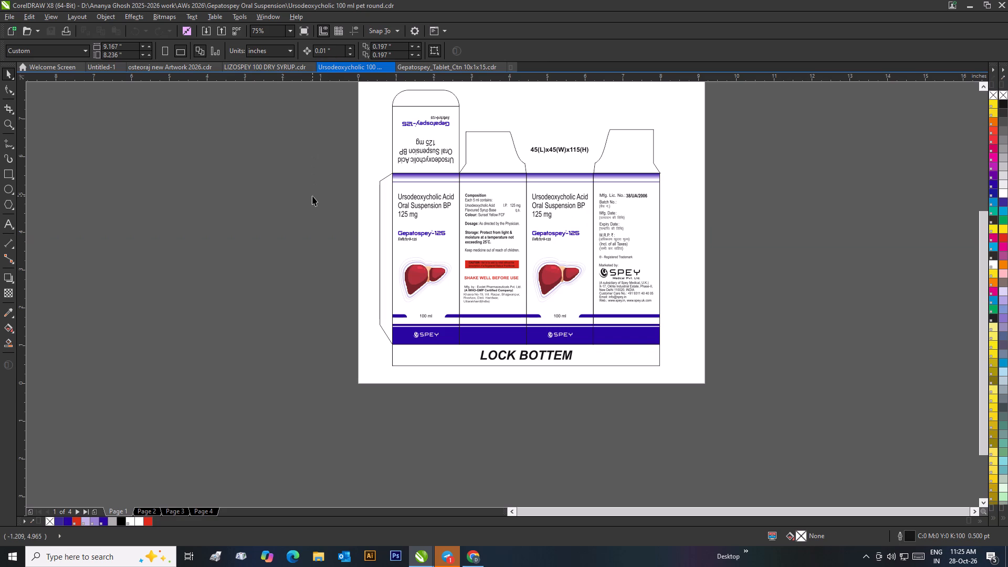
{"action": "left_click", "coordinate": [312, 196]}
{"action": "left_click", "coordinate": [430, 68]}
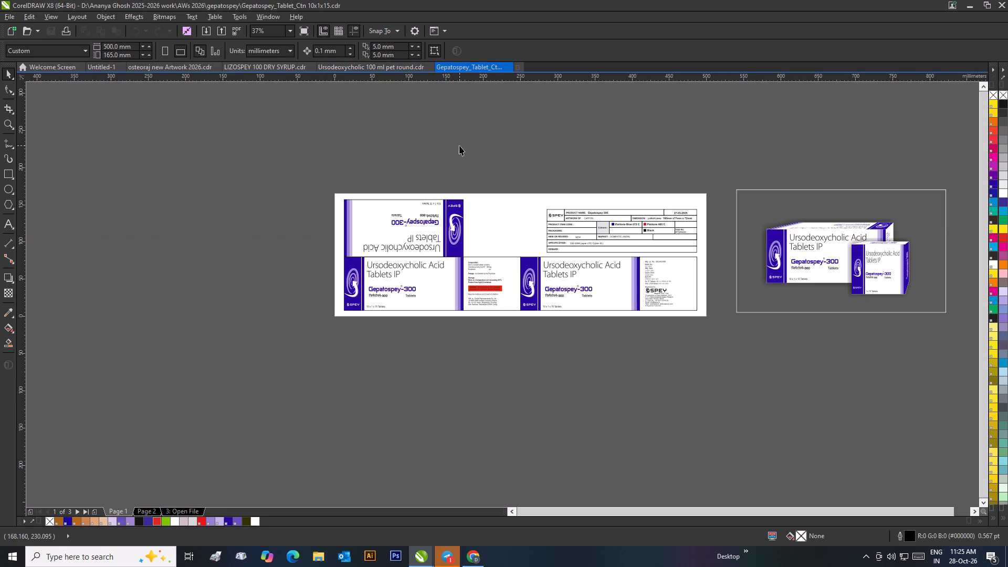
{"action": "left_click", "coordinate": [459, 145]}
Open the CorelDRAW file DUOTRIPSIN DP carton + foil LVS from the Duotripsin_Truworth folder in AWs 2026.
{"action": "key", "text": "ctrl+o"}
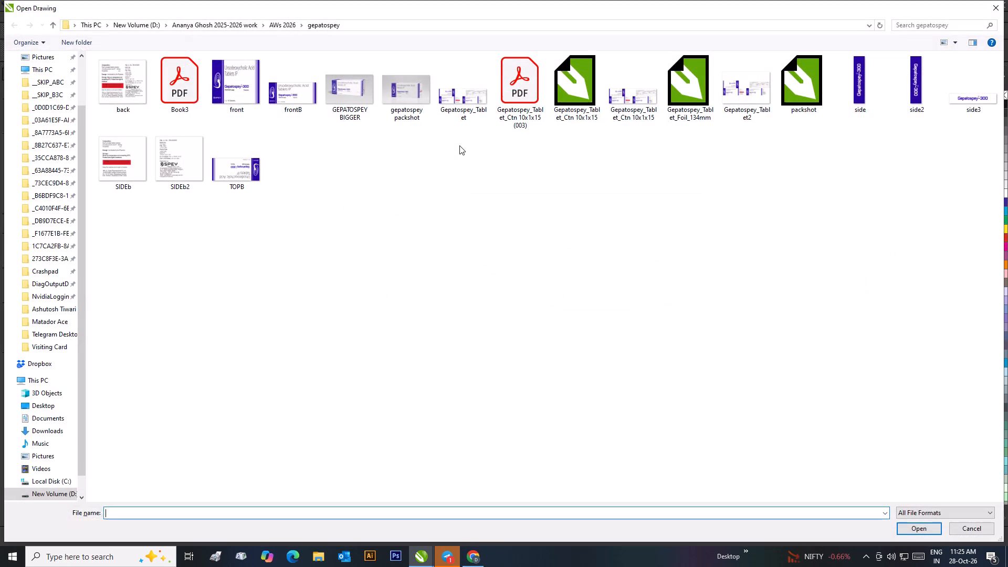
{"action": "left_click", "coordinate": [50, 27]}
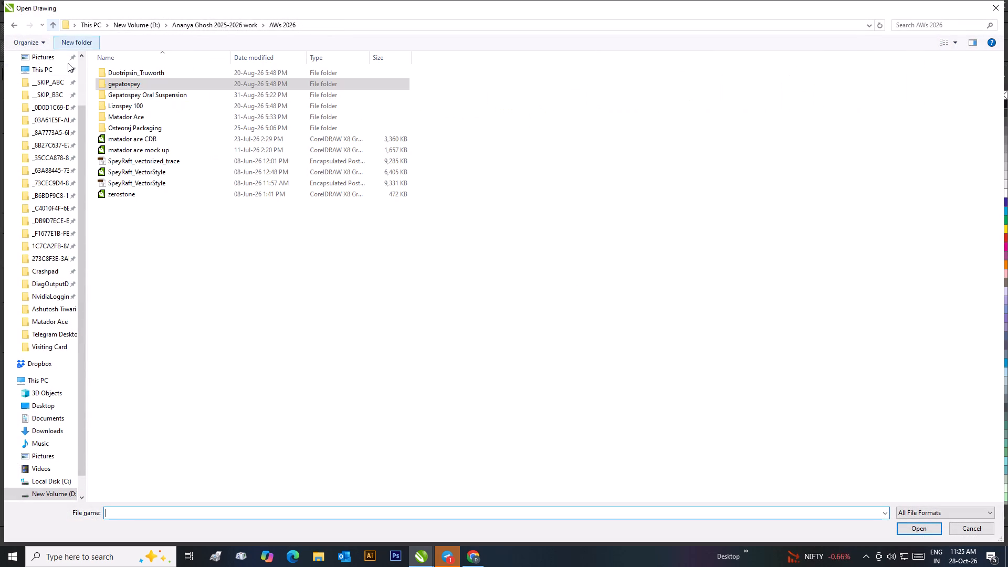
{"action": "double_click", "coordinate": [122, 73]}
{"action": "double_click", "coordinate": [125, 71]}
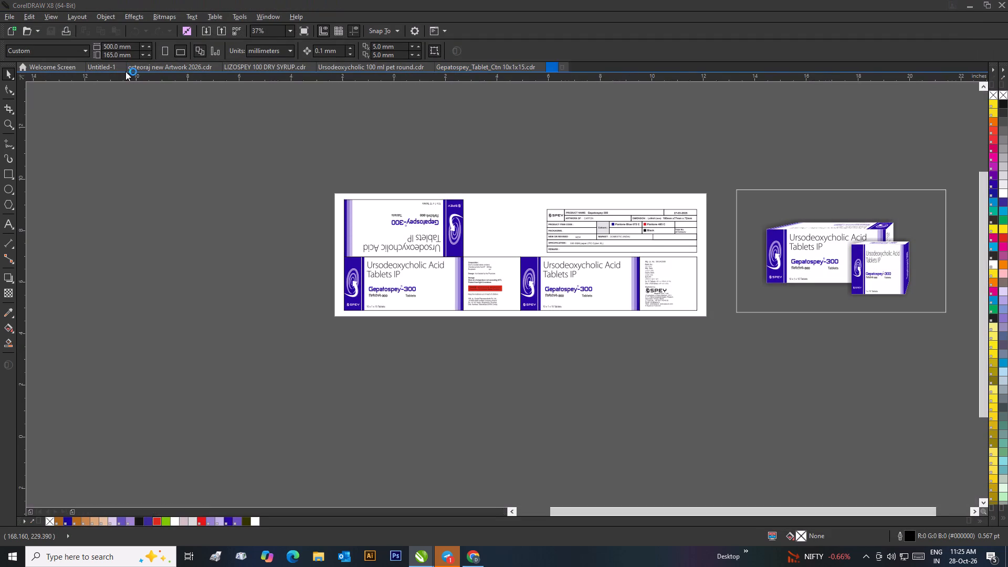
{"action": "left_click", "coordinate": [540, 397]}
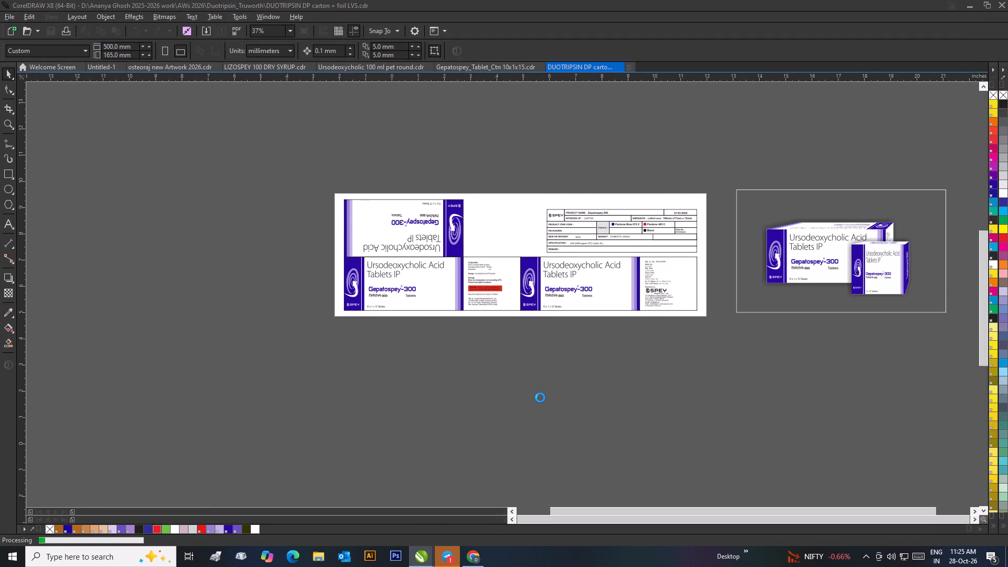
Examine the Duotripsin-DP outer carton, three-colour foil, inner carton and their specification tables.
{"action": "scroll", "coordinate": [471, 417], "scroll_direction": "up", "scroll_amount": 1}
{"action": "scroll", "coordinate": [444, 300], "scroll_direction": "up", "scroll_amount": 1}
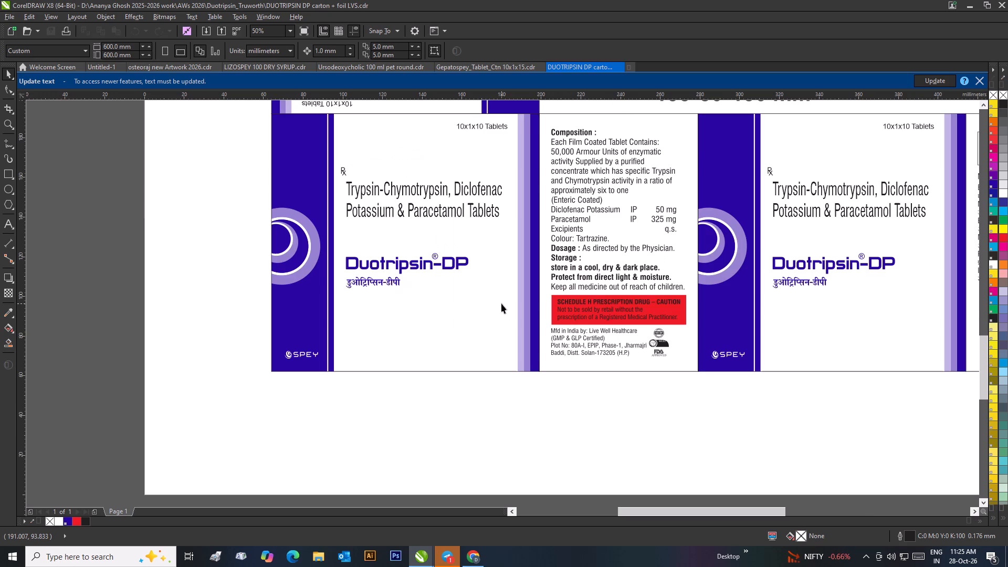
{"action": "scroll", "coordinate": [501, 303], "scroll_direction": "down", "scroll_amount": 1}
{"action": "scroll", "coordinate": [653, 286], "scroll_direction": "up", "scroll_amount": 1}
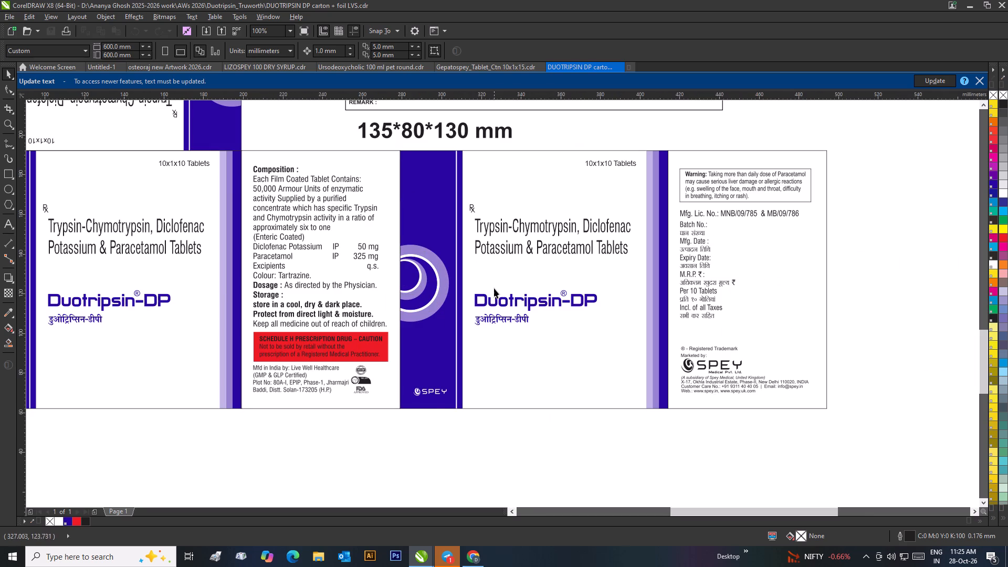
{"action": "scroll", "coordinate": [666, 335], "scroll_direction": "down", "scroll_amount": 1}
{"action": "scroll", "coordinate": [504, 261], "scroll_direction": "up", "scroll_amount": 2}
{"action": "scroll", "coordinate": [548, 361], "scroll_direction": "up", "scroll_amount": 1}
{"action": "scroll", "coordinate": [502, 304], "scroll_direction": "down", "scroll_amount": 4}
{"action": "scroll", "coordinate": [485, 195], "scroll_direction": "up", "scroll_amount": 2}
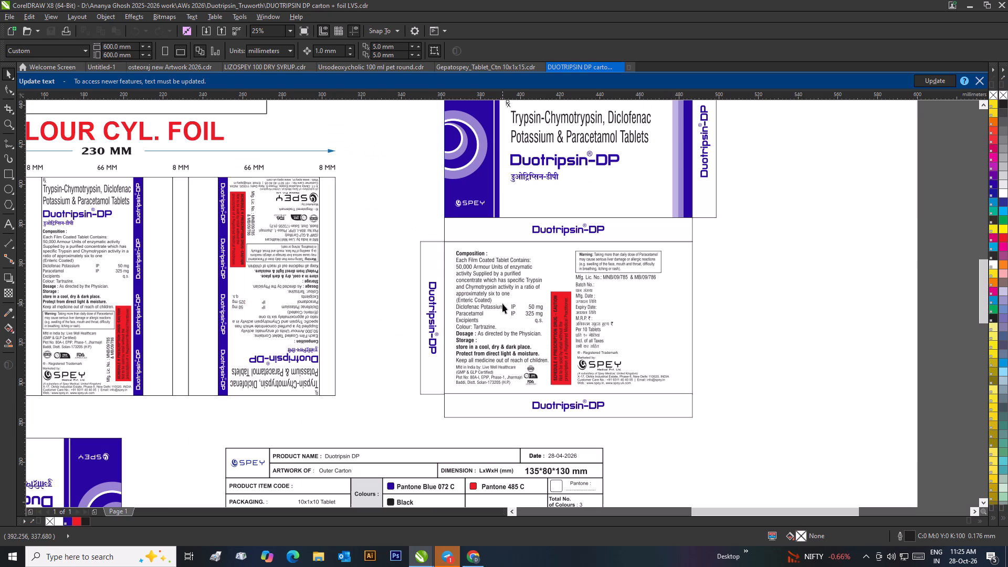
{"action": "scroll", "coordinate": [502, 303], "scroll_direction": "down", "scroll_amount": 1}
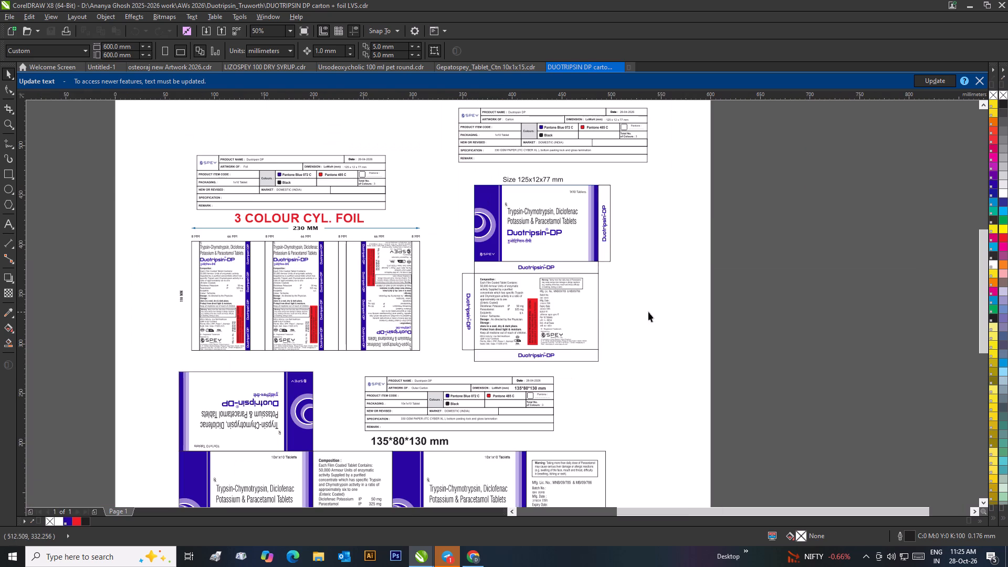
{"action": "left_click", "coordinate": [752, 311]}
{"action": "scroll", "coordinate": [563, 294], "scroll_direction": "down", "scroll_amount": 1}
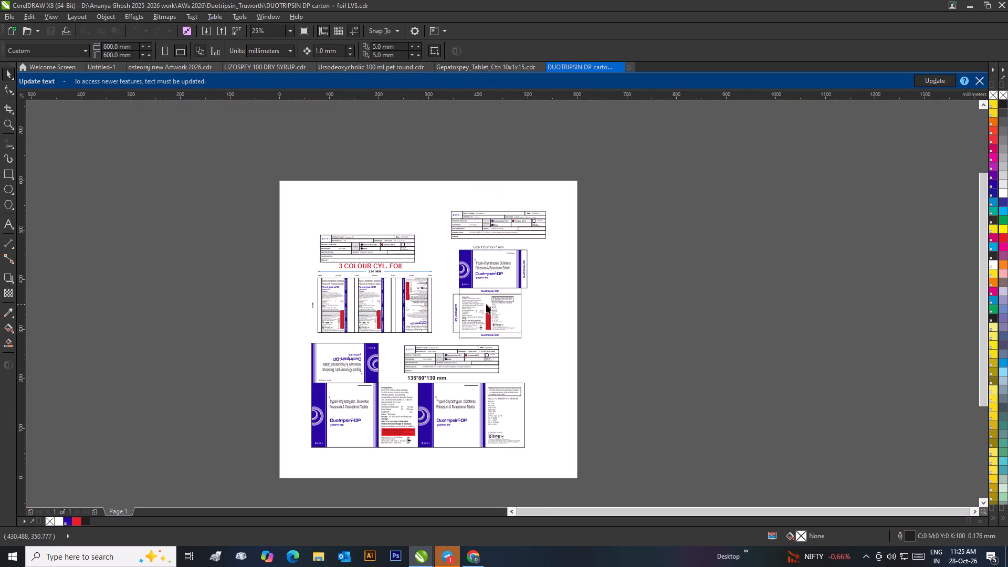
{"action": "left_click", "coordinate": [187, 184]}
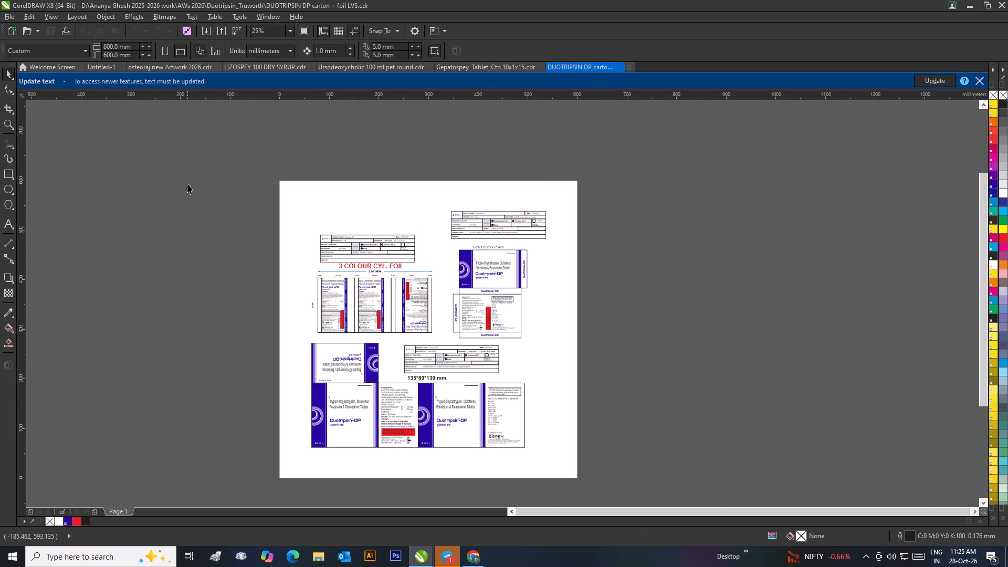
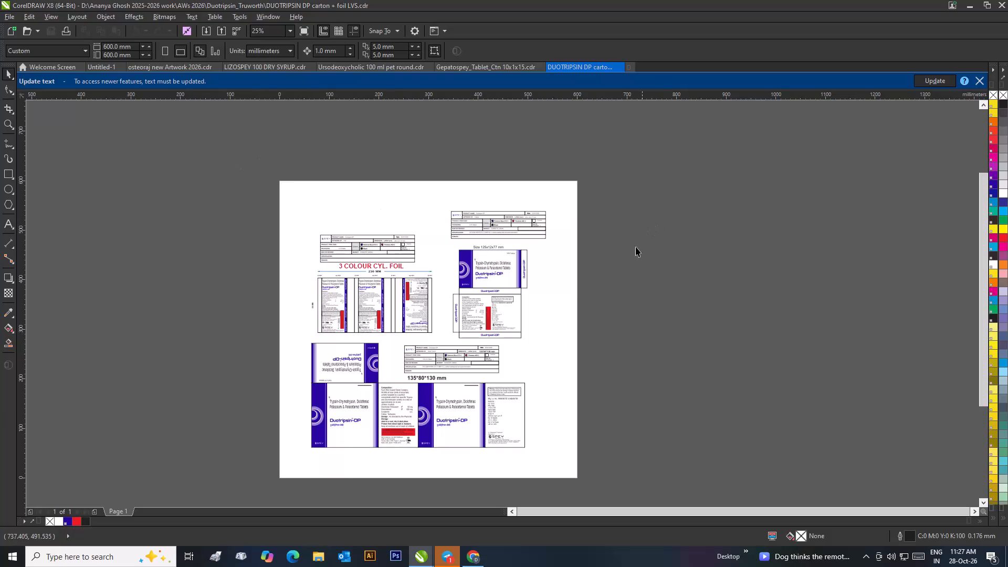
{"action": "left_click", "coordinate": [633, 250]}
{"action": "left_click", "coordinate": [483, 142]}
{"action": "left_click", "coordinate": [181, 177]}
Switch to the osteoraj new Artwork 2026 document and examine the Osteoraj Pro outer and inner carton layouts.
{"action": "left_click", "coordinate": [144, 68]}
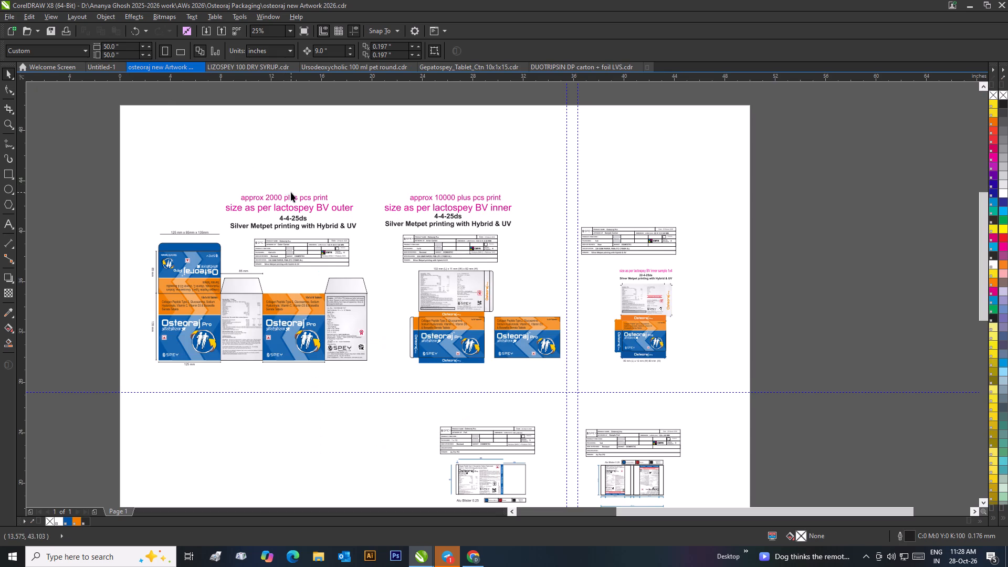
{"action": "scroll", "coordinate": [291, 195], "scroll_direction": "down", "scroll_amount": 1}
{"action": "scroll", "coordinate": [516, 351], "scroll_direction": "up", "scroll_amount": 1}
{"action": "scroll", "coordinate": [490, 306], "scroll_direction": "up", "scroll_amount": 1}
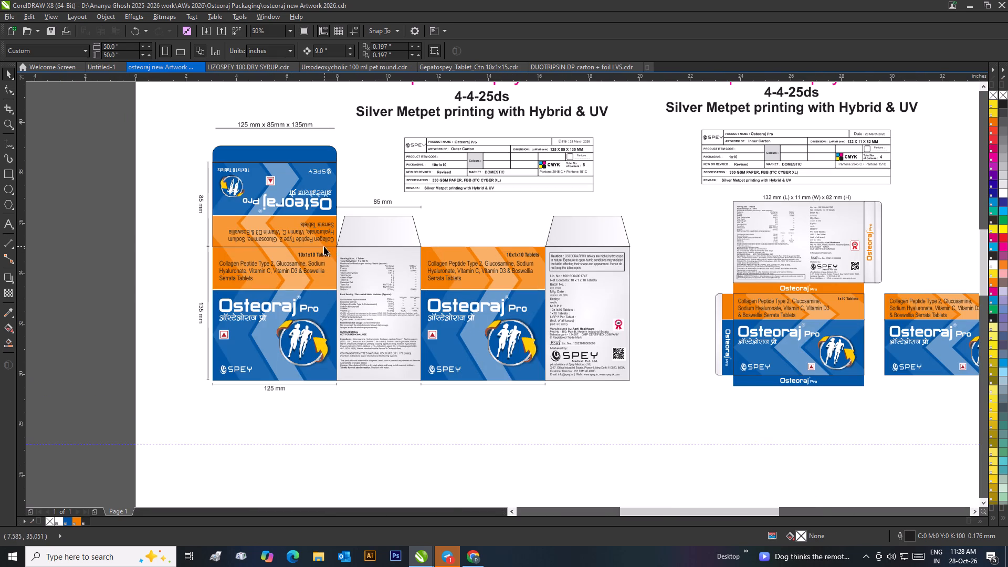
{"action": "scroll", "coordinate": [324, 246], "scroll_direction": "down", "scroll_amount": 2}
{"action": "scroll", "coordinate": [511, 316], "scroll_direction": "up", "scroll_amount": 2}
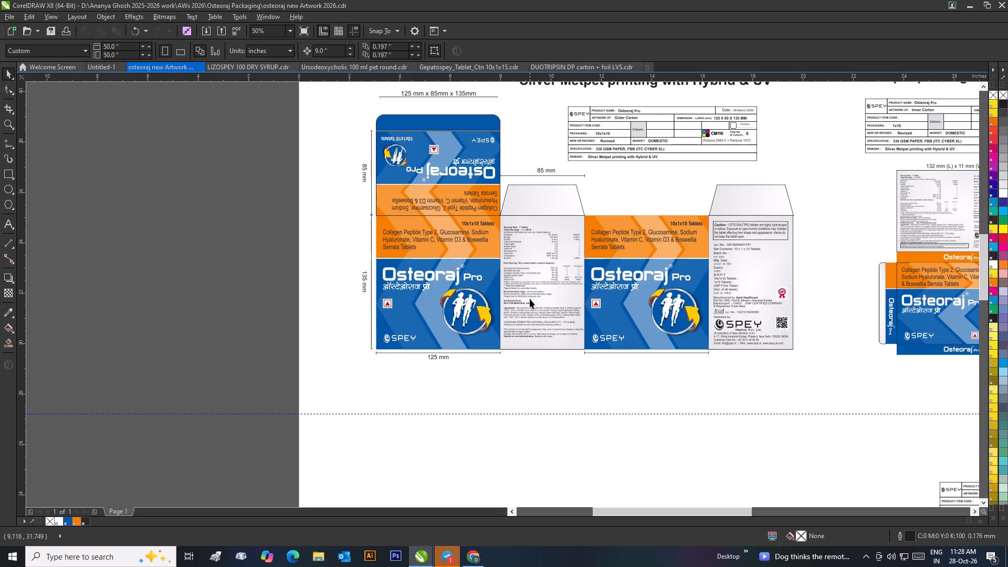
{"action": "scroll", "coordinate": [530, 299], "scroll_direction": "down", "scroll_amount": 2}
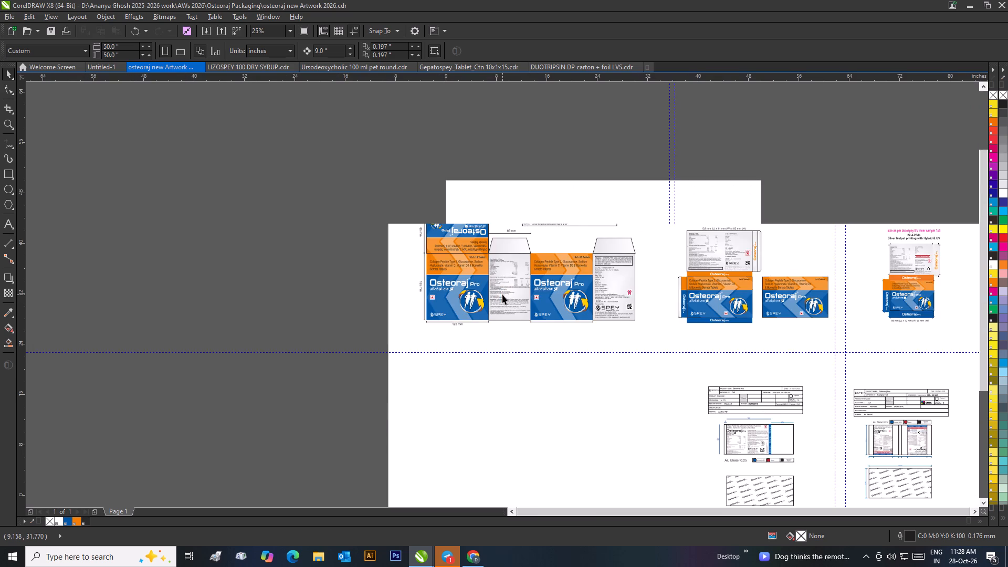
{"action": "scroll", "coordinate": [615, 307], "scroll_direction": "up", "scroll_amount": 1}
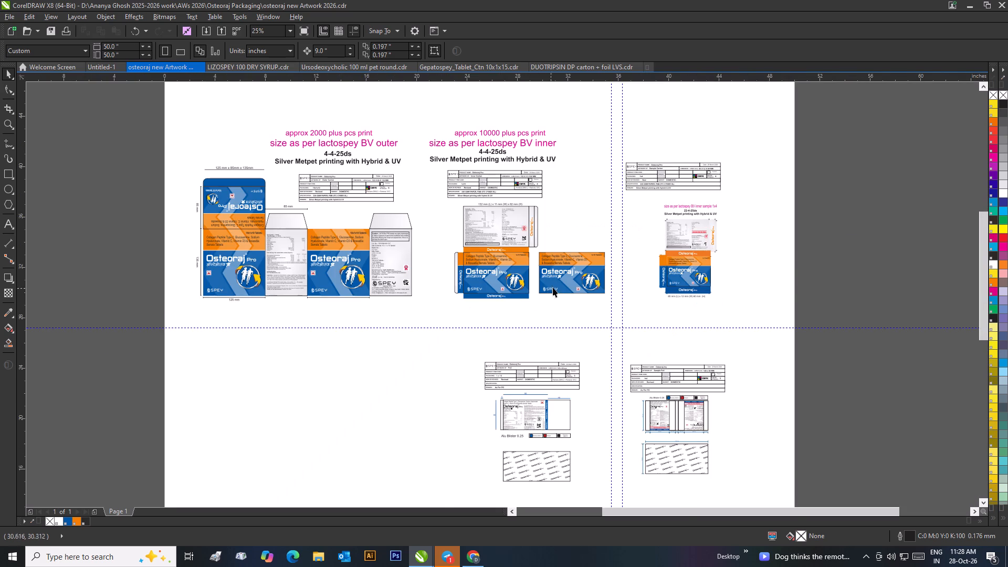
{"action": "scroll", "coordinate": [554, 287], "scroll_direction": "up", "scroll_amount": 2}
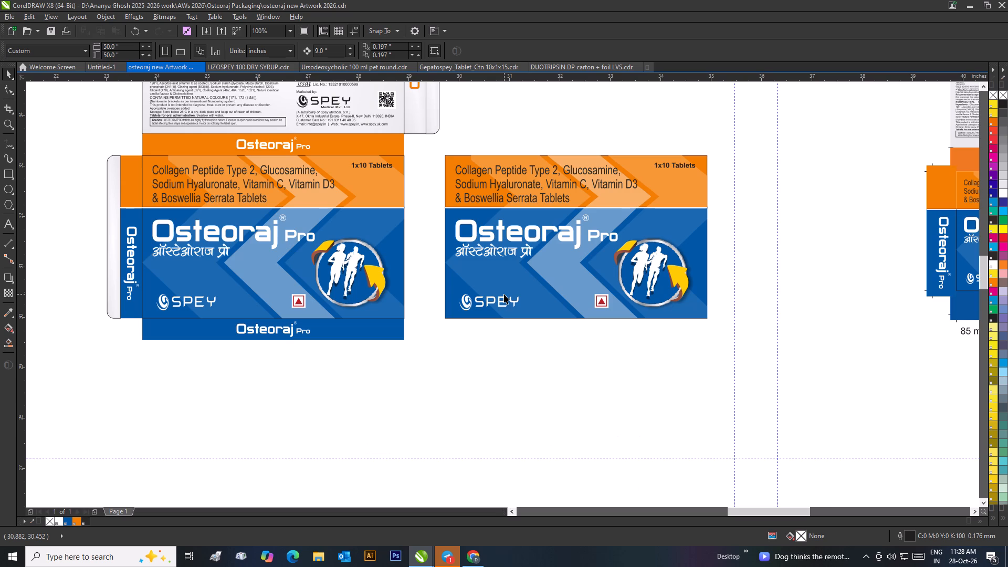
{"action": "scroll", "coordinate": [410, 295], "scroll_direction": "down", "scroll_amount": 3}
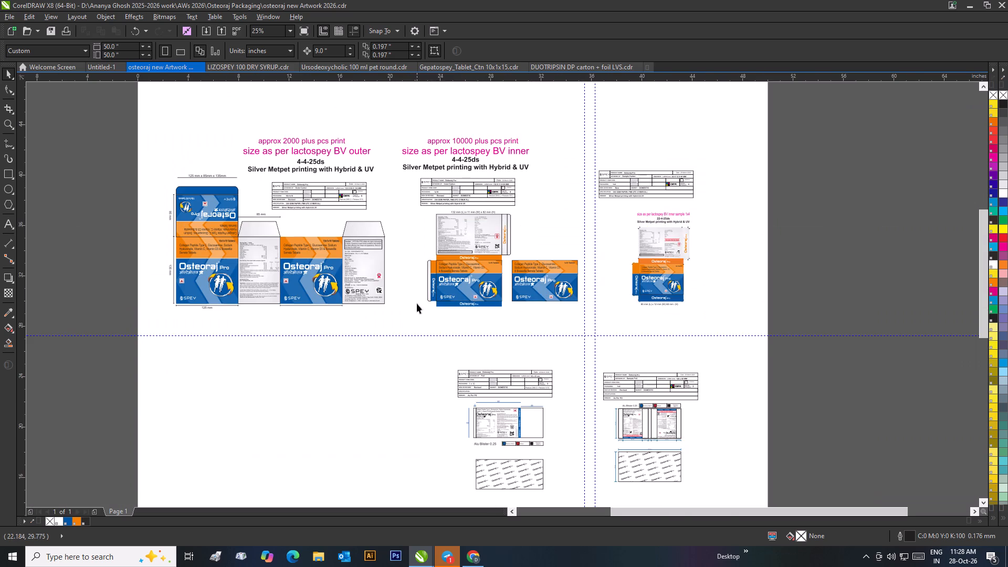
{"action": "scroll", "coordinate": [460, 299], "scroll_direction": "up", "scroll_amount": 2}
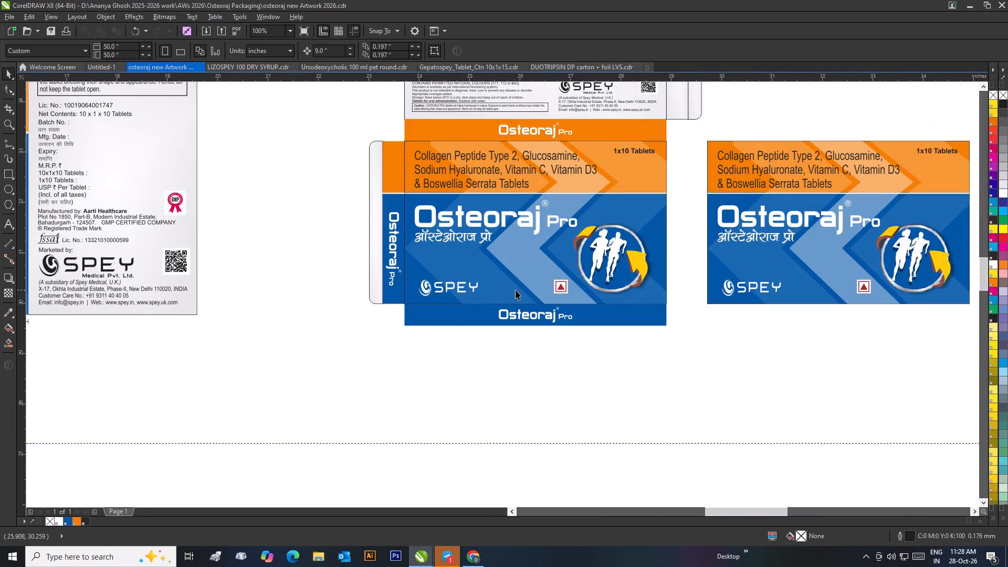
{"action": "left_click", "coordinate": [586, 374]}
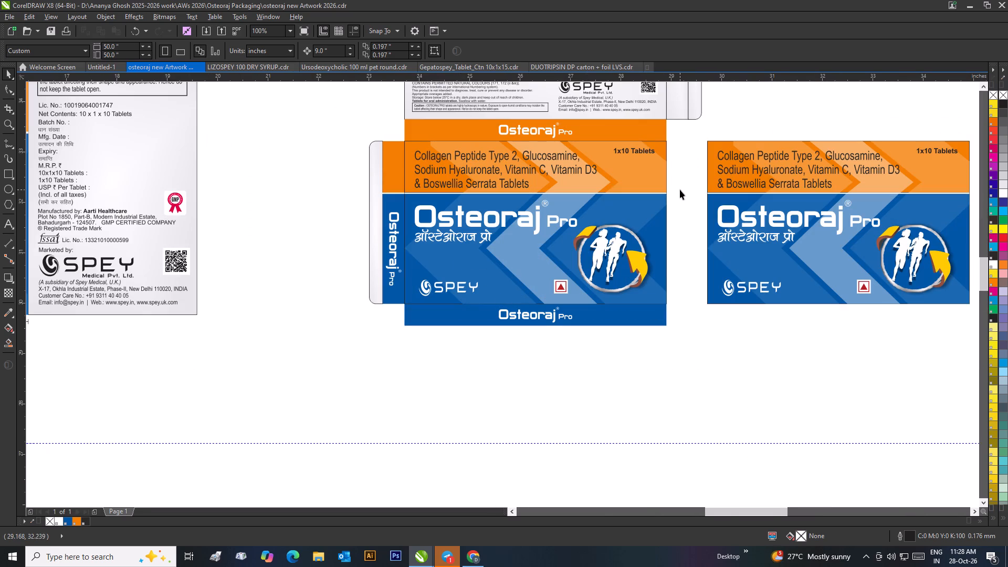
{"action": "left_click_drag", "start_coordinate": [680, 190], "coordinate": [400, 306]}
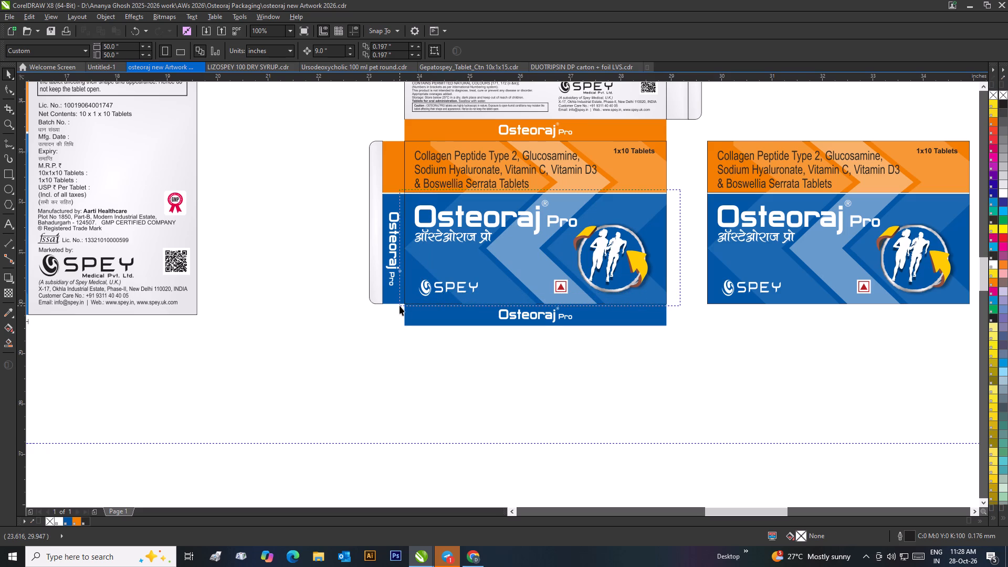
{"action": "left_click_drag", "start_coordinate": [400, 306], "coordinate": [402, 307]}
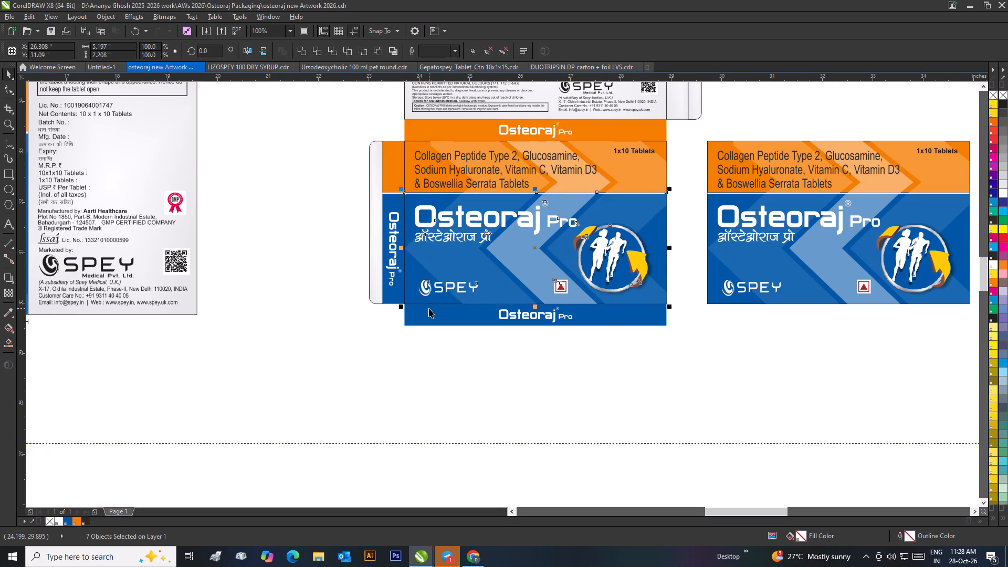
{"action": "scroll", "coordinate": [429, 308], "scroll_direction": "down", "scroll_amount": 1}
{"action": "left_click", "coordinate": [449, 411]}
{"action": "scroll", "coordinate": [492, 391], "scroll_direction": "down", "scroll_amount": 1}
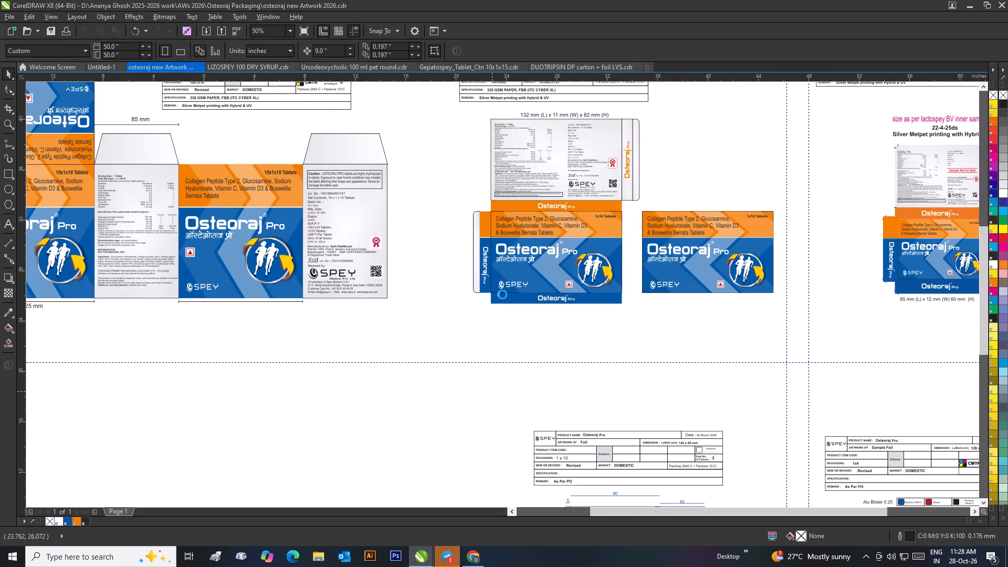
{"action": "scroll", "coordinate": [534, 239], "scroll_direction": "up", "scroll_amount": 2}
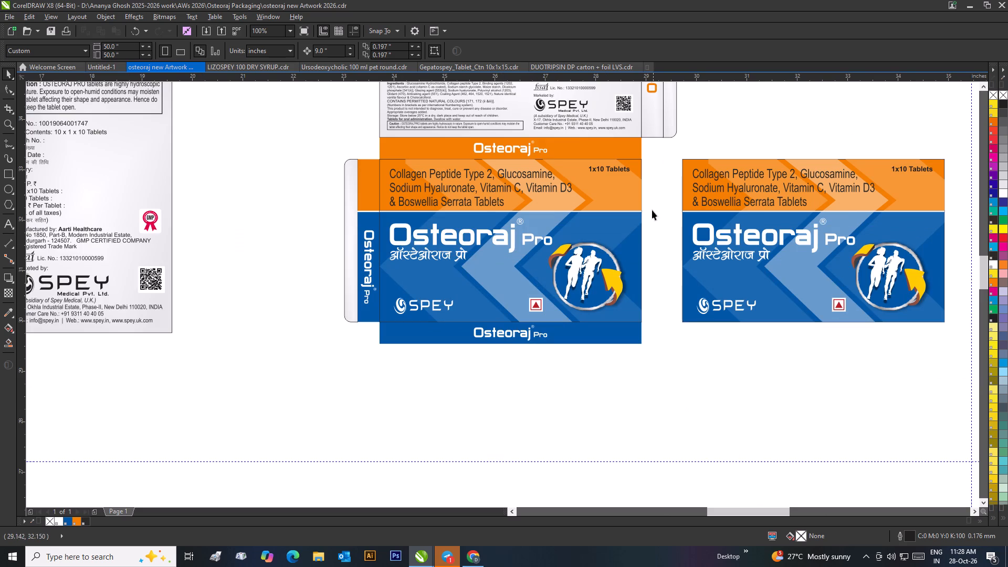
Group the blue front-panel objects of the Osteoraj Pro inner carton and move the group to the blank area below the cartons.
{"action": "left_click_drag", "start_coordinate": [652, 209], "coordinate": [379, 322]}
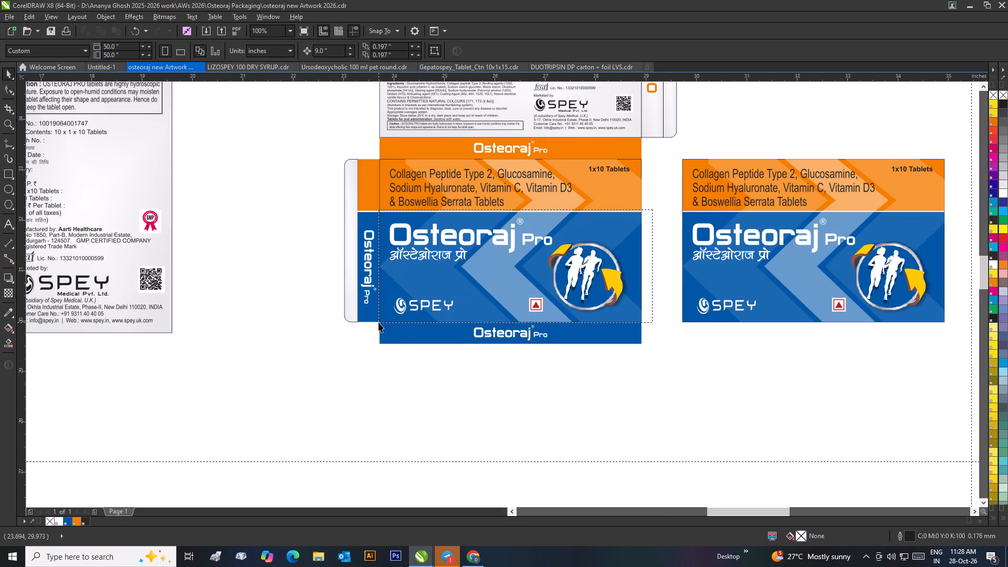
{"action": "left_click_drag", "start_coordinate": [379, 322], "coordinate": [378, 324]}
{"action": "key", "text": "ctrl+g"}
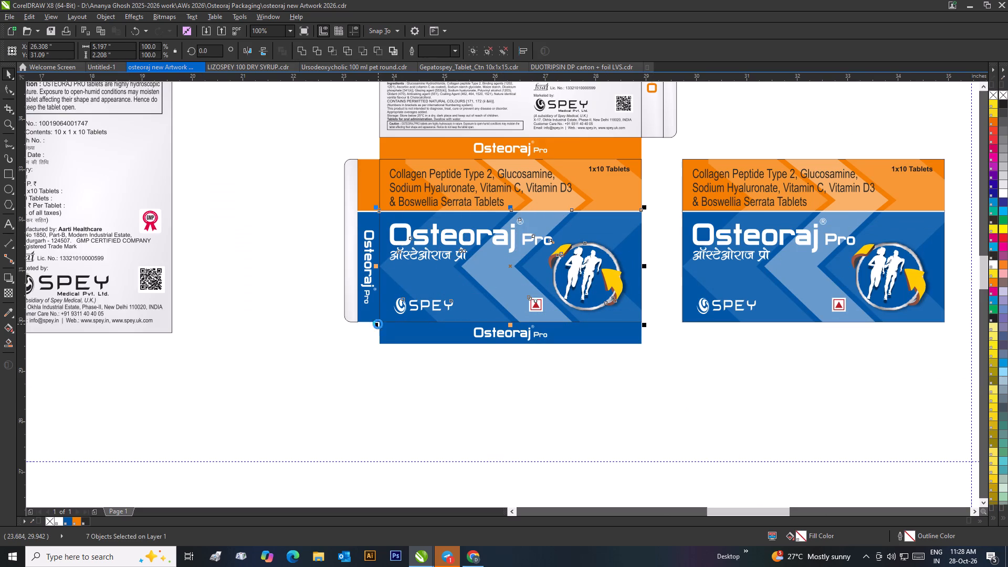
{"action": "left_click", "coordinate": [300, 288]}
{"action": "left_click_drag", "start_coordinate": [412, 256], "coordinate": [292, 374]}
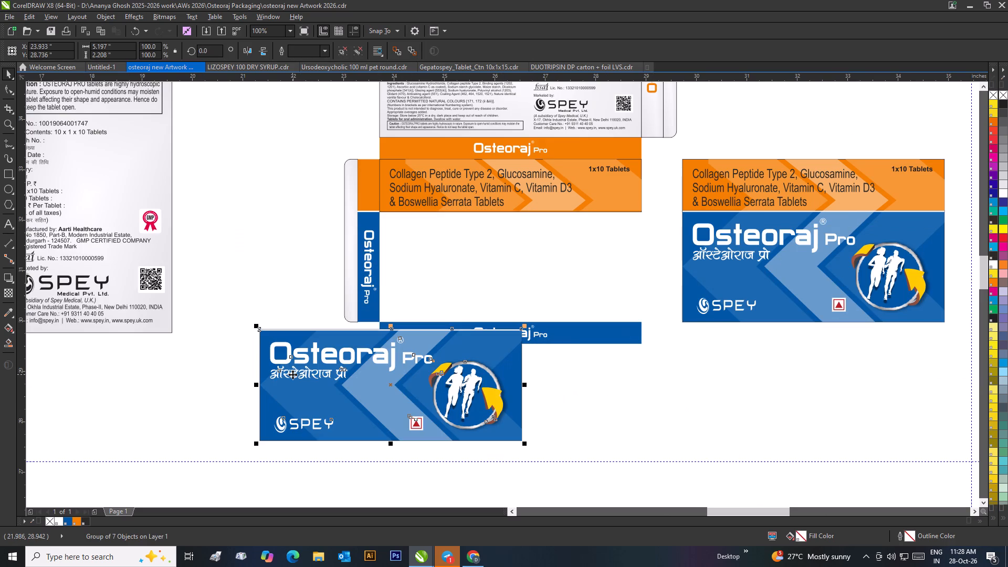
{"action": "scroll", "coordinate": [328, 365], "scroll_direction": "down", "scroll_amount": 1}
{"action": "left_click_drag", "start_coordinate": [521, 324], "coordinate": [395, 428]}
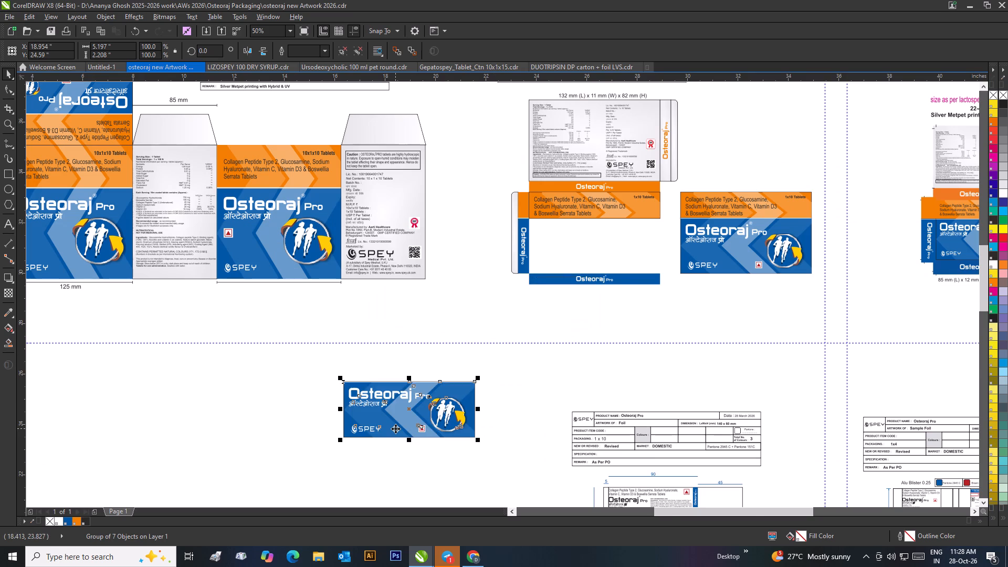
{"action": "scroll", "coordinate": [395, 428], "scroll_direction": "up", "scroll_amount": 1}
{"action": "left_click_drag", "start_coordinate": [520, 273], "coordinate": [408, 347]}
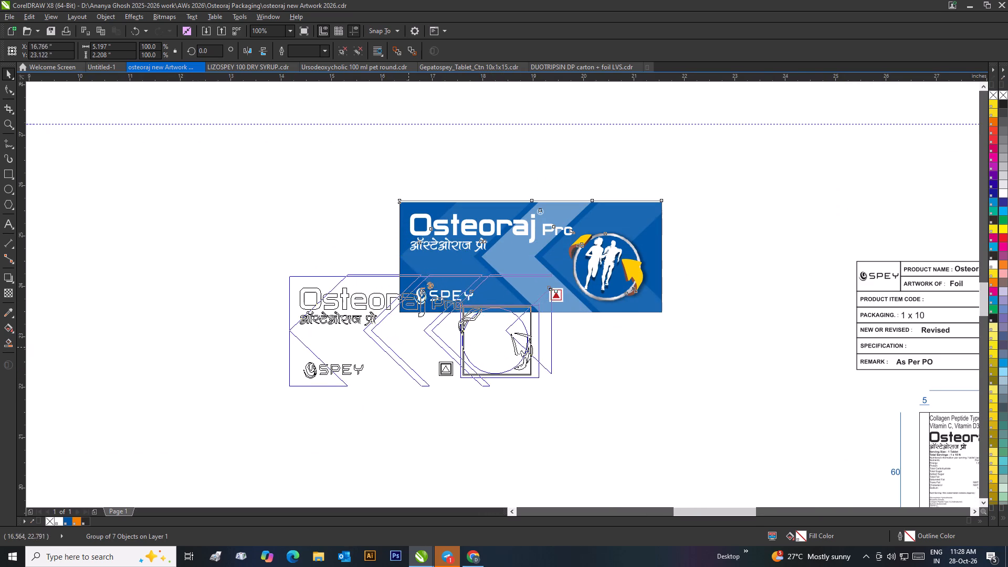
{"action": "left_click_drag", "start_coordinate": [408, 347], "coordinate": [428, 302]}
Ungroup all objects in the relocated blue Osteoraj Pro panel.
{"action": "scroll", "coordinate": [457, 310], "scroll_direction": "up", "scroll_amount": 1}
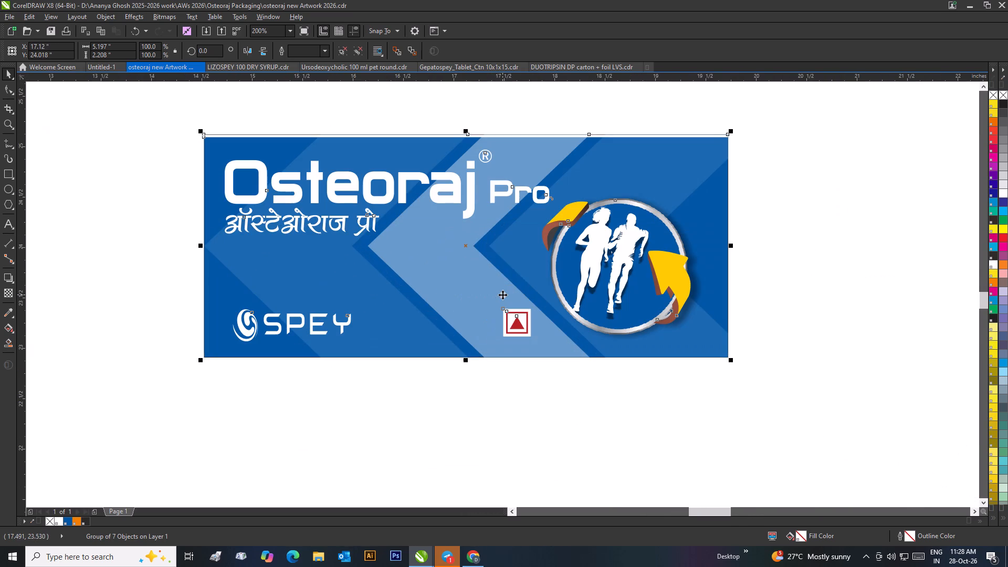
{"action": "right_click", "coordinate": [471, 198]}
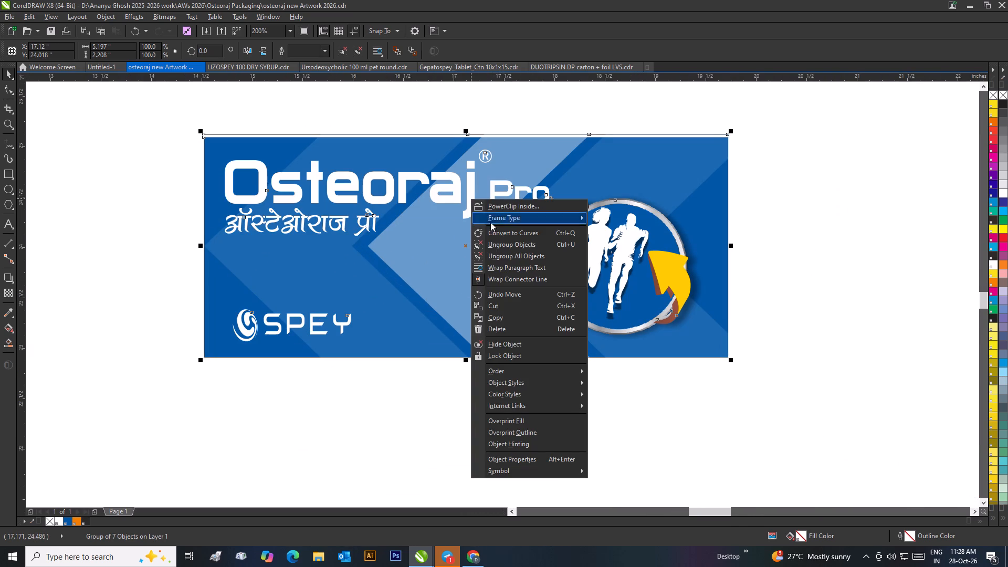
{"action": "left_click", "coordinate": [505, 254]}
{"action": "left_click", "coordinate": [851, 259]}
Inspect the ungrouped panel's chevron shapes, blue background fill and red triangle symbol individually.
{"action": "left_click", "coordinate": [663, 179]}
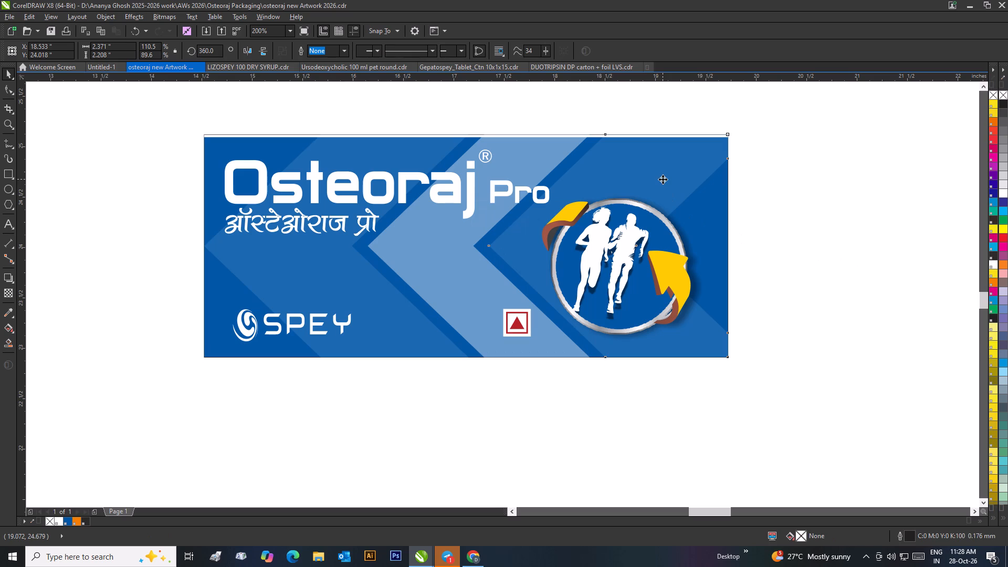
{"action": "left_click", "coordinate": [782, 220]}
{"action": "left_click", "coordinate": [716, 221]}
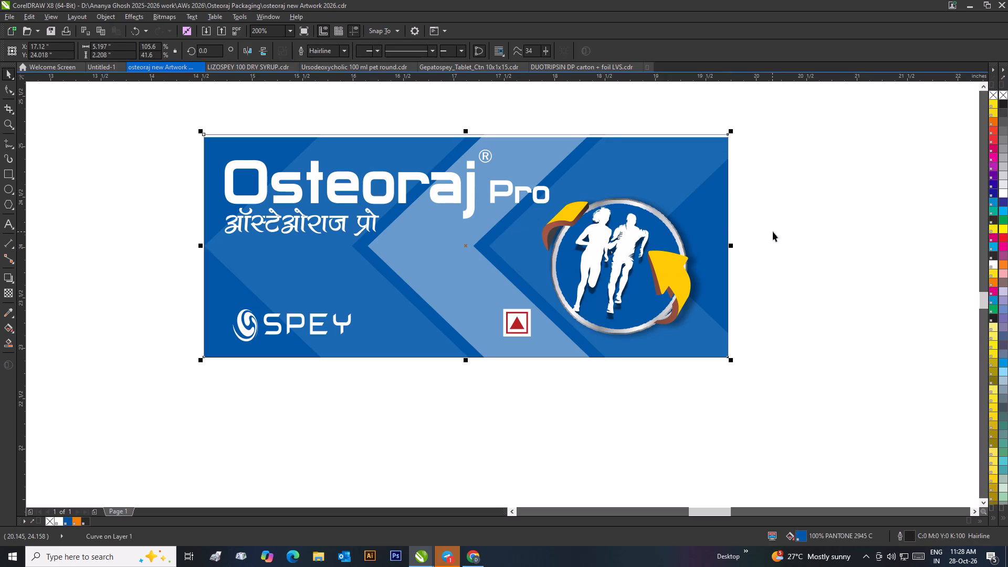
{"action": "left_click", "coordinate": [773, 232]}
{"action": "left_click", "coordinate": [391, 159]}
{"action": "left_click", "coordinate": [281, 145]}
{"action": "left_click", "coordinate": [167, 136]}
{"action": "left_click", "coordinate": [230, 145]}
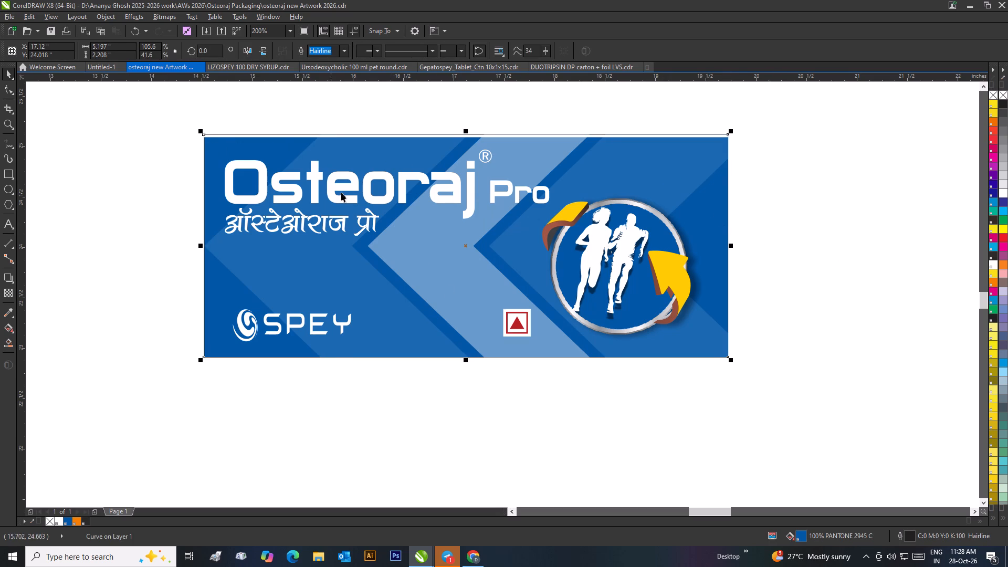
{"action": "double_click", "coordinate": [802, 538]}
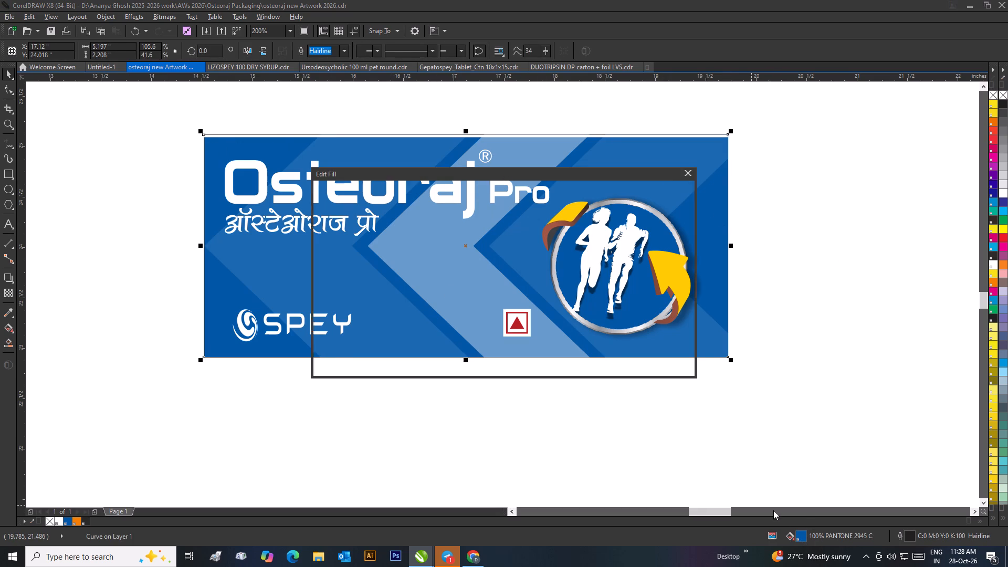
{"action": "left_click", "coordinate": [670, 370]}
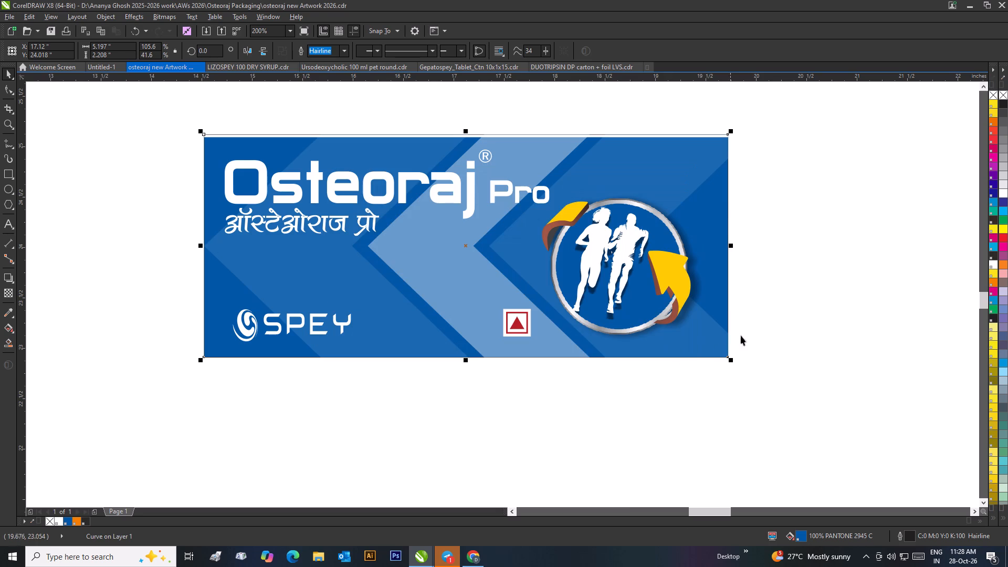
{"action": "left_click", "coordinate": [757, 329]}
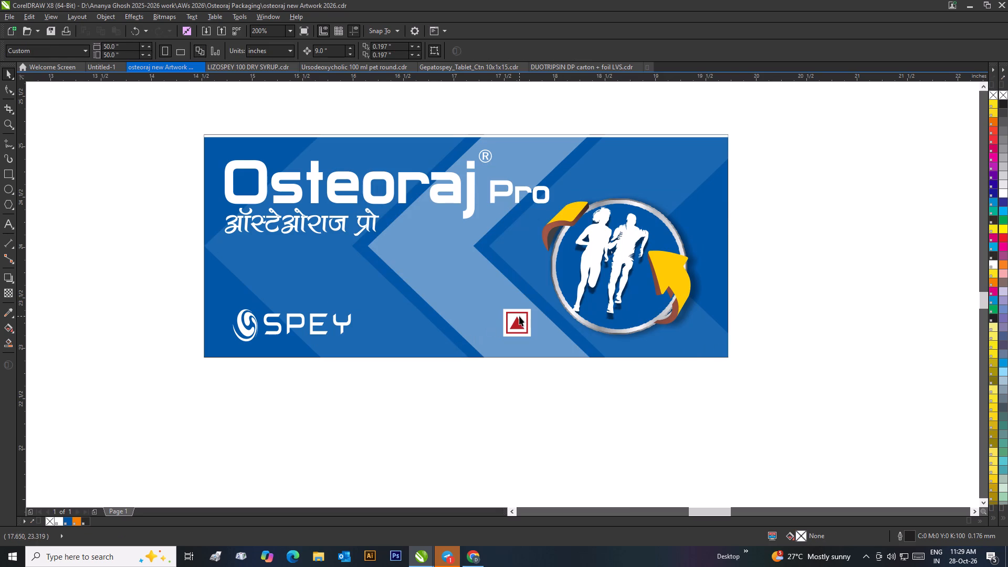
{"action": "left_click", "coordinate": [517, 319]}
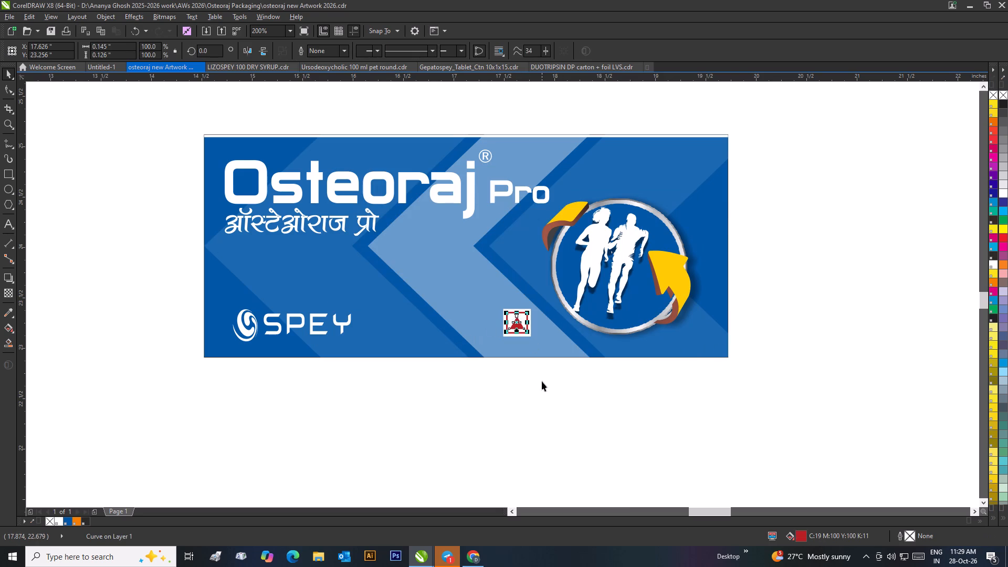
{"action": "left_click", "coordinate": [542, 381]}
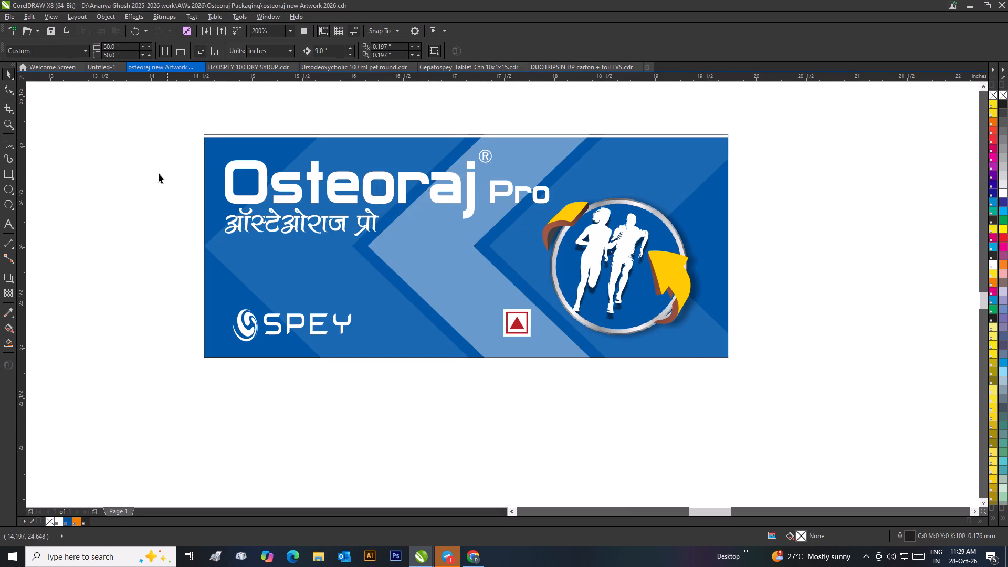
Select all pieces of the blue Osteoraj Pro panel and group them.
{"action": "left_click", "coordinate": [142, 160]}
{"action": "left_click_drag", "start_coordinate": [160, 133], "coordinate": [757, 381]}
{"action": "key", "text": "ctrl+g"}
{"action": "left_click_drag", "start_coordinate": [757, 381], "coordinate": [745, 374]}
Reposition the regrouped blue Osteoraj Pro panel slightly within the blank area below the horizontal guideline.
{"action": "scroll", "coordinate": [565, 254], "scroll_direction": "down", "scroll_amount": 1}
{"action": "left_click_drag", "start_coordinate": [502, 264], "coordinate": [446, 334]}
{"action": "left_click_drag", "start_coordinate": [447, 343], "coordinate": [470, 290]}
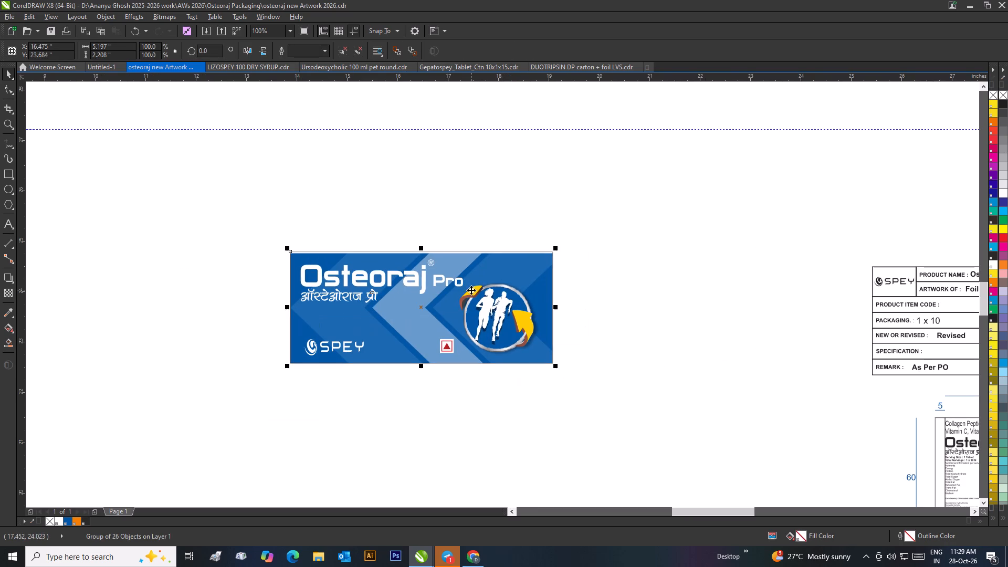
{"action": "left_click", "coordinate": [592, 283]}
{"action": "scroll", "coordinate": [497, 257], "scroll_direction": "up", "scroll_amount": 3}
{"action": "scroll", "coordinate": [473, 291], "scroll_direction": "down", "scroll_amount": 3}
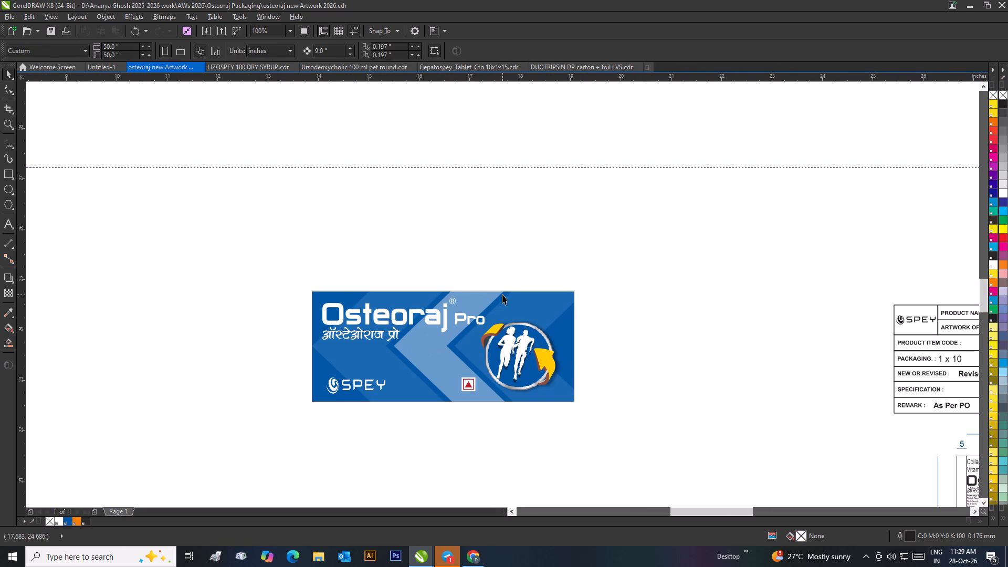
{"action": "left_click_drag", "start_coordinate": [482, 308], "coordinate": [490, 289]}
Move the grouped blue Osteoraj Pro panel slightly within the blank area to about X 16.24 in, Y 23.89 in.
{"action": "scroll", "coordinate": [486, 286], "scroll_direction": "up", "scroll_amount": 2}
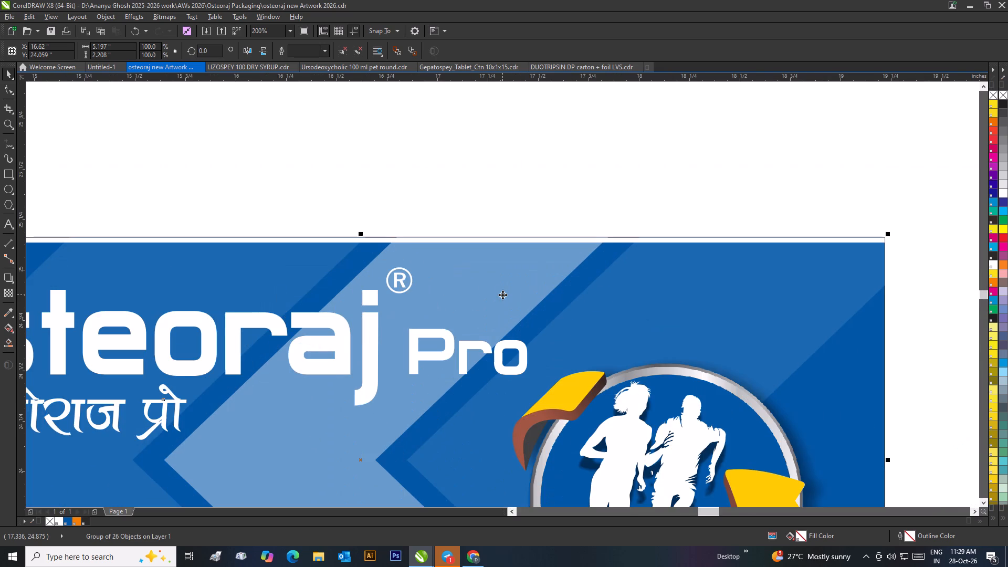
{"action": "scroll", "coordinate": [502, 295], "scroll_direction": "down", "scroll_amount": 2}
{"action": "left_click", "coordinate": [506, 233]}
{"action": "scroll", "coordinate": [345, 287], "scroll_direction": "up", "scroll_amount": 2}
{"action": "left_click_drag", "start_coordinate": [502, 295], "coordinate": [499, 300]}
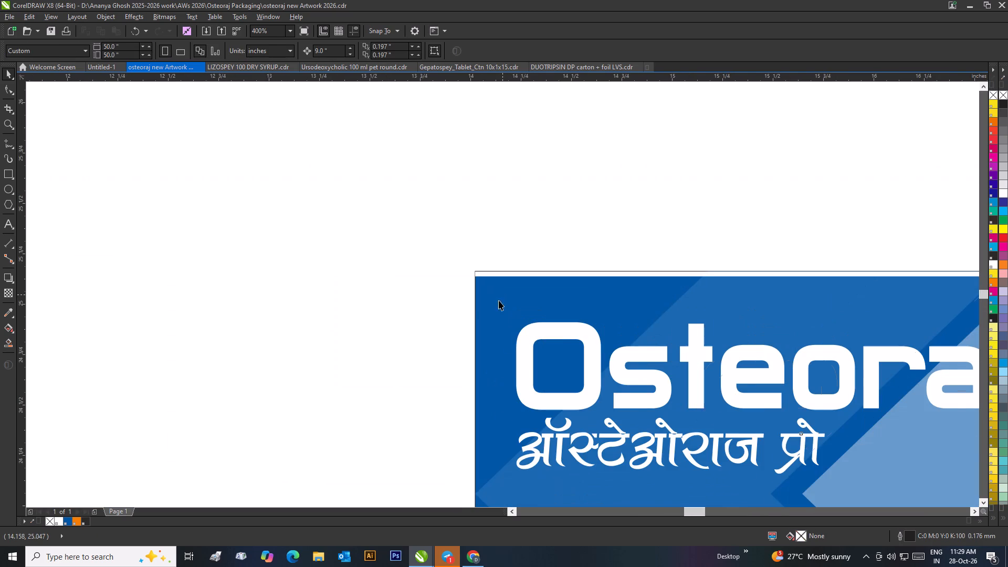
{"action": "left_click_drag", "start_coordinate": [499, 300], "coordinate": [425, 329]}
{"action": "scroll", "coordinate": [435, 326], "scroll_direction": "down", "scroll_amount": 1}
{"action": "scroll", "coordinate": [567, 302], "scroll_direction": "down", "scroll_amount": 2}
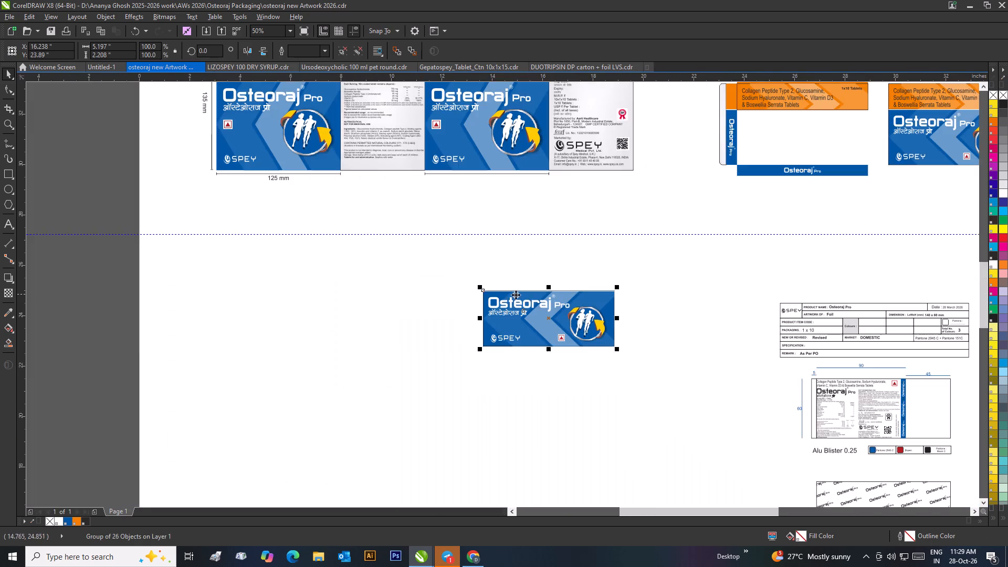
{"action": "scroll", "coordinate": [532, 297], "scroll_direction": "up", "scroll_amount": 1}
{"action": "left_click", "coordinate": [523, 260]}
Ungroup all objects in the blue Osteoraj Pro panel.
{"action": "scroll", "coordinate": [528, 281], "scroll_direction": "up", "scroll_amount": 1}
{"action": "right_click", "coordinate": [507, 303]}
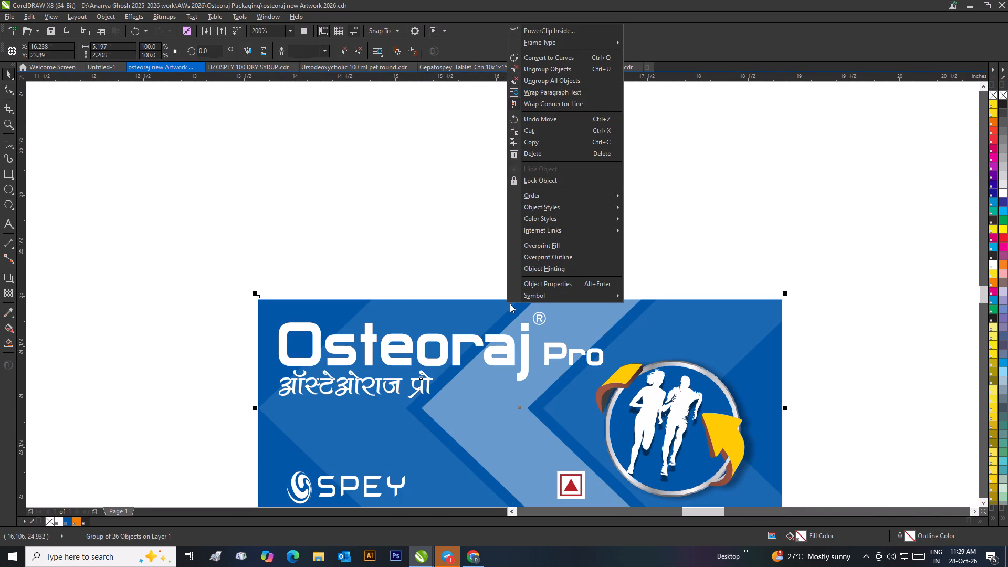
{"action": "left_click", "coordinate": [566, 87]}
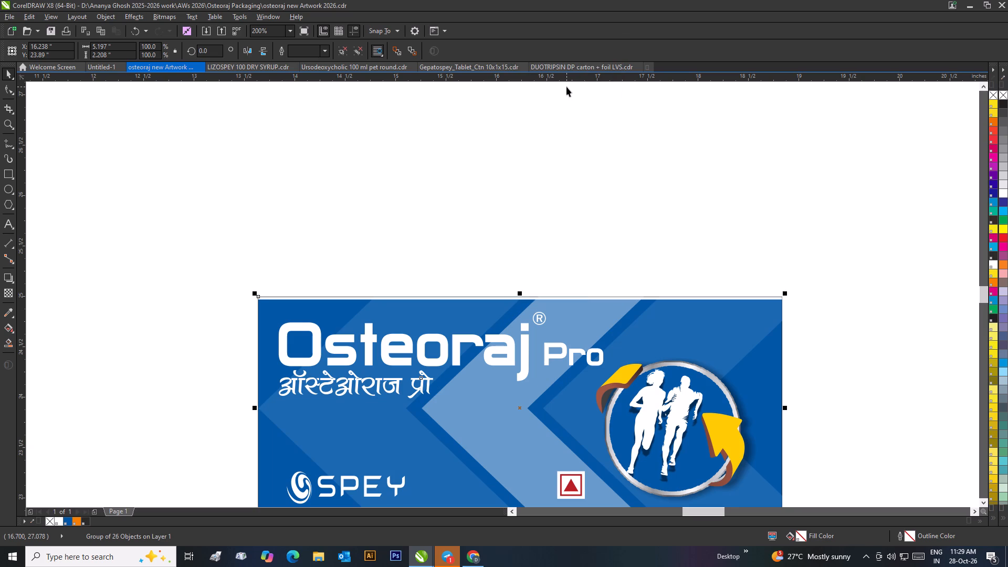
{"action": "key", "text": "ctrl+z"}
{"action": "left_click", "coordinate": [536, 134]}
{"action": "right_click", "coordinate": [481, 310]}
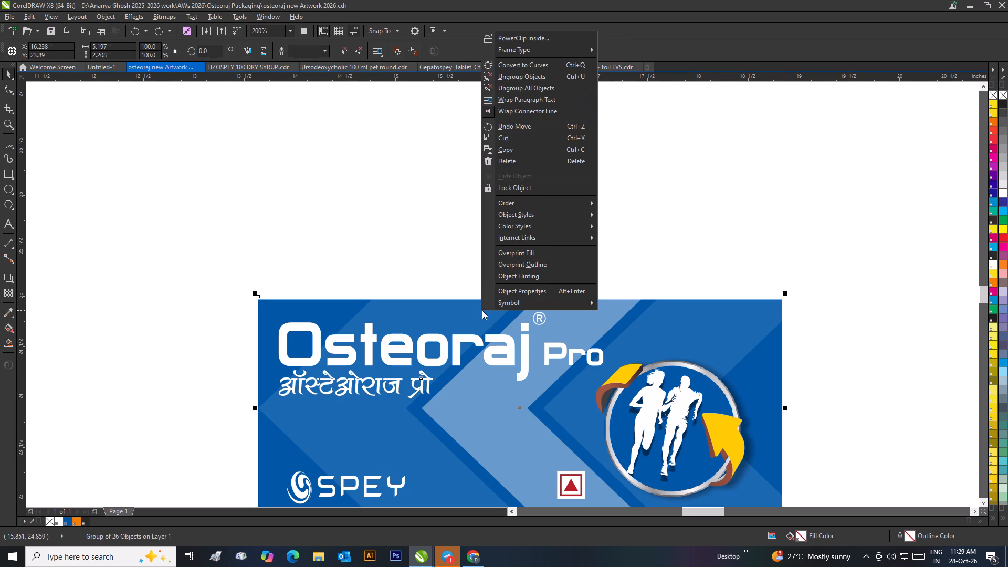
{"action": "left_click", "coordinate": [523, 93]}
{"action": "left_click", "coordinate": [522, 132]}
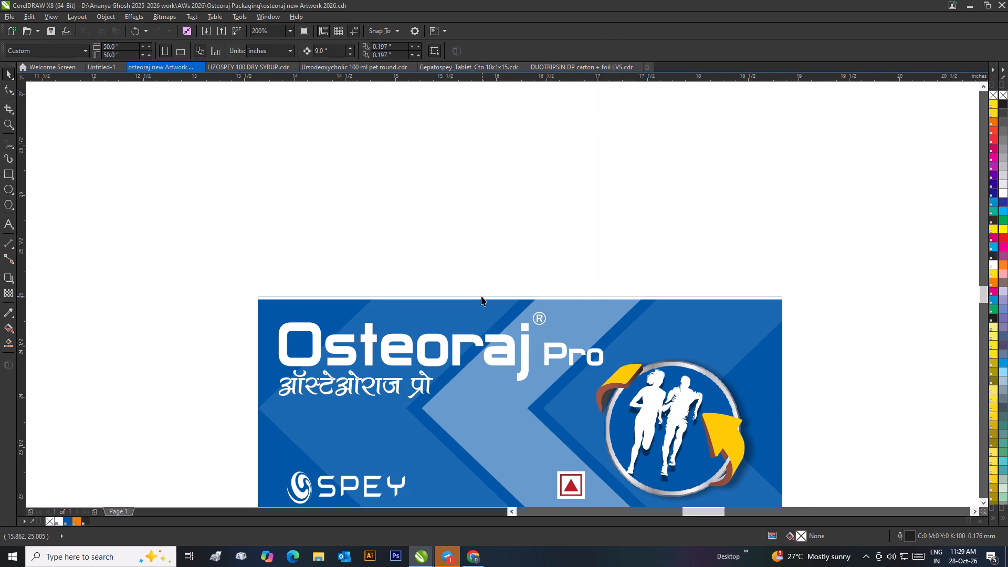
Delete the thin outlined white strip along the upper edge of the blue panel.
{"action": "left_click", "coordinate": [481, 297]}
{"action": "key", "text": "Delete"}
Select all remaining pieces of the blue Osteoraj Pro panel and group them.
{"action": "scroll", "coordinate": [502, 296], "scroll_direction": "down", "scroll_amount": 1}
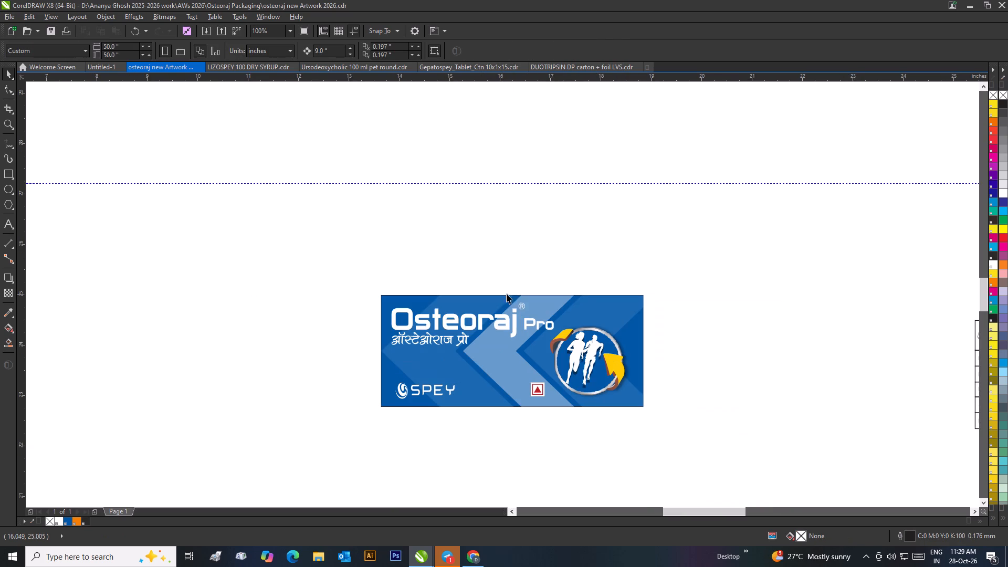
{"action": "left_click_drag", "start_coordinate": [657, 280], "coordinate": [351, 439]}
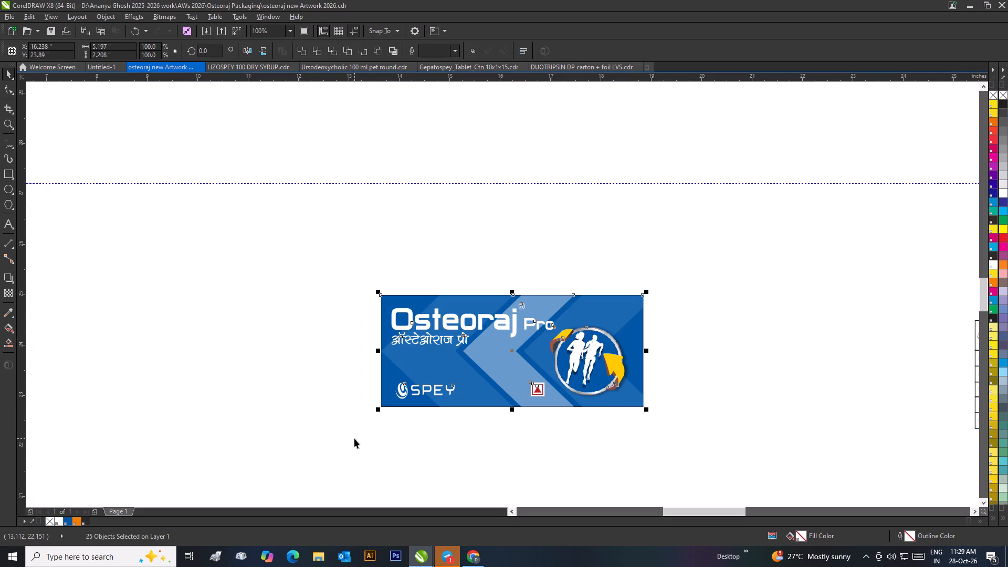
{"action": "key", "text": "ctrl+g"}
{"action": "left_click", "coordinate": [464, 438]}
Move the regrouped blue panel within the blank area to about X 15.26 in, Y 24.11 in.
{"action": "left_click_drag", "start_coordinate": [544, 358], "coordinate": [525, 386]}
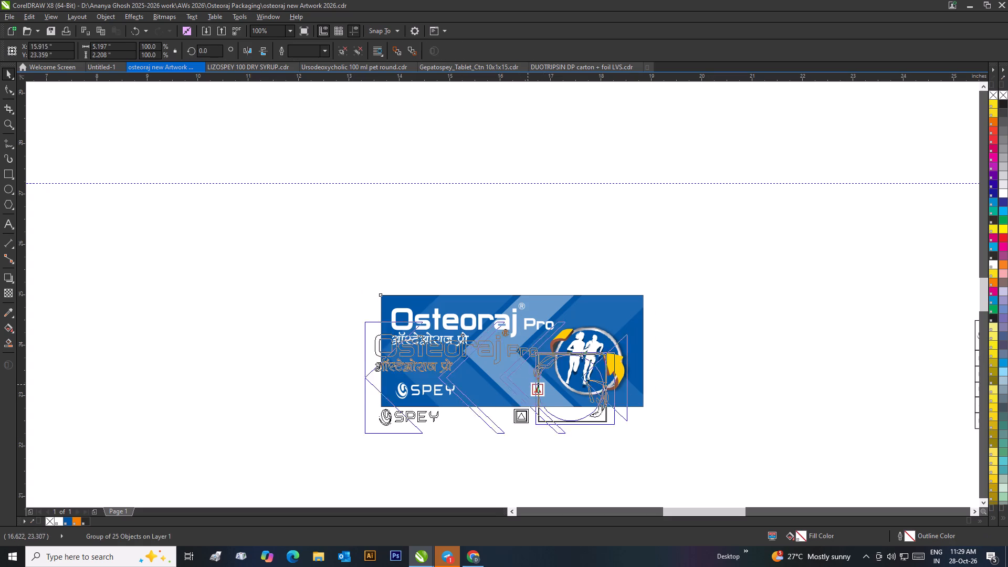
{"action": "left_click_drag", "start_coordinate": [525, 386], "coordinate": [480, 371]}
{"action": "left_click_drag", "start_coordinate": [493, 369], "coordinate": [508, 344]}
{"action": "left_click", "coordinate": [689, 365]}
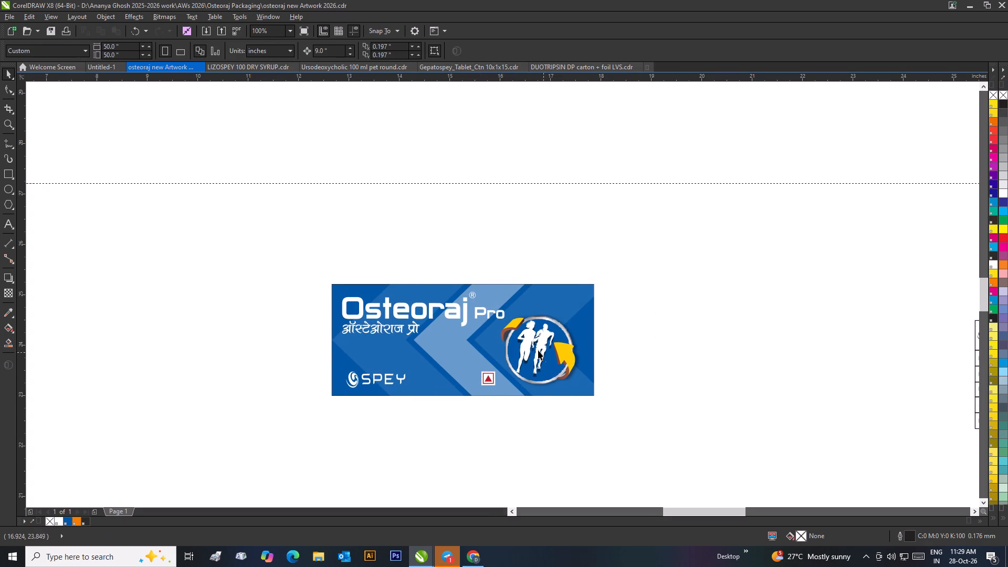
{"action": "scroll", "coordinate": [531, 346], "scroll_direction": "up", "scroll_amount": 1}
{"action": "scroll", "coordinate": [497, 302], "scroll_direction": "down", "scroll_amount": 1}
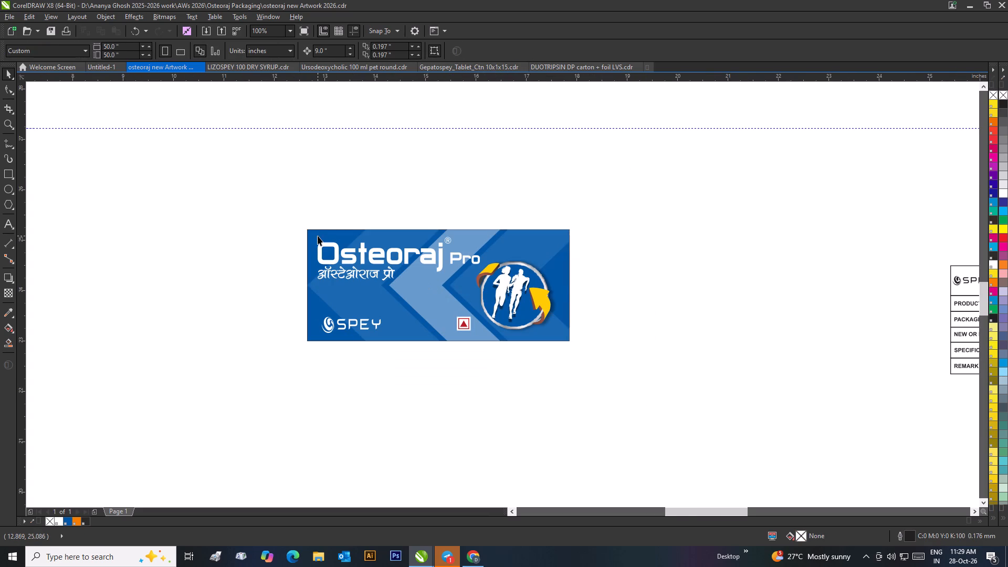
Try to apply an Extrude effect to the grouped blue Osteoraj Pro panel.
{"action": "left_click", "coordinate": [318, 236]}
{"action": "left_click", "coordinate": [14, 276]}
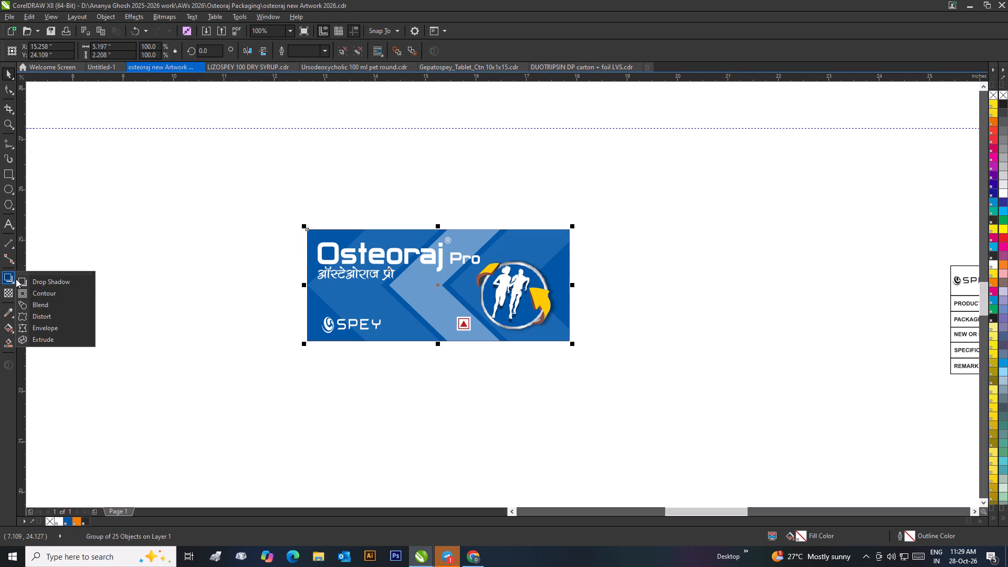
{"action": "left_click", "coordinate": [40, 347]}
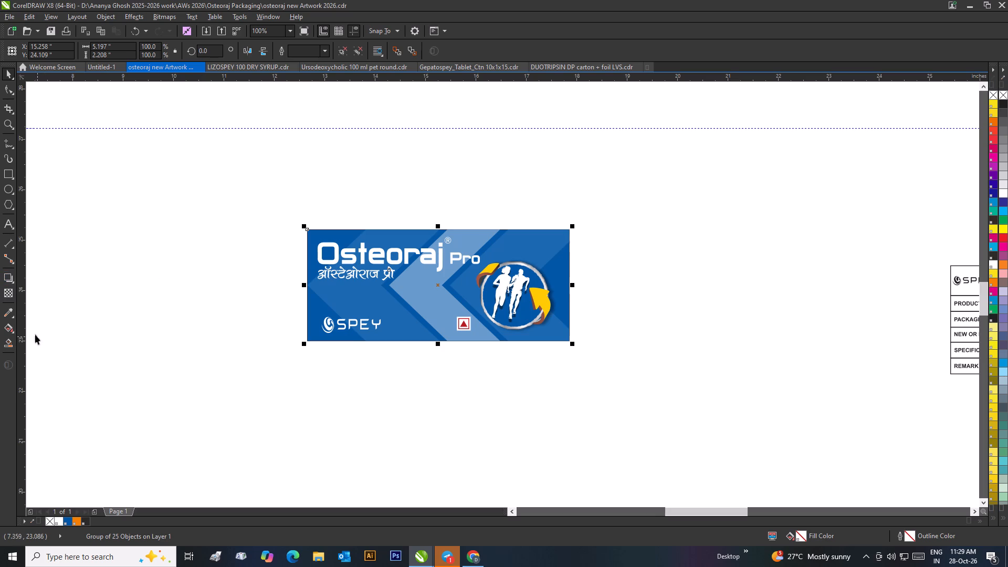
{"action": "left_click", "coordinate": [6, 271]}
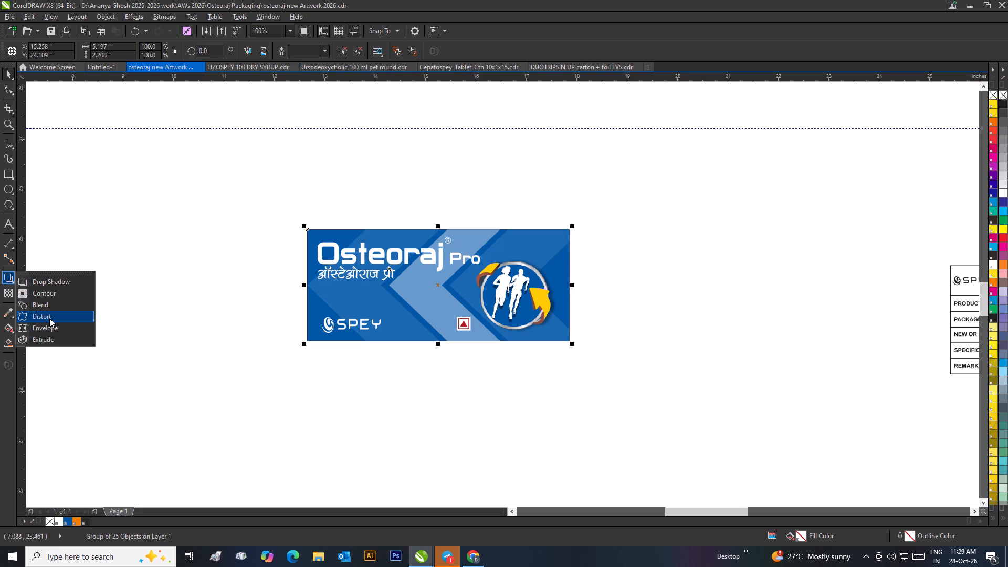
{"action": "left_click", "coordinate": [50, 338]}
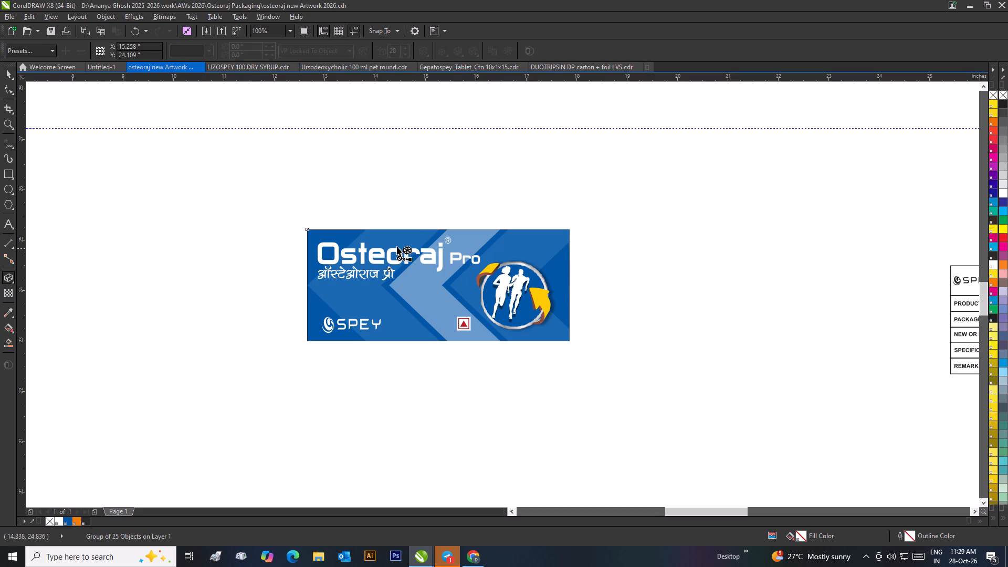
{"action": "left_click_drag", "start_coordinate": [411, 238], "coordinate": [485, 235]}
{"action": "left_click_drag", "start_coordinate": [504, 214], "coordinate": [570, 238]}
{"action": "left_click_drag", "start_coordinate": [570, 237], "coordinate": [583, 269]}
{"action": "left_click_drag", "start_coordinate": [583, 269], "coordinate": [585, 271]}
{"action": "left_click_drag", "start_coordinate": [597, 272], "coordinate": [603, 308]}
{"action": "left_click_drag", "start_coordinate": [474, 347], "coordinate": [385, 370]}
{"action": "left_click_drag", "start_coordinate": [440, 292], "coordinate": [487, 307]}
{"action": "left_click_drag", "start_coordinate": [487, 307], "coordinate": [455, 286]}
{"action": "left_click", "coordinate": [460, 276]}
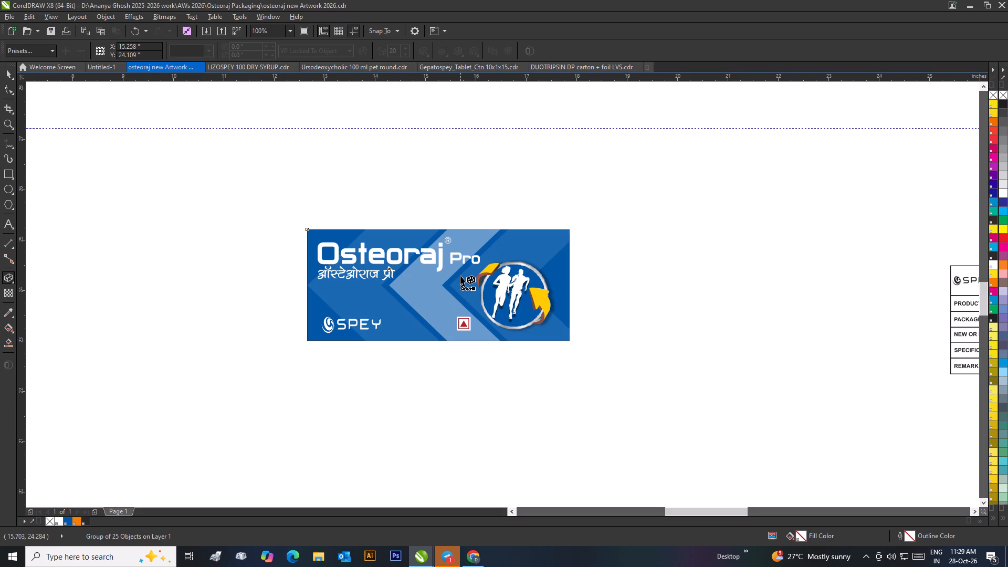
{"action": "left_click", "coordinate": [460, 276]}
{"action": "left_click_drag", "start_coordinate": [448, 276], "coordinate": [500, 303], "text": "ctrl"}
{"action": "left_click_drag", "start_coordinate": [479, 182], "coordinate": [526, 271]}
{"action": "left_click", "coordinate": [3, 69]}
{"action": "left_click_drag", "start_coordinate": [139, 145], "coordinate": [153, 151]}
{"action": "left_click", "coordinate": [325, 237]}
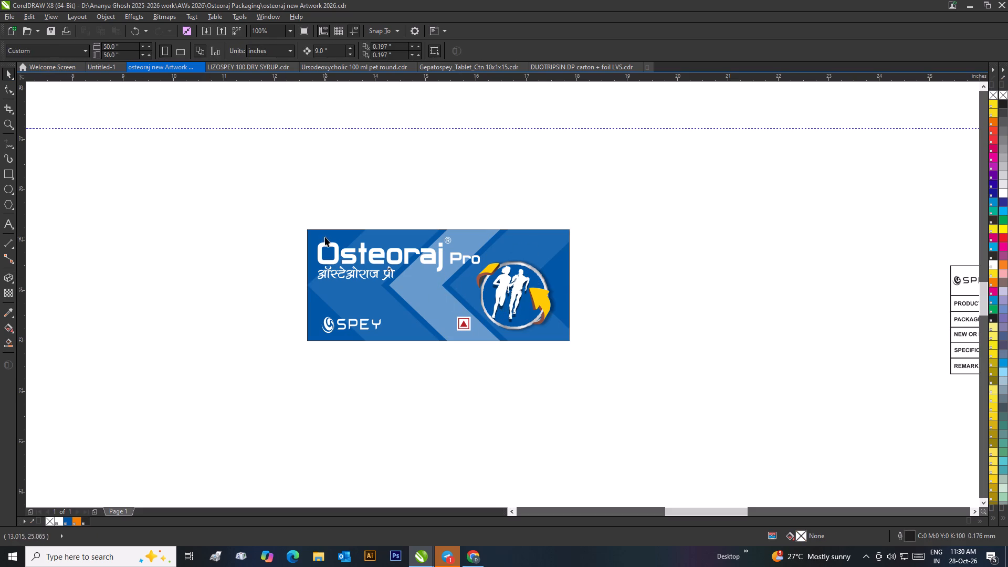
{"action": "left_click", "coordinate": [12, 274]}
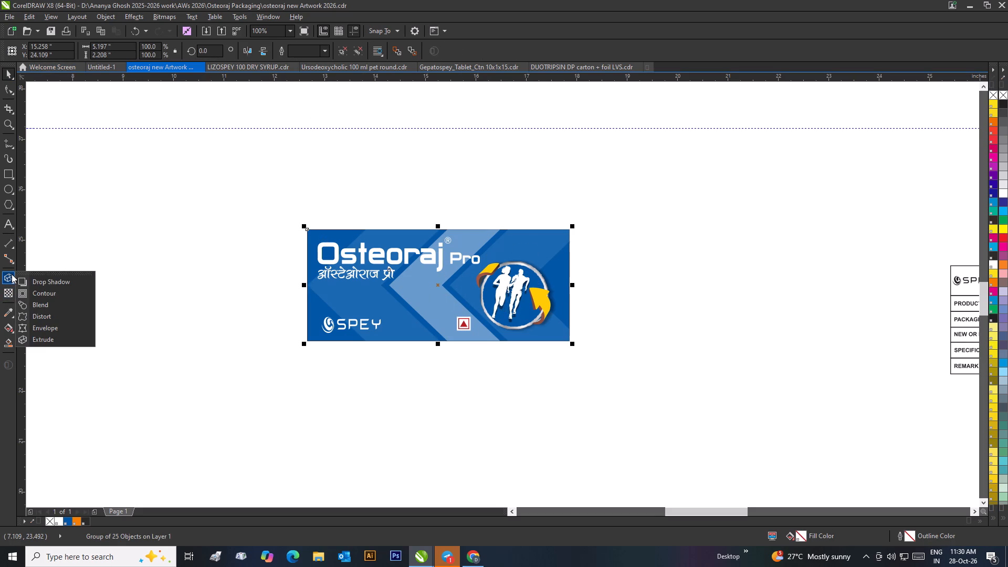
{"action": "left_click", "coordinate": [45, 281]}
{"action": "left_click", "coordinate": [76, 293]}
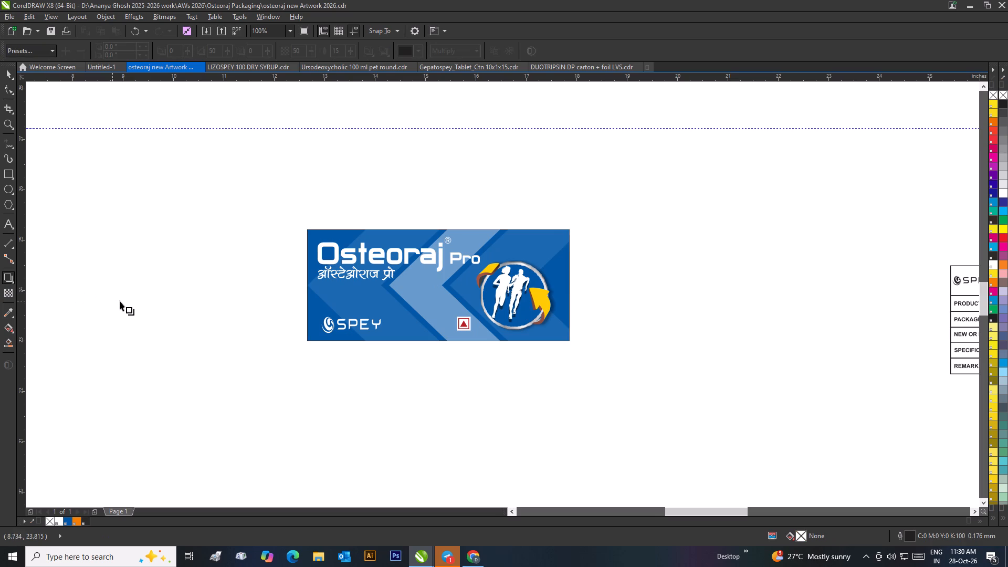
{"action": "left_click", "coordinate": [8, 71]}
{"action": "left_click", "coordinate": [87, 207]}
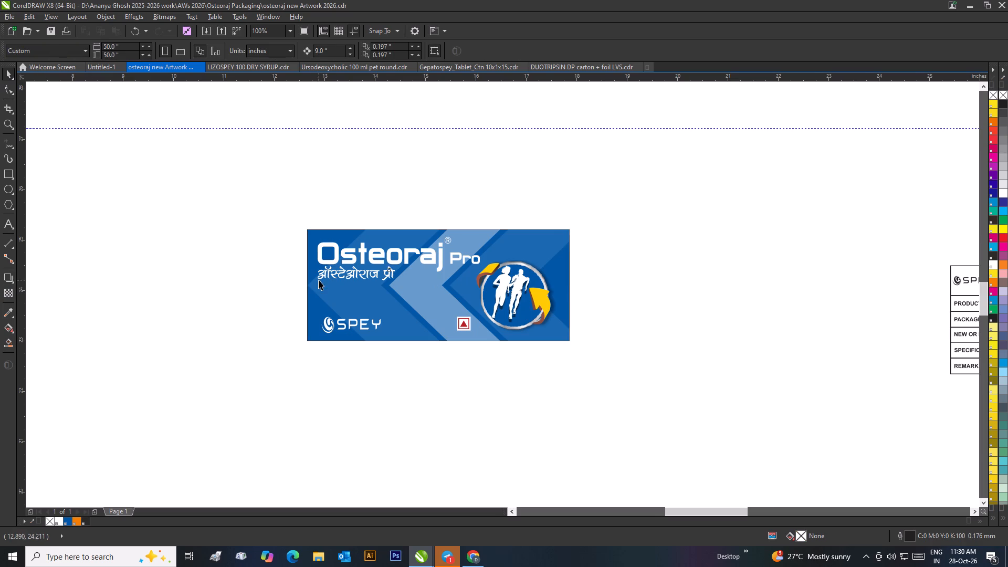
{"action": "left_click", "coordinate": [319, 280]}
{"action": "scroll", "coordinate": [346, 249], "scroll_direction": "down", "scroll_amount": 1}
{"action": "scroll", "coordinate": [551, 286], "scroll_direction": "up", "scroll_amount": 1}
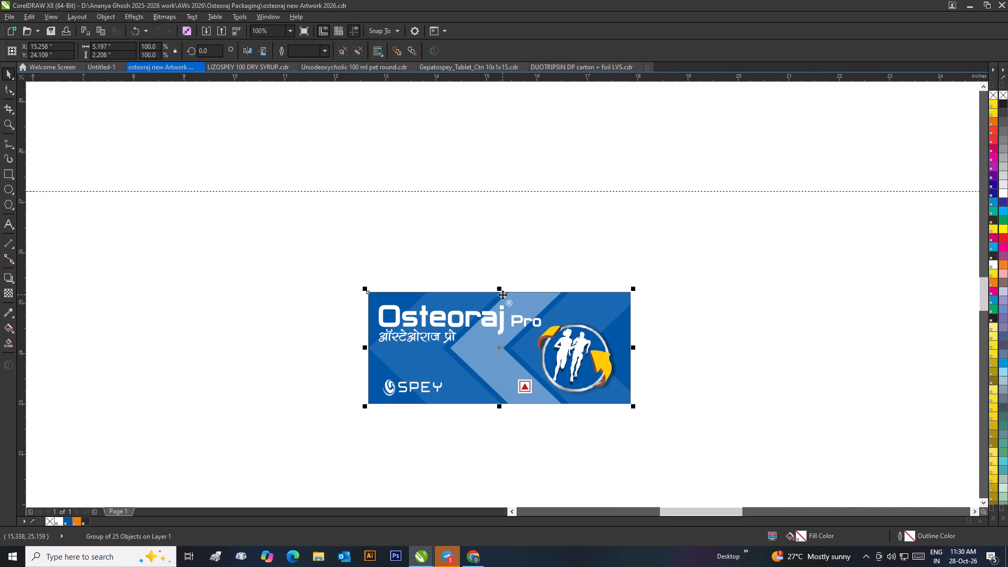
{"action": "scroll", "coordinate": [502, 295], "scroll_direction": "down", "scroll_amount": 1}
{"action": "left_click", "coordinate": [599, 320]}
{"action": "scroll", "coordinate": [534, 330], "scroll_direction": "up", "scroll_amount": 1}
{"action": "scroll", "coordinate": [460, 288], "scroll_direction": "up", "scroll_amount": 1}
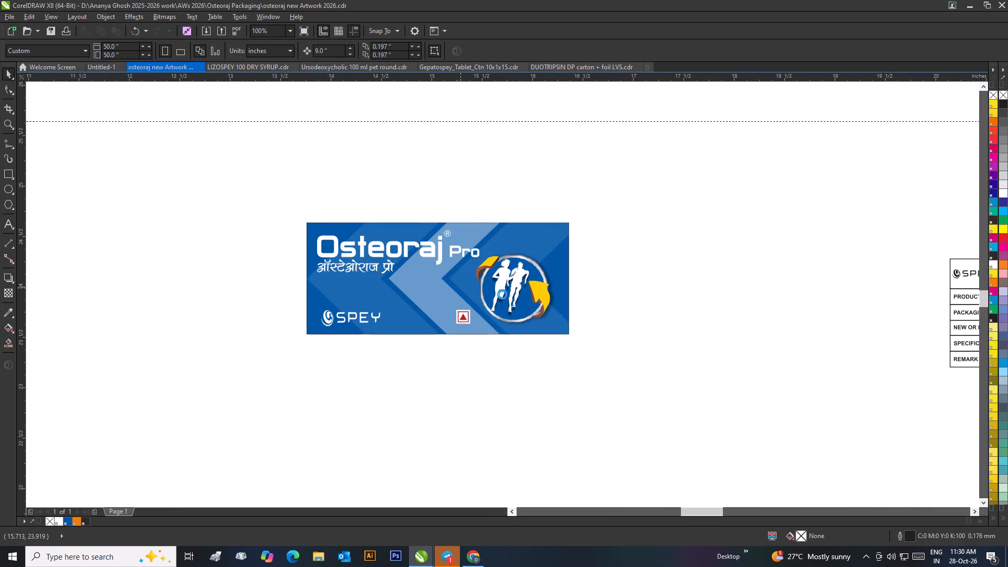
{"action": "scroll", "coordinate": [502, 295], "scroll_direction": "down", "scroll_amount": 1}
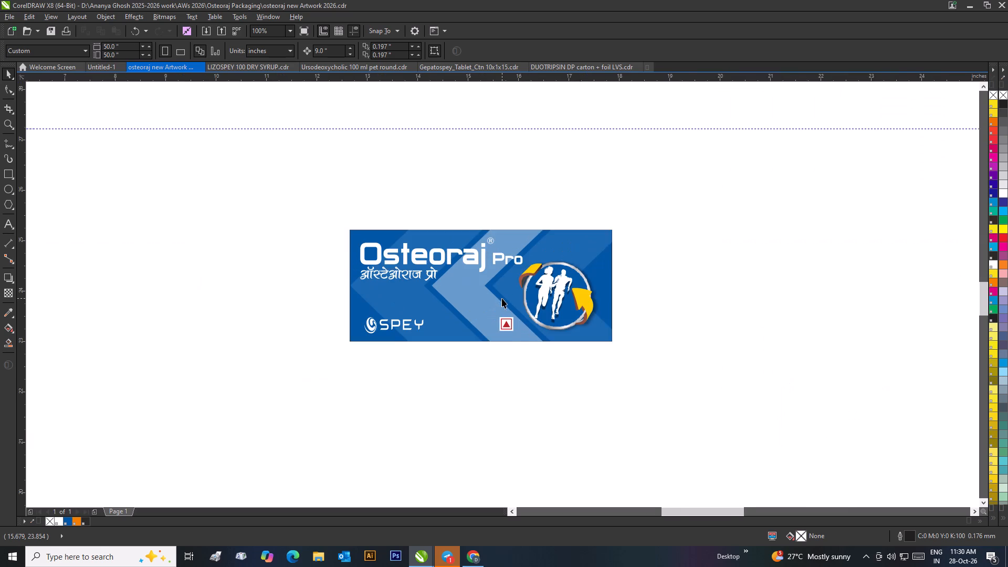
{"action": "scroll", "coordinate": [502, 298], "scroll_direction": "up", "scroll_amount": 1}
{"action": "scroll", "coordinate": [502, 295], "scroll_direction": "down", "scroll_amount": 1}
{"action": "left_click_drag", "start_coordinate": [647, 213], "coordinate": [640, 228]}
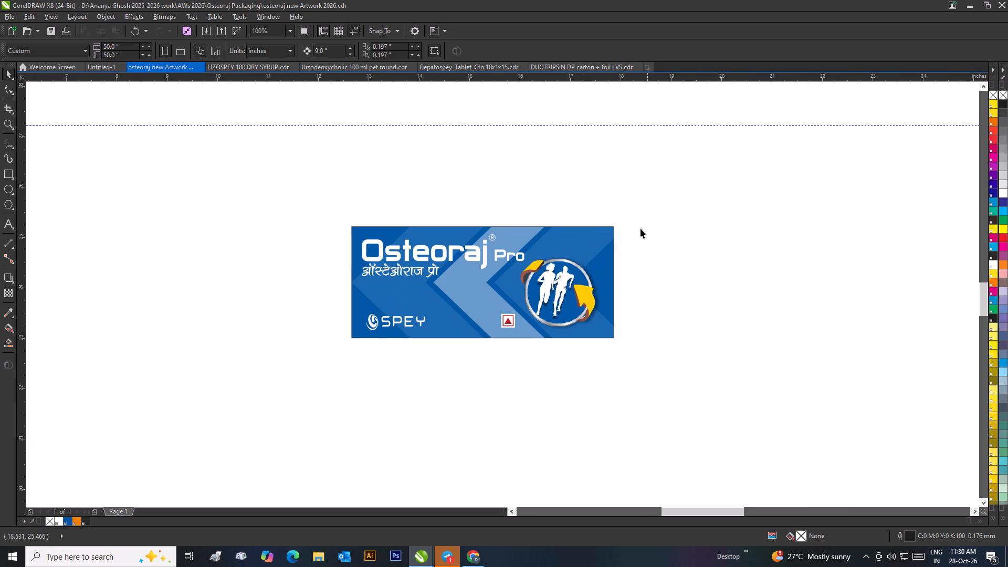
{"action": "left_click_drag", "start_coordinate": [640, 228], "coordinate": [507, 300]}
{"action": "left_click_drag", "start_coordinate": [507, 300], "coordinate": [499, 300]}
Undo the panel edits and moves until the blue Osteoraj Pro panel is back in the inner carton layout.
{"action": "scroll", "coordinate": [580, 287], "scroll_direction": "down", "scroll_amount": 2}
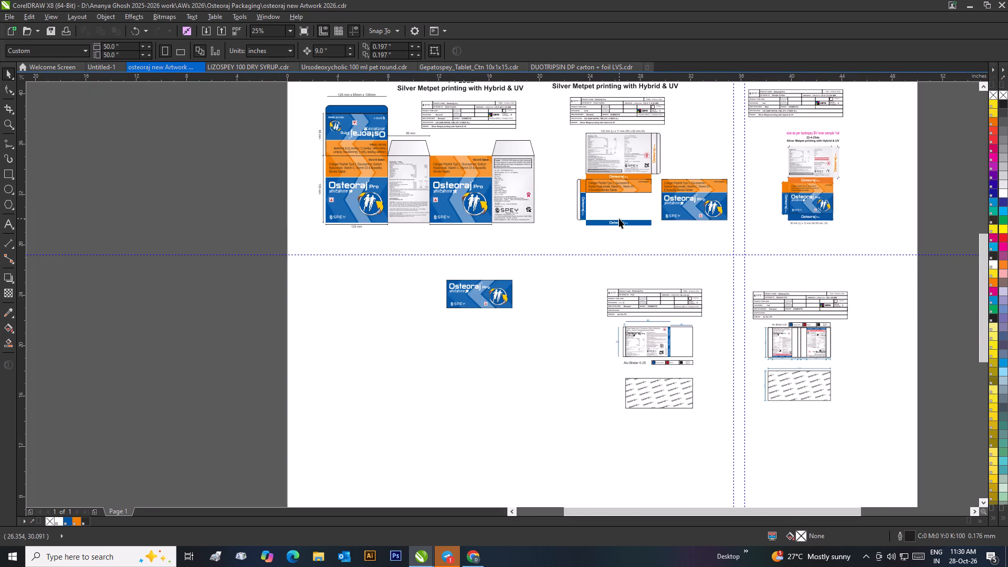
{"action": "key", "text": "ctrl+z"}
{"action": "key", "text": "ctrl+z"}
{"action": "key", "text": "ctrl+z"}
{"action": "key", "text": "ctrl+z"}
{"action": "key", "text": "ctrl+z"}
{"action": "key", "text": "ctrl+z"}
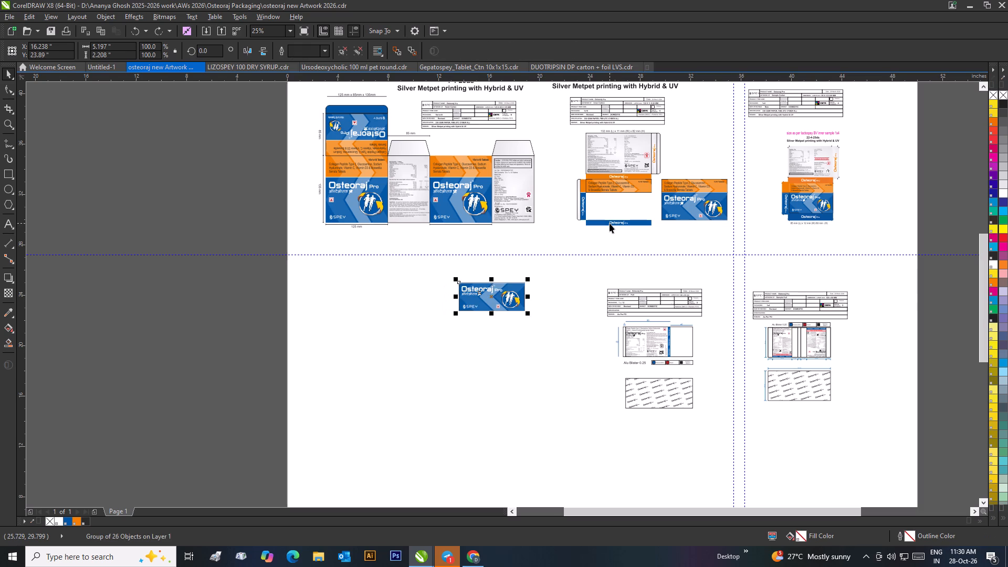
{"action": "key", "text": "ctrl+z"}
{"action": "key", "text": "ctrl+z"}
{"action": "key", "text": "ctrl+z"}
{"action": "key", "text": "ctrl+z"}
{"action": "key", "text": "ctrl+z"}
{"action": "key", "text": "ctrl+z"}
{"action": "key", "text": "ctrl+z"}
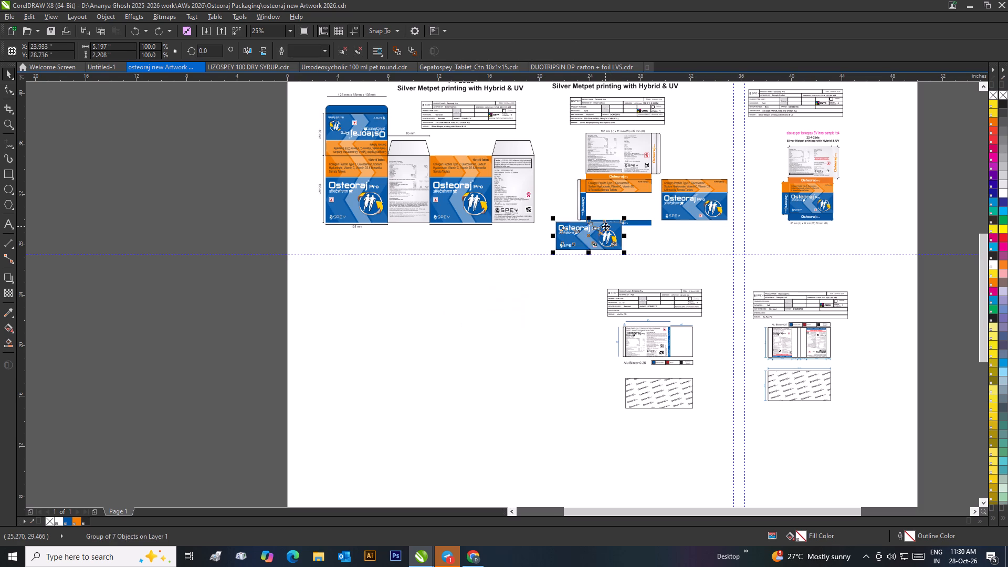
{"action": "key", "text": "ctrl+z"}
{"action": "left_click", "coordinate": [642, 255]}
Select the inner carton's complete front panel and place a copy in the blank area at about X 15.43 in, Y 22.52 in.
{"action": "scroll", "coordinate": [627, 223], "scroll_direction": "up", "scroll_amount": 1}
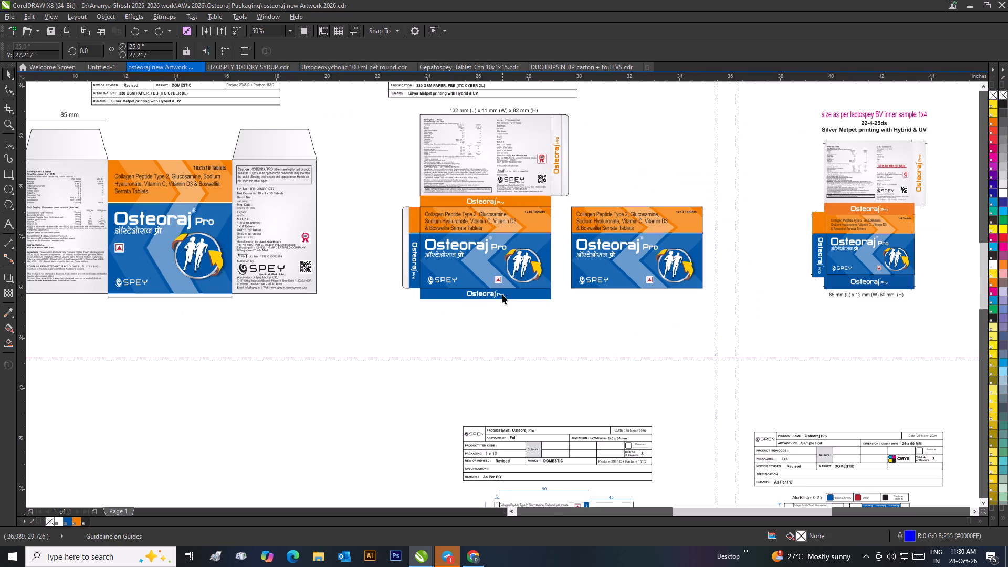
{"action": "scroll", "coordinate": [505, 261], "scroll_direction": "up", "scroll_amount": 1}
{"action": "scroll", "coordinate": [458, 241], "scroll_direction": "up", "scroll_amount": 1}
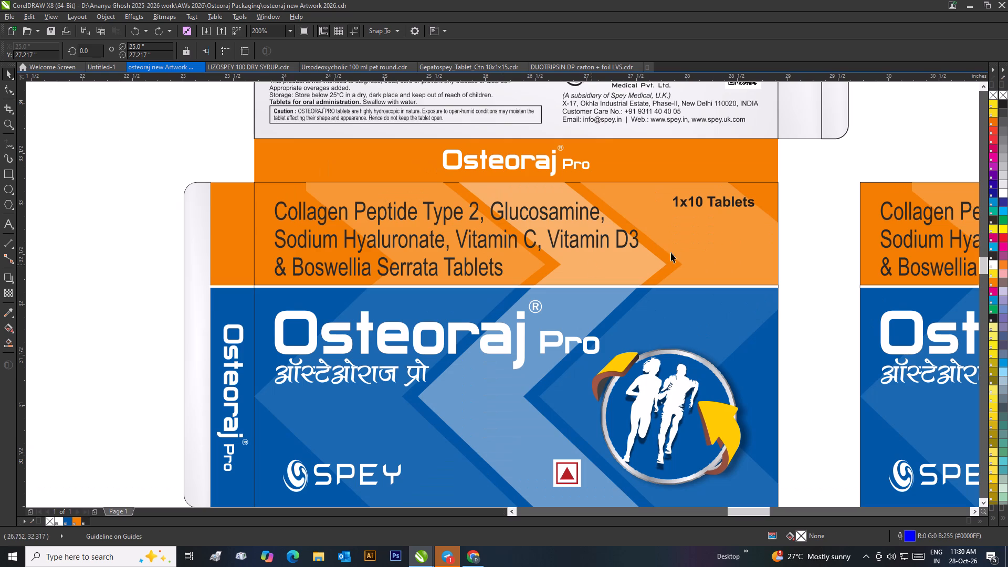
{"action": "scroll", "coordinate": [783, 182], "scroll_direction": "down", "scroll_amount": 1}
{"action": "left_click_drag", "start_coordinate": [515, 292], "coordinate": [387, 369]}
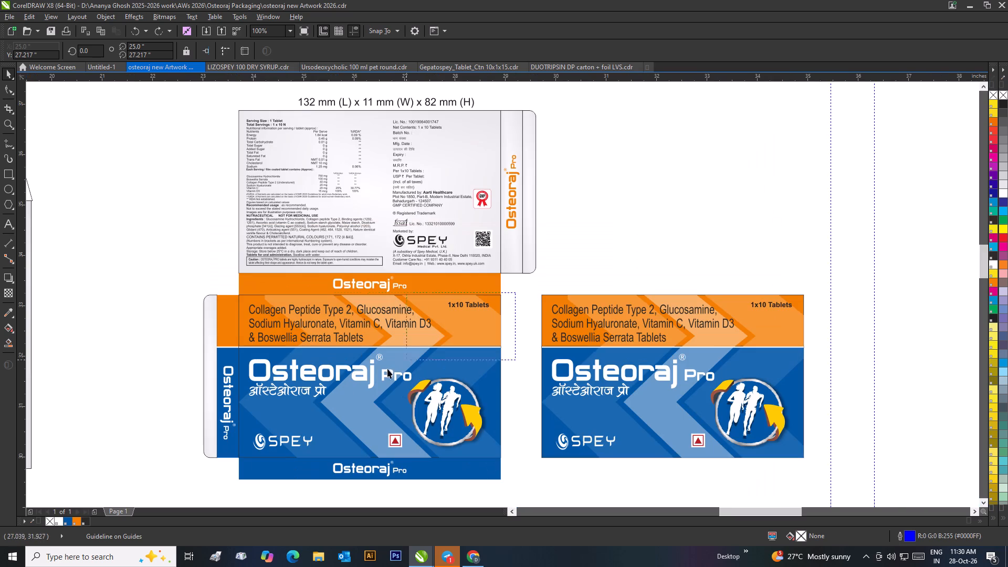
{"action": "left_click_drag", "start_coordinate": [387, 369], "coordinate": [236, 463]}
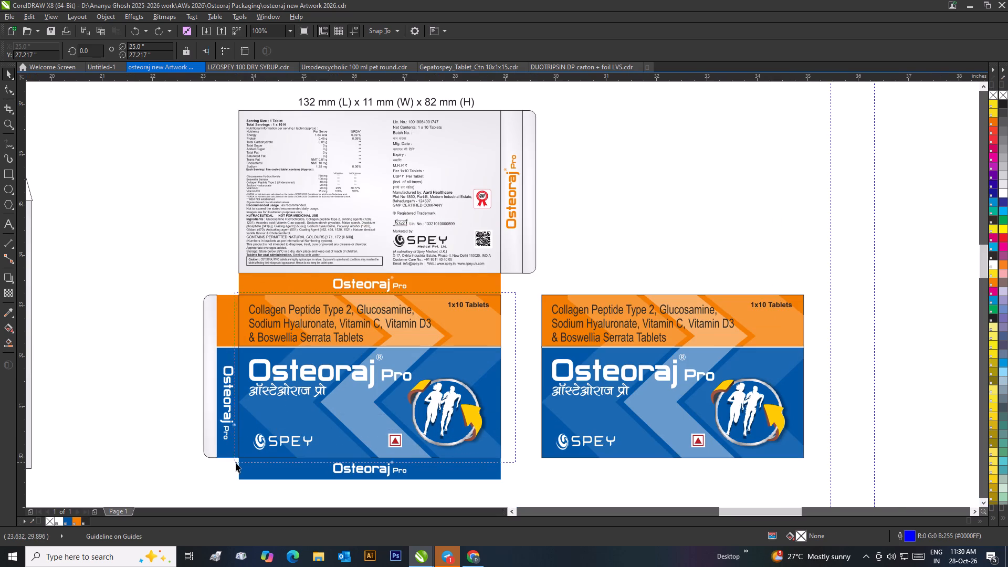
{"action": "left_click_drag", "start_coordinate": [236, 463], "coordinate": [236, 463]}
{"action": "scroll", "coordinate": [407, 376], "scroll_direction": "down", "scroll_amount": 2}
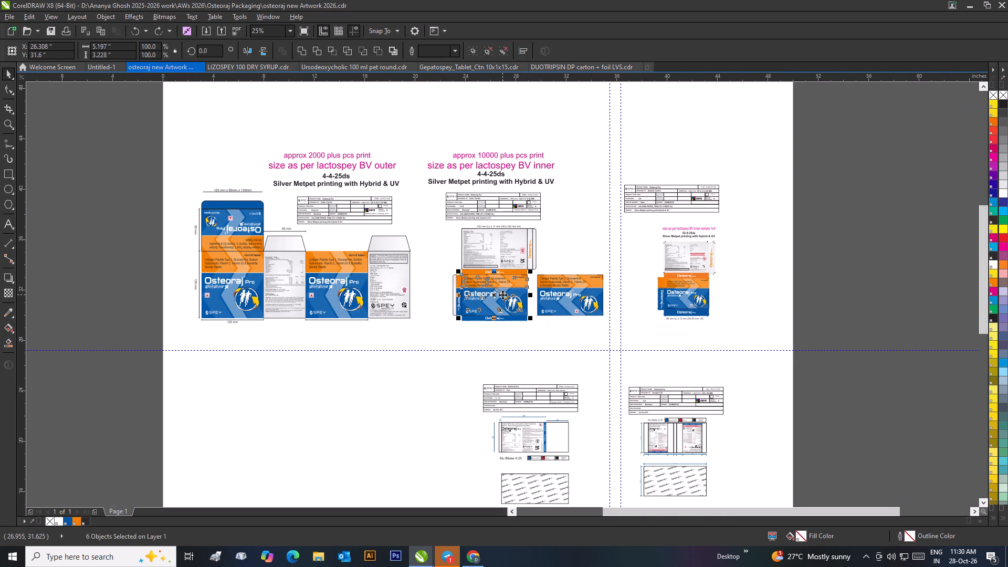
{"action": "left_click_drag", "start_coordinate": [495, 295], "coordinate": [358, 409]}
{"action": "right_click", "coordinate": [358, 409]}
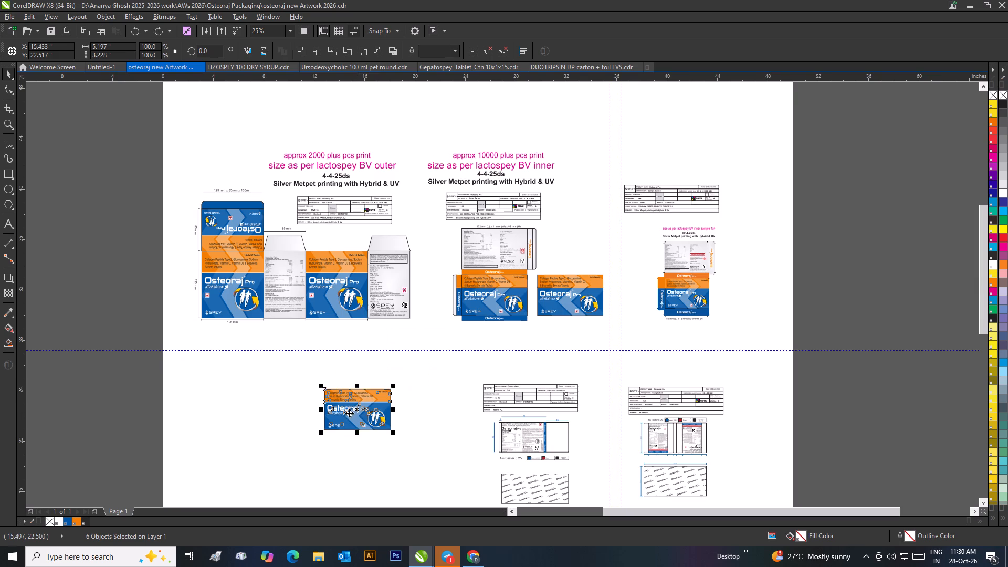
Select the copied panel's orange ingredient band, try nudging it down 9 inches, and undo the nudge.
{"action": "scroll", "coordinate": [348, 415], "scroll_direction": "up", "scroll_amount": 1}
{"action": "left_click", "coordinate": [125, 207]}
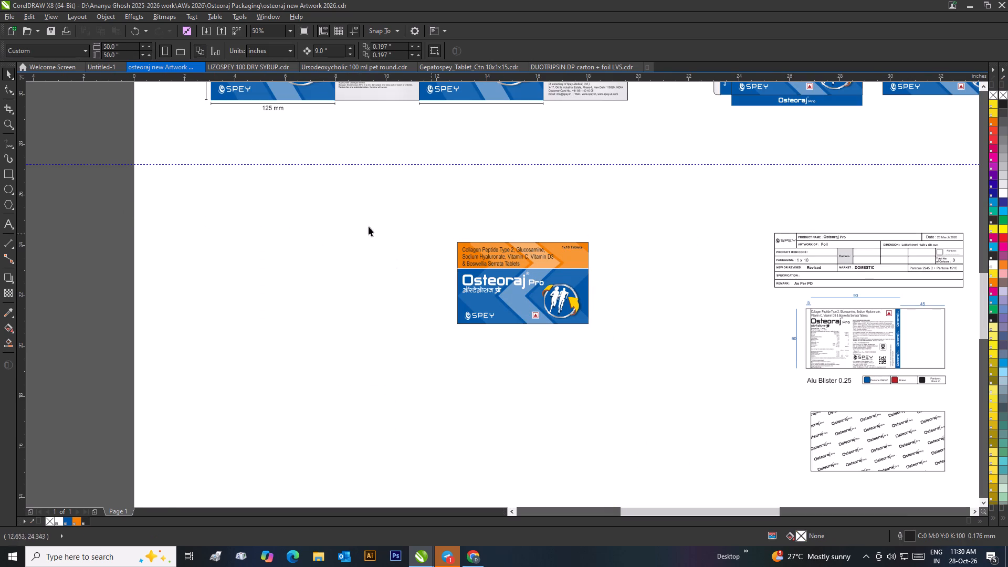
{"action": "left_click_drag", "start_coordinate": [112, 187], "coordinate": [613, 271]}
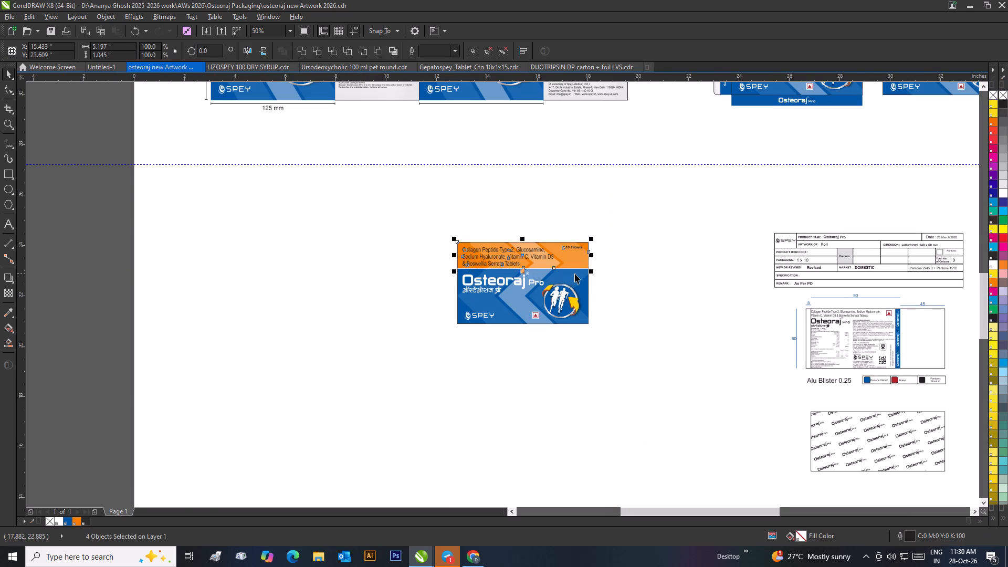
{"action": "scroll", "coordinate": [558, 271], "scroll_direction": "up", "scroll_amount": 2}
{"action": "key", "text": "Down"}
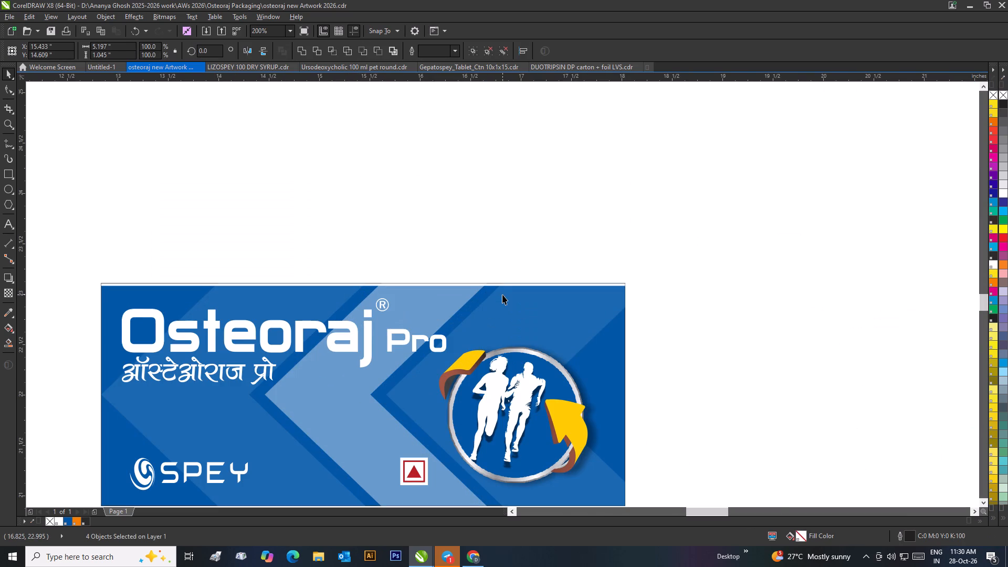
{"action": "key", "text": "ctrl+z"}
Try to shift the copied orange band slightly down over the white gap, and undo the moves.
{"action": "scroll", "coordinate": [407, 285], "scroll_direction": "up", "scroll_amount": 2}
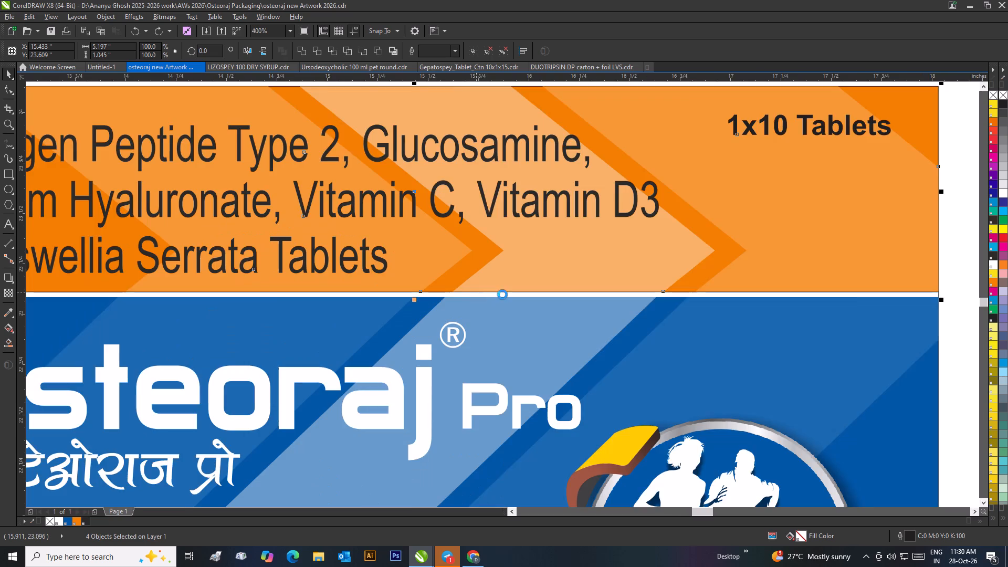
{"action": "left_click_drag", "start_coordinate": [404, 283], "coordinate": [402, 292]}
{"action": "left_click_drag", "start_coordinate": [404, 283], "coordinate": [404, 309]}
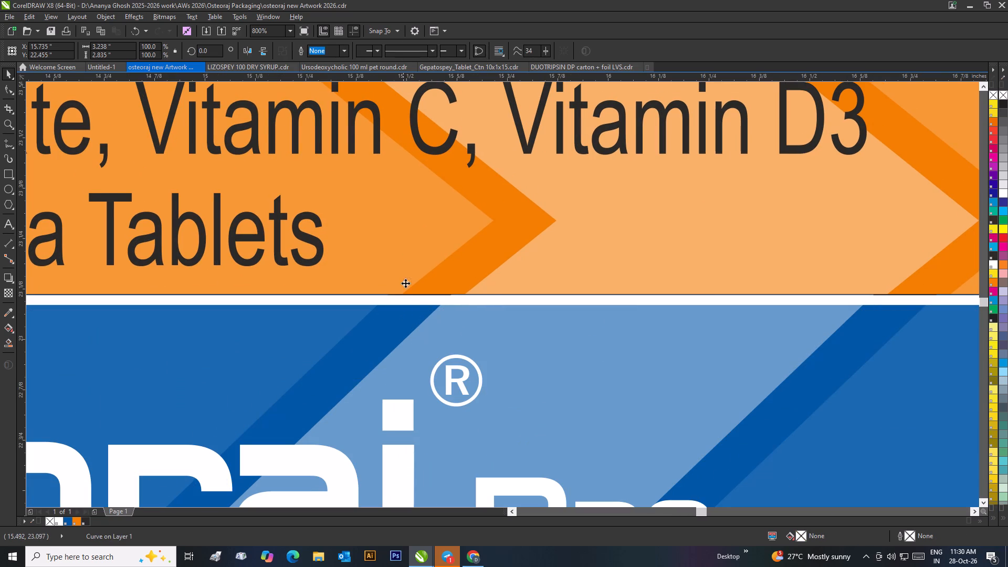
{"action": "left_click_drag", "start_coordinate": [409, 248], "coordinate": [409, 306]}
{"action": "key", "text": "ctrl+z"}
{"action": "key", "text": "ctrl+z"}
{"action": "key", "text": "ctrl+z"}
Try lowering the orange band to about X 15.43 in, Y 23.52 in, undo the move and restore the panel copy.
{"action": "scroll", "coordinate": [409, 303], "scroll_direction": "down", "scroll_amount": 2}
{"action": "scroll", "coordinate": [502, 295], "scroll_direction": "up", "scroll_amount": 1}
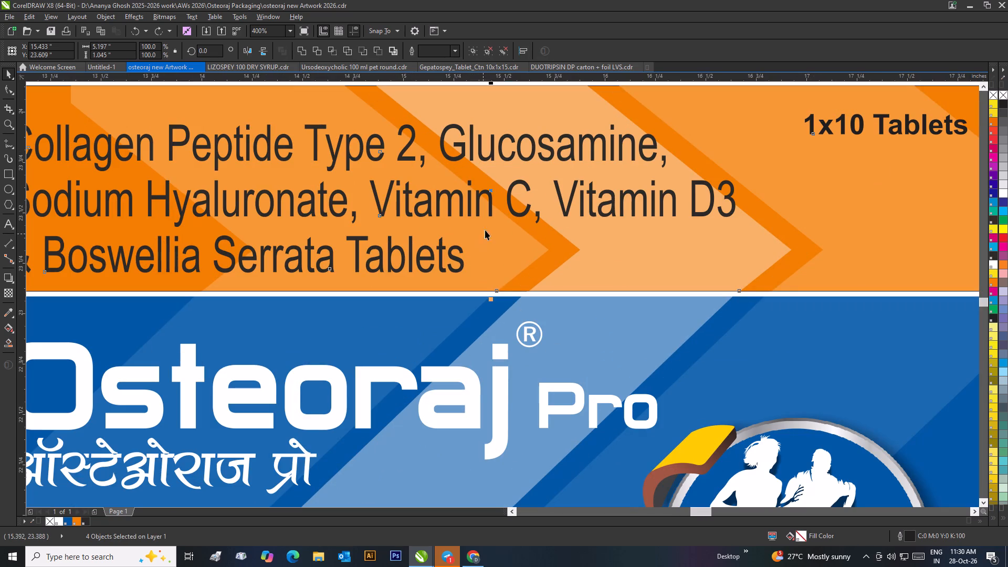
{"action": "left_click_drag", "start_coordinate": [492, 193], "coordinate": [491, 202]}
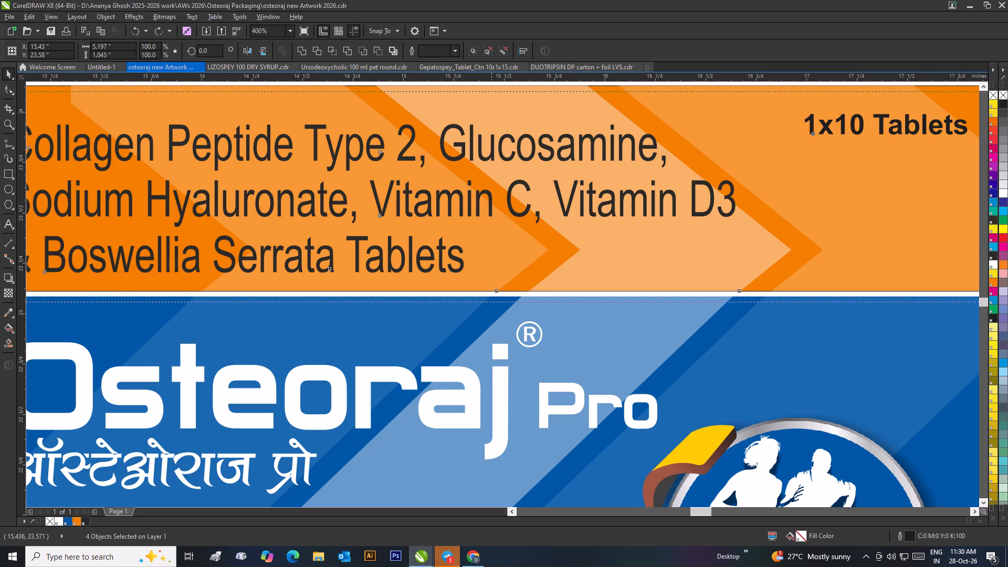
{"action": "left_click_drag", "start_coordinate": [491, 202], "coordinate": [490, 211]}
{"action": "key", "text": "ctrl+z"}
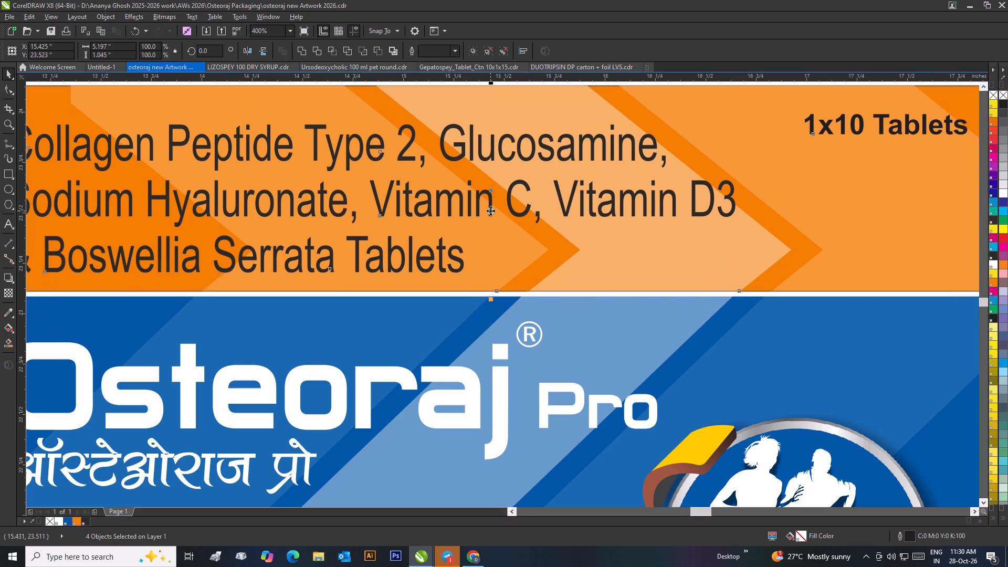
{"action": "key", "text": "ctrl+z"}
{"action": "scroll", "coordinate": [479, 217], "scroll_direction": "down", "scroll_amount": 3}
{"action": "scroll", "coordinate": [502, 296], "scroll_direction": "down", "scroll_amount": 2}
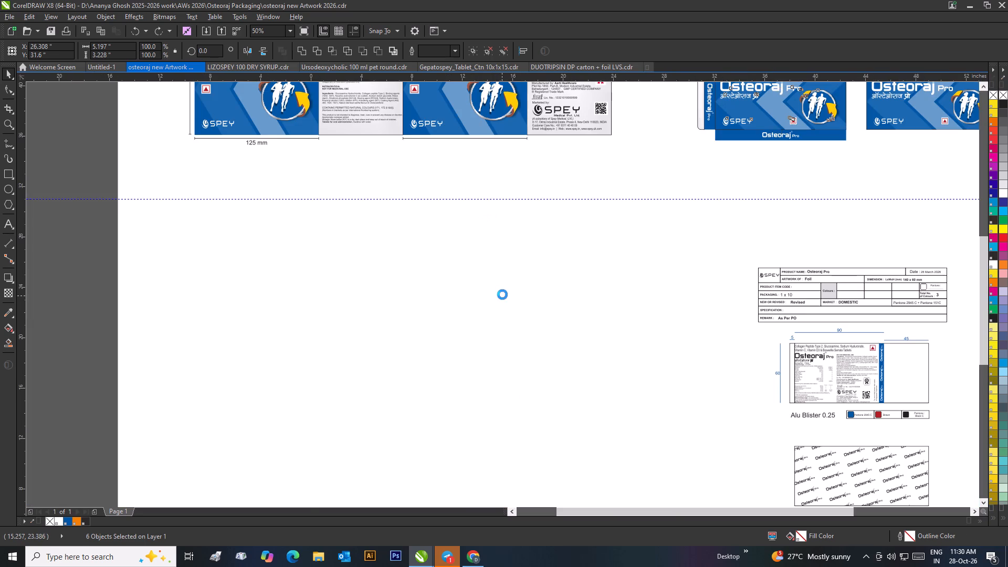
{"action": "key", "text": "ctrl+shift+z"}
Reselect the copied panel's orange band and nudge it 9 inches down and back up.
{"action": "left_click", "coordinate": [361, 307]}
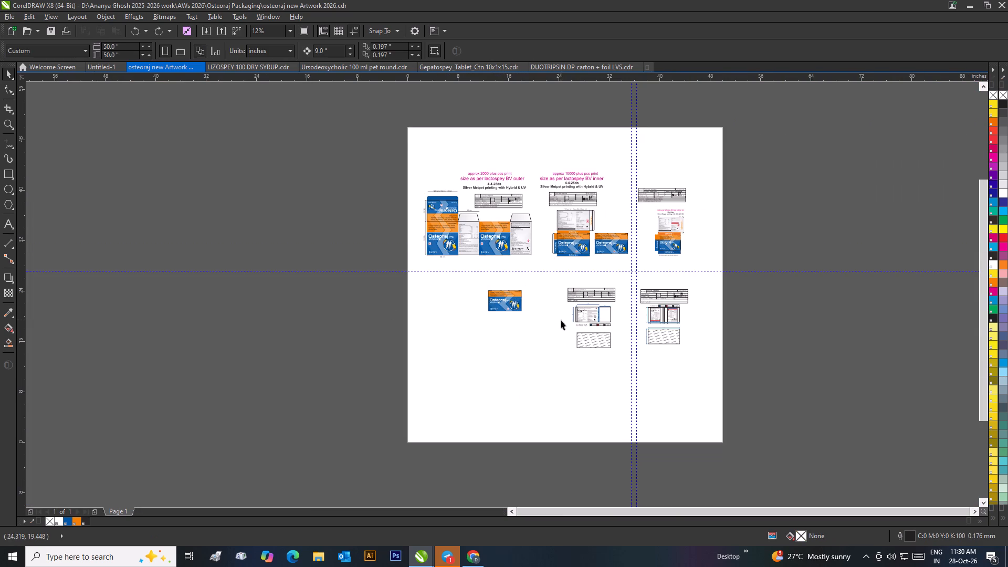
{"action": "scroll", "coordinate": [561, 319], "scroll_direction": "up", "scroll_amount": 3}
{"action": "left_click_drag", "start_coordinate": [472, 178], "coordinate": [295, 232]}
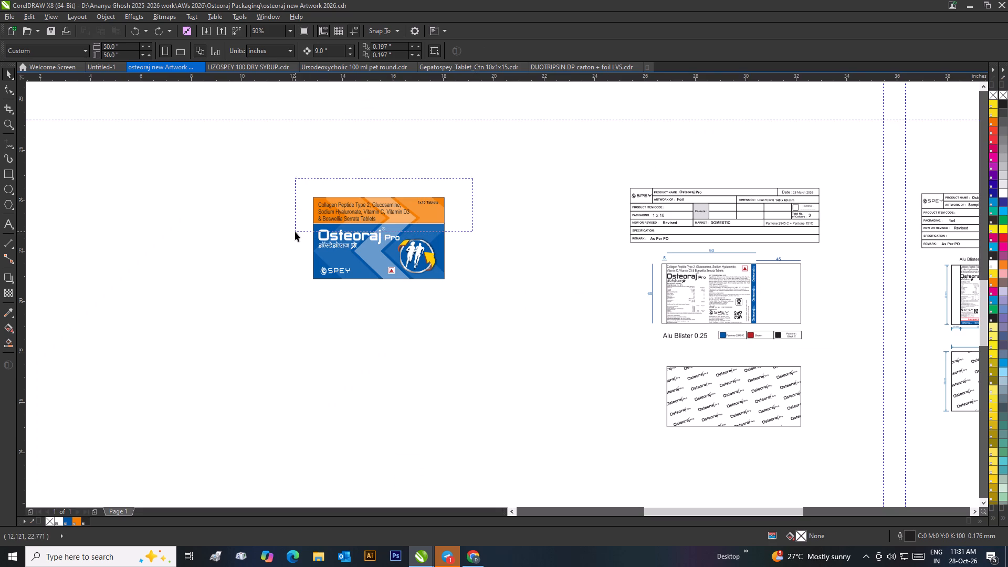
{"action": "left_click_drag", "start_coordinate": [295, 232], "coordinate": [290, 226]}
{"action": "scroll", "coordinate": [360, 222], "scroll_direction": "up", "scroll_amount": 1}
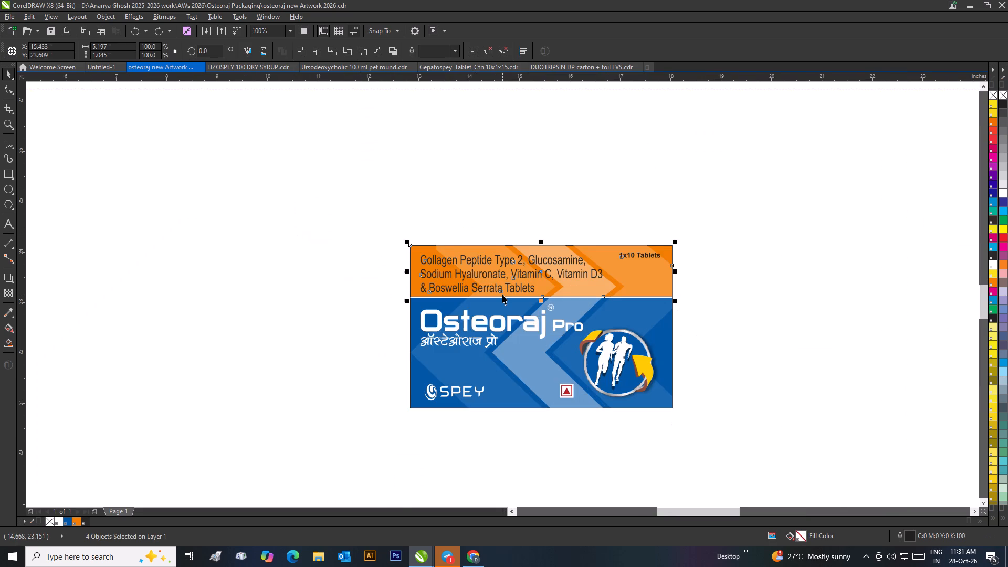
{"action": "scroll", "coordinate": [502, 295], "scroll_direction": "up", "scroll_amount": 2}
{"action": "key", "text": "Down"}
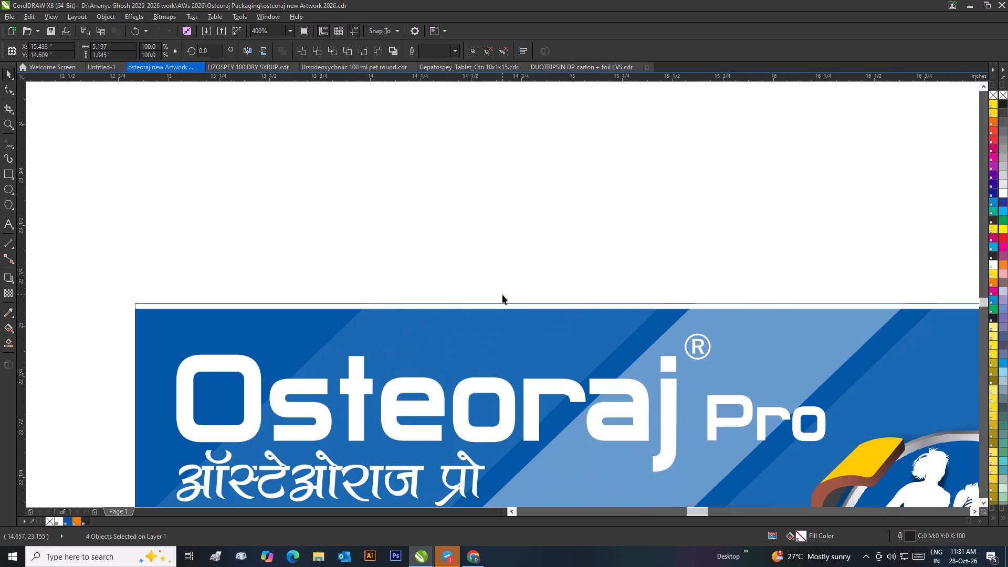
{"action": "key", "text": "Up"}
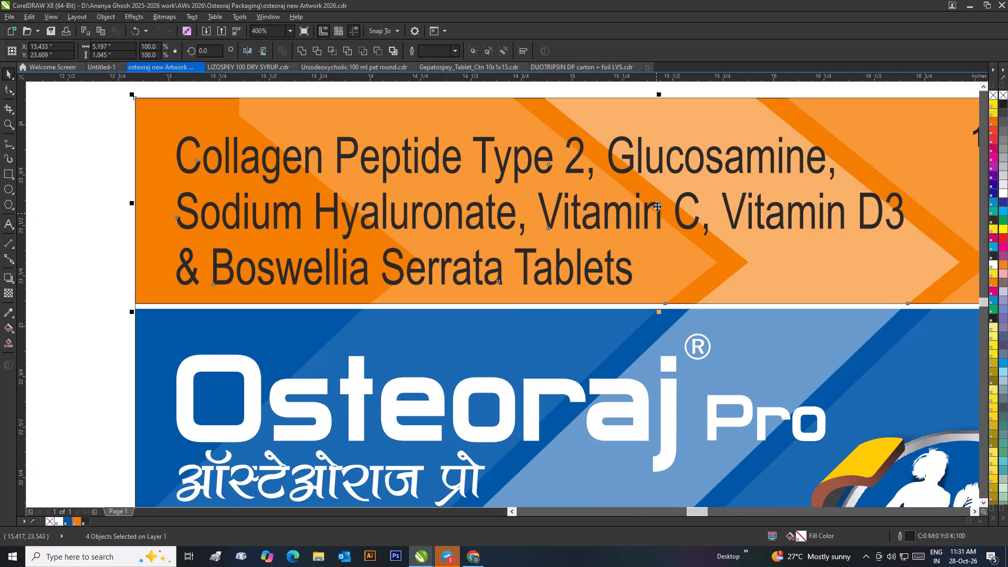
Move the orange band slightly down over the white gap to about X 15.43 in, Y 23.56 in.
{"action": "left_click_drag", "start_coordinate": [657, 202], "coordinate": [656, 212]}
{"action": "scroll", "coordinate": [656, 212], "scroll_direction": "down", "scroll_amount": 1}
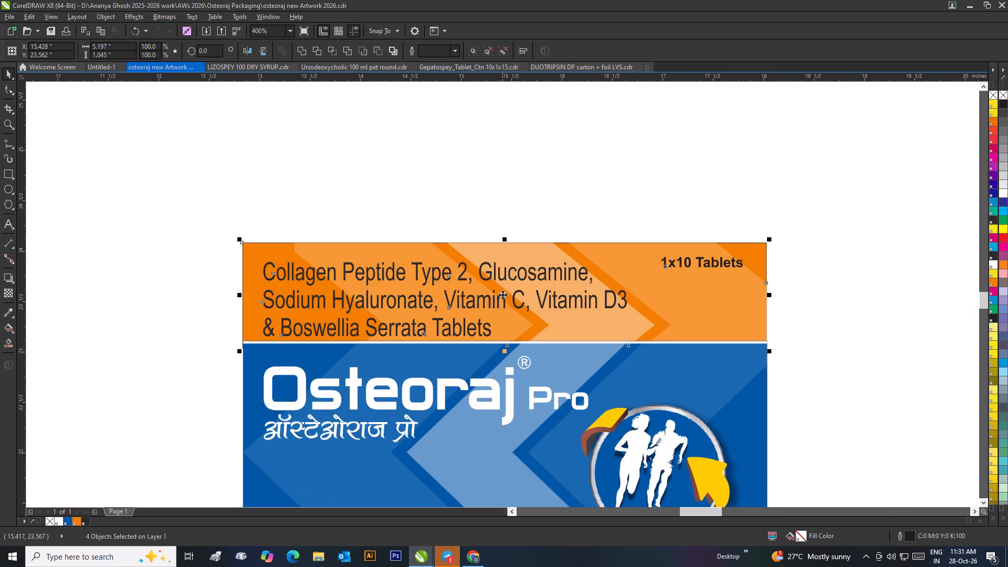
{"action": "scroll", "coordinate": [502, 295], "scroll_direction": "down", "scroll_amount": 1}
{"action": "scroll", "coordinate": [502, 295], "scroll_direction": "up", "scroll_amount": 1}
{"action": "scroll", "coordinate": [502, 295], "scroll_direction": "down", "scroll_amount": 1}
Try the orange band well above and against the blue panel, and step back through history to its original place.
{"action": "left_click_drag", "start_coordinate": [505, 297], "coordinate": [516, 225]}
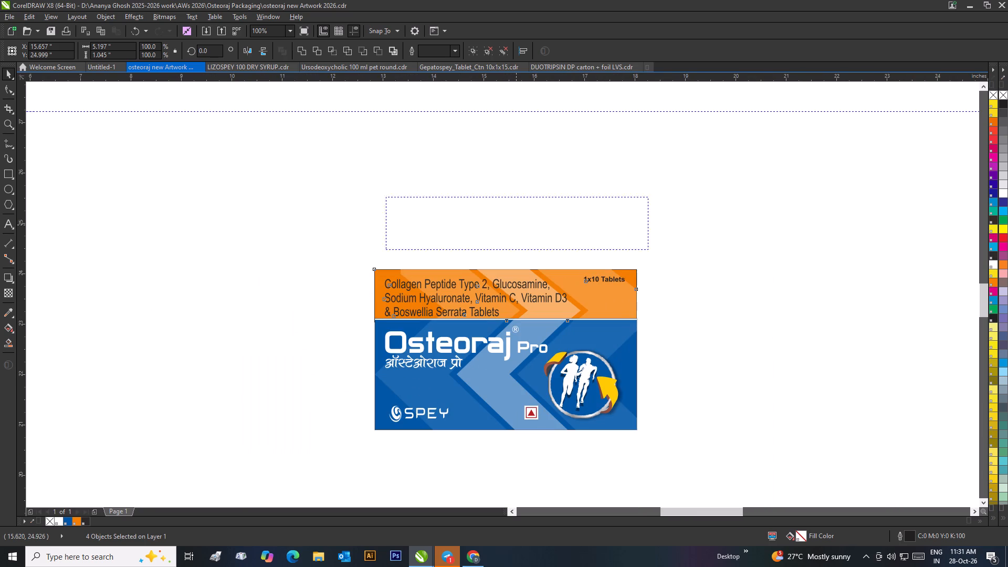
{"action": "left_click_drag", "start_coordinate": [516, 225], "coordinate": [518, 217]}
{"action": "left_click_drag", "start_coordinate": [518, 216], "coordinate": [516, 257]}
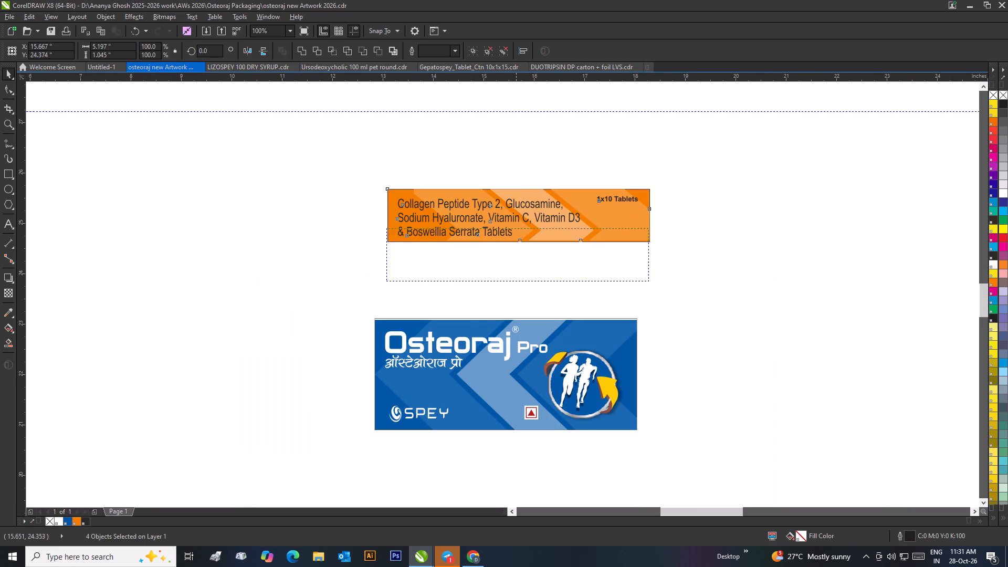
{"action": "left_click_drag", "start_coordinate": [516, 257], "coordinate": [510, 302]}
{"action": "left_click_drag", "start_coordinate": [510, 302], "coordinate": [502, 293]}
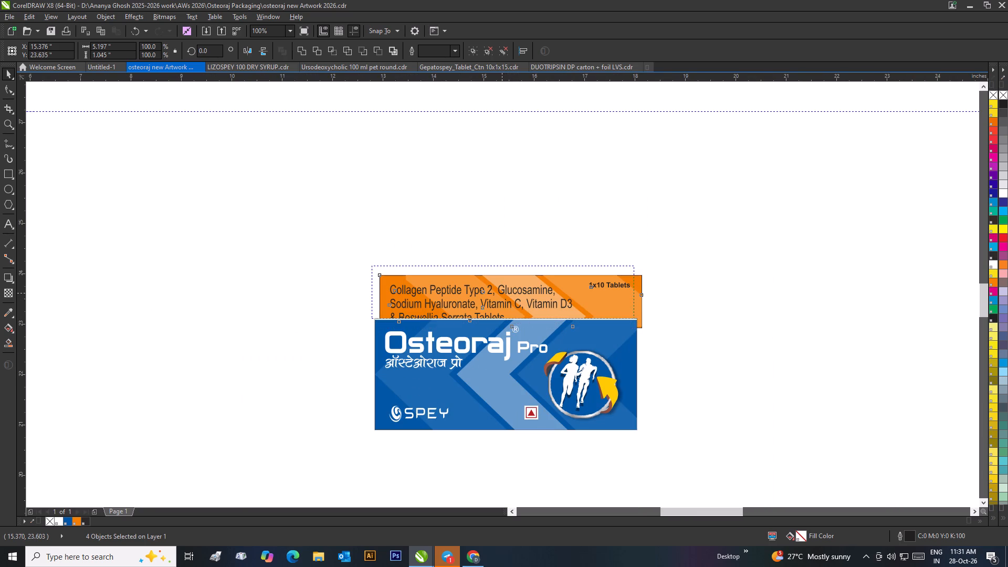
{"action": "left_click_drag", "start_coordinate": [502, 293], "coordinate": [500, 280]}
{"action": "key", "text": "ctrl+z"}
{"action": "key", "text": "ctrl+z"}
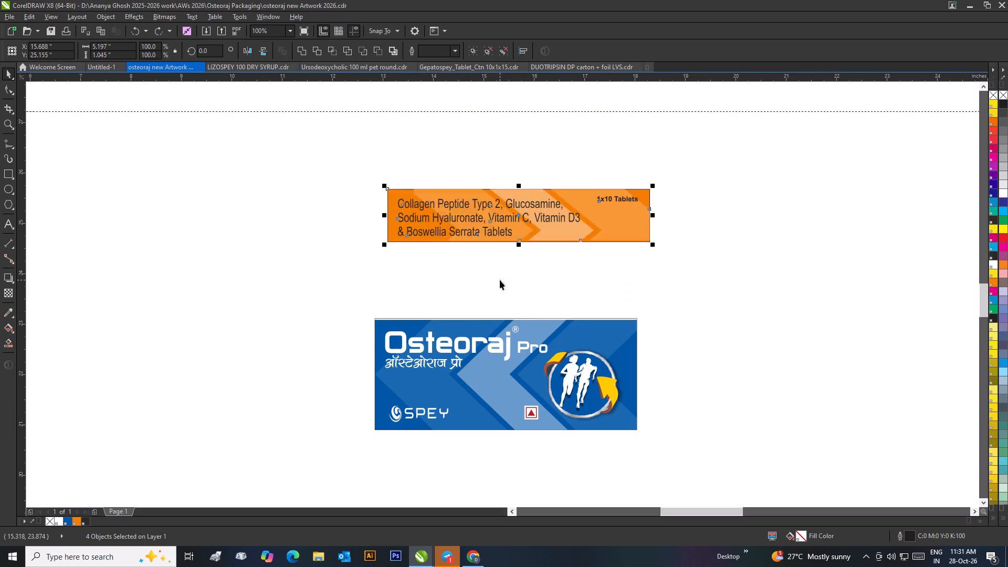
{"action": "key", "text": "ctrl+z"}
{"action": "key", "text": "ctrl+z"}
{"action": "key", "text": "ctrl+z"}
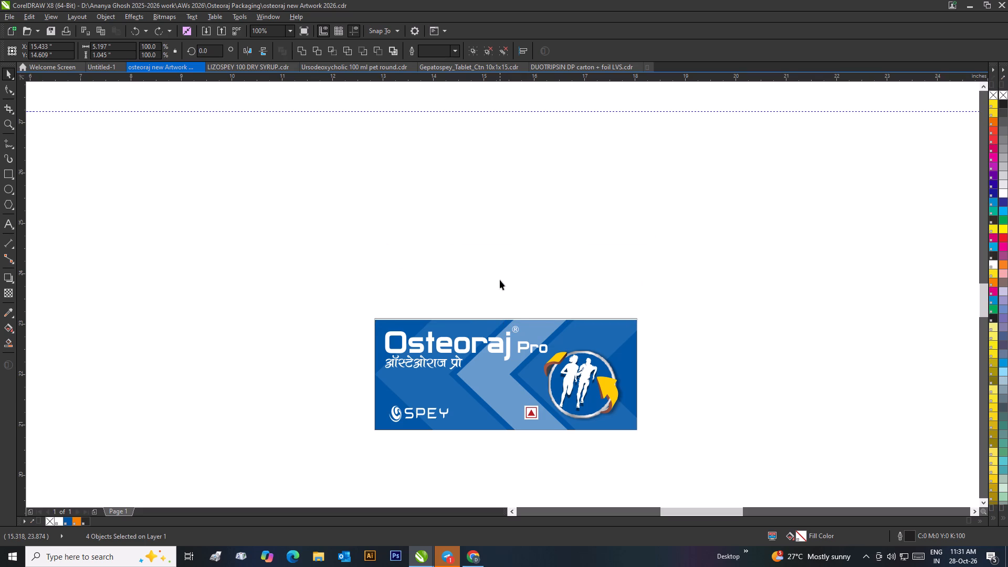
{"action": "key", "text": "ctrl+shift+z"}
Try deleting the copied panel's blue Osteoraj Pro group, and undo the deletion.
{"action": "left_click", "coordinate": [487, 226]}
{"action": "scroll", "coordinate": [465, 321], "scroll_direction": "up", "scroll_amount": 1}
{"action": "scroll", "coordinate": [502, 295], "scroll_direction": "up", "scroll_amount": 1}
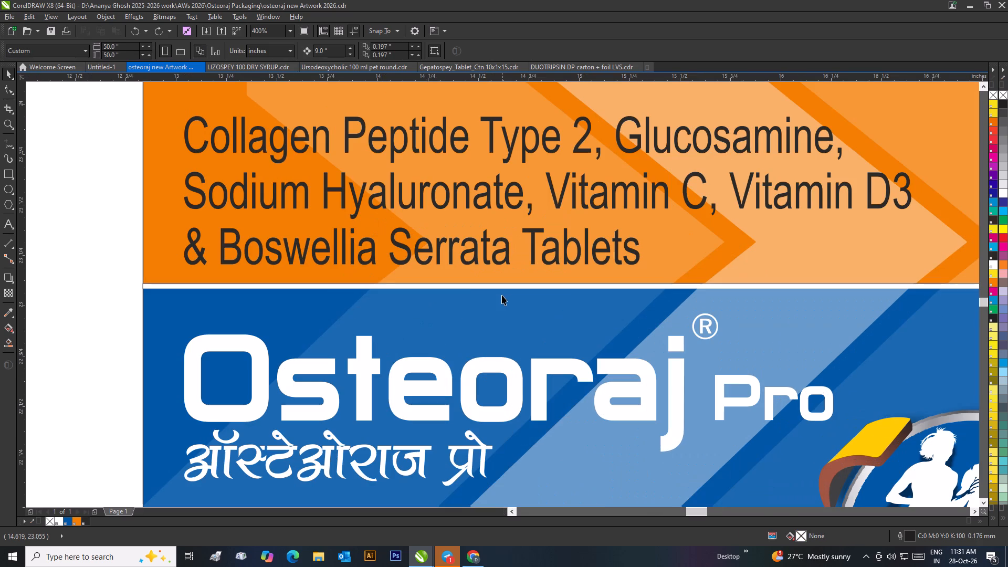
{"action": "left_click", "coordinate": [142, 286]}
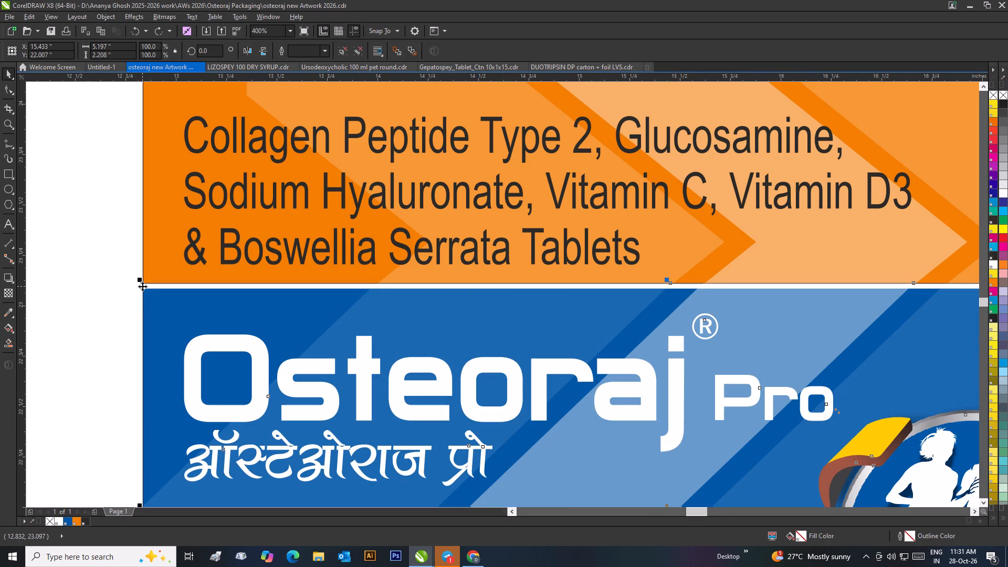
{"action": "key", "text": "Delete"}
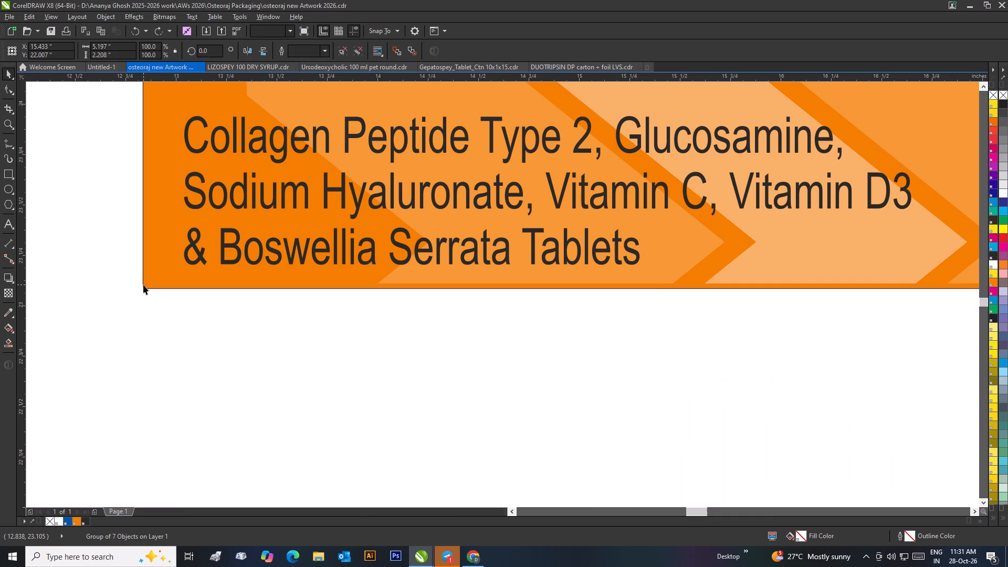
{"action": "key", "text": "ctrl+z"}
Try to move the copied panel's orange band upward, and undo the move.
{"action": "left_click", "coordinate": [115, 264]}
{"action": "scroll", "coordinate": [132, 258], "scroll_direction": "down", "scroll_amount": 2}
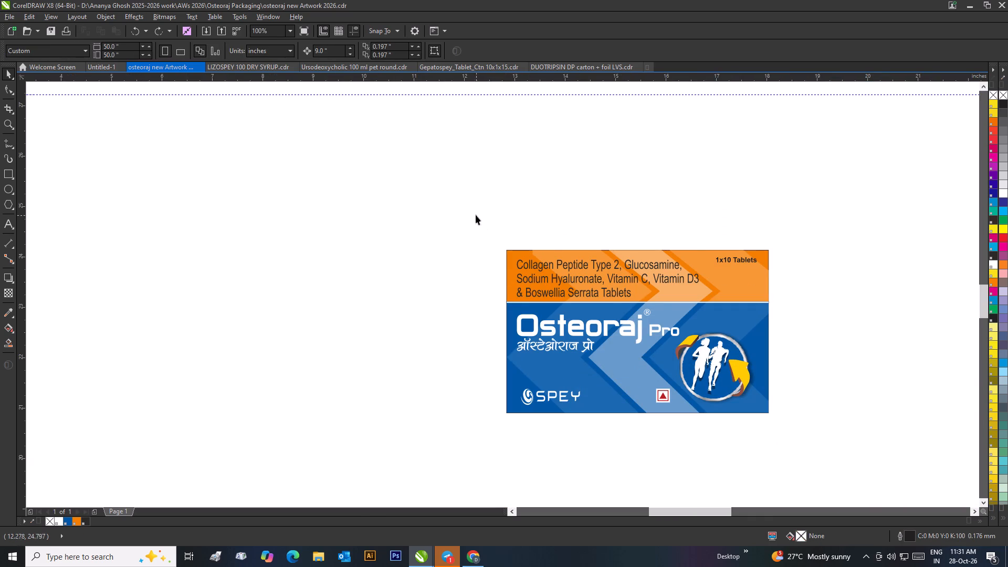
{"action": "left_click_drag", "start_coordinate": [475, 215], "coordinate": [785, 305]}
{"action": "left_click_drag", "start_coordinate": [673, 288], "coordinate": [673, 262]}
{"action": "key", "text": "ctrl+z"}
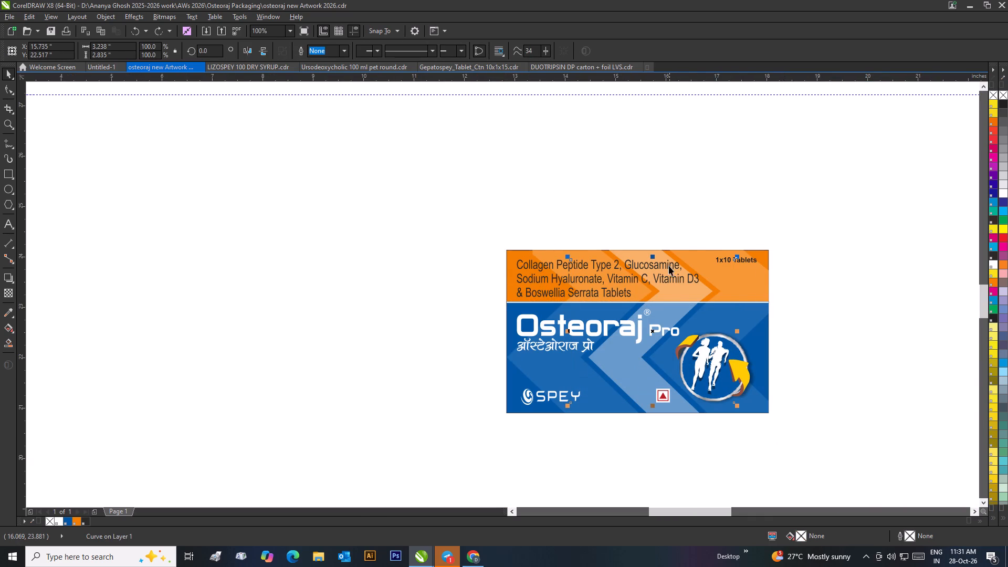
Pull the invisible curve without fill or outline off the copied panel and delete it.
{"action": "left_click_drag", "start_coordinate": [654, 332], "coordinate": [335, 342]}
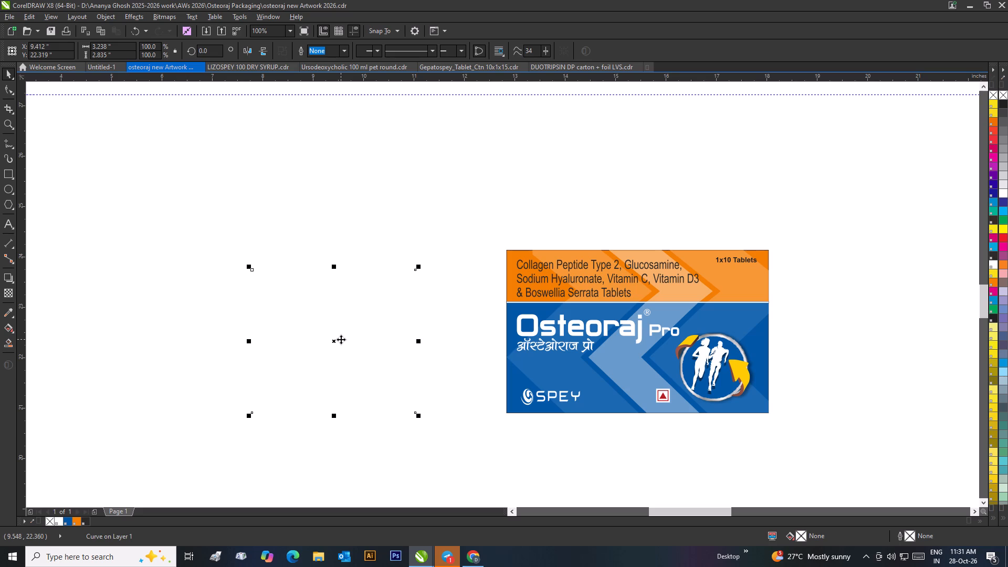
{"action": "key", "text": "Delete"}
Select the copied panel's orange band and nudge it upward by two 9-inch increments.
{"action": "left_click_drag", "start_coordinate": [798, 246], "coordinate": [446, 310]}
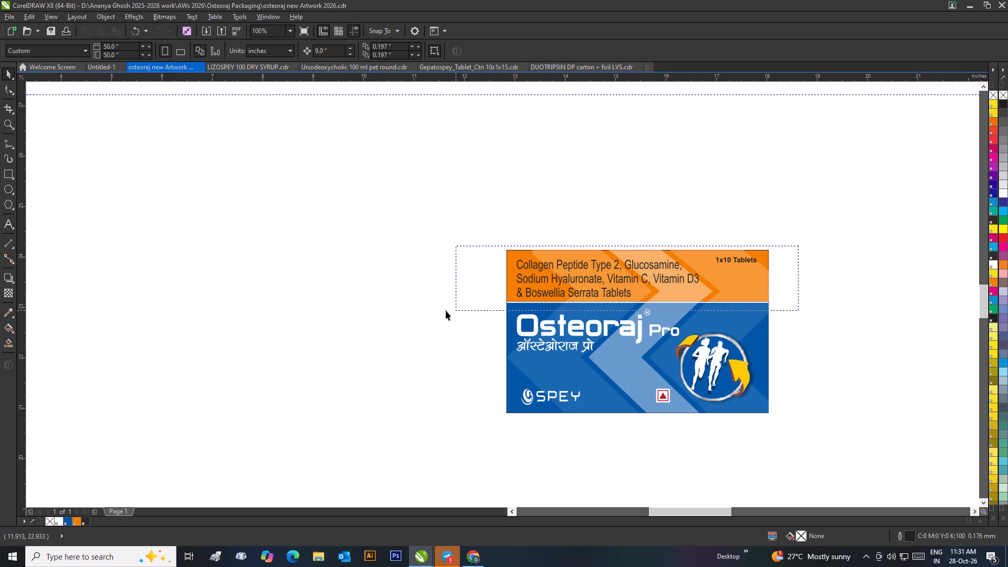
{"action": "left_click_drag", "start_coordinate": [446, 310], "coordinate": [434, 304]}
{"action": "key", "text": "Up"}
{"action": "key", "text": "Up"}
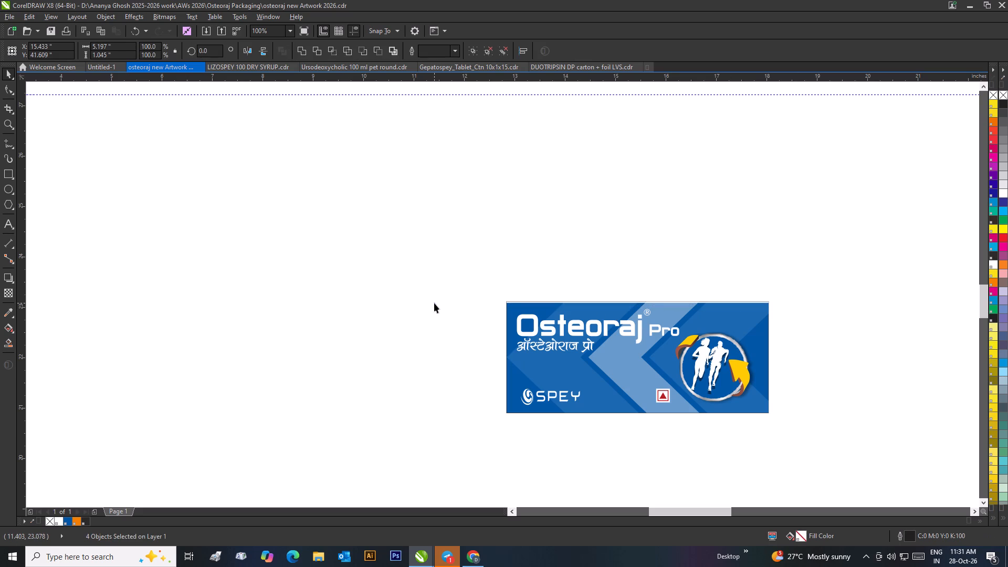
Undo the orange band's two upward nudges and move the band about 1 inch above the blue part.
{"action": "key", "text": "ctrl+z"}
{"action": "key", "text": "ctrl+z"}
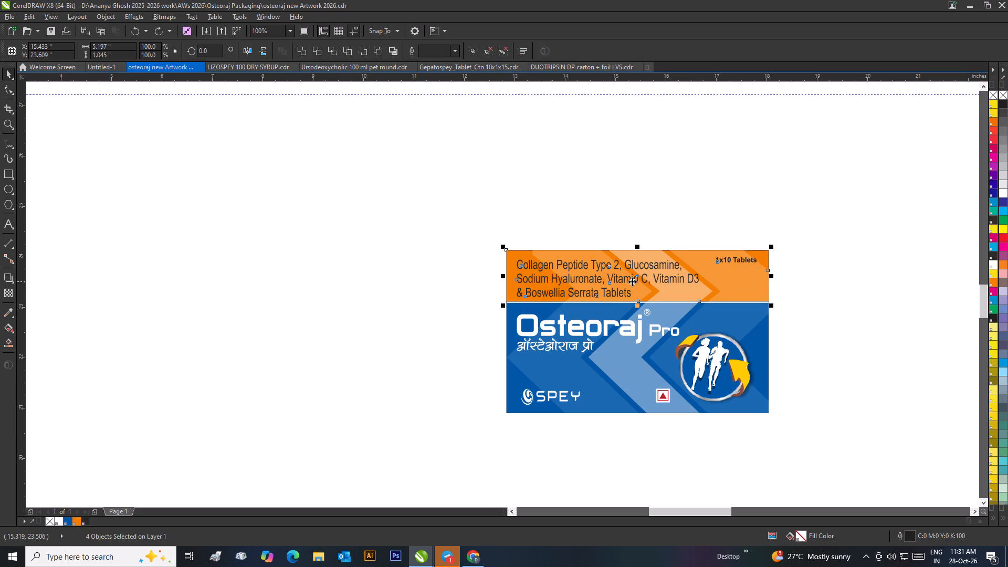
{"action": "left_click_drag", "start_coordinate": [636, 277], "coordinate": [636, 226]}
{"action": "left_click", "coordinate": [816, 285]}
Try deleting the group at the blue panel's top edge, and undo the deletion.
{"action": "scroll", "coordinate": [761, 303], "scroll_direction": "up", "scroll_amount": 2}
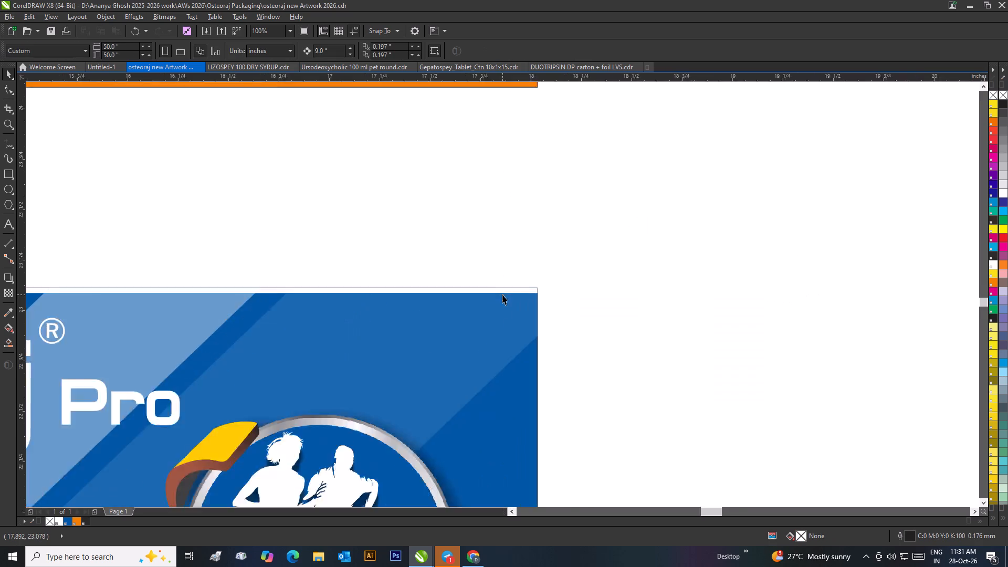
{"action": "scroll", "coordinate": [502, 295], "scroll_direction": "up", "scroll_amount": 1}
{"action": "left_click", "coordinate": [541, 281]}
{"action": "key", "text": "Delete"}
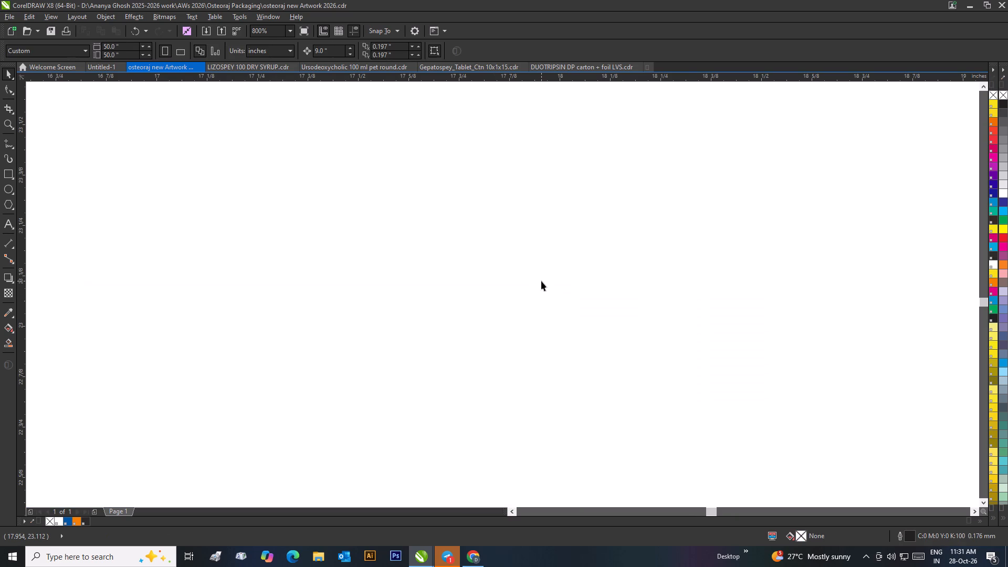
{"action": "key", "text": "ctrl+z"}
Ungroup all objects of the copied blue panel and delete the thin white strip along its top edge.
{"action": "right_click", "coordinate": [533, 298]}
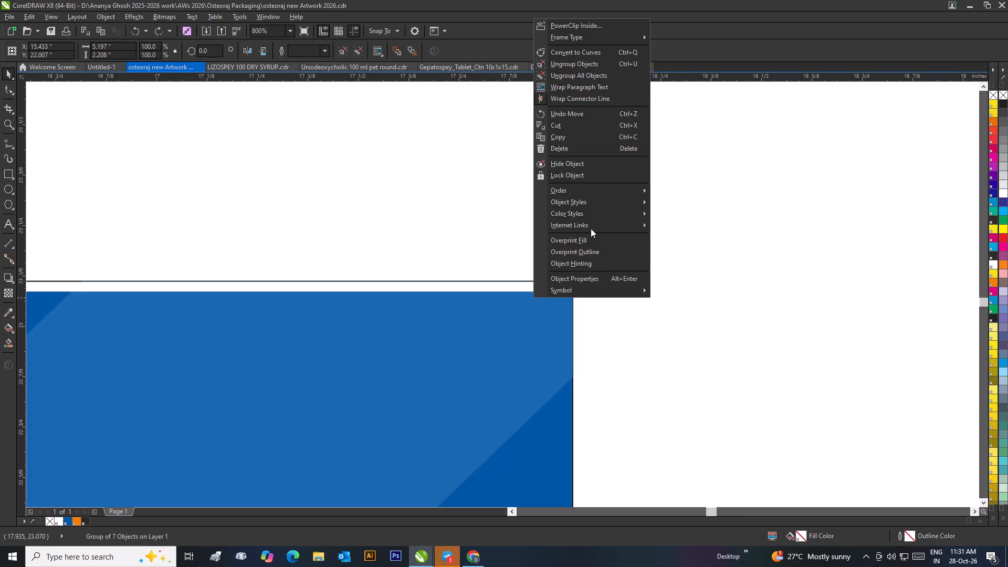
{"action": "left_click", "coordinate": [592, 73]}
{"action": "left_click", "coordinate": [618, 137]}
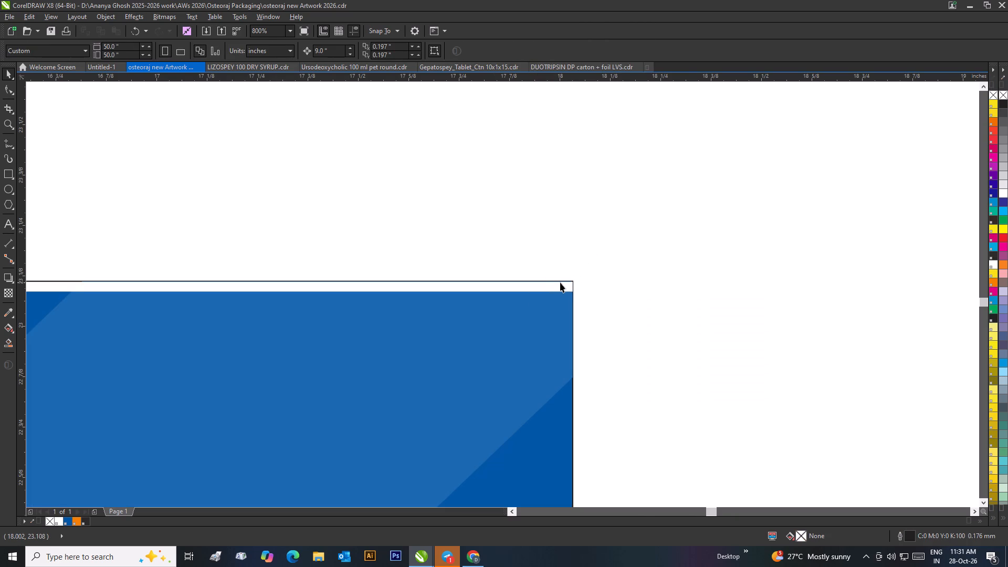
{"action": "left_click", "coordinate": [560, 281]}
{"action": "key", "text": "Delete"}
Select the orange band's objects and move them about 1 inch down, back to the blue panel's top edge.
{"action": "scroll", "coordinate": [577, 282], "scroll_direction": "down", "scroll_amount": 2}
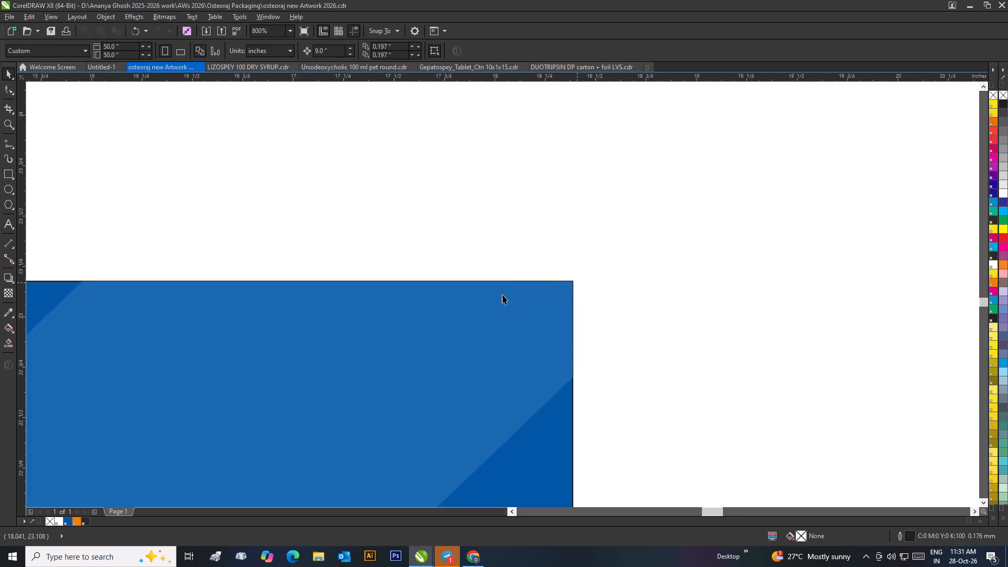
{"action": "scroll", "coordinate": [502, 295], "scroll_direction": "down", "scroll_amount": 2}
{"action": "left_click_drag", "start_coordinate": [535, 176], "coordinate": [183, 261]}
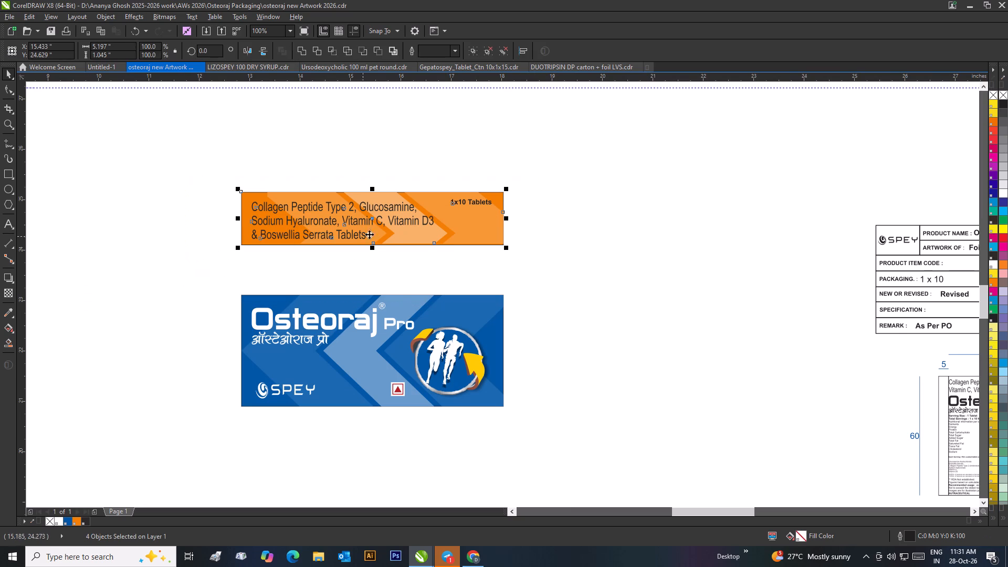
{"action": "left_click_drag", "start_coordinate": [366, 217], "coordinate": [367, 266]}
{"action": "scroll", "coordinate": [353, 277], "scroll_direction": "up", "scroll_amount": 3}
{"action": "scroll", "coordinate": [502, 295], "scroll_direction": "down", "scroll_amount": 3}
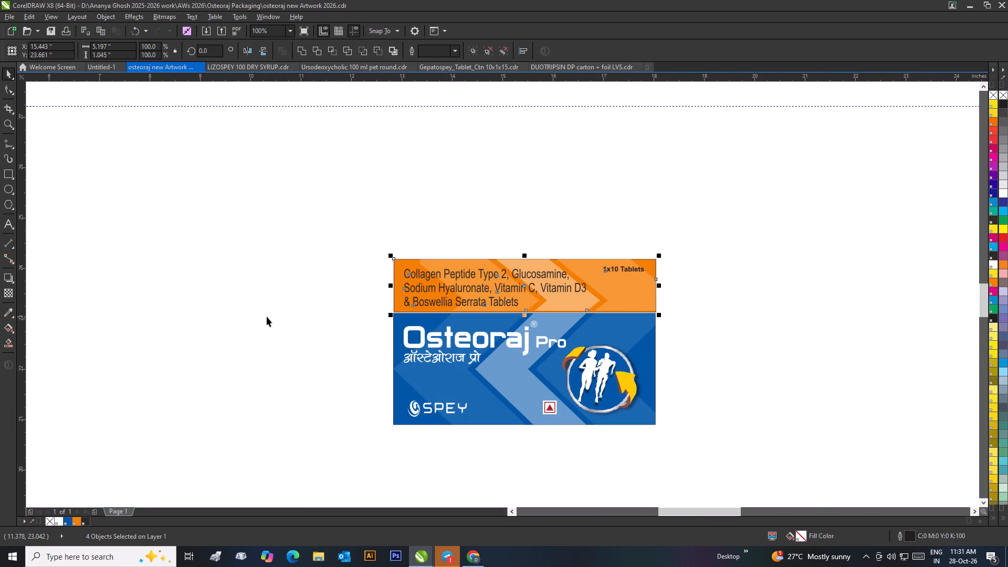
Remove the outline from the orange band's background and from the blue panel's background.
{"action": "left_click", "coordinate": [261, 317]}
{"action": "scroll", "coordinate": [402, 313], "scroll_direction": "up", "scroll_amount": 3}
{"action": "left_click", "coordinate": [490, 278]}
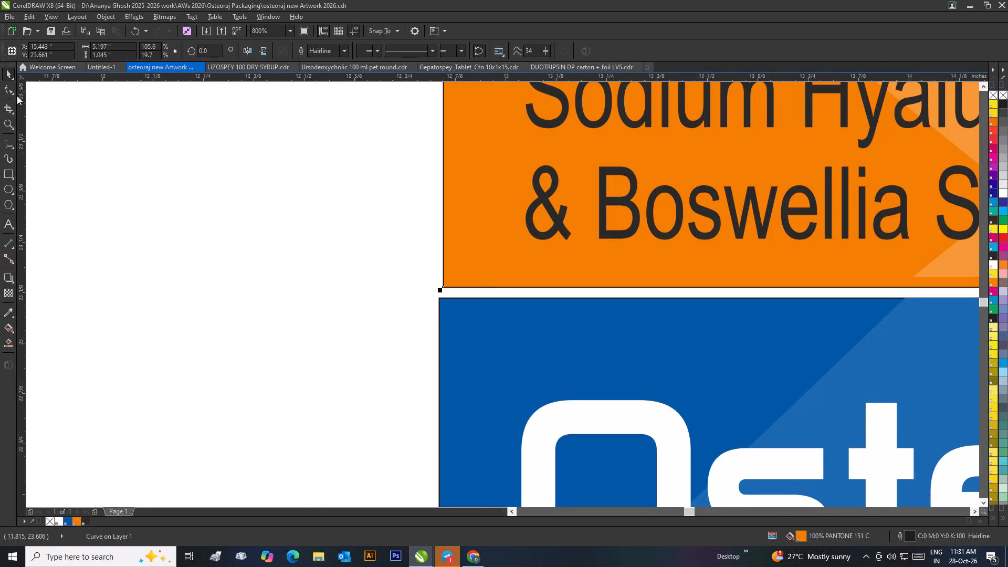
{"action": "right_click", "coordinate": [50, 518]}
{"action": "left_click", "coordinate": [247, 422]}
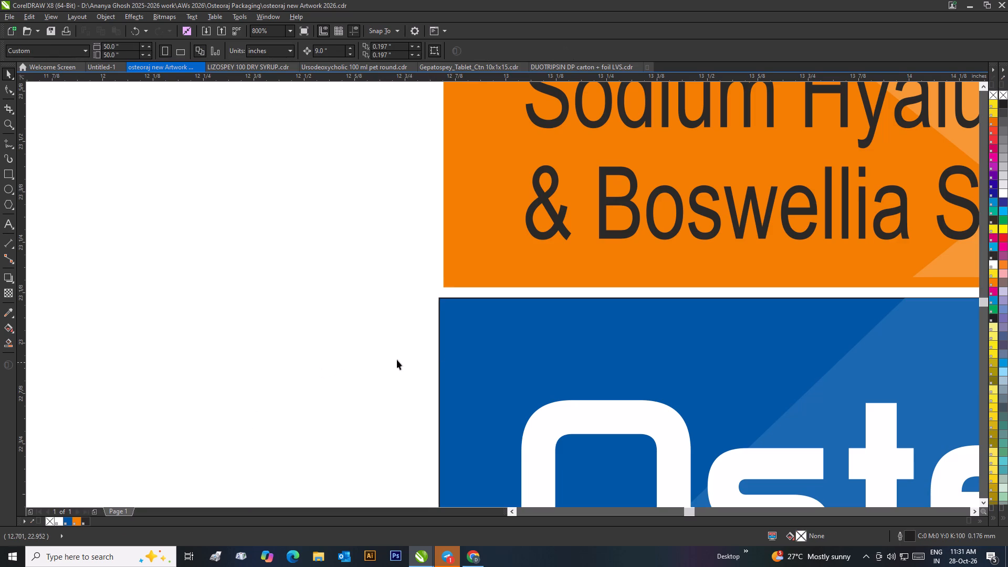
{"action": "left_click", "coordinate": [455, 343]}
{"action": "right_click", "coordinate": [53, 518]}
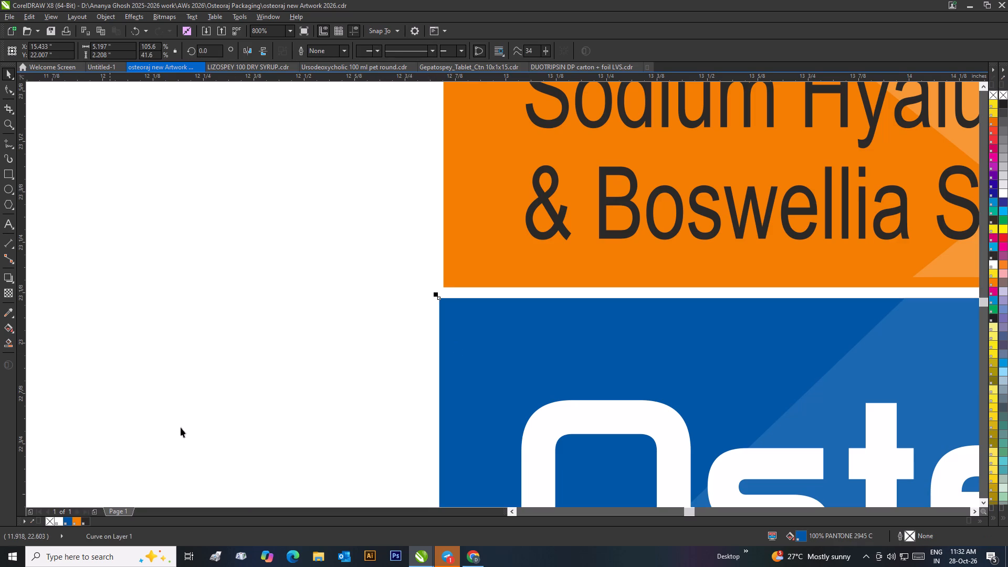
{"action": "left_click", "coordinate": [209, 413]}
Group the orange band's four objects and move the group down flush against the blue panel's top edge.
{"action": "scroll", "coordinate": [295, 350], "scroll_direction": "down", "scroll_amount": 3}
{"action": "left_click_drag", "start_coordinate": [807, 226], "coordinate": [572, 297]}
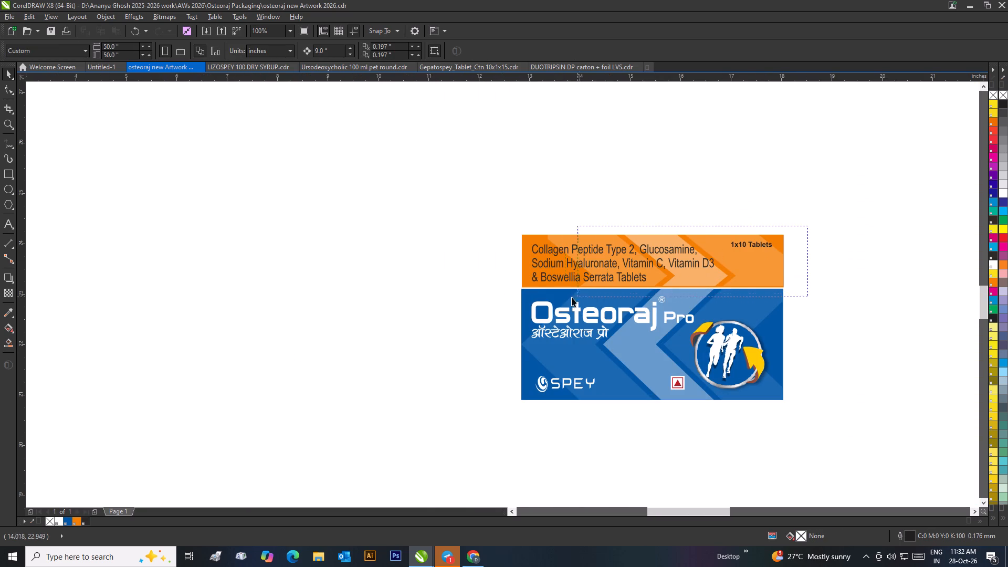
{"action": "left_click_drag", "start_coordinate": [572, 297], "coordinate": [498, 296]}
{"action": "scroll", "coordinate": [706, 277], "scroll_direction": "up", "scroll_amount": 3}
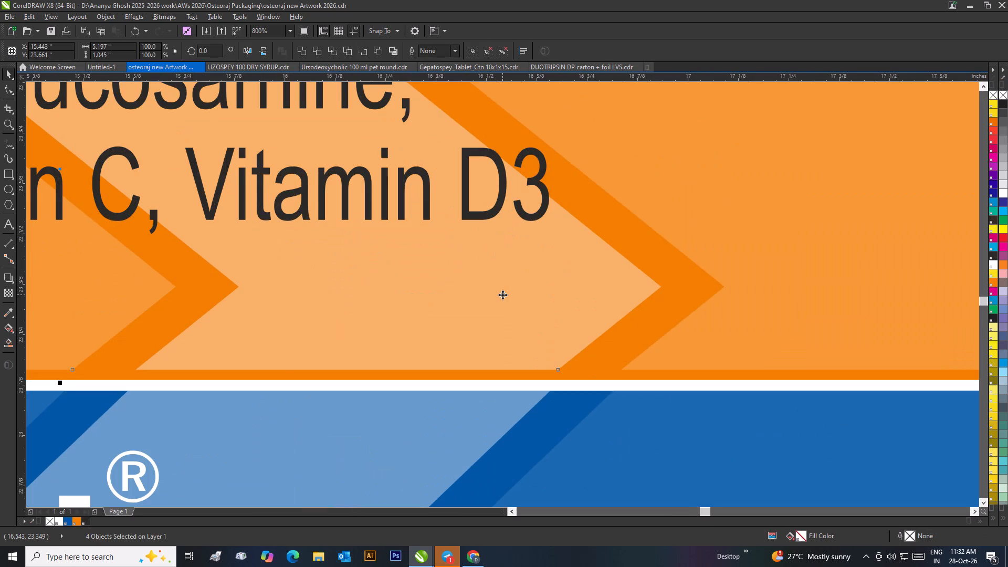
{"action": "scroll", "coordinate": [502, 295], "scroll_direction": "down", "scroll_amount": 1}
{"action": "scroll", "coordinate": [296, 348], "scroll_direction": "up", "scroll_amount": 3}
{"action": "scroll", "coordinate": [524, 278], "scroll_direction": "down", "scroll_amount": 2}
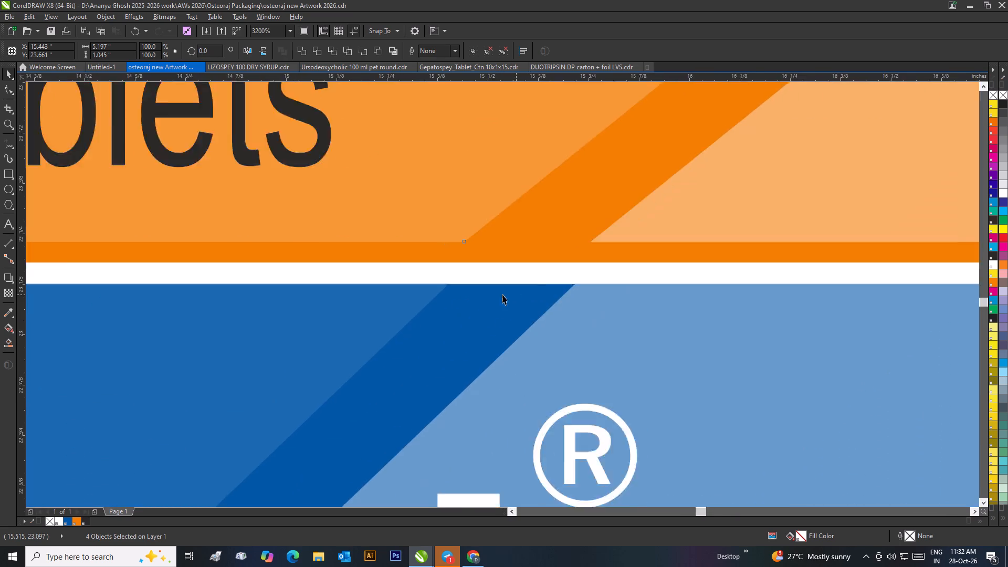
{"action": "scroll", "coordinate": [502, 295], "scroll_direction": "down", "scroll_amount": 2}
{"action": "scroll", "coordinate": [434, 278], "scroll_direction": "up", "scroll_amount": 1}
{"action": "key", "text": "ctrl+g"}
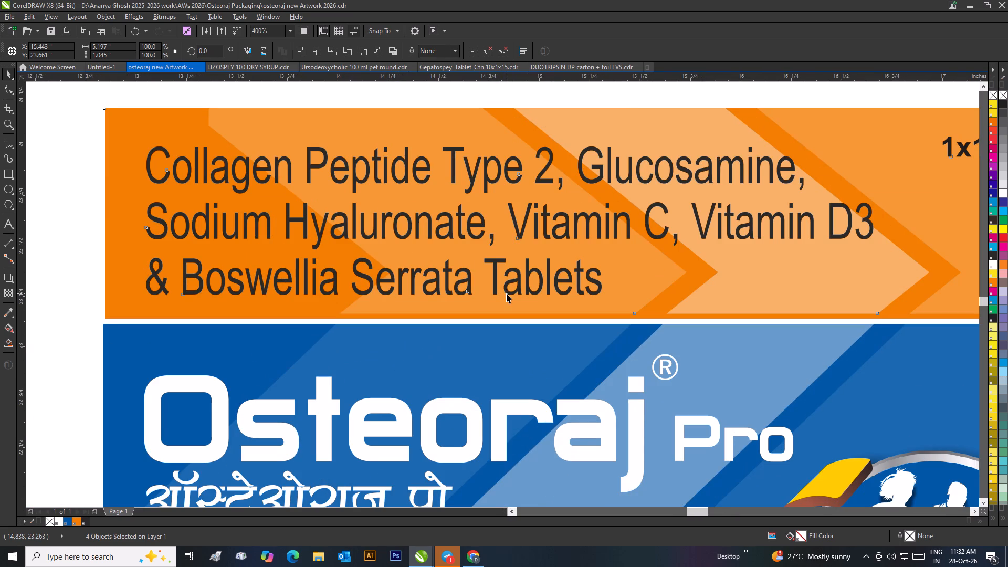
{"action": "left_click_drag", "start_coordinate": [326, 307], "coordinate": [324, 312]}
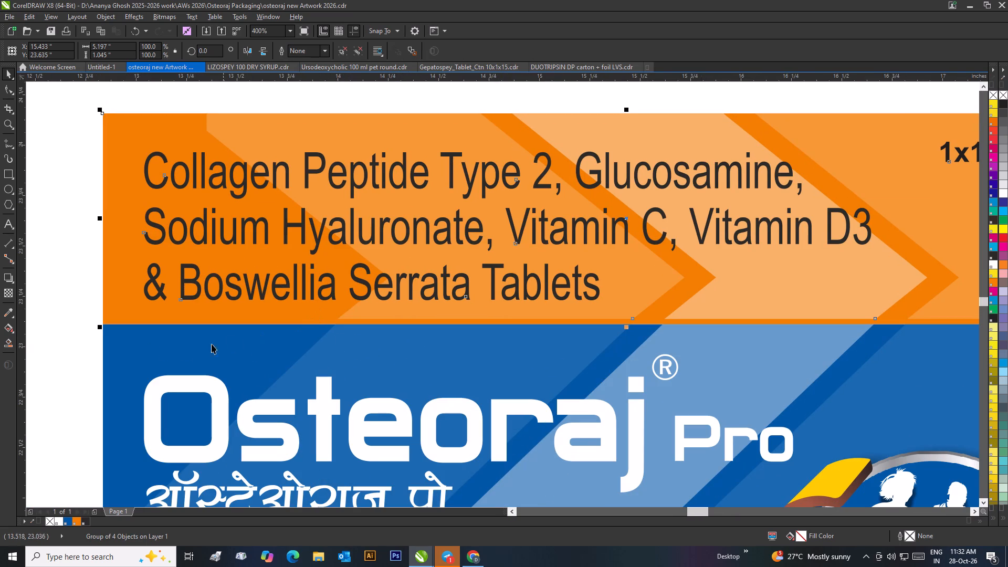
Left-align the orange band group with the blue background.
{"action": "left_click", "coordinate": [146, 340], "text": "shift"}
{"action": "key", "text": "l"}
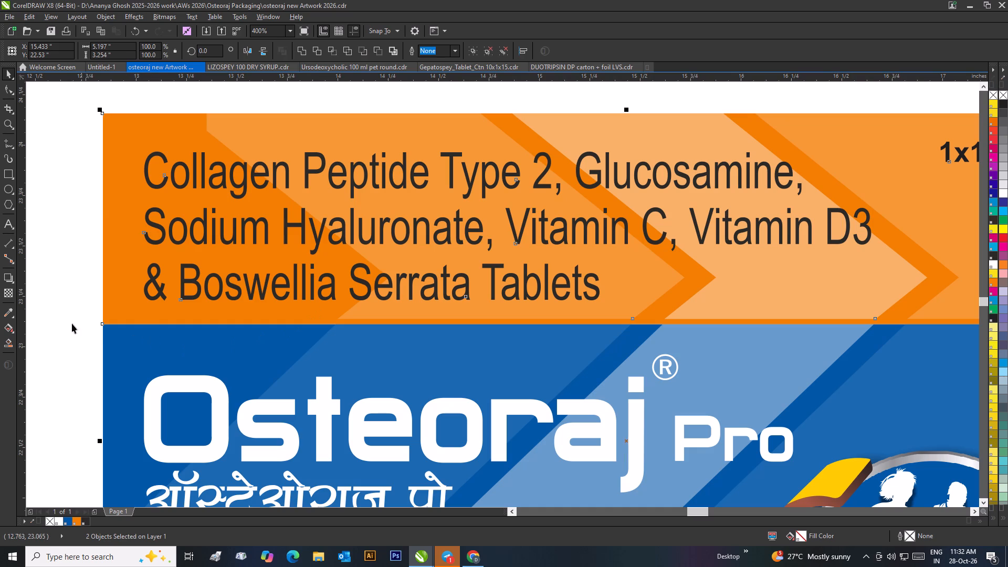
{"action": "left_click", "coordinate": [73, 311]}
Group all objects of the reworked front panel and move the group about 7.6 inches left in the empty page area.
{"action": "scroll", "coordinate": [213, 253], "scroll_direction": "down", "scroll_amount": 3}
{"action": "left_click_drag", "start_coordinate": [651, 255], "coordinate": [438, 389]}
{"action": "key", "text": "ctrl+g"}
{"action": "left_click", "coordinate": [699, 341]}
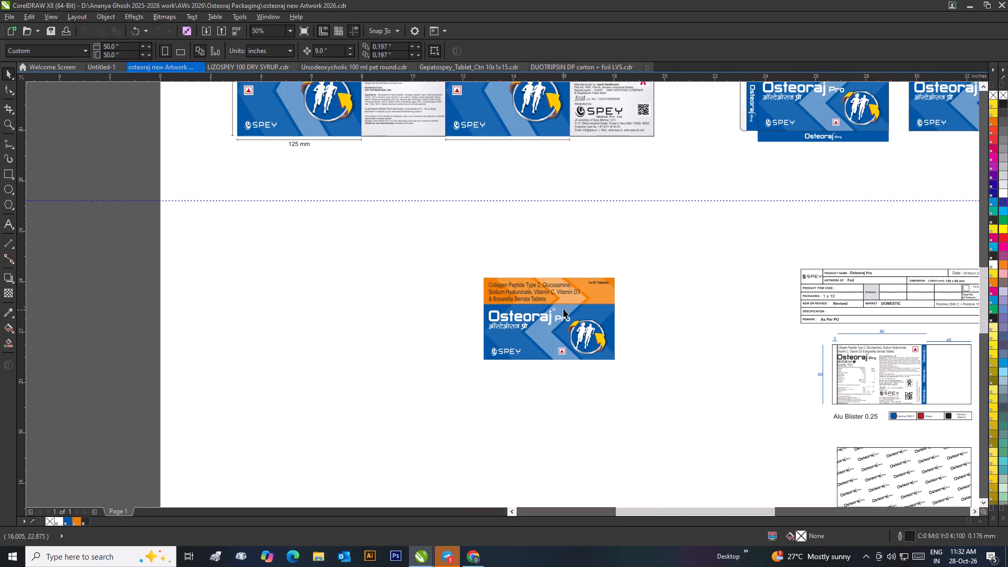
{"action": "left_click", "coordinate": [563, 309]}
{"action": "left_click_drag", "start_coordinate": [598, 298], "coordinate": [407, 327]}
Copy the grouped panel into a new document and centre it on the page.
{"action": "right_click", "coordinate": [377, 324]}
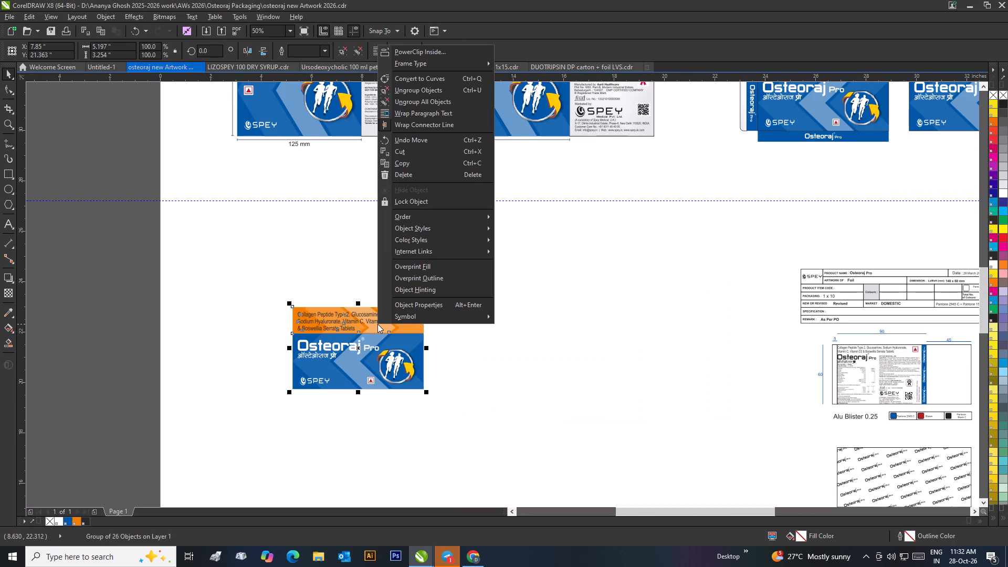
{"action": "left_click", "coordinate": [413, 167]}
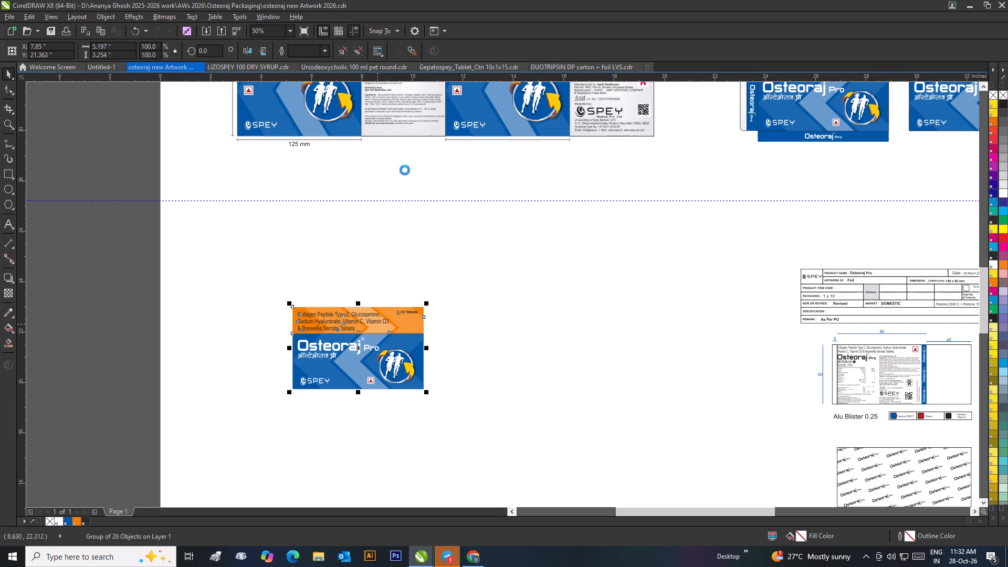
{"action": "left_click", "coordinate": [126, 171]}
{"action": "key", "text": "ctrl+n"}
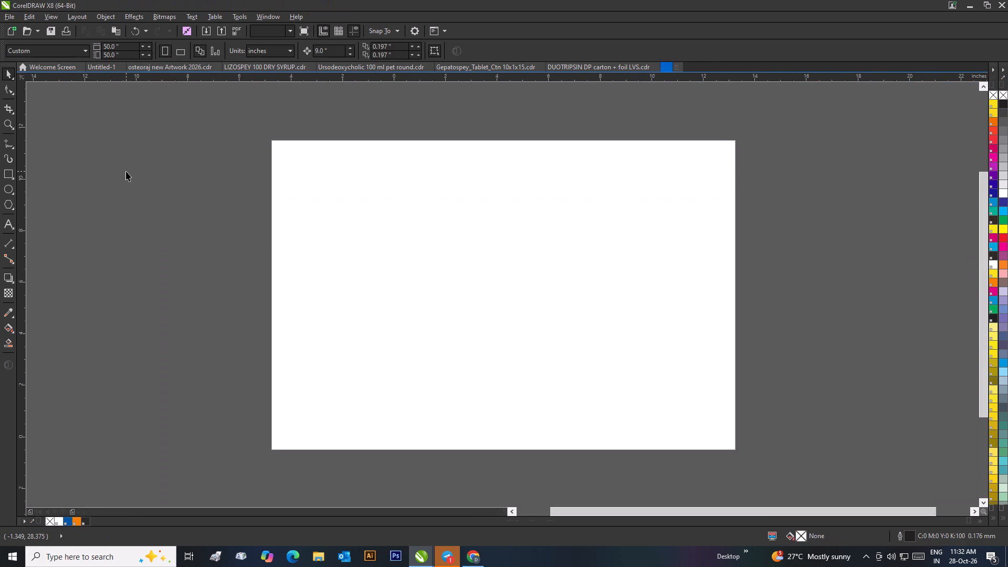
{"action": "key", "text": "ctrl+v"}
{"action": "key", "text": "p"}
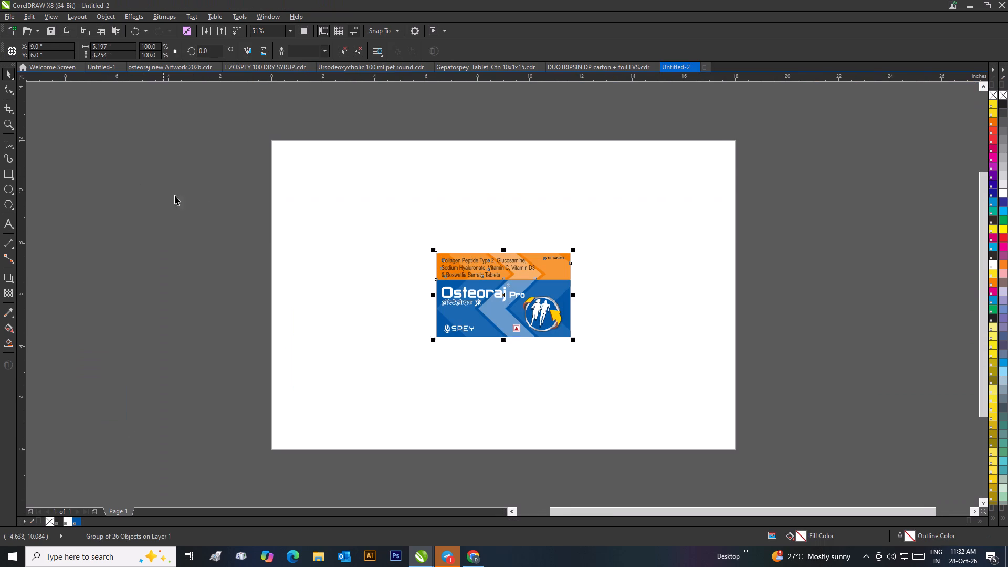
{"action": "left_click", "coordinate": [164, 152]}
Enlarge the pasted panel group proportionally to about 161%, roughly 8.37 by 5.24 inches.
{"action": "left_click_drag", "start_coordinate": [399, 228], "coordinate": [540, 327]}
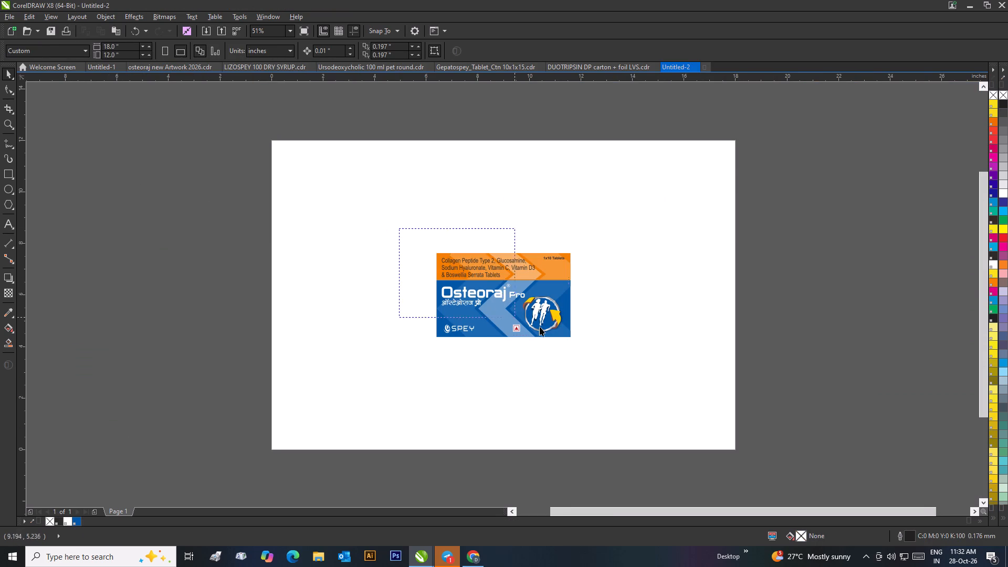
{"action": "left_click_drag", "start_coordinate": [540, 327], "coordinate": [682, 372]}
{"action": "key", "text": "ctrl+g"}
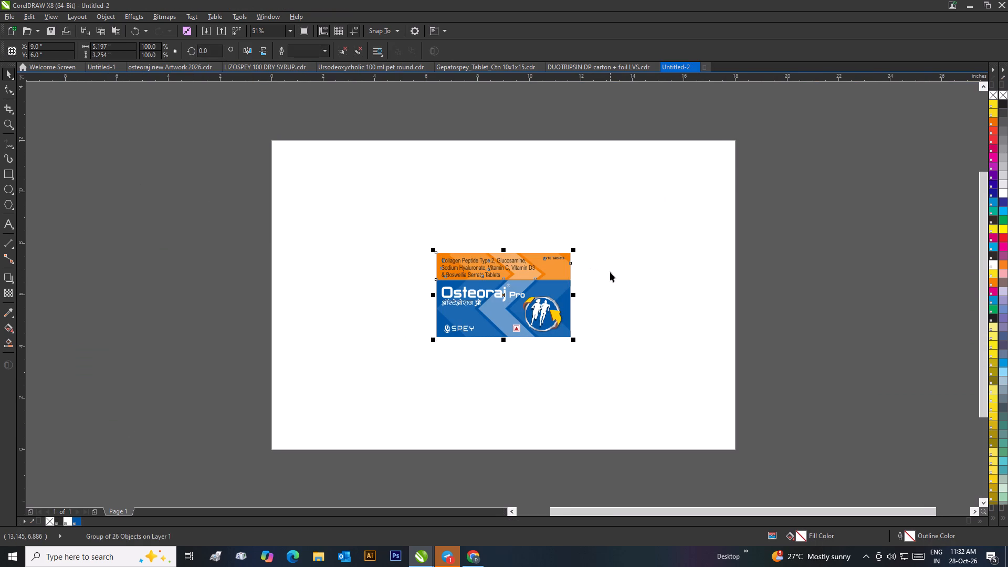
{"action": "left_click_drag", "start_coordinate": [575, 247], "coordinate": [657, 193]}
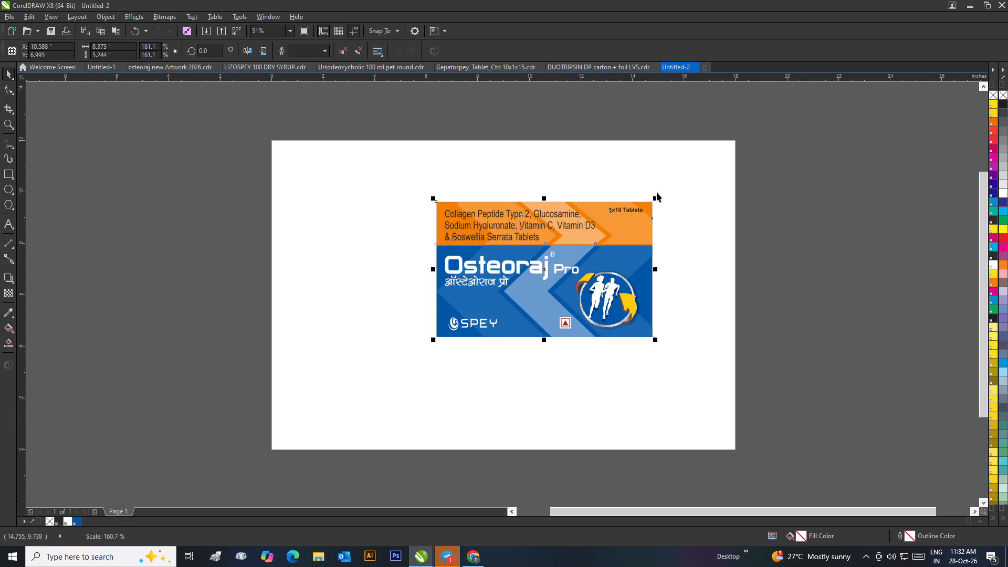
{"action": "left_click", "coordinate": [802, 227]}
Try to copy the panel's width into the page width, and set the page height to 5.244 inches.
{"action": "left_click_drag", "start_coordinate": [793, 191], "coordinate": [344, 372]}
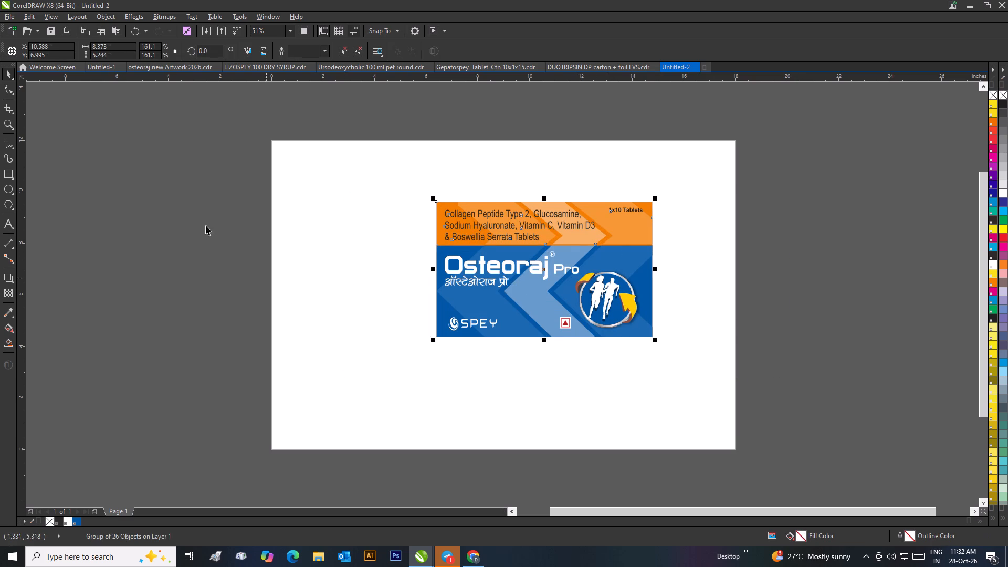
{"action": "left_click_drag", "start_coordinate": [112, 46], "coordinate": [84, 47]}
{"action": "key", "text": "ctrl+g"}
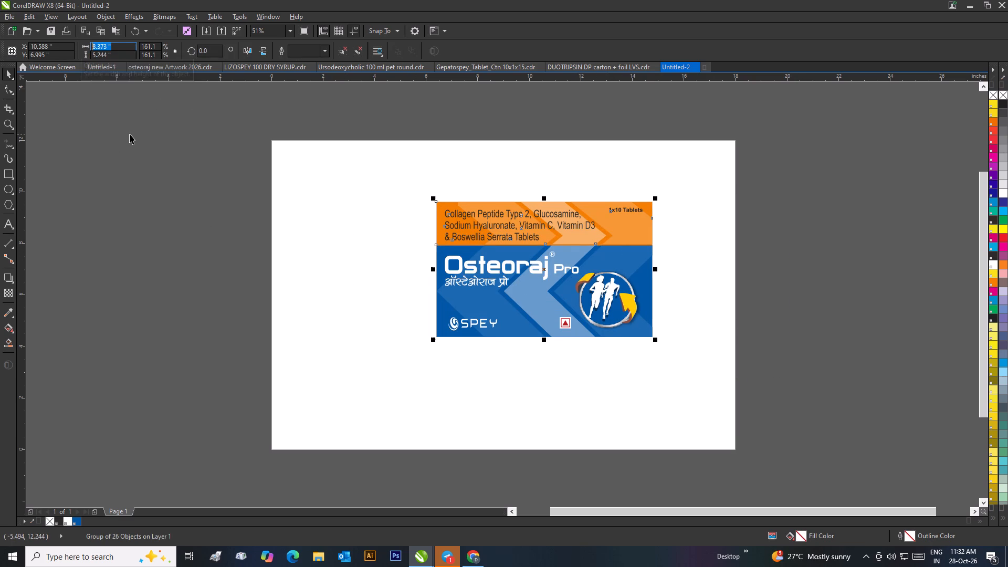
{"action": "left_click", "coordinate": [130, 134]}
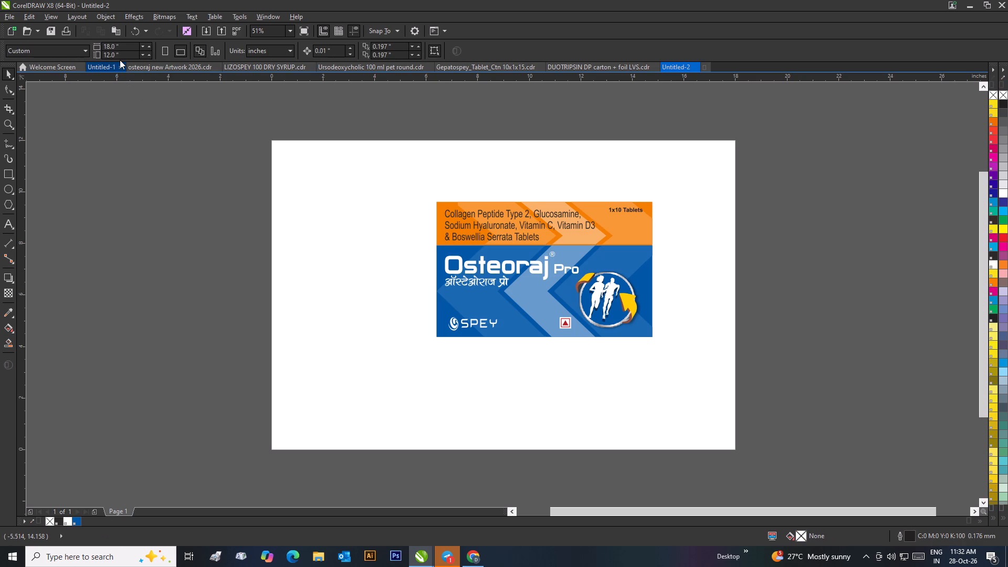
{"action": "left_click", "coordinate": [123, 45]}
{"action": "key", "text": "ctrl+a"}
{"action": "key", "text": "BackSpace"}
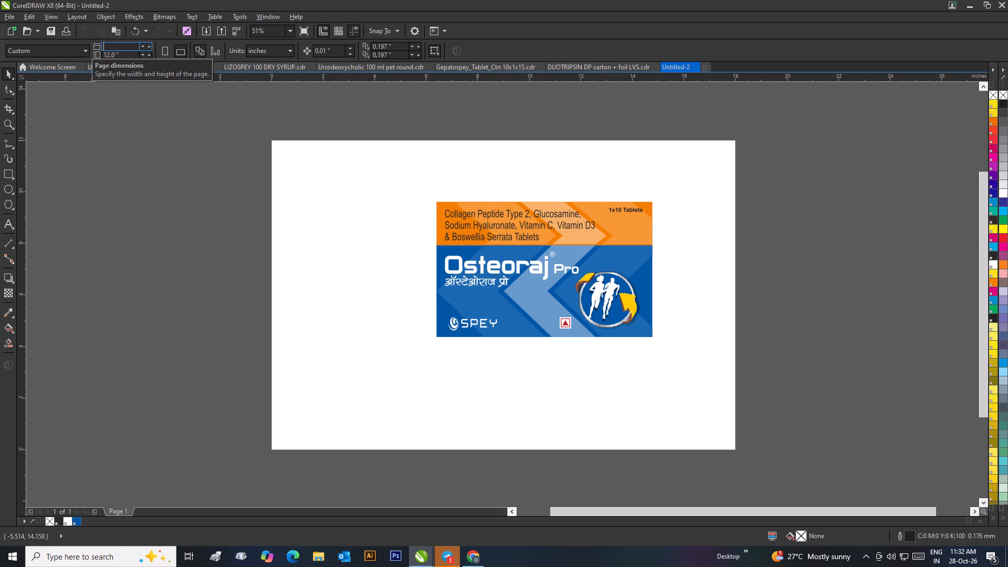
{"action": "key", "text": "ctrl+v"}
{"action": "key", "text": "Tab"}
{"action": "key", "text": "BackSpace"}
{"action": "type", "text": "5.244"}
{"action": "key", "text": "Return"}
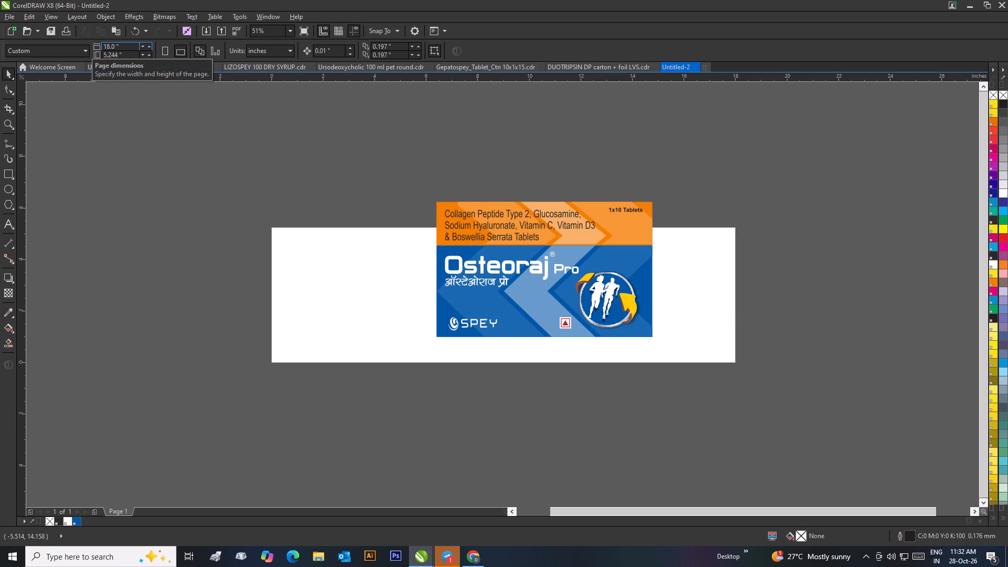
{"action": "left_click", "coordinate": [252, 173]}
Copy the panel group's width into the page width, setting it to 8.373 inches.
{"action": "left_click", "coordinate": [500, 248]}
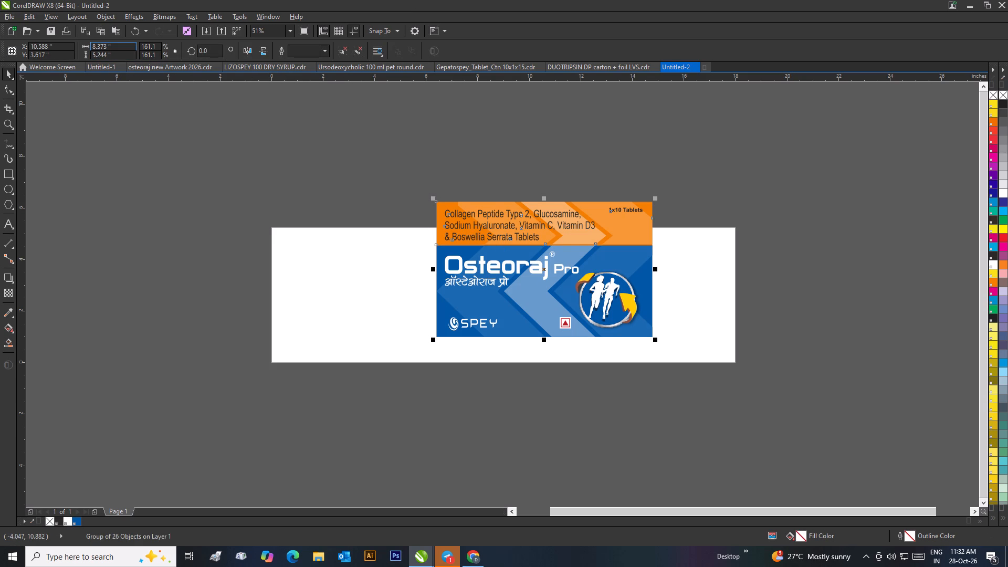
{"action": "left_click_drag", "start_coordinate": [121, 47], "coordinate": [86, 49]}
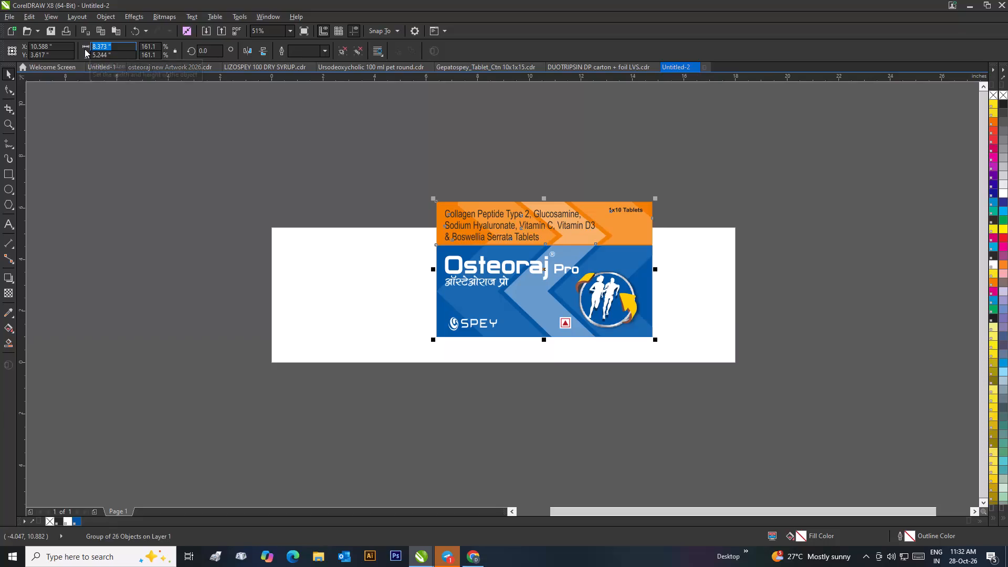
{"action": "key", "text": "ctrl+c"}
{"action": "left_click", "coordinate": [128, 120]}
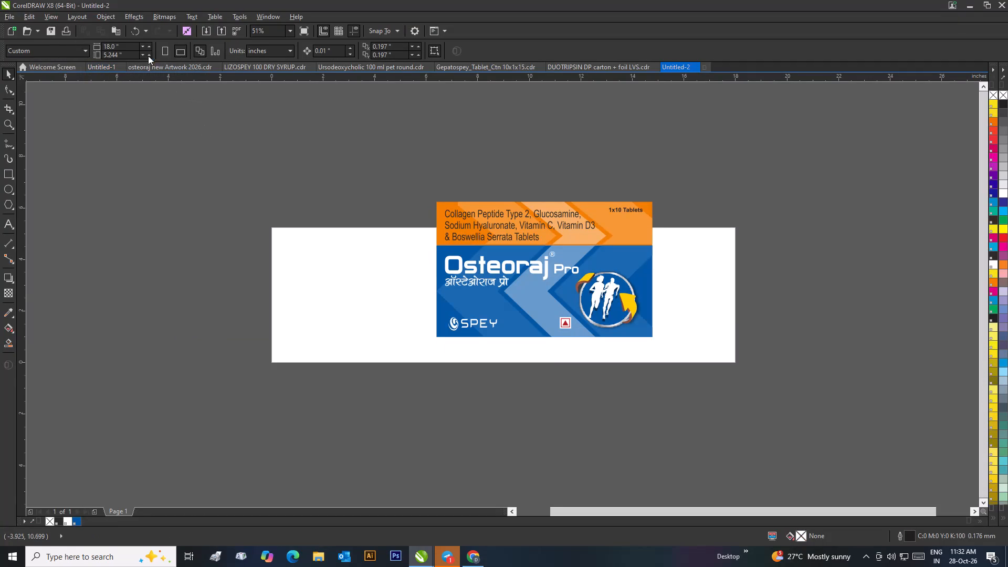
{"action": "left_click_drag", "start_coordinate": [125, 45], "coordinate": [101, 47]}
{"action": "key", "text": "BackSpace"}
{"action": "key", "text": "ctrl+v"}
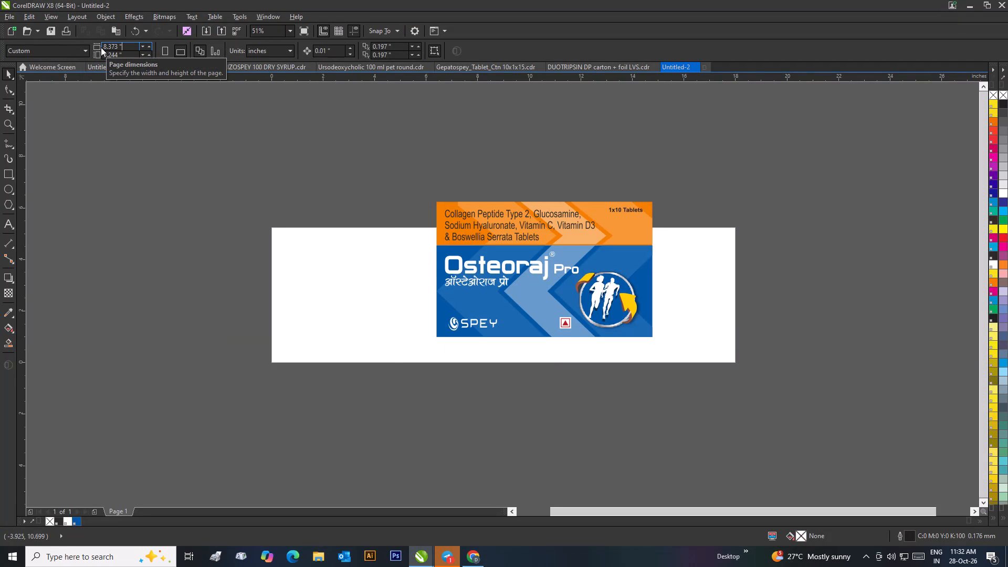
{"action": "key", "text": "Return"}
Centre the Osteoraj Pro panel group on the resized page so the artwork covers it exactly.
{"action": "left_click", "coordinate": [442, 259]}
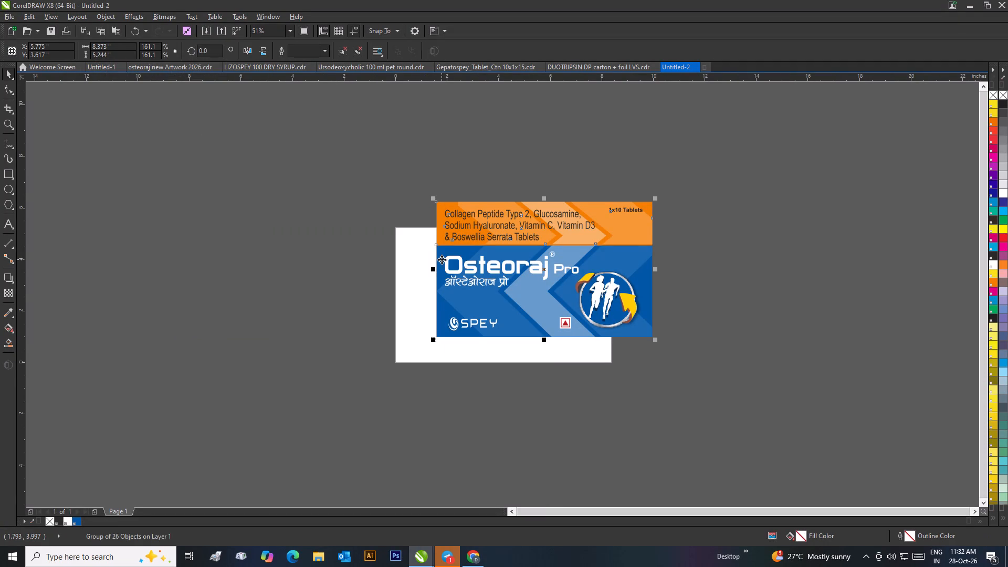
{"action": "left_click", "coordinate": [294, 269]}
{"action": "left_click", "coordinate": [470, 302]}
{"action": "key", "text": "p"}
{"action": "left_click", "coordinate": [643, 327]}
{"action": "scroll", "coordinate": [523, 289], "scroll_direction": "up", "scroll_amount": 1}
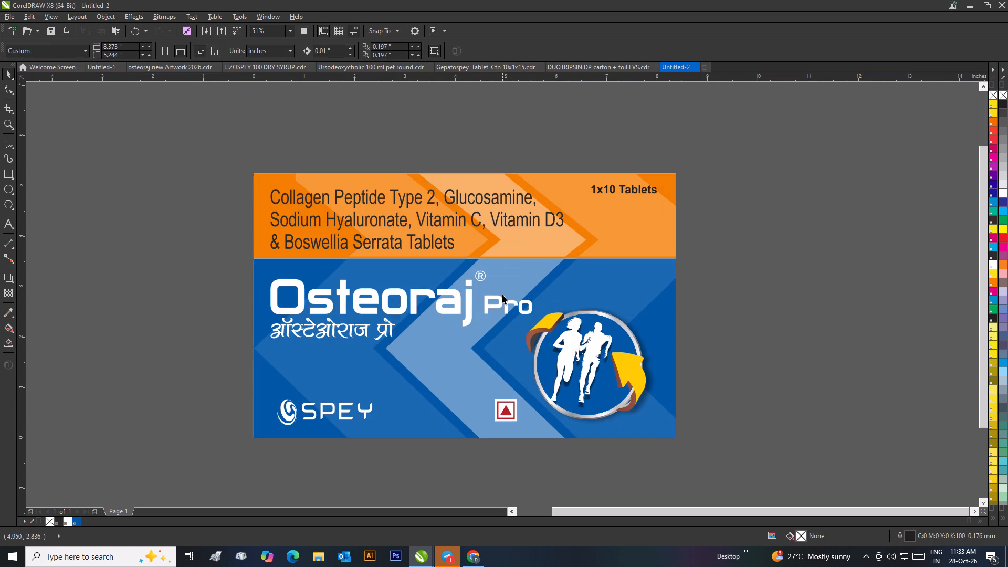
{"action": "scroll", "coordinate": [502, 295], "scroll_direction": "down", "scroll_amount": 2}
{"action": "scroll", "coordinate": [502, 299], "scroll_direction": "up", "scroll_amount": 2}
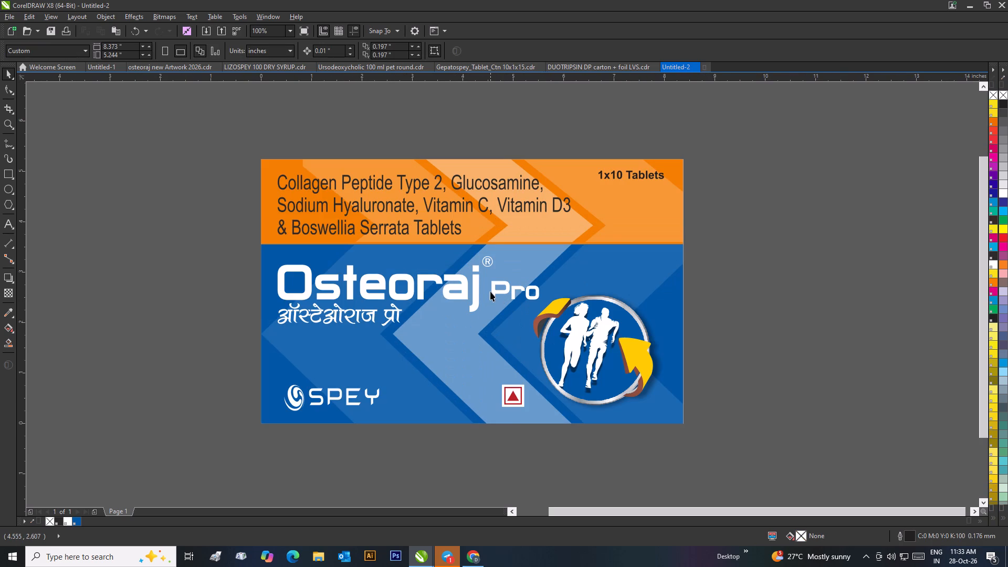
Start exporting the panel artwork and enter "osteoraj pro packaging" as the file name.
{"action": "left_click", "coordinate": [9, 15]}
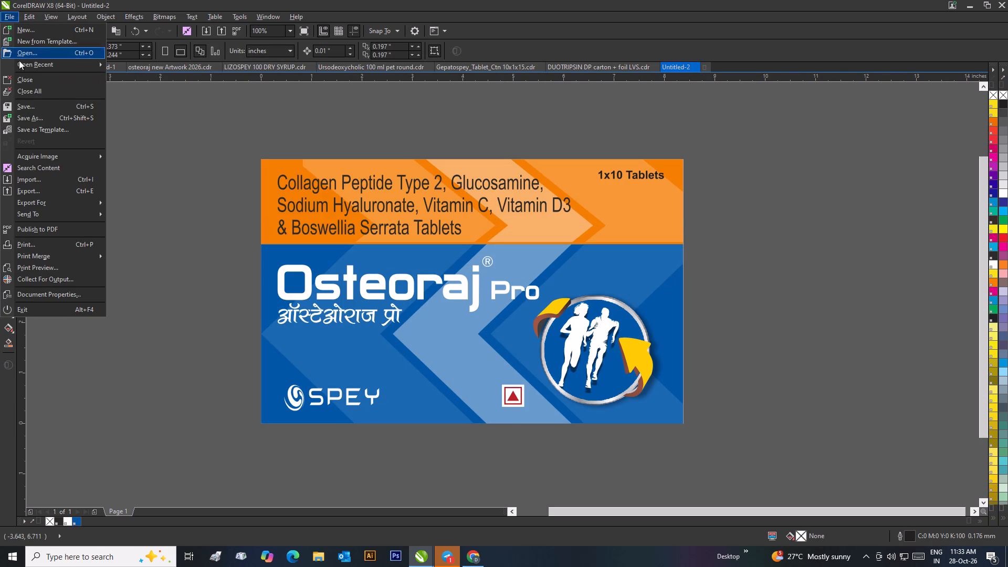
{"action": "left_click", "coordinate": [39, 195]}
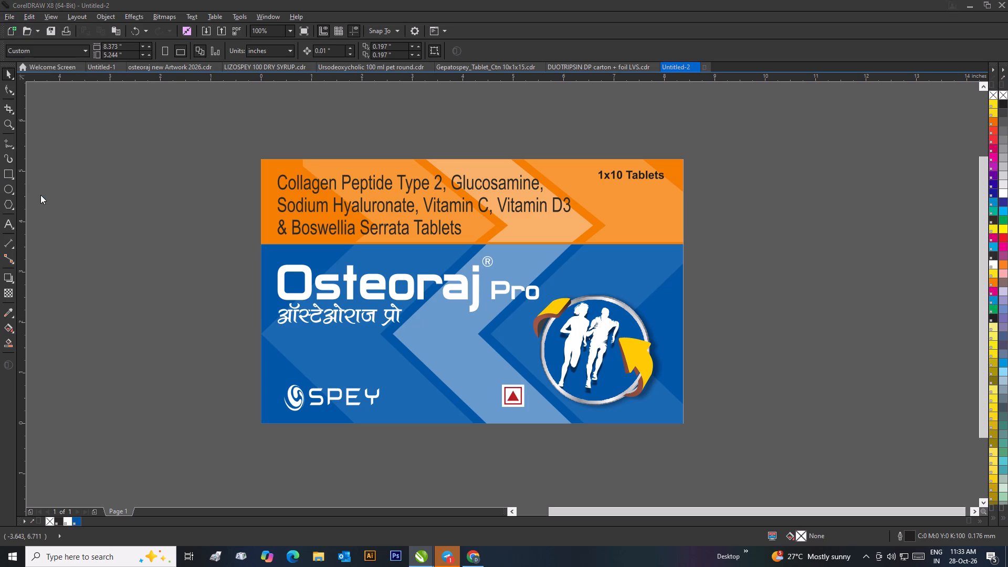
{"action": "key", "text": "BackSpace"}
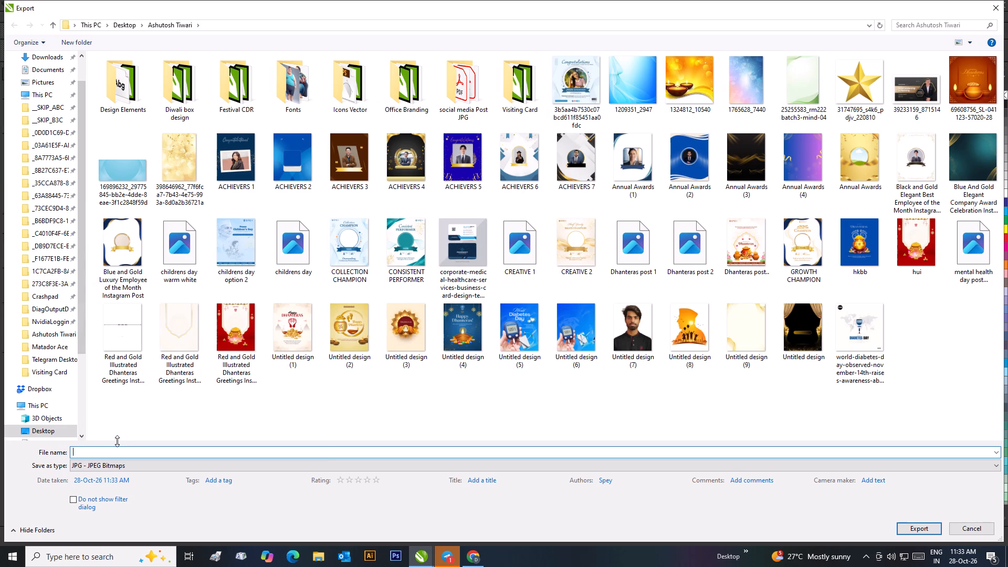
{"action": "type", "text": "png"}
{"action": "key", "text": "space"}
{"action": "key", "text": "BackSpace"}
{"action": "key", "text": "BackSpace"}
{"action": "key", "text": "BackSpace"}
{"action": "key", "text": "BackSpace"}
{"action": "type", "text": "osteoraj"}
{"action": "key", "text": "space"}
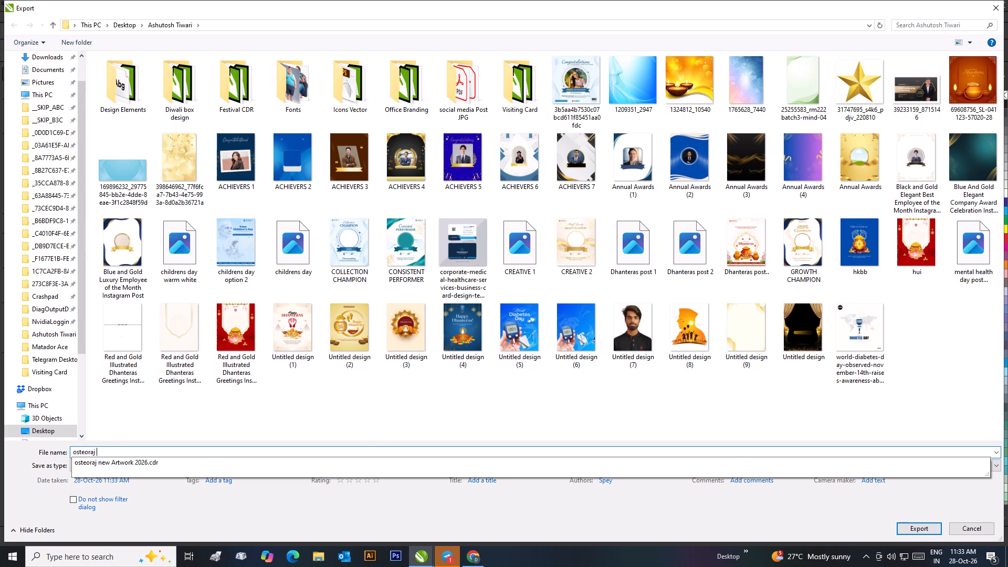
{"action": "type", "text": "pac"}
{"action": "key", "text": "k"}
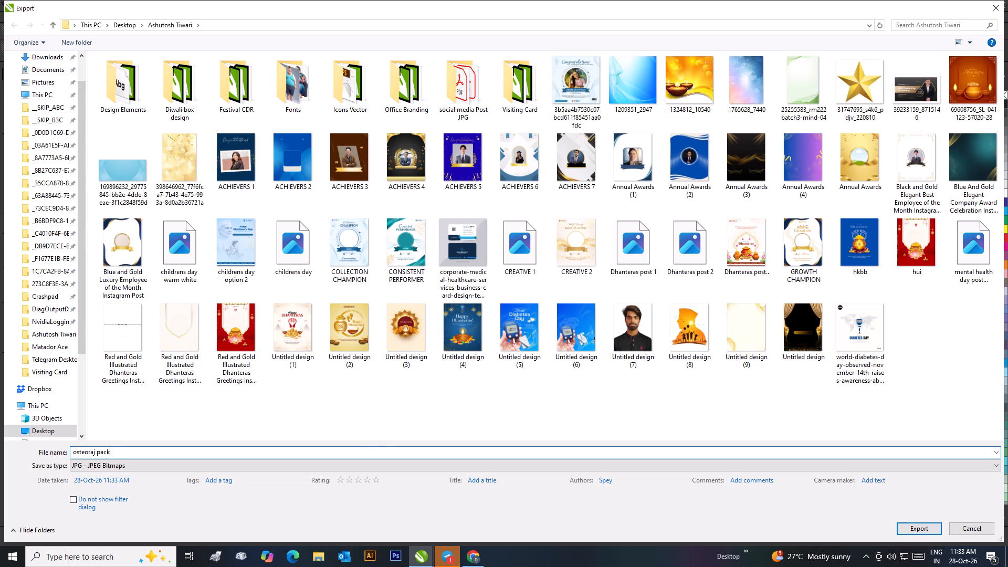
{"action": "type", "text": "ag"}
{"action": "key", "text": "e"}
{"action": "key", "text": "BackSpace"}
{"action": "type", "text": "ing"}
{"action": "left_click", "coordinate": [96, 455]}
{"action": "type", "text": "pro"}
{"action": "key", "text": "space"}
Replace the word "packaging" in the export file name so that it reads "osteoraj pro-artwork".
{"action": "left_click", "coordinate": [139, 447]}
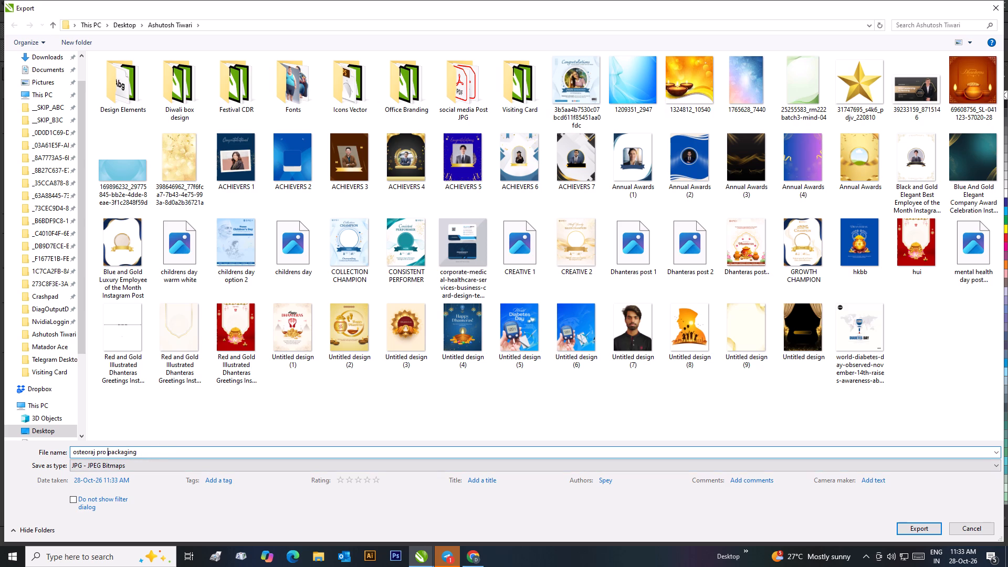
{"action": "left_click", "coordinate": [156, 449]}
{"action": "key", "text": "BackSpace"}
{"action": "key", "text": "BackSpace"}
{"action": "key", "text": "BackSpace"}
{"action": "key", "text": "BackSpace"}
{"action": "key", "text": "BackSpace"}
{"action": "key", "text": "BackSpace"}
{"action": "key", "text": "BackSpace"}
{"action": "key", "text": "BackSpace"}
{"action": "key", "text": "BackSpace"}
{"action": "key", "text": "BackSpace"}
{"action": "key", "text": "minus"}
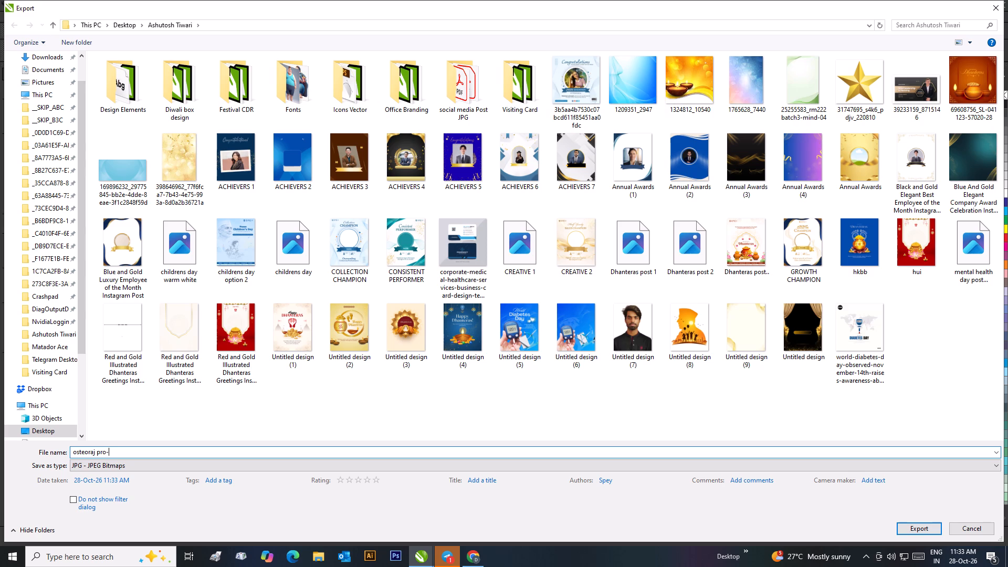
{"action": "type", "text": "art"}
{"action": "type", "text": "work"}
Capitalise both product-name words in the export file name, making it "Osteoraj Pro-artwork".
{"action": "left_click", "coordinate": [76, 451]}
{"action": "key", "text": "BackSpace"}
{"action": "key", "text": "shift+o"}
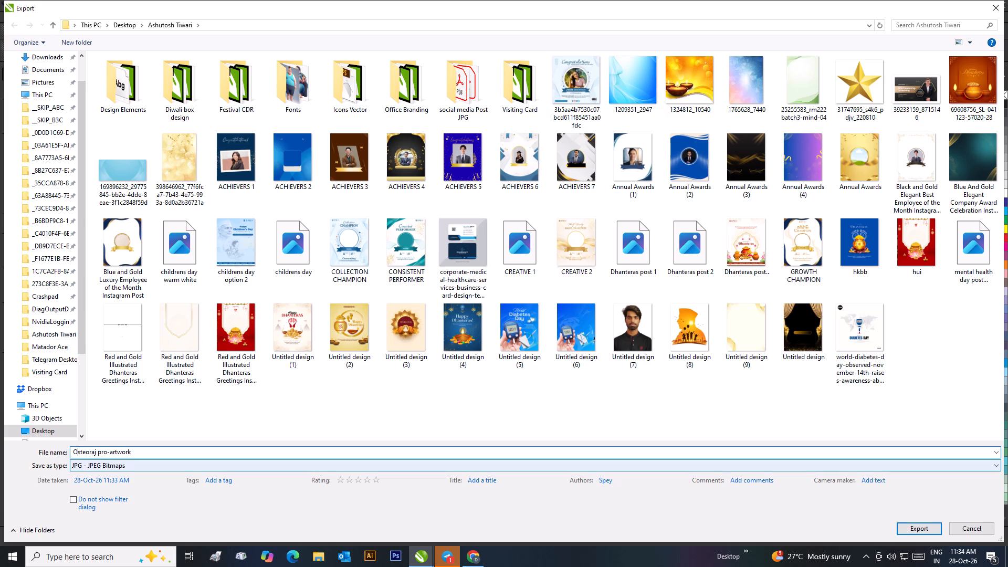
{"action": "left_click", "coordinate": [99, 452]}
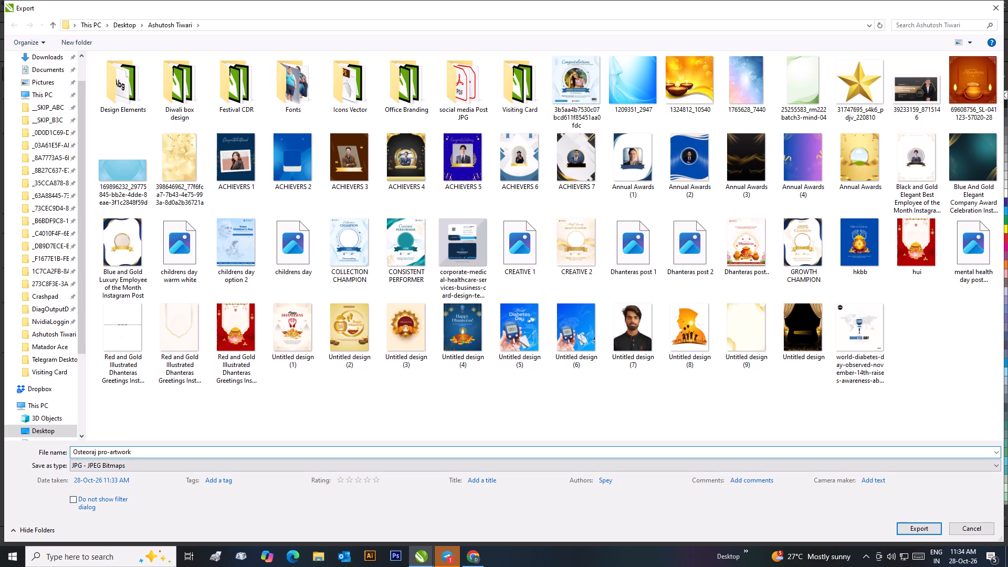
{"action": "key", "text": "Right"}
{"action": "key", "text": "BackSpace"}
{"action": "key", "text": "shift+p"}
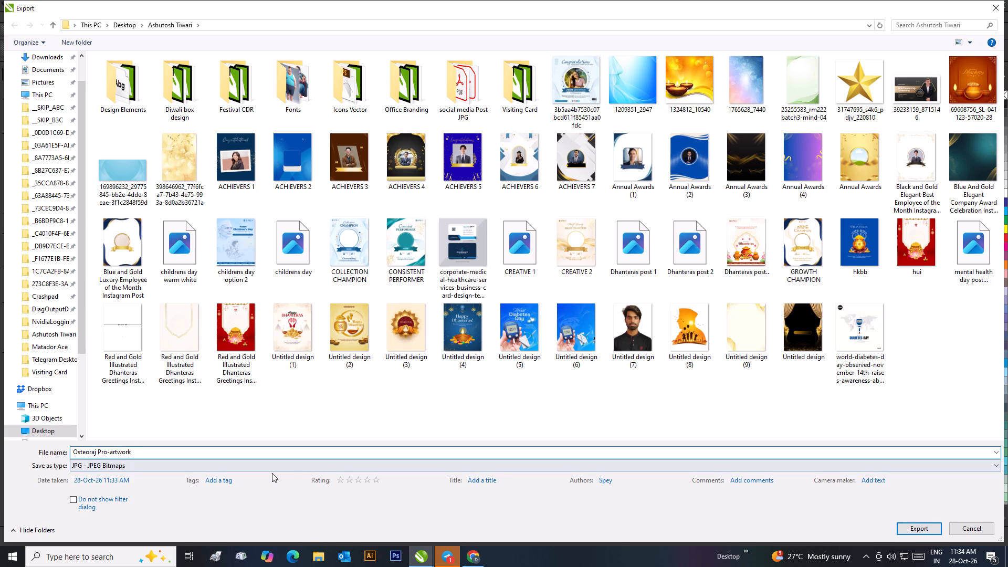
Export the artwork as a PNG - Portable Network Graphics file, keeping RGB Color (24-bit) mode and a resolution of 300.
{"action": "left_click", "coordinate": [806, 460]}
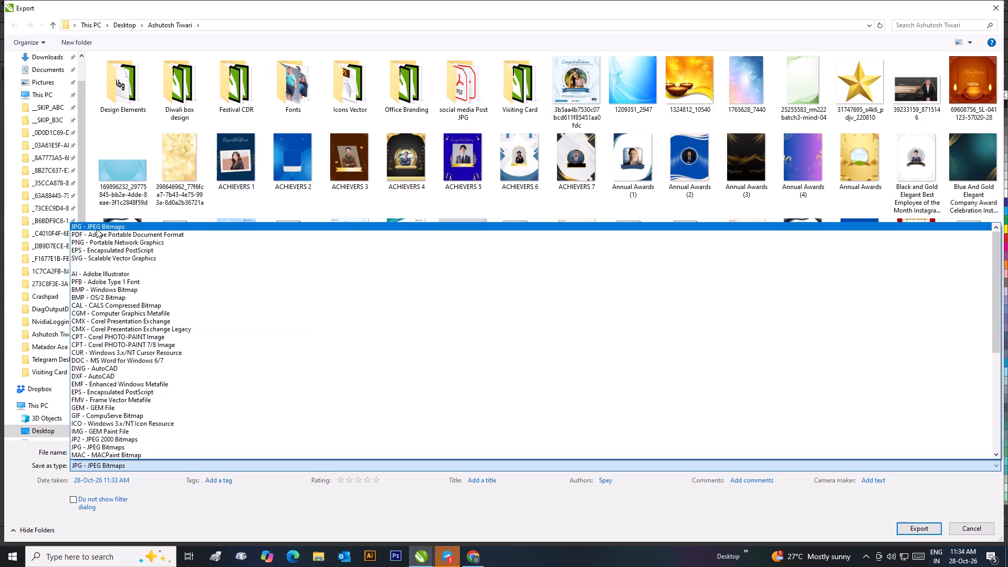
{"action": "left_click", "coordinate": [98, 244]}
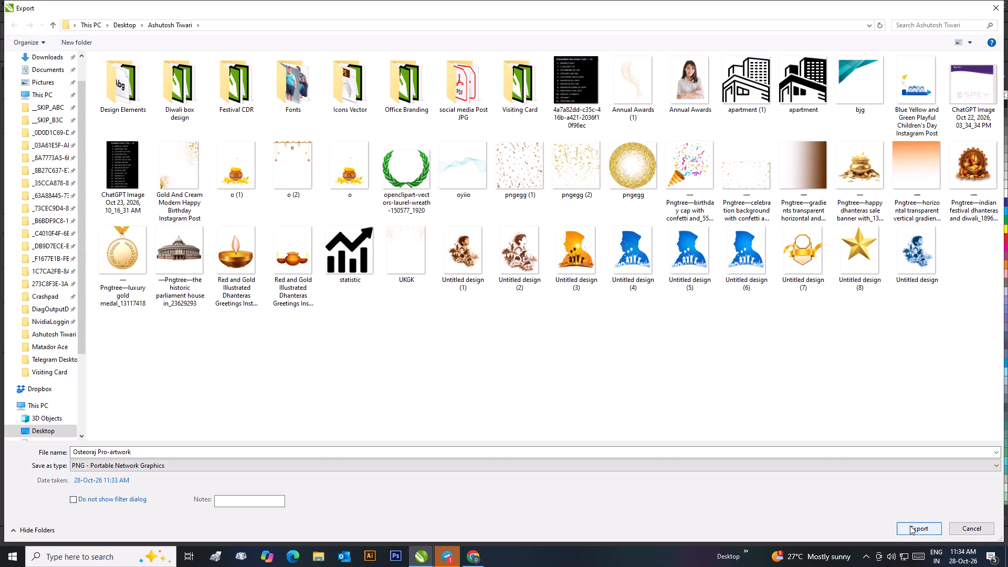
{"action": "left_click", "coordinate": [910, 526]}
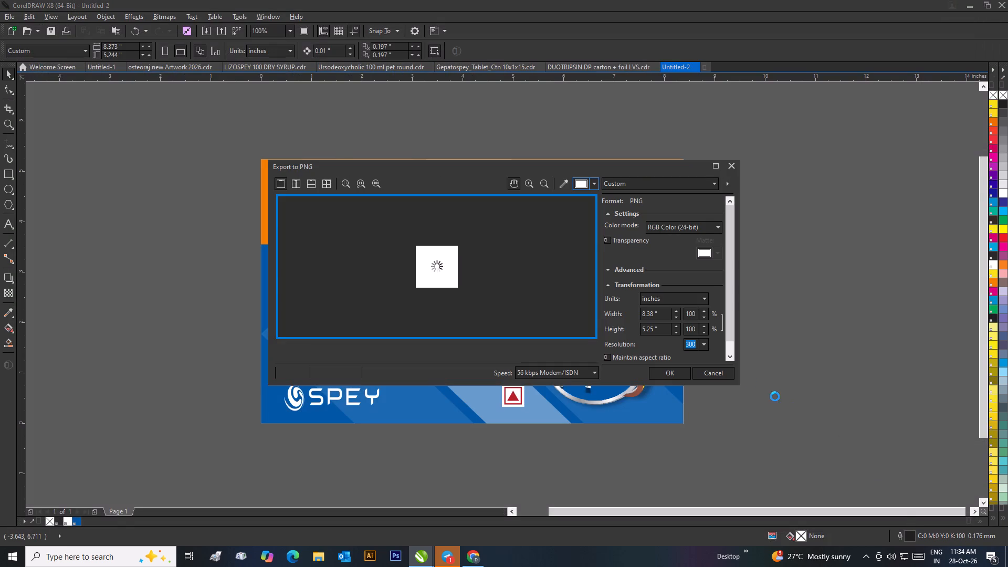
{"action": "left_click", "coordinate": [674, 227]}
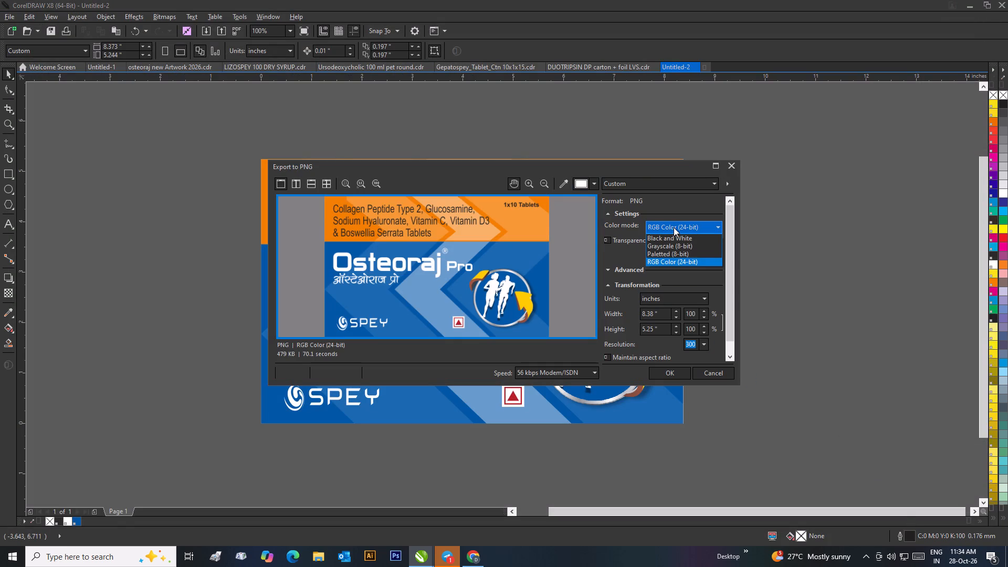
{"action": "left_click", "coordinate": [792, 252]}
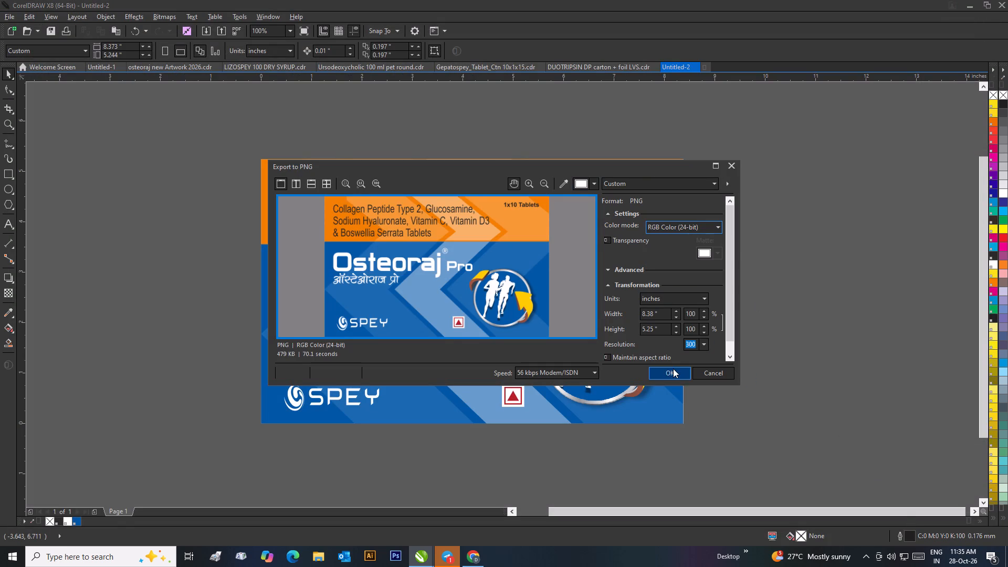
{"action": "left_click", "coordinate": [673, 370]}
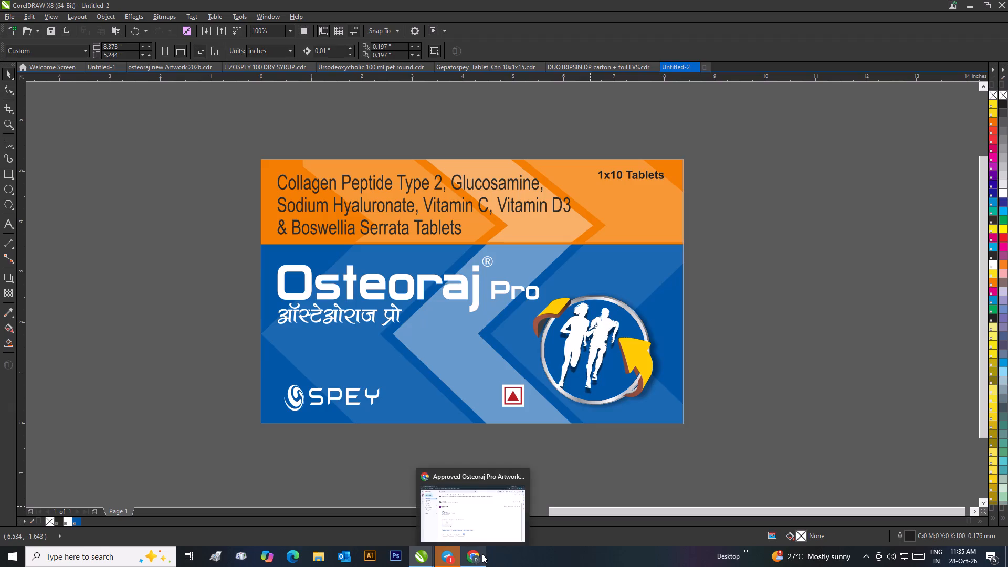
{"action": "left_click", "coordinate": [656, 456]}
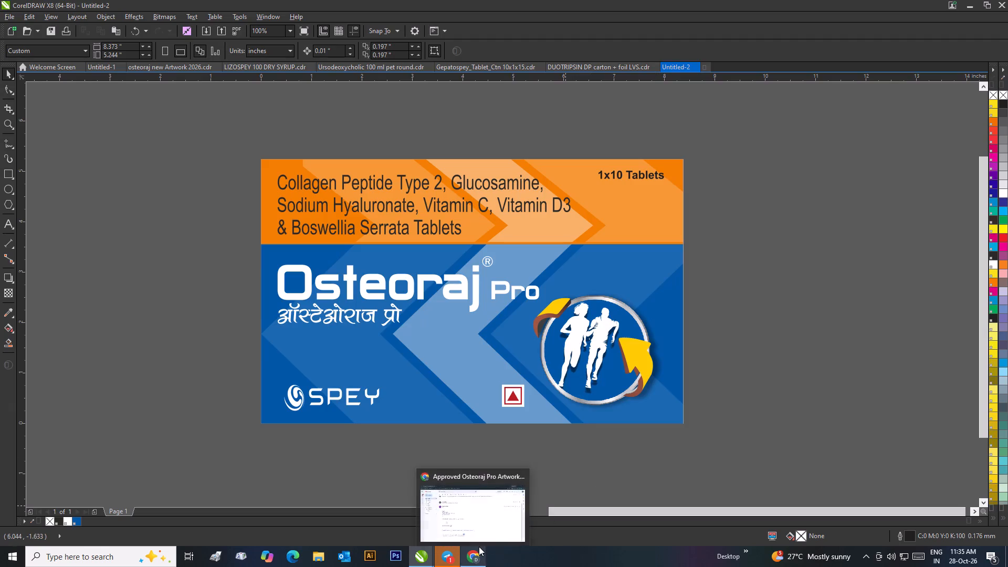
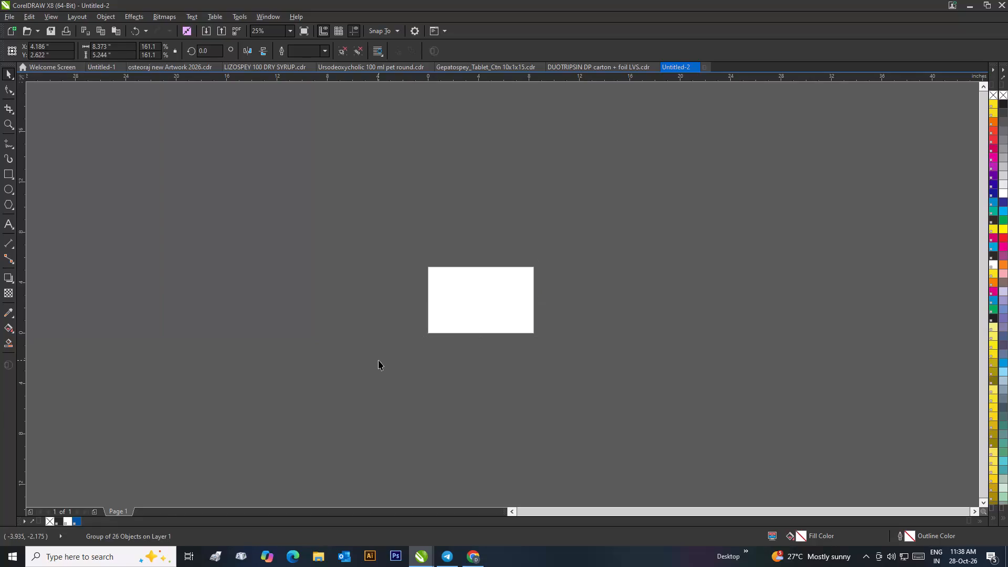
In osteoraj new Artwork 2026.cdr, duplicate the 132 x 11 x 82 mm inner carton's back panel into the empty area below the carton layouts.
{"action": "left_click", "coordinate": [147, 65]}
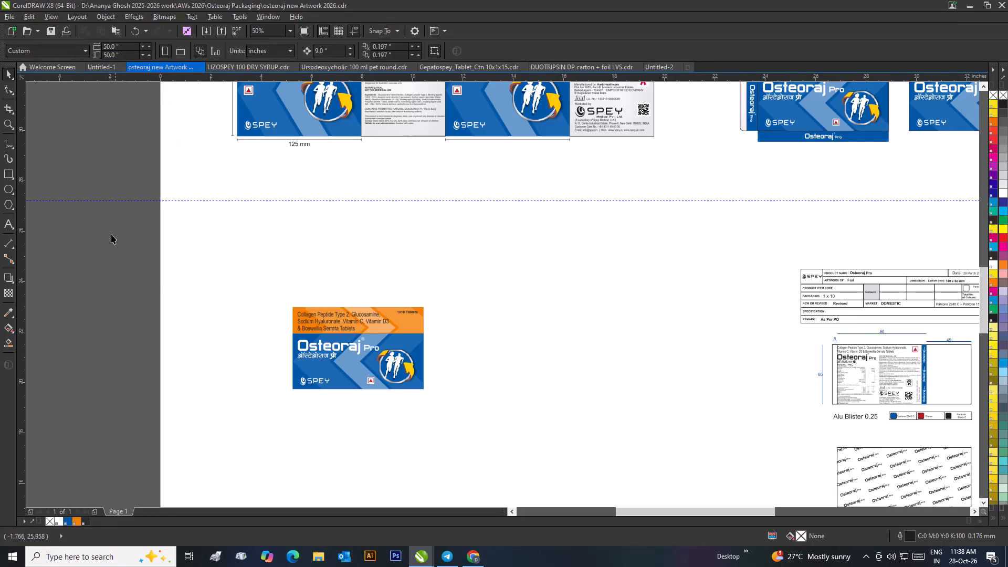
{"action": "left_click", "coordinate": [108, 237]}
{"action": "left_click_drag", "start_coordinate": [129, 249], "coordinate": [178, 346]}
{"action": "scroll", "coordinate": [409, 335], "scroll_direction": "down", "scroll_amount": 1}
{"action": "scroll", "coordinate": [892, 187], "scroll_direction": "up", "scroll_amount": 1}
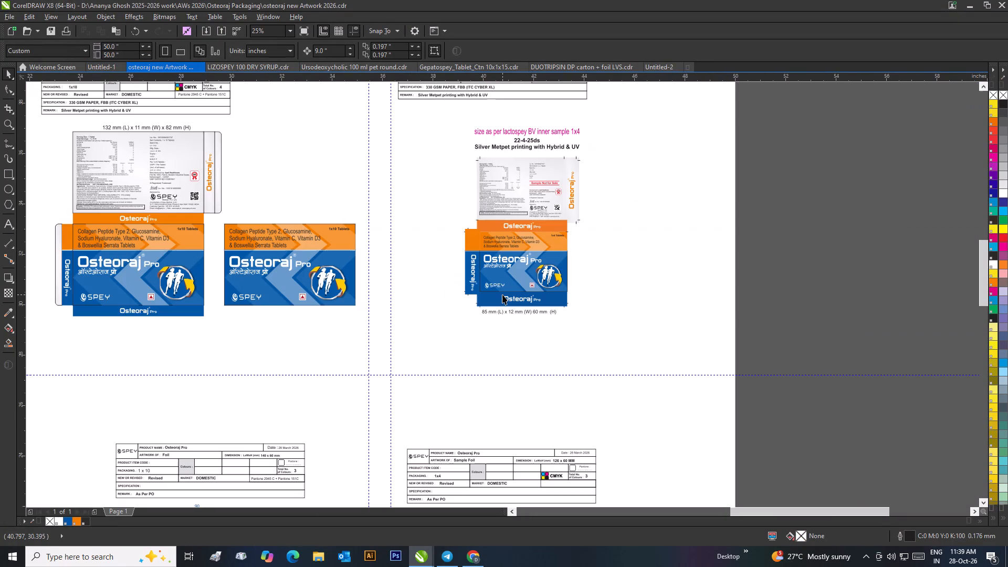
{"action": "scroll", "coordinate": [501, 294], "scroll_direction": "down", "scroll_amount": 1}
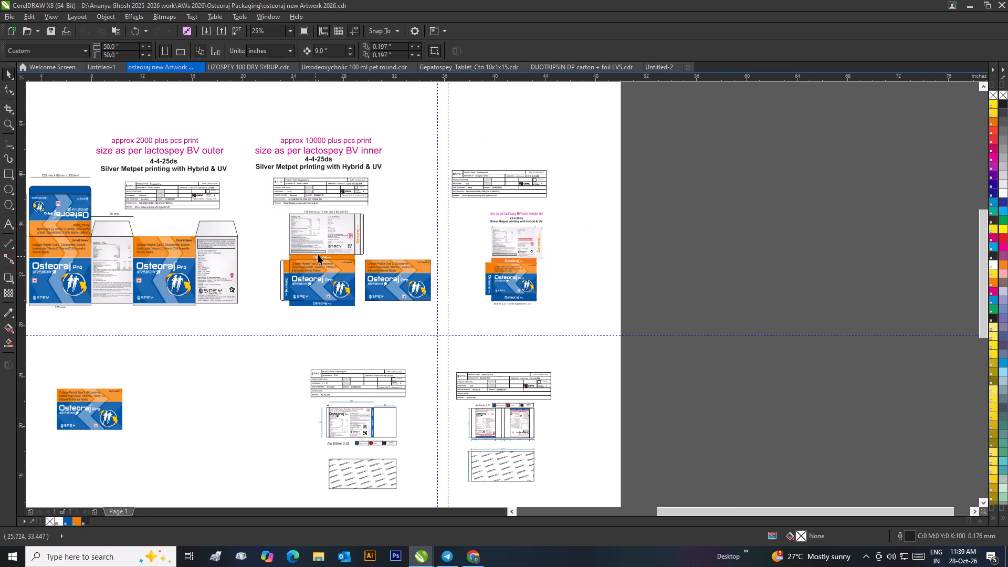
{"action": "scroll", "coordinate": [323, 241], "scroll_direction": "up", "scroll_amount": 1}
{"action": "scroll", "coordinate": [553, 317], "scroll_direction": "up", "scroll_amount": 1}
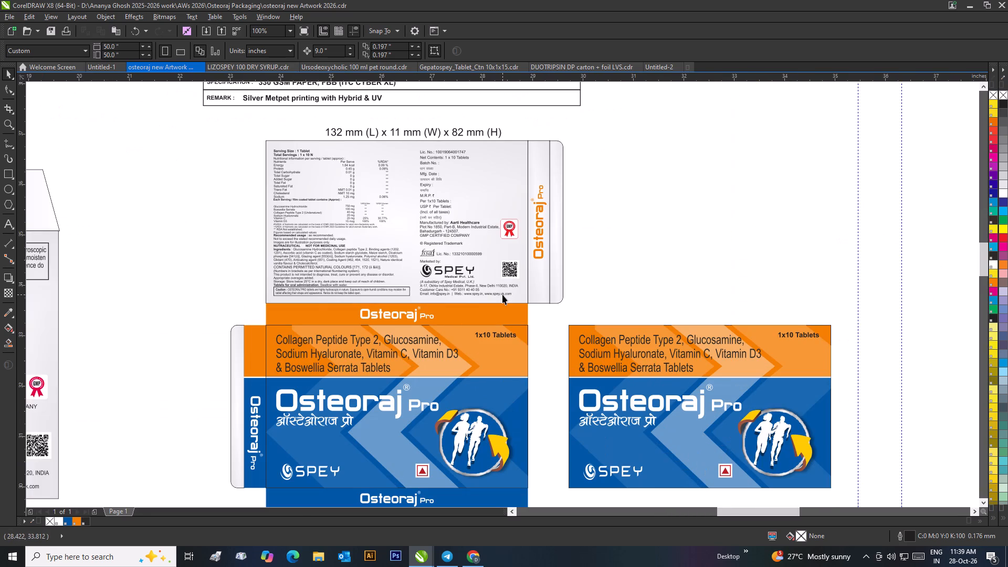
{"action": "left_click_drag", "start_coordinate": [258, 135], "coordinate": [290, 206]}
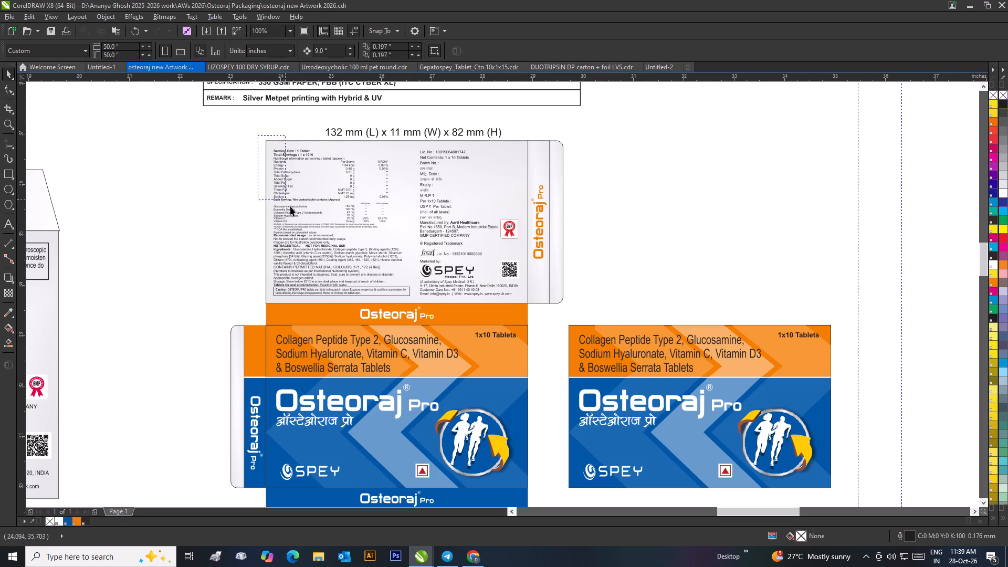
{"action": "left_click_drag", "start_coordinate": [290, 206], "coordinate": [533, 307]}
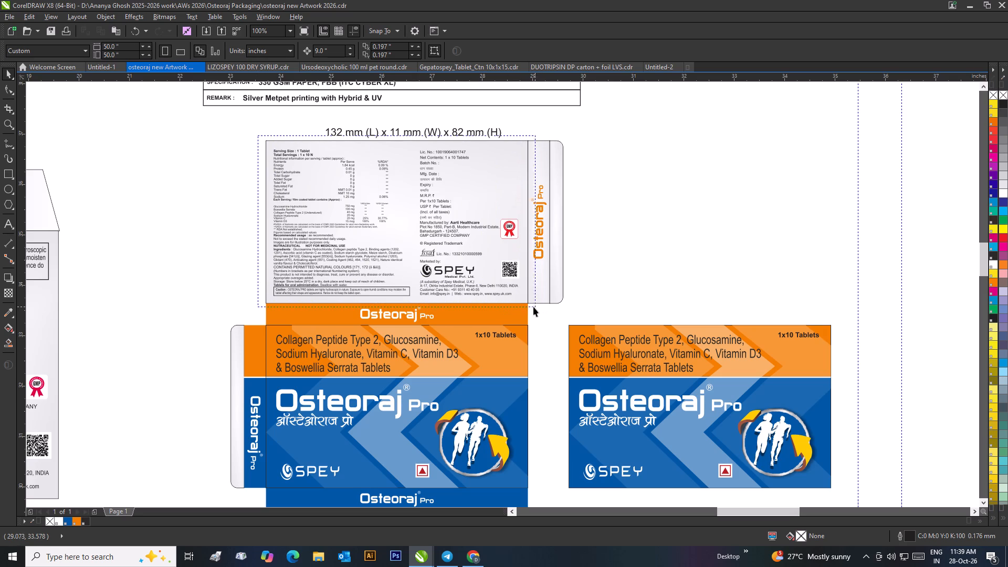
{"action": "left_click_drag", "start_coordinate": [533, 307], "coordinate": [530, 306]}
{"action": "scroll", "coordinate": [500, 292], "scroll_direction": "down", "scroll_amount": 3}
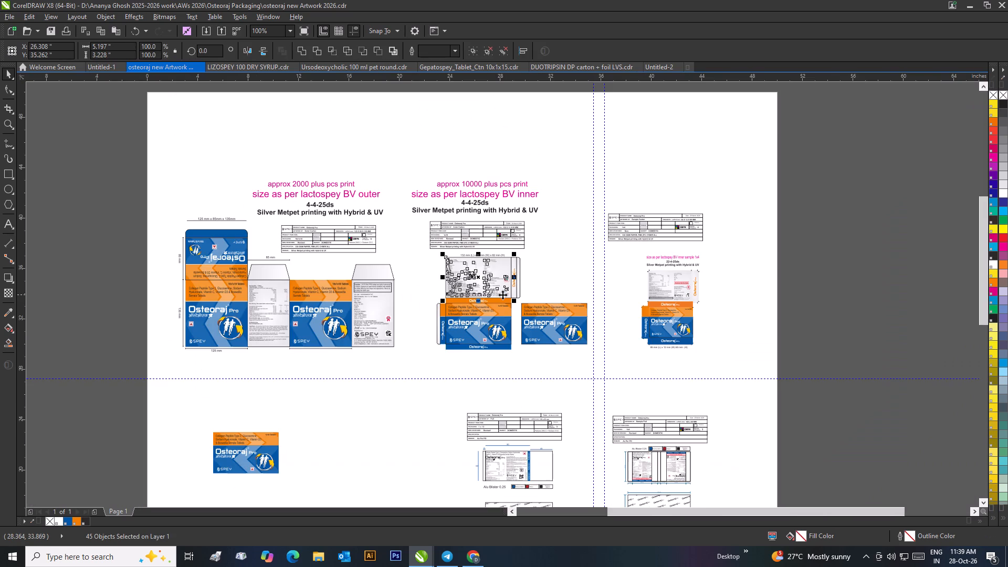
{"action": "scroll", "coordinate": [487, 285], "scroll_direction": "down", "scroll_amount": 1}
{"action": "left_click_drag", "start_coordinate": [491, 292], "coordinate": [414, 430]}
{"action": "right_click", "coordinate": [414, 430]}
{"action": "left_click", "coordinate": [295, 426]}
Try a Hairline outline on the duplicated back panel's background shape, and finally remove its outline altogether.
{"action": "scroll", "coordinate": [445, 461], "scroll_direction": "up", "scroll_amount": 3}
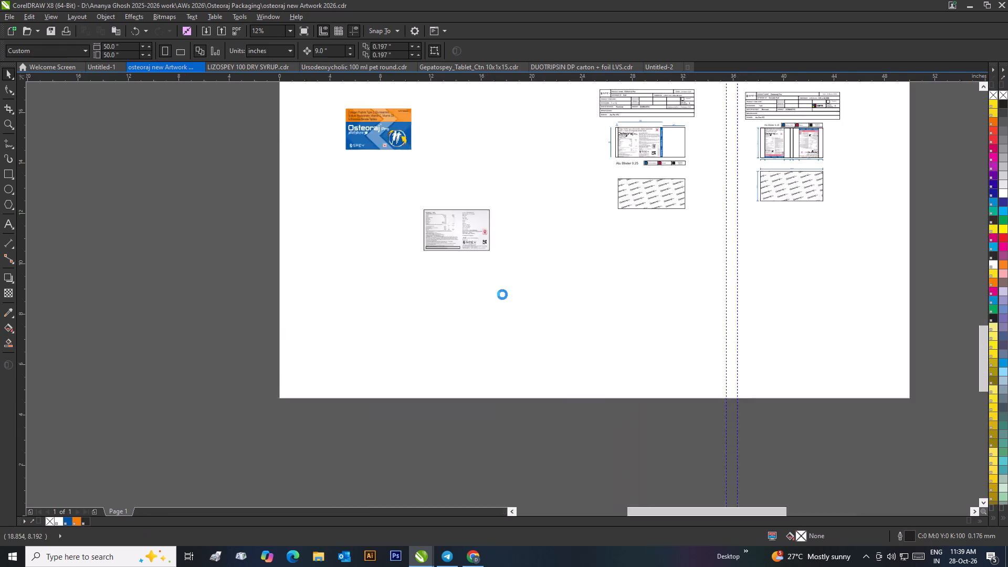
{"action": "scroll", "coordinate": [505, 160], "scroll_direction": "up", "scroll_amount": 2}
{"action": "left_click", "coordinate": [516, 286]}
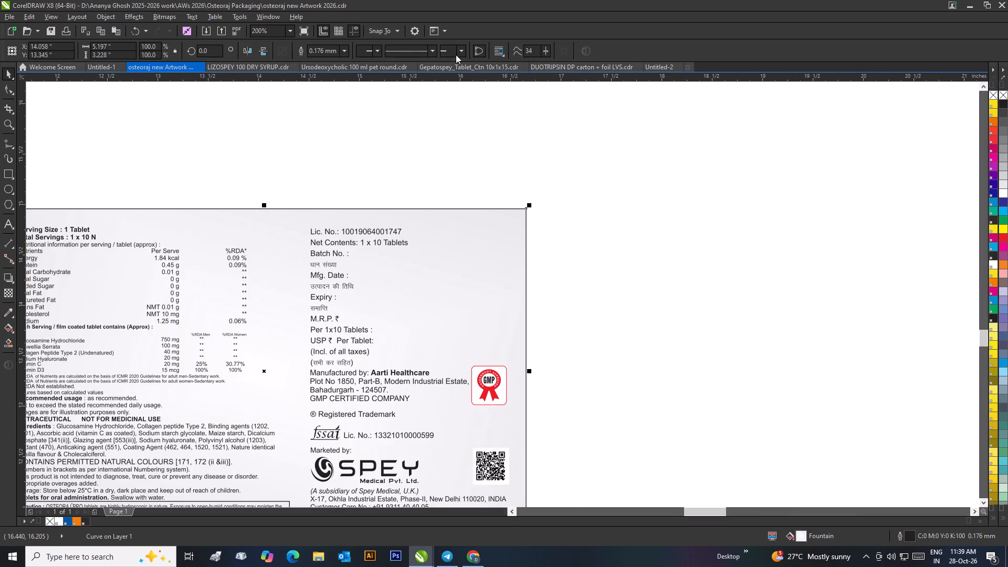
{"action": "left_click", "coordinate": [341, 49]}
{"action": "left_click_drag", "start_coordinate": [328, 60], "coordinate": [328, 67]}
{"action": "left_click", "coordinate": [361, 119]}
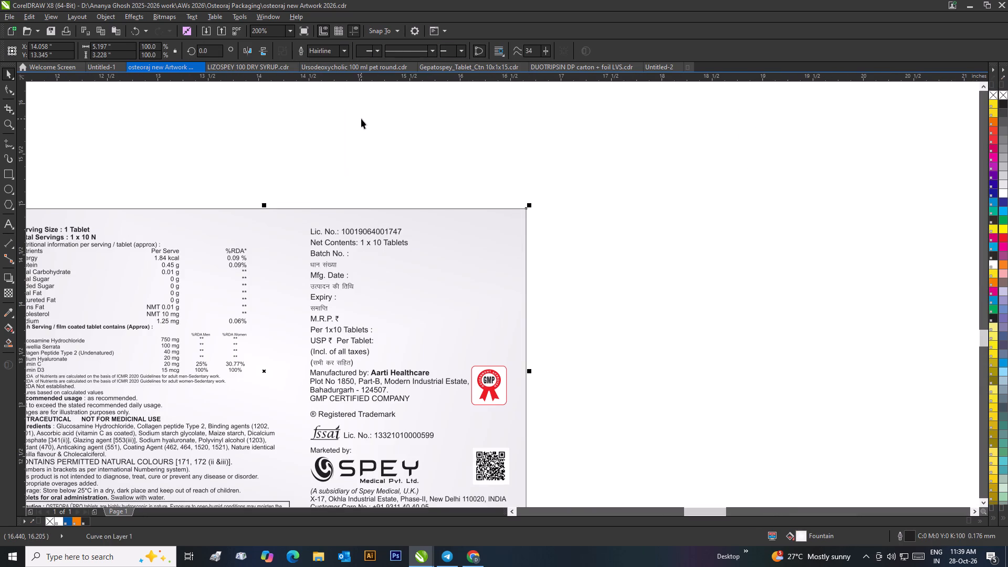
{"action": "left_click", "coordinate": [444, 213]}
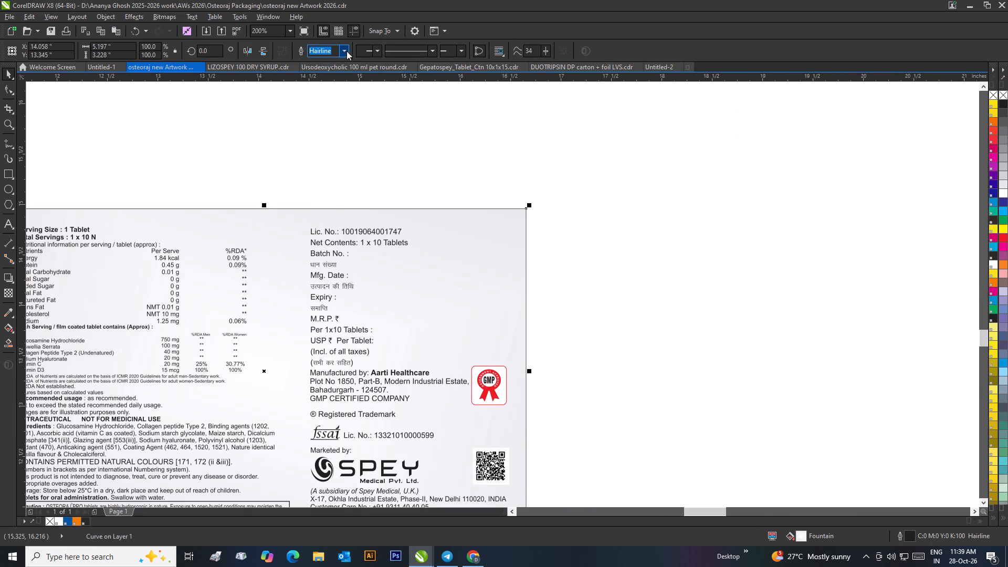
{"action": "left_click", "coordinate": [347, 50]}
{"action": "left_click", "coordinate": [343, 62]}
{"action": "left_click_drag", "start_coordinate": [385, 121], "coordinate": [397, 129]}
Group all the objects of the duplicated back panel.
{"action": "scroll", "coordinate": [411, 155], "scroll_direction": "down", "scroll_amount": 4}
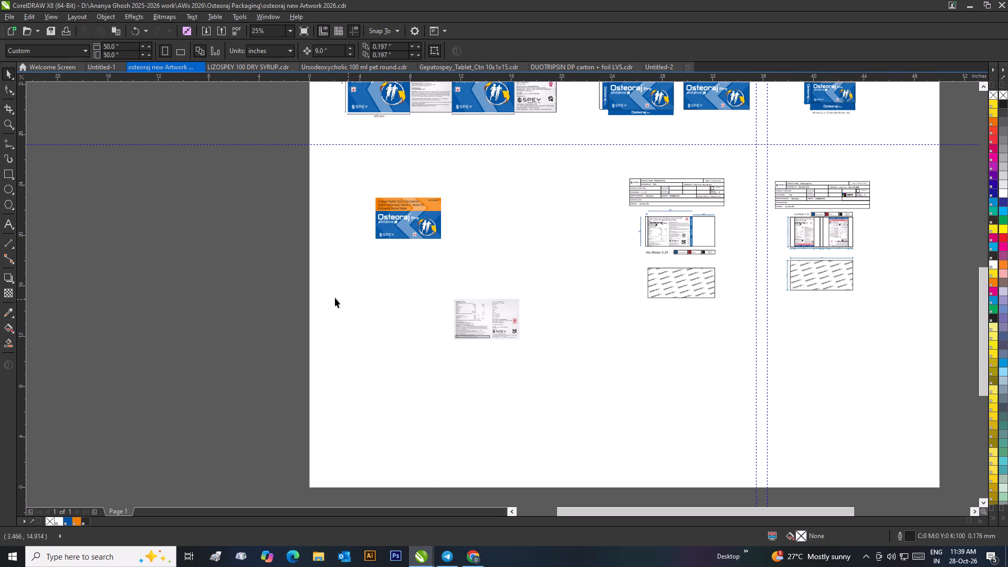
{"action": "left_click_drag", "start_coordinate": [302, 285], "coordinate": [538, 376]}
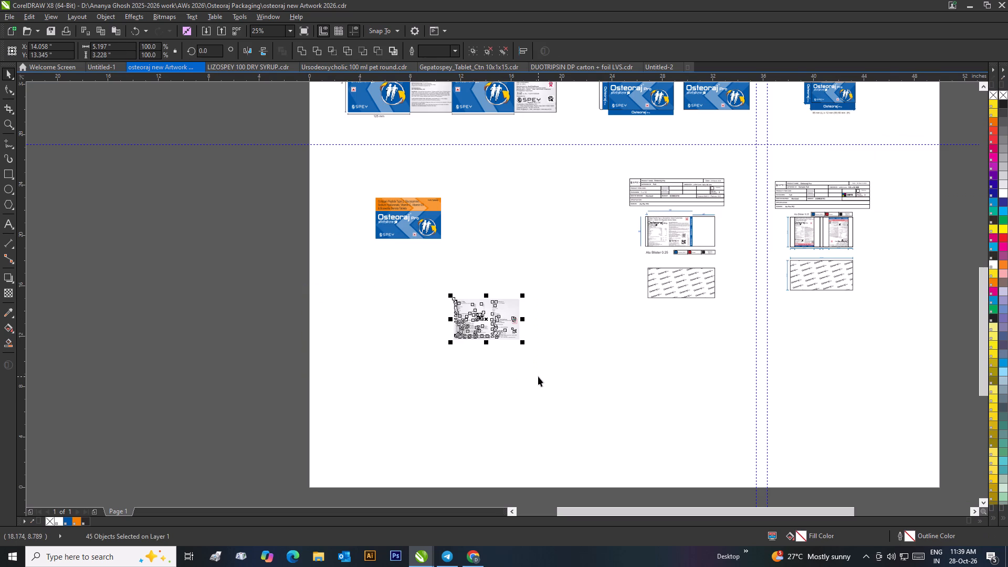
{"action": "key", "text": "ctrl+g"}
Copy the grouped back panel, paste it into the Untitled-2 document and centre it on the page.
{"action": "right_click", "coordinate": [482, 324]}
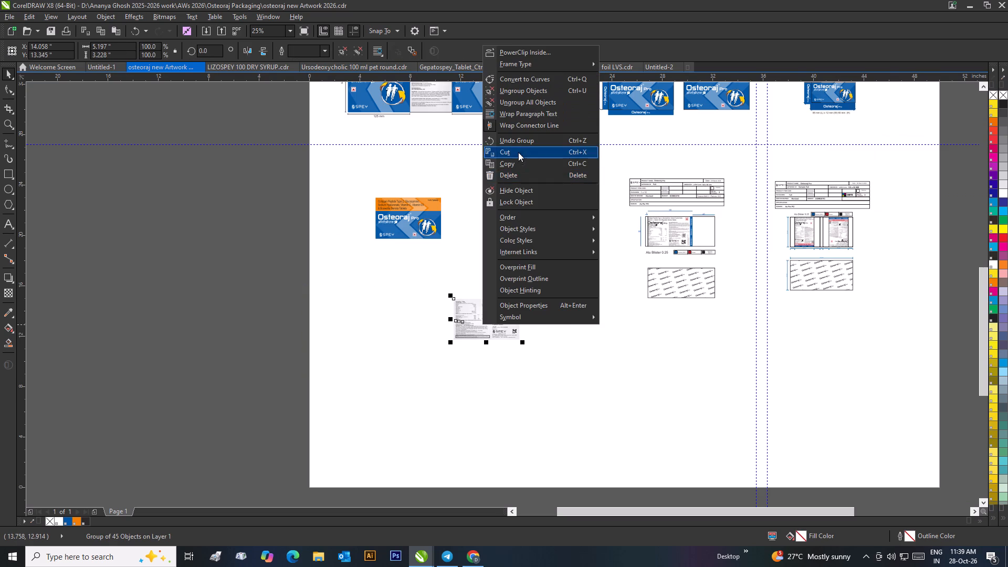
{"action": "left_click", "coordinate": [513, 159]}
{"action": "left_click", "coordinate": [667, 68]}
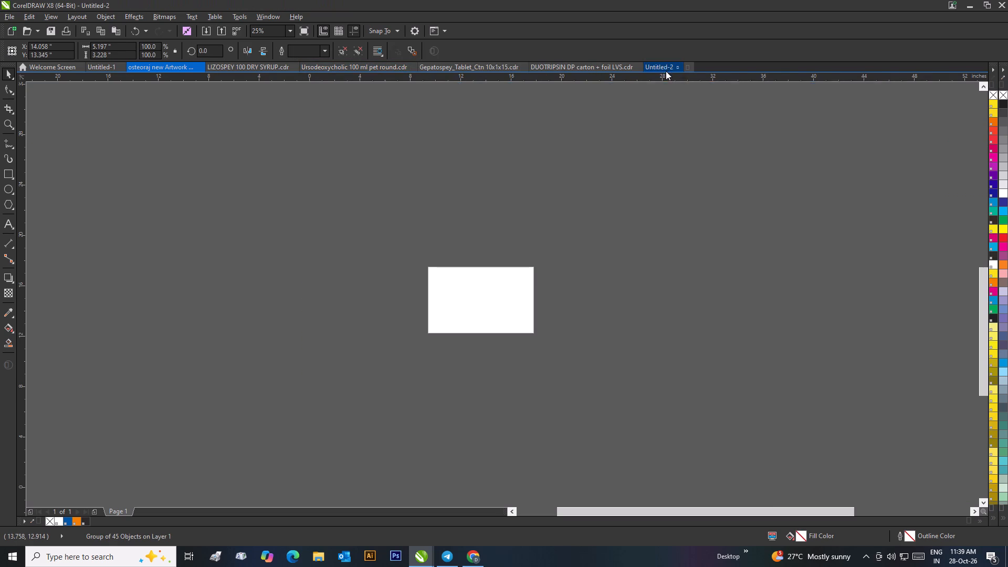
{"action": "key", "text": "ctrl+v"}
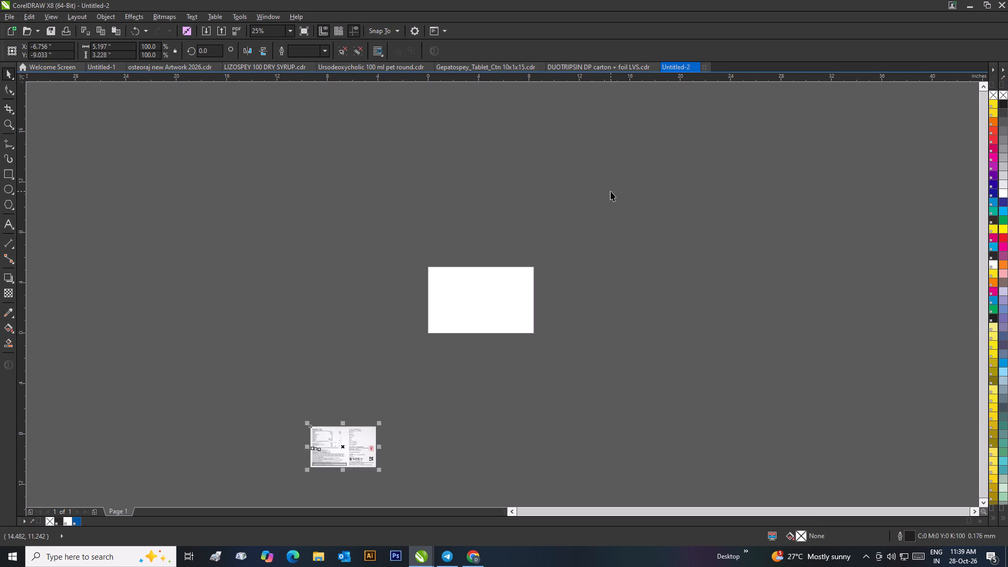
{"action": "key", "text": "p"}
{"action": "left_click", "coordinate": [611, 225]}
Move the back-panel group so that its top-left corner meets the top-left corner of the page.
{"action": "scroll", "coordinate": [502, 290], "scroll_direction": "up", "scroll_amount": 1}
{"action": "left_click", "coordinate": [502, 295]}
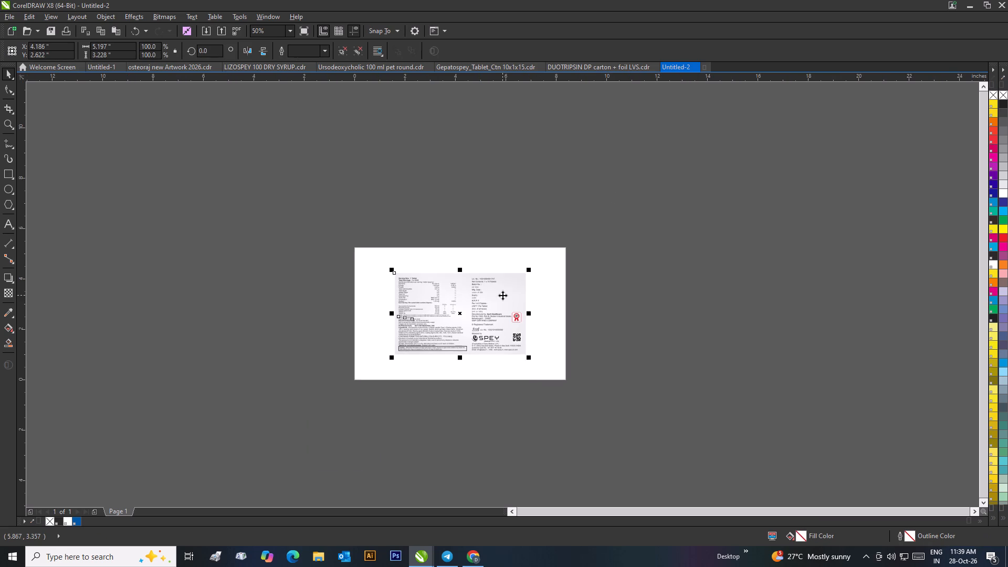
{"action": "left_click_drag", "start_coordinate": [493, 298], "coordinate": [257, 269]}
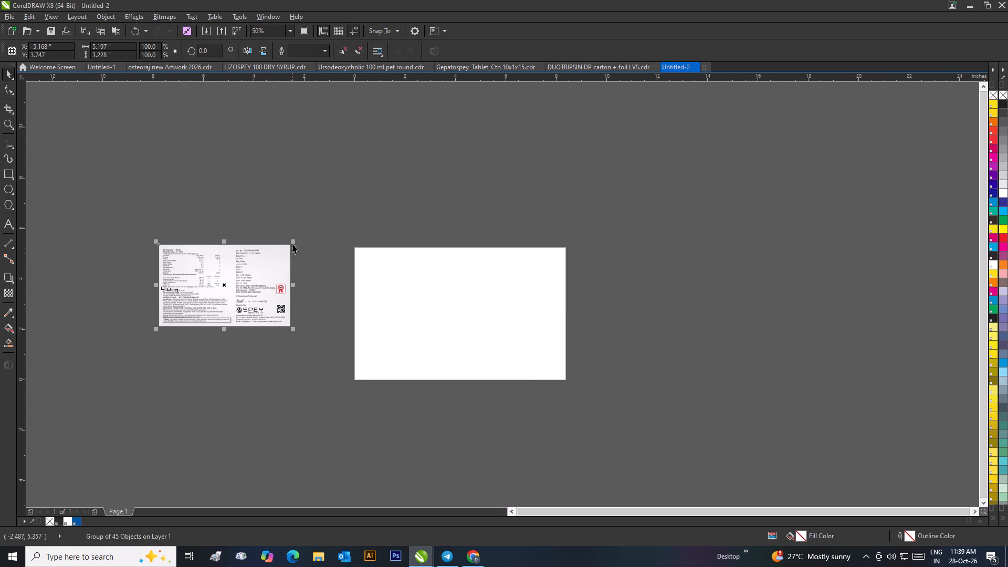
{"action": "left_click", "coordinate": [376, 236]}
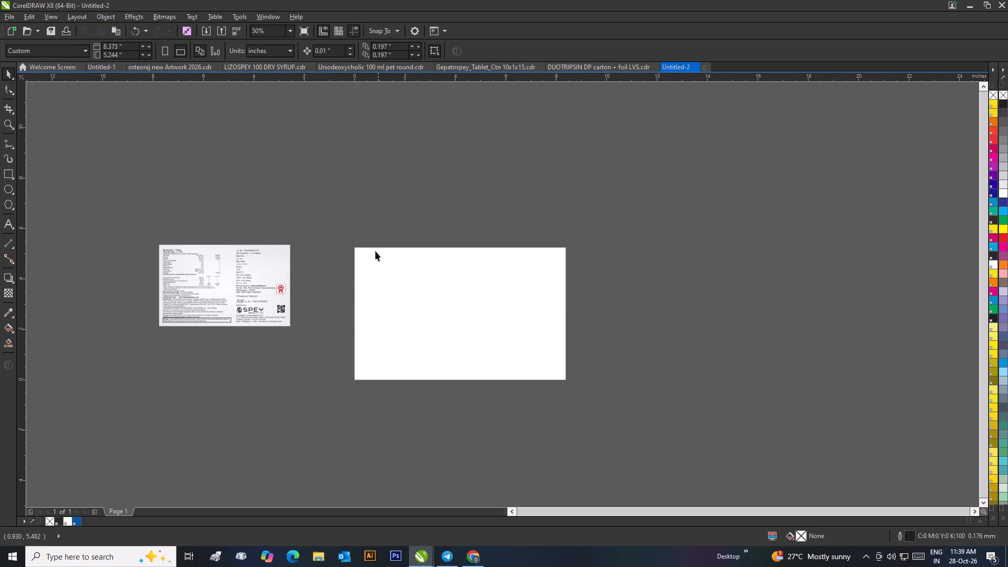
{"action": "left_click_drag", "start_coordinate": [254, 274], "coordinate": [438, 281]}
{"action": "scroll", "coordinate": [372, 260], "scroll_direction": "up", "scroll_amount": 3}
{"action": "left_click_drag", "start_coordinate": [448, 296], "coordinate": [482, 285]}
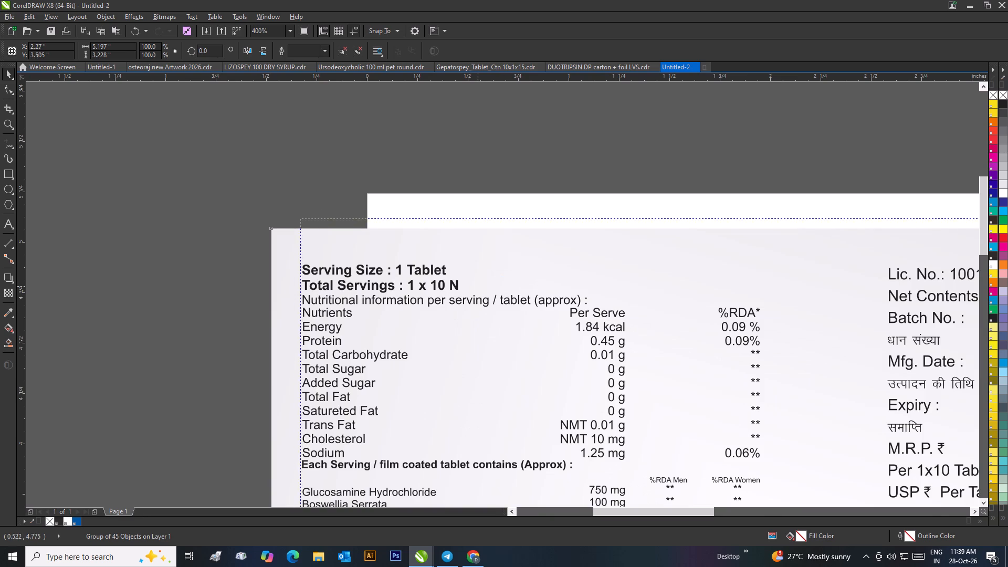
{"action": "left_click_drag", "start_coordinate": [482, 285], "coordinate": [544, 261]}
{"action": "scroll", "coordinate": [538, 265], "scroll_direction": "down", "scroll_amount": 3}
Enlarge the back-panel group proportionally from its top-left corner to fill the page width, about 8.373 x 5.201 in.
{"action": "left_click_drag", "start_coordinate": [618, 369], "coordinate": [677, 410]}
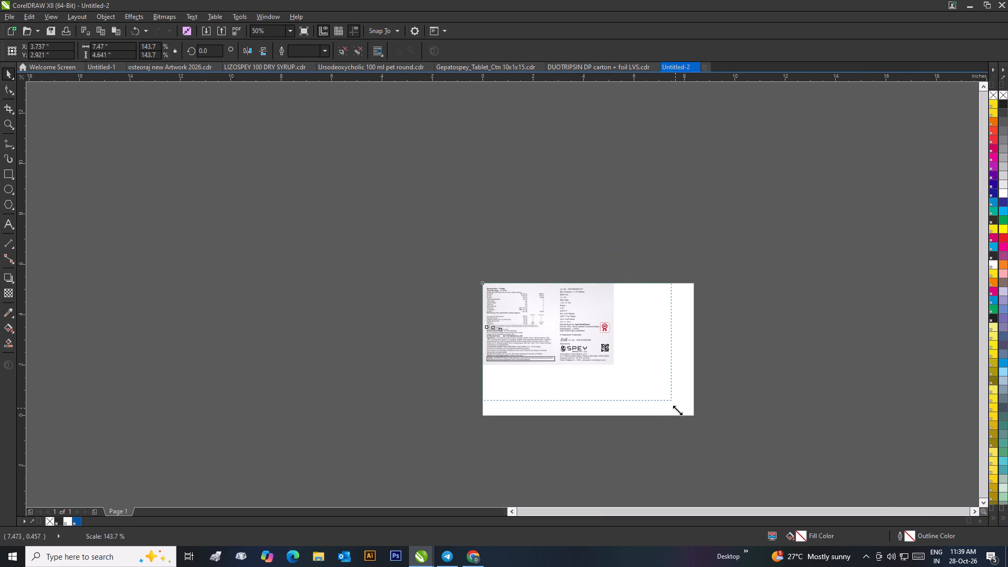
{"action": "left_click_drag", "start_coordinate": [677, 410], "coordinate": [697, 429]}
{"action": "scroll", "coordinate": [691, 421], "scroll_direction": "up", "scroll_amount": 4}
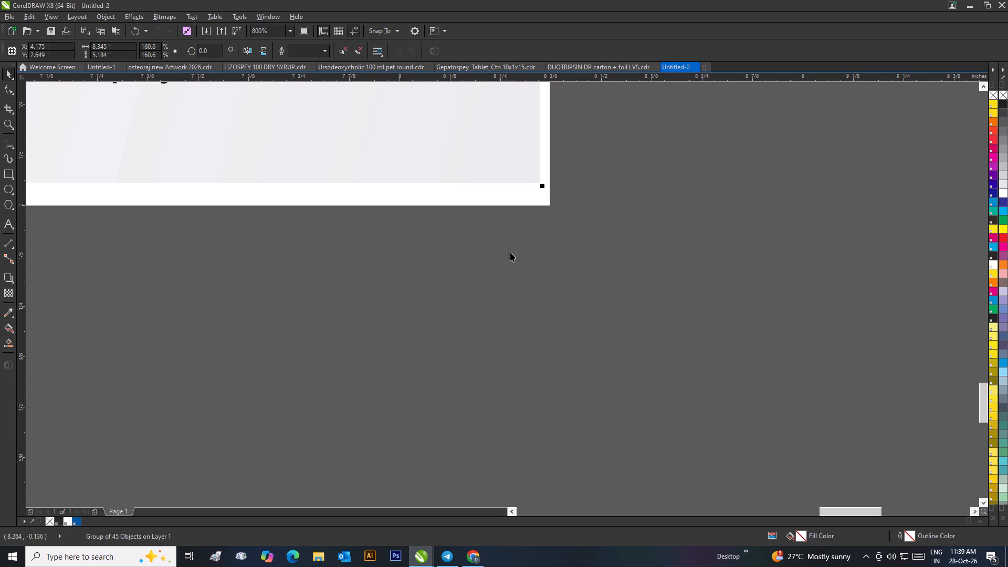
{"action": "left_click_drag", "start_coordinate": [544, 185], "coordinate": [555, 217]}
{"action": "scroll", "coordinate": [541, 227], "scroll_direction": "down", "scroll_amount": 3}
{"action": "scroll", "coordinate": [502, 295], "scroll_direction": "down", "scroll_amount": 2}
{"action": "scroll", "coordinate": [467, 258], "scroll_direction": "up", "scroll_amount": 2}
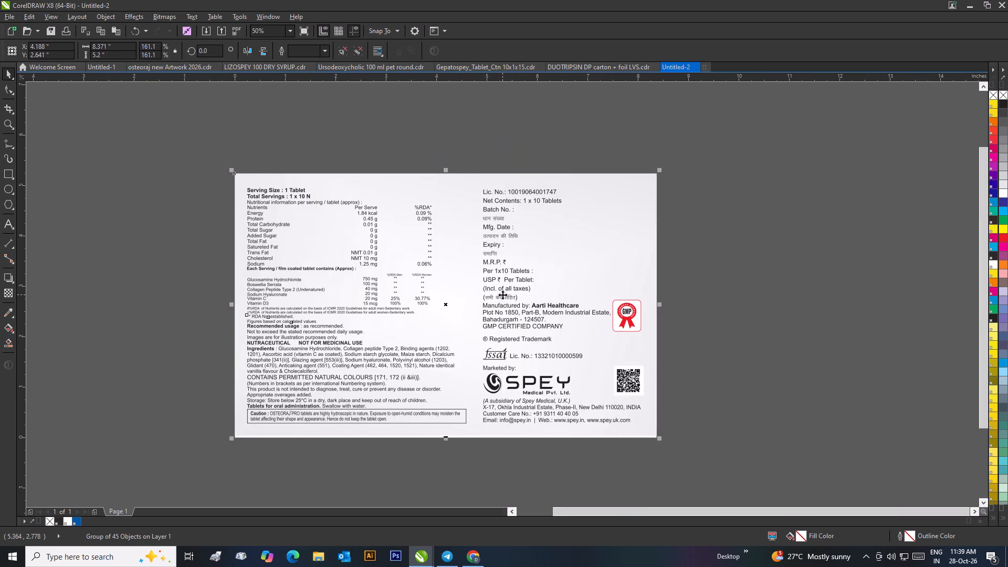
{"action": "scroll", "coordinate": [402, 321], "scroll_direction": "down", "scroll_amount": 2}
{"action": "scroll", "coordinate": [468, 321], "scroll_direction": "up", "scroll_amount": 5}
{"action": "scroll", "coordinate": [467, 275], "scroll_direction": "up", "scroll_amount": 4}
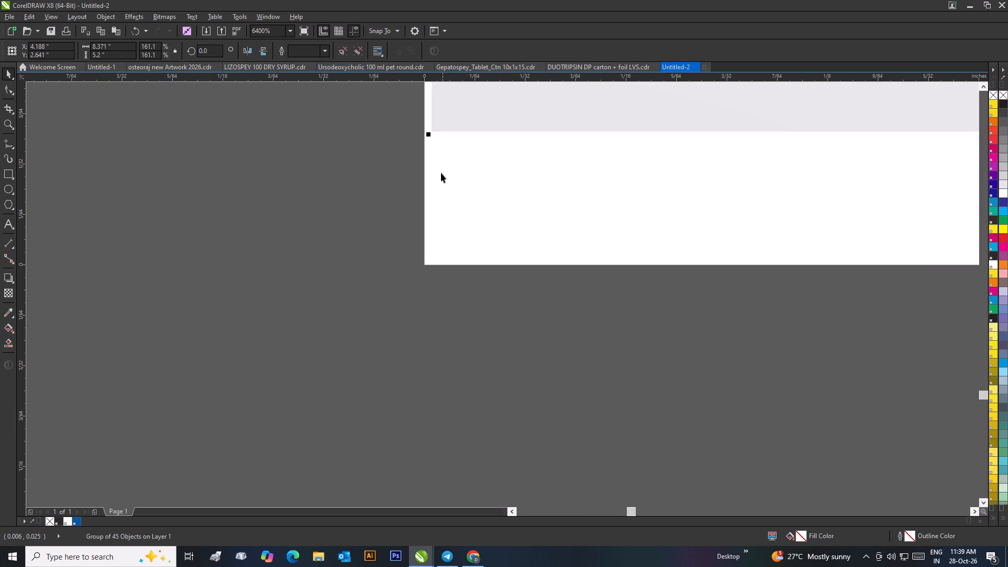
{"action": "left_click_drag", "start_coordinate": [428, 136], "coordinate": [422, 156]}
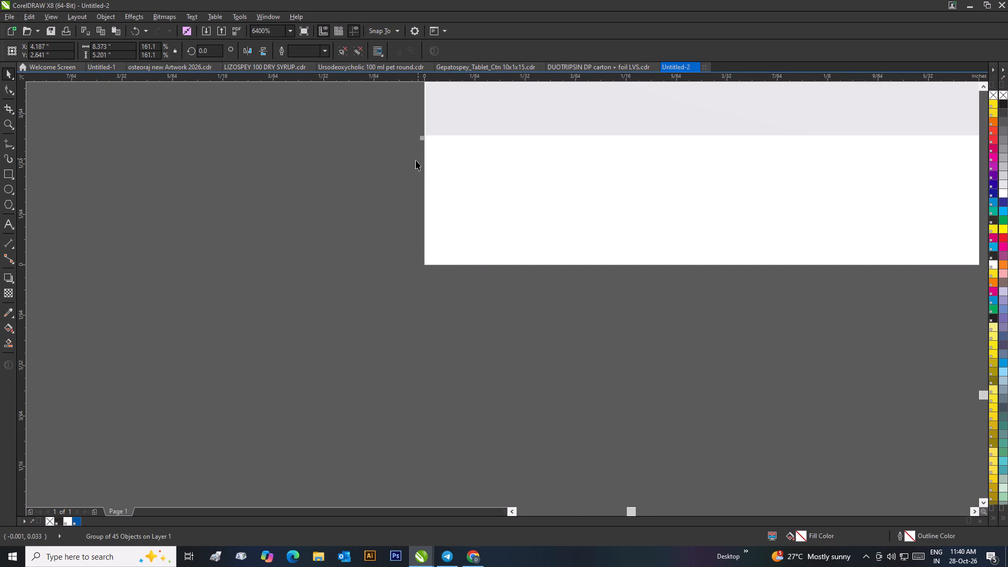
{"action": "scroll", "coordinate": [401, 178], "scroll_direction": "down", "scroll_amount": 6}
{"action": "scroll", "coordinate": [520, 288], "scroll_direction": "down", "scroll_amount": 2}
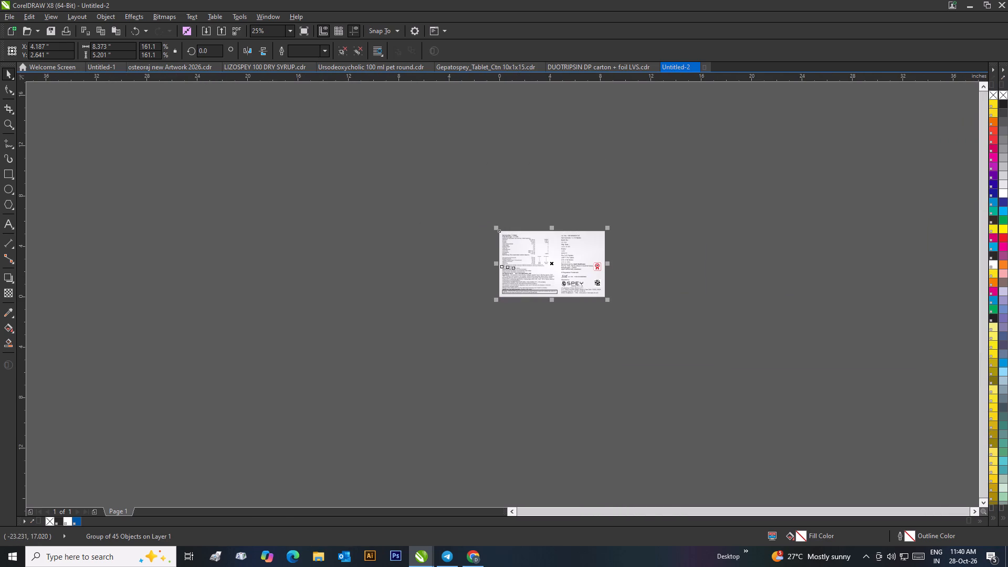
Copy the group's width, set the page width to 8.373 in with it, and enter 5/201 as the page height.
{"action": "left_click_drag", "start_coordinate": [117, 46], "coordinate": [93, 48]}
{"action": "left_click_drag", "start_coordinate": [93, 48], "coordinate": [83, 49]}
{"action": "key", "text": "ctrl+c"}
{"action": "left_click", "coordinate": [149, 138]}
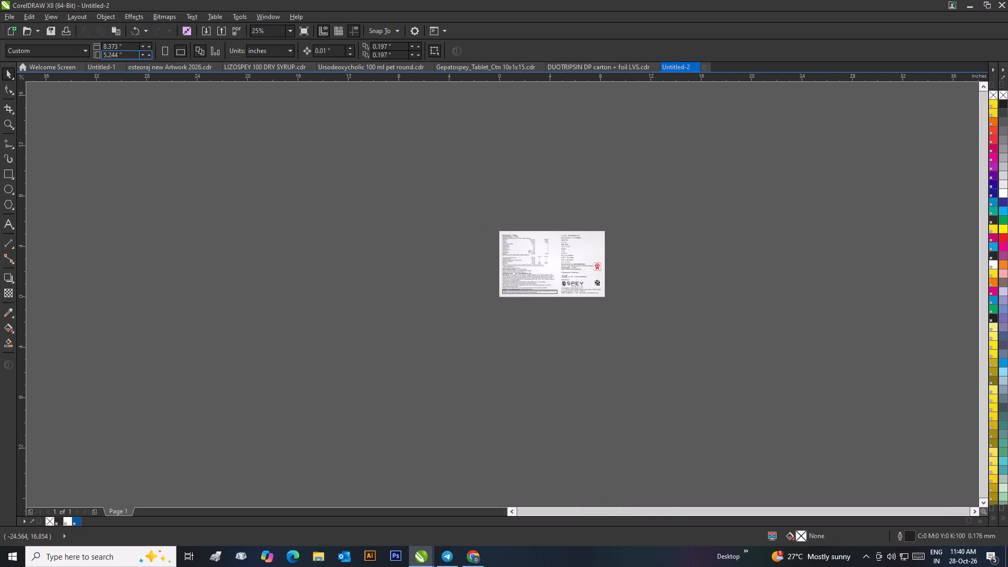
{"action": "left_click", "coordinate": [131, 51]}
{"action": "left_click", "coordinate": [130, 47]}
{"action": "key", "text": "ctrl+a"}
{"action": "key", "text": "BackSpace"}
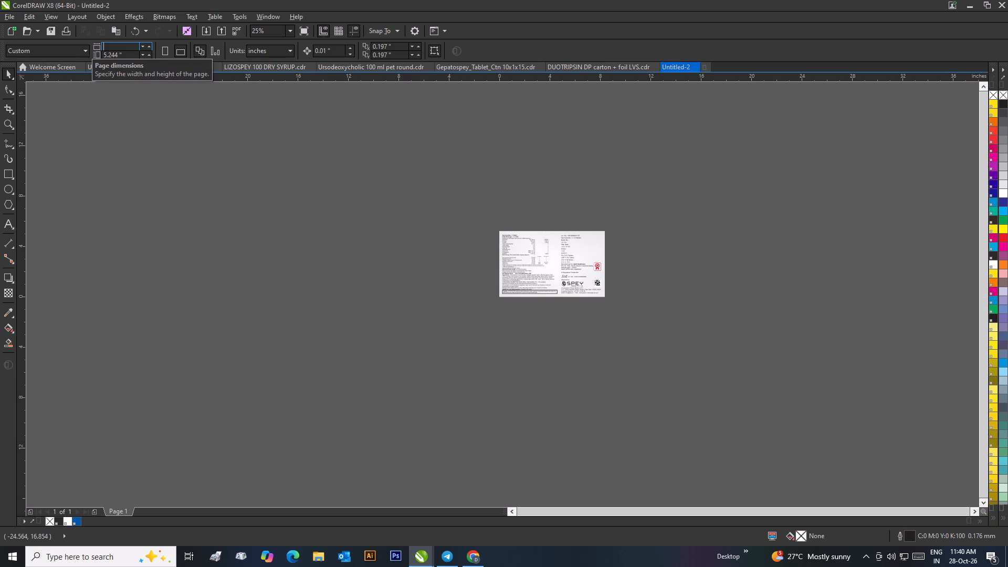
{"action": "key", "text": "ctrl+v"}
{"action": "key", "text": "BackSpace"}
{"action": "key", "text": "Tab"}
{"action": "key", "text": "BackSpace"}
{"action": "key", "text": "5"}
{"action": "type", "text": "/201"}
{"action": "key", "text": "Return"}
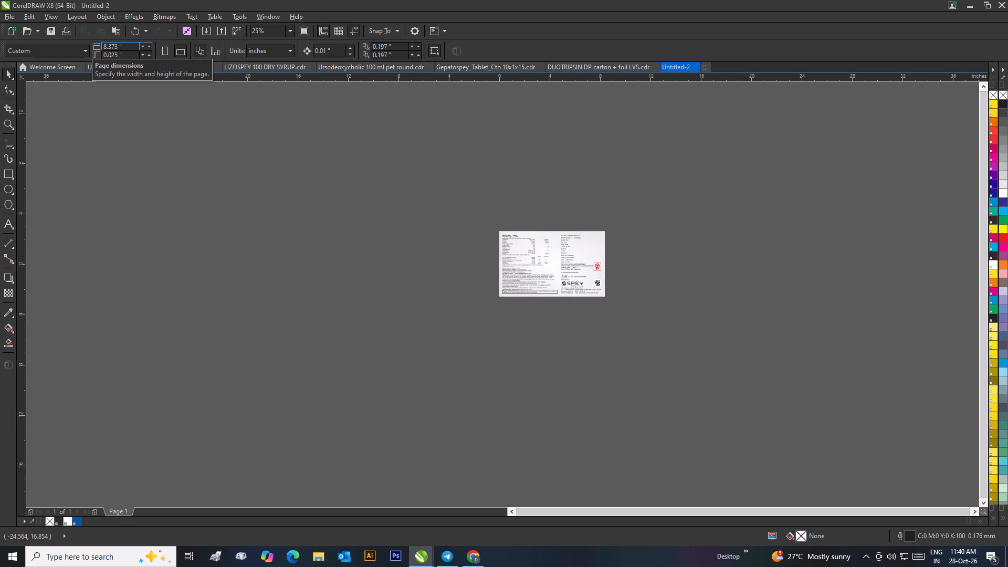
{"action": "left_click", "coordinate": [258, 236]}
Set the page height to 5.201 in so that the page matches the back-panel group.
{"action": "left_click", "coordinate": [552, 288]}
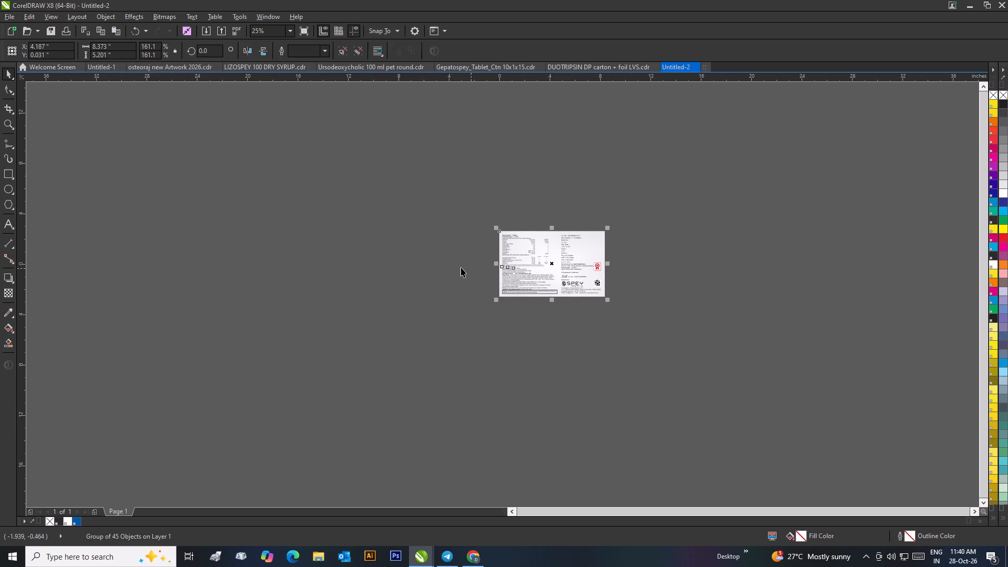
{"action": "left_click", "coordinate": [329, 195]}
{"action": "left_click_drag", "start_coordinate": [130, 55], "coordinate": [92, 55]}
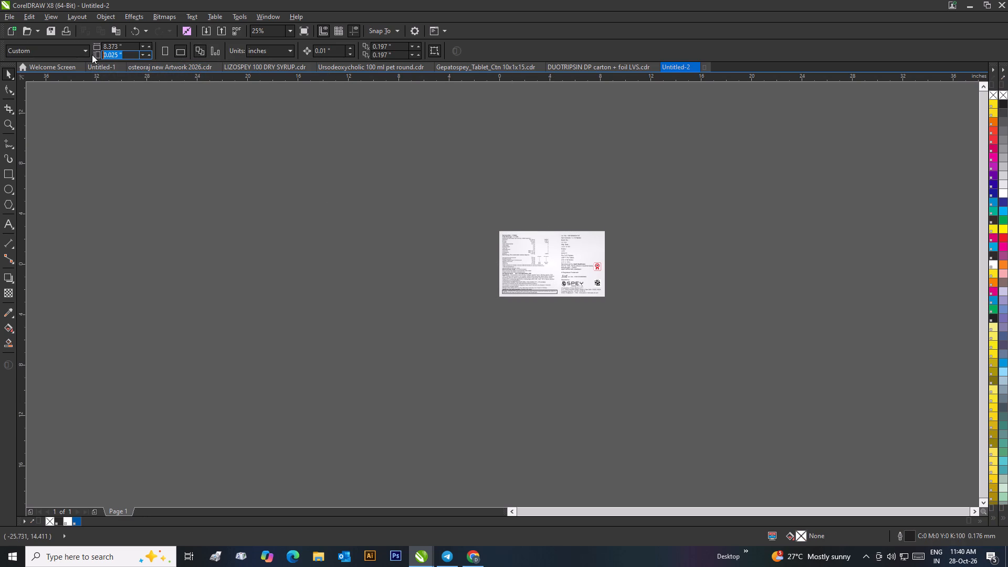
{"action": "key", "text": "BackSpace"}
{"action": "key", "text": "5"}
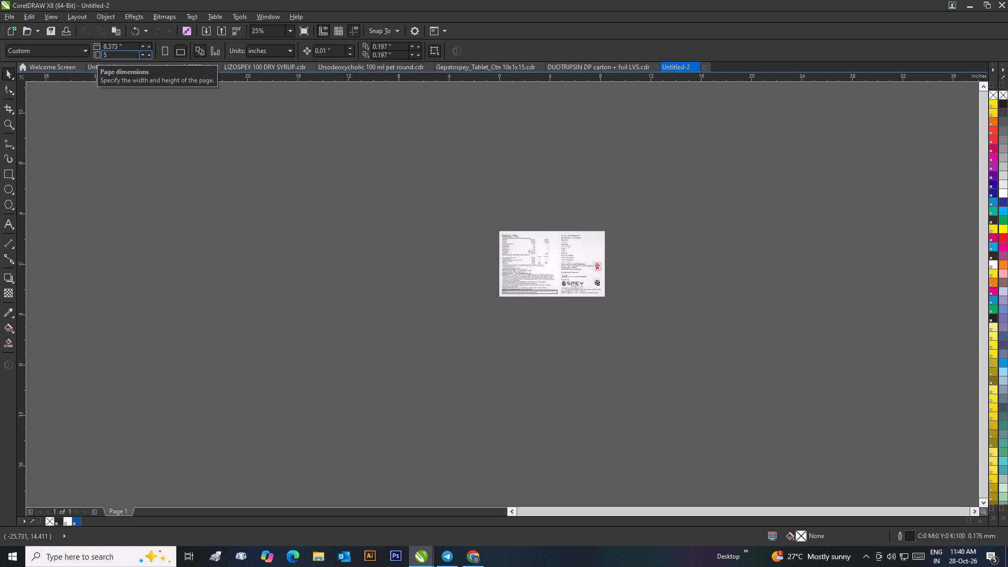
{"action": "key", "text": "period"}
{"action": "key", "text": "0"}
{"action": "key", "text": "BackSpace"}
{"action": "type", "text": "201"}
{"action": "key", "text": "Return"}
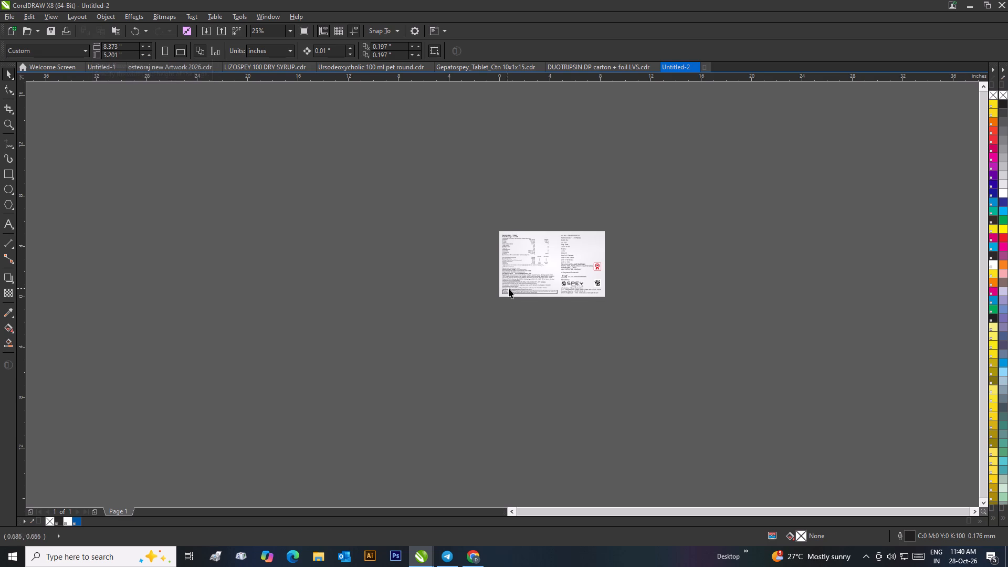
{"action": "left_click", "coordinate": [391, 253]}
Centre the back-panel group on the resized page so that it covers it completely.
{"action": "scroll", "coordinate": [562, 269], "scroll_direction": "up", "scroll_amount": 2}
{"action": "left_click_drag", "start_coordinate": [509, 286], "coordinate": [426, 343]}
{"action": "scroll", "coordinate": [440, 333], "scroll_direction": "down", "scroll_amount": 1}
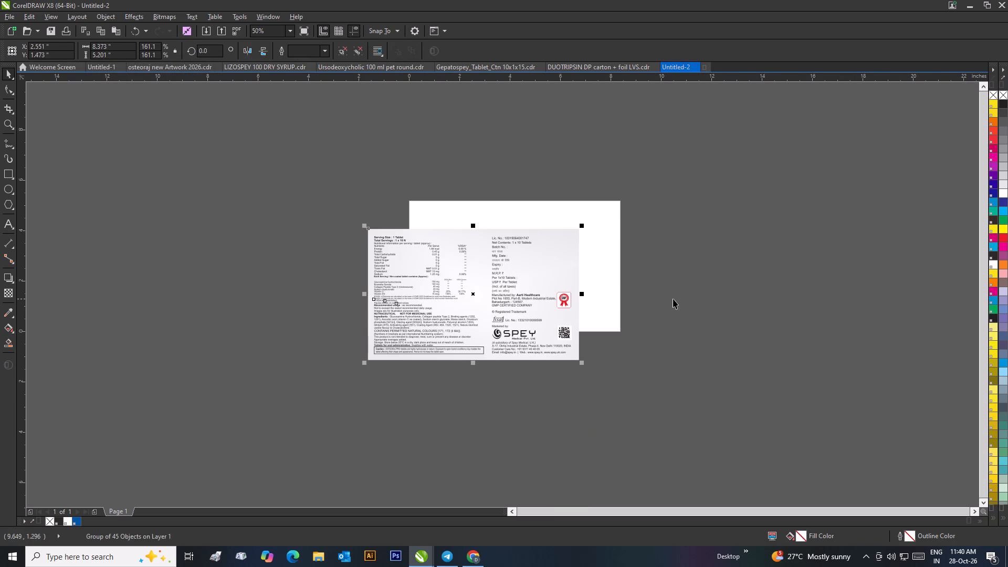
{"action": "left_click", "coordinate": [680, 298]}
{"action": "left_click", "coordinate": [413, 268]}
{"action": "left_click", "coordinate": [677, 301]}
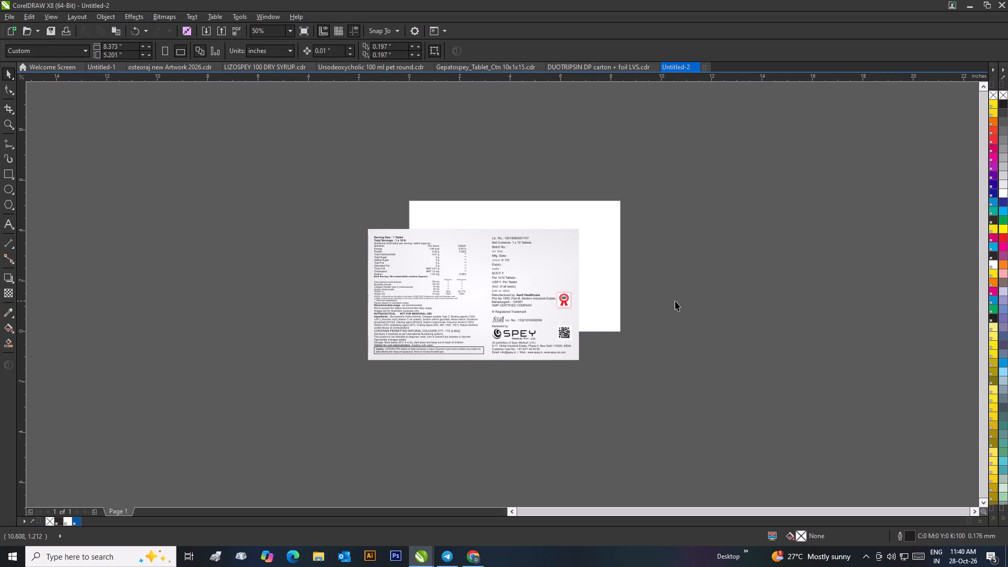
{"action": "left_click", "coordinate": [487, 275]}
{"action": "key", "text": "p"}
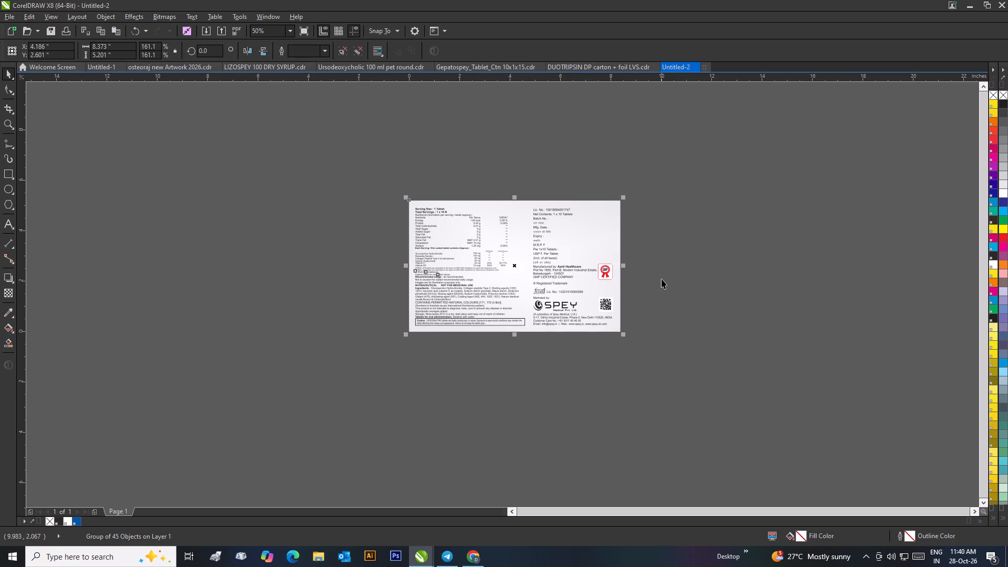
{"action": "left_click", "coordinate": [661, 279]}
{"action": "scroll", "coordinate": [535, 257], "scroll_direction": "up", "scroll_amount": 1}
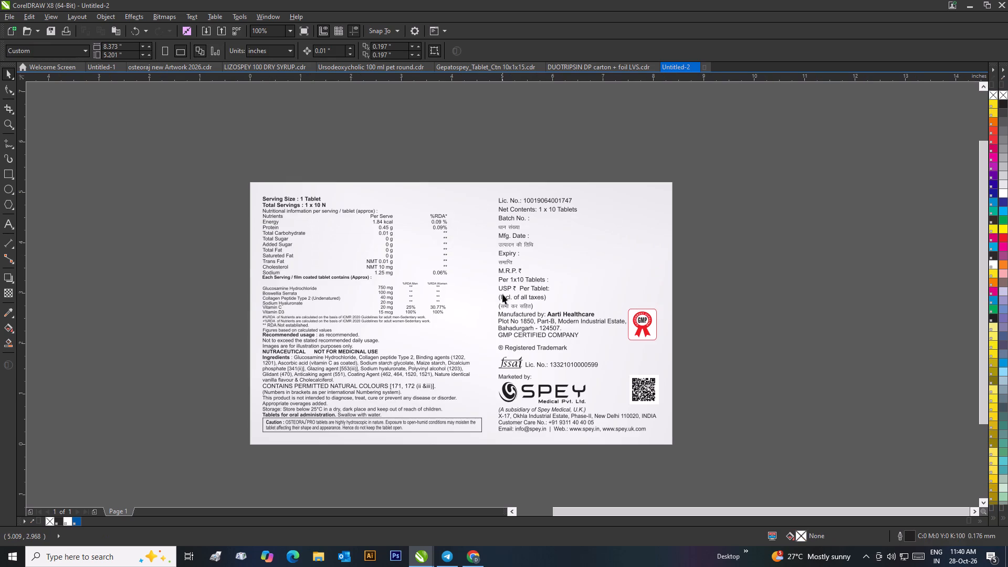
Export the page as a PNG named osteoraj back, in 24-bit RGB colour at 300 dpi.
{"action": "left_click", "coordinate": [10, 14]}
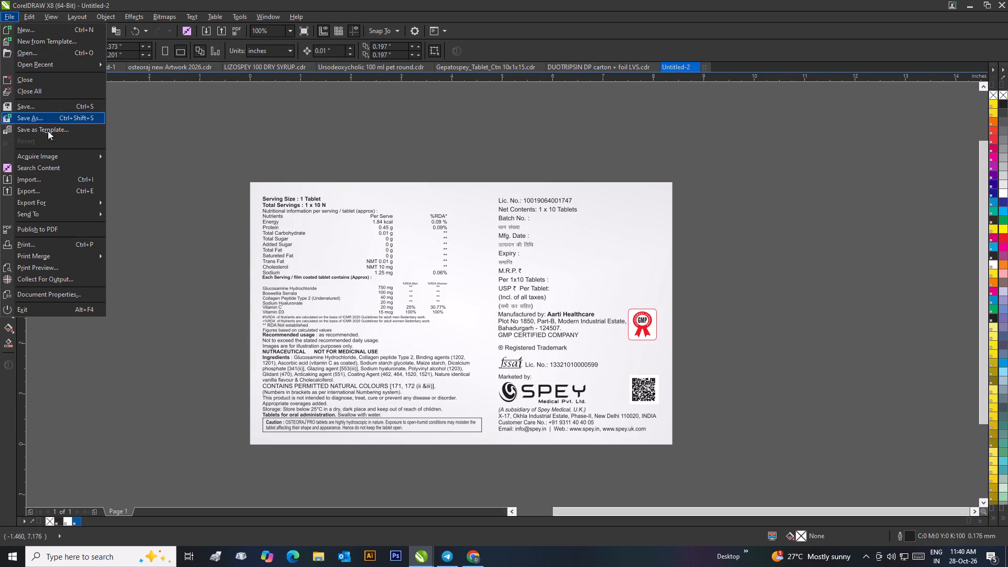
{"action": "left_click", "coordinate": [36, 187]}
{"action": "key", "text": "BackSpace"}
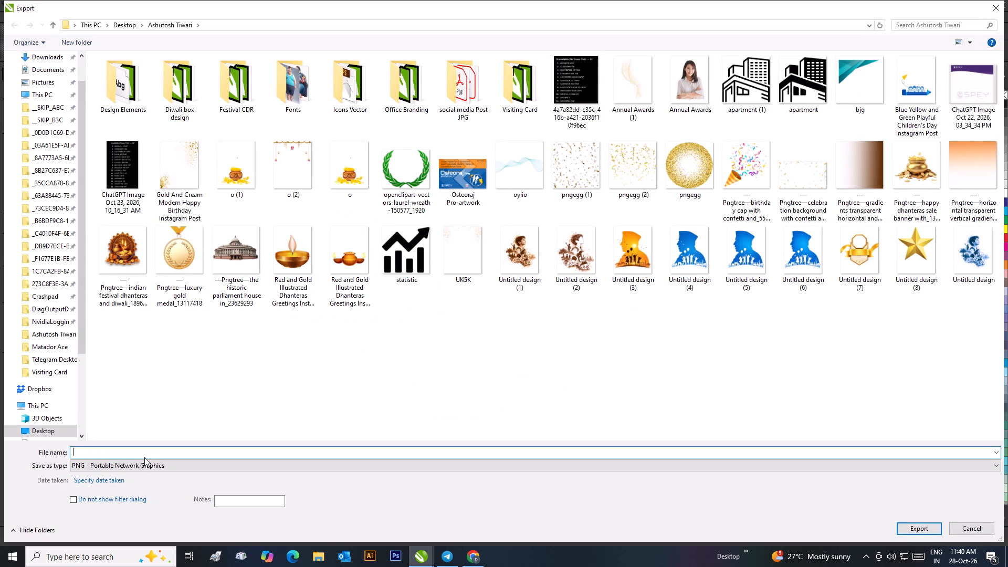
{"action": "type", "text": "osteoraj"}
{"action": "key", "text": "space"}
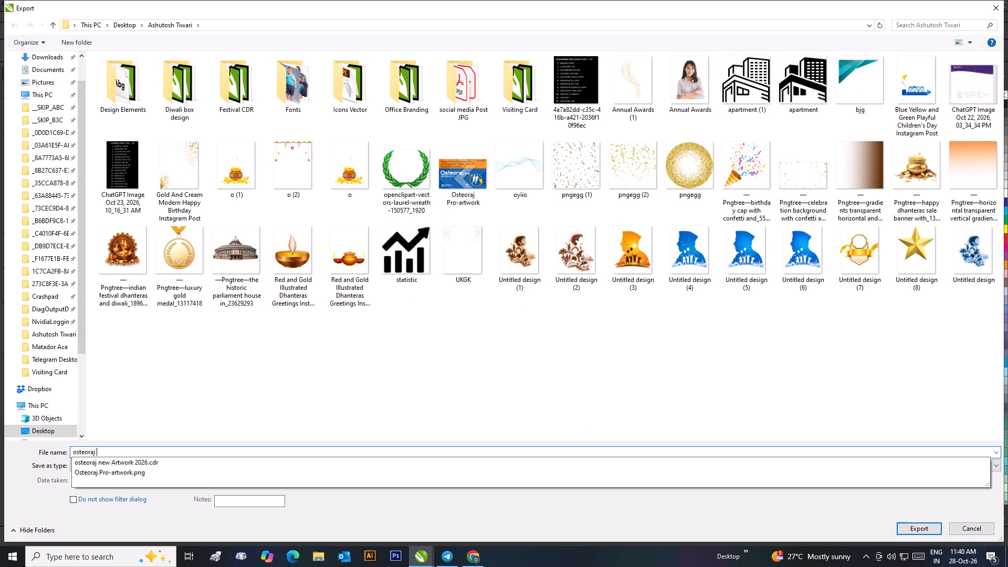
{"action": "type", "text": "back"}
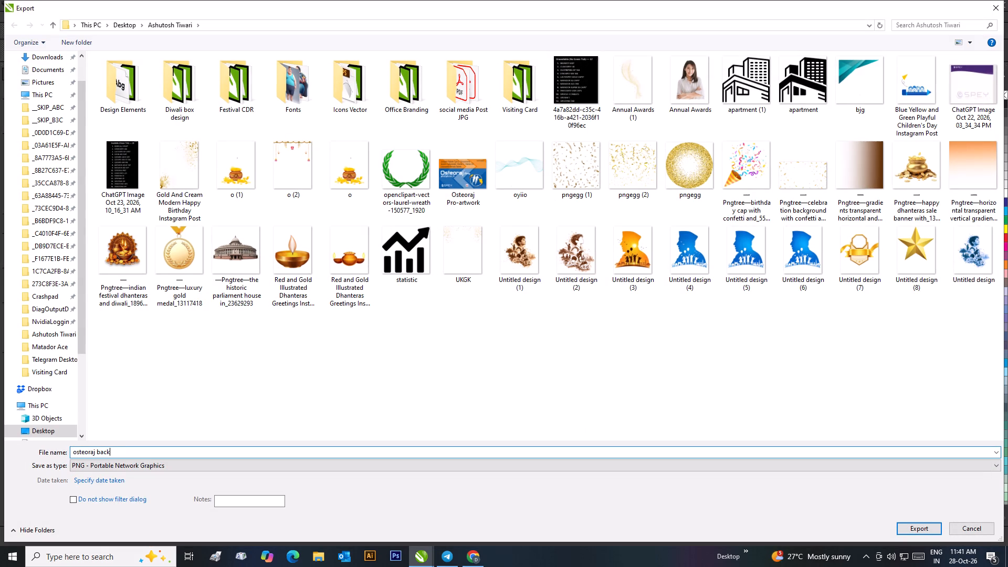
{"action": "left_click", "coordinate": [916, 529]}
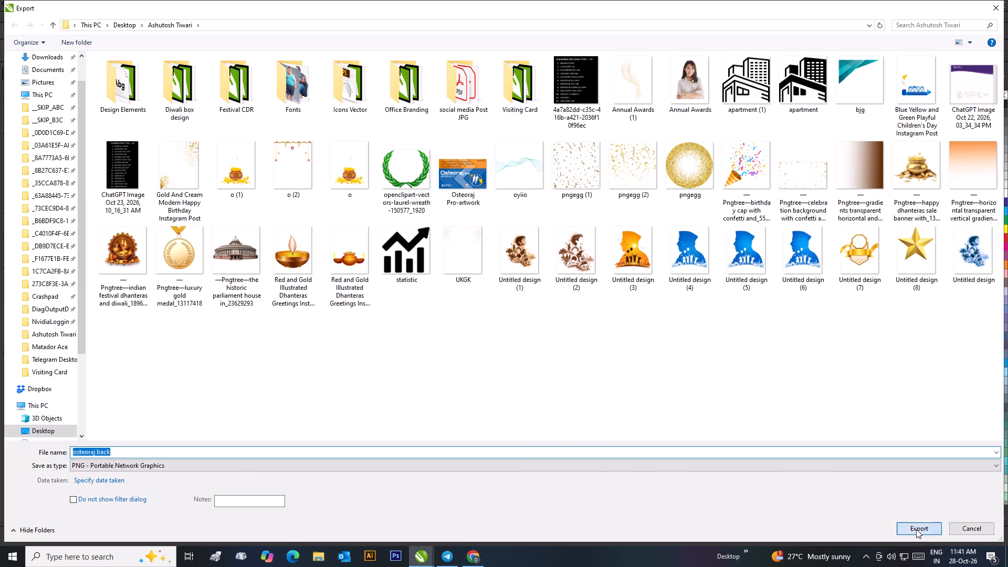
{"action": "left_click", "coordinate": [675, 373]}
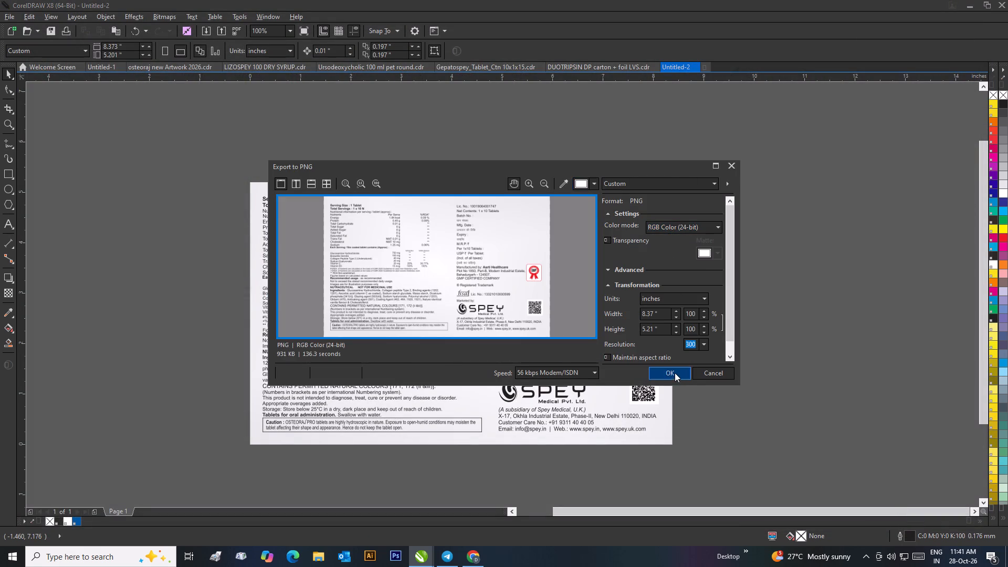
Delete the back-panel group from the Untitled-2 page.
{"action": "scroll", "coordinate": [626, 286], "scroll_direction": "down", "scroll_amount": 1}
{"action": "left_click", "coordinate": [550, 307]}
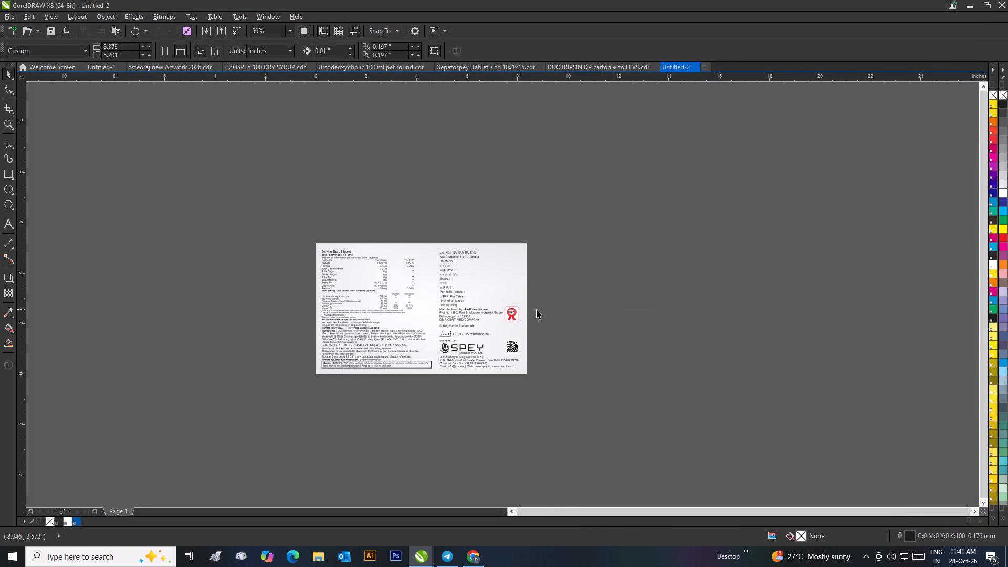
{"action": "left_click", "coordinate": [548, 275]}
{"action": "left_click_drag", "start_coordinate": [561, 196], "coordinate": [177, 402]}
{"action": "key", "text": "Delete"}
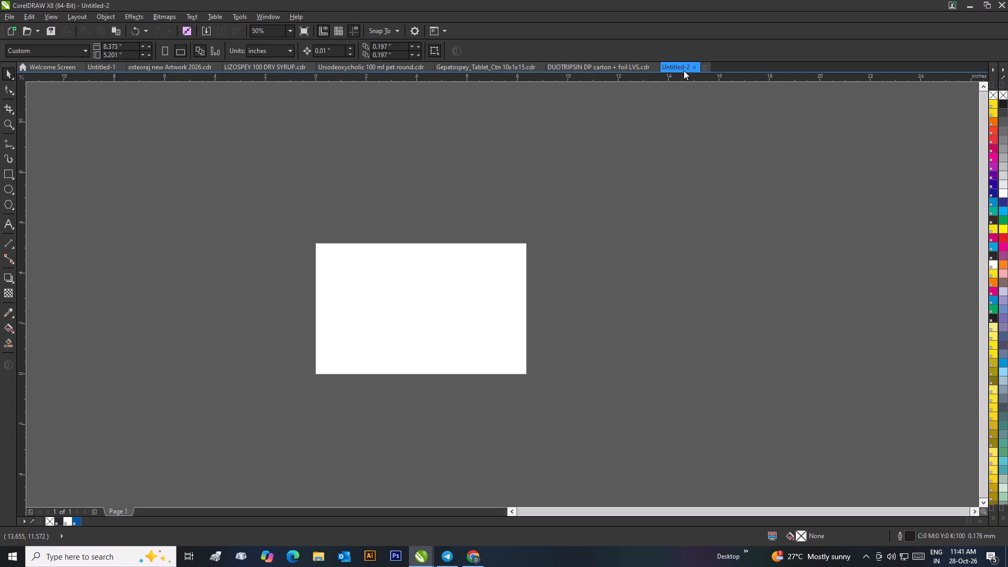
Examine the foil and carton artworks in the osteoraj new Artwork 2026 document.
{"action": "left_click", "coordinate": [164, 66]}
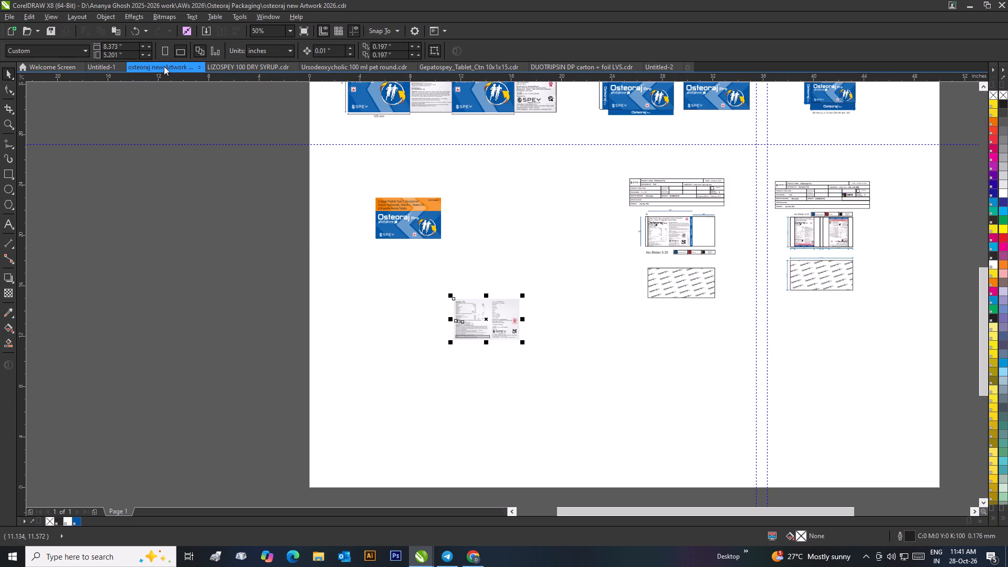
{"action": "scroll", "coordinate": [227, 127], "scroll_direction": "down", "scroll_amount": 2}
{"action": "scroll", "coordinate": [639, 324], "scroll_direction": "up", "scroll_amount": 2}
{"action": "scroll", "coordinate": [474, 276], "scroll_direction": "up", "scroll_amount": 2}
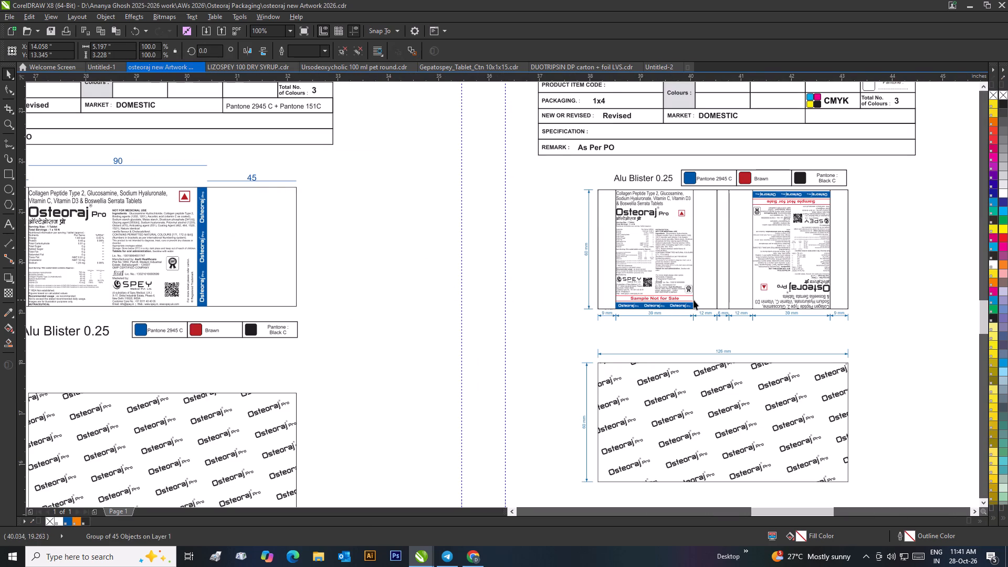
{"action": "scroll", "coordinate": [694, 300], "scroll_direction": "down", "scroll_amount": 1}
{"action": "scroll", "coordinate": [170, 284], "scroll_direction": "up", "scroll_amount": 1}
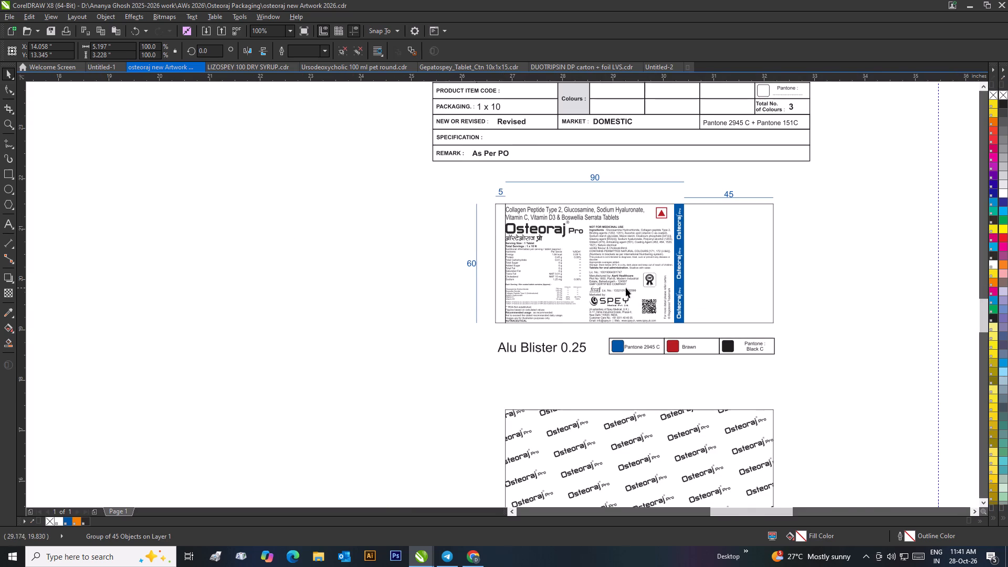
{"action": "scroll", "coordinate": [626, 288], "scroll_direction": "up", "scroll_amount": 1}
{"action": "scroll", "coordinate": [501, 295], "scroll_direction": "down", "scroll_amount": 3}
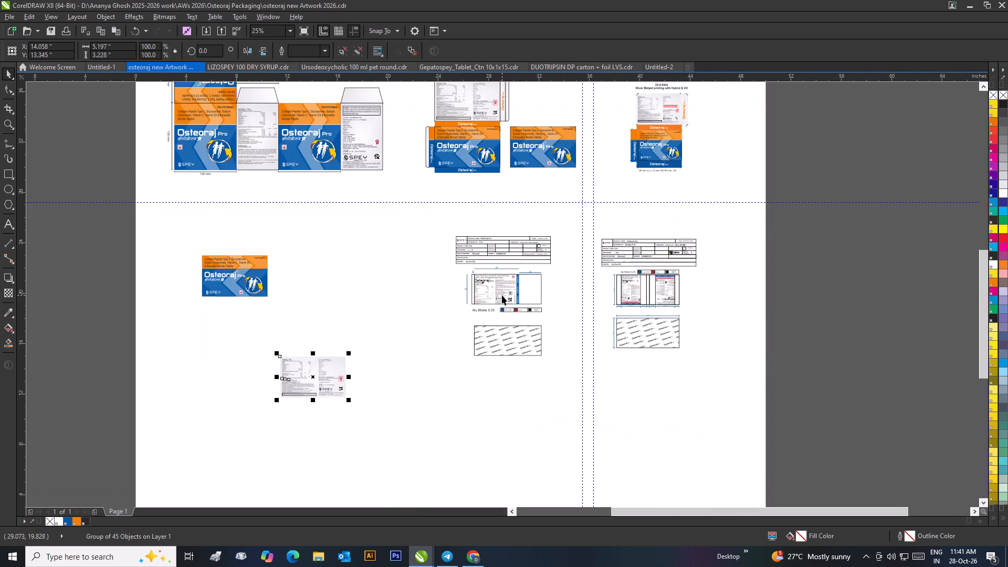
{"action": "scroll", "coordinate": [501, 295], "scroll_direction": "down", "scroll_amount": 1}
{"action": "scroll", "coordinate": [515, 224], "scroll_direction": "up", "scroll_amount": 1}
{"action": "scroll", "coordinate": [636, 300], "scroll_direction": "up", "scroll_amount": 1}
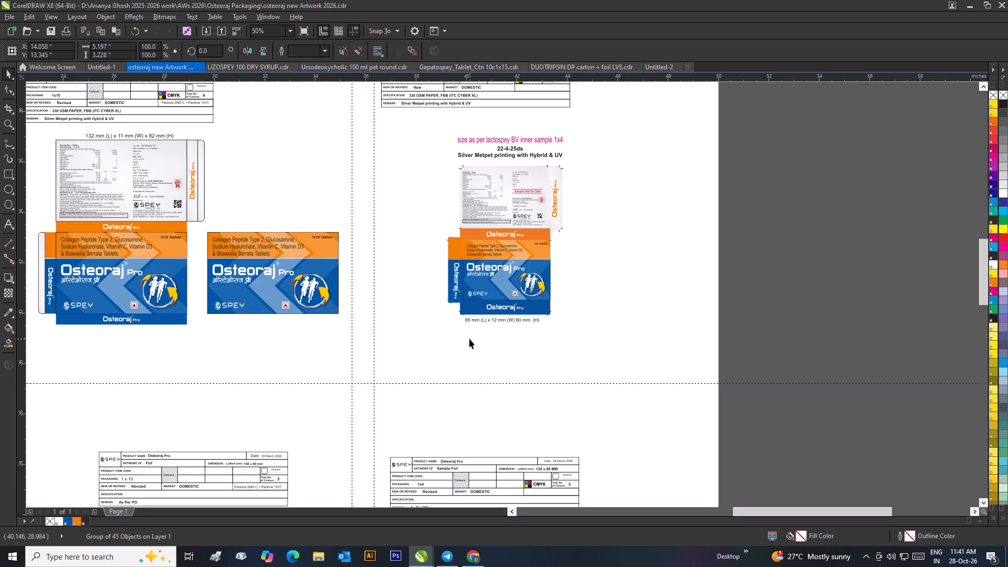
{"action": "scroll", "coordinate": [417, 254], "scroll_direction": "down", "scroll_amount": 1}
{"action": "scroll", "coordinate": [343, 304], "scroll_direction": "down", "scroll_amount": 2}
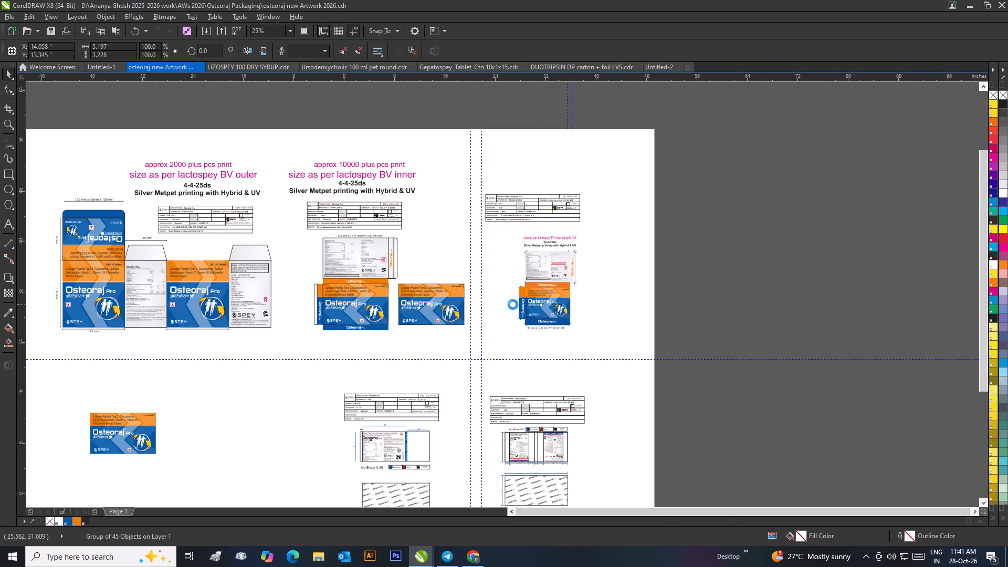
Close the osteoraj new Artwork 2026 document.
{"action": "left_click", "coordinate": [197, 66]}
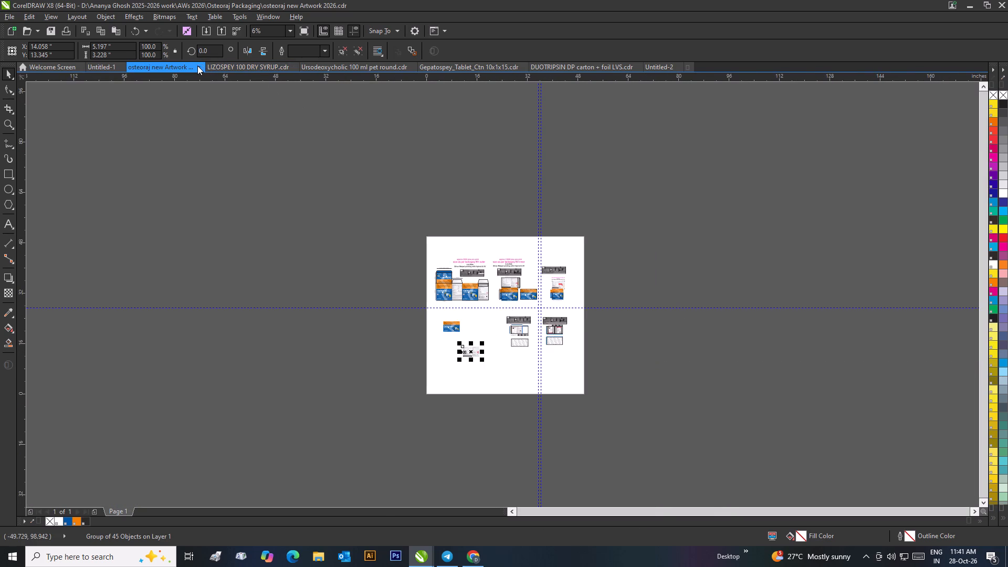
{"action": "left_click", "coordinate": [514, 301]}
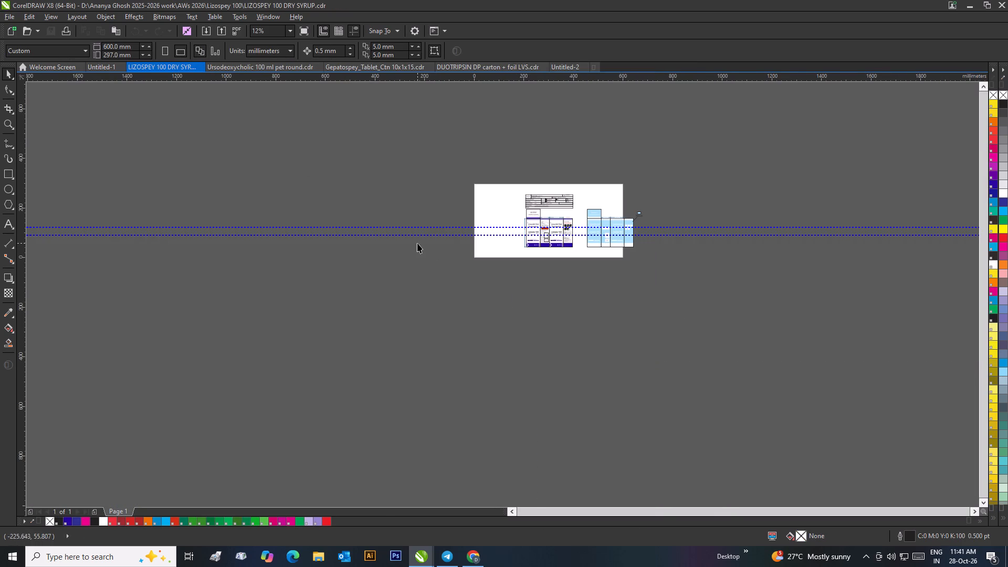
Delete the horizontal guidelines that cross the carton artwork in the LIZOSPEY 100 DRY SYRUP document.
{"action": "scroll", "coordinate": [417, 243], "scroll_direction": "down", "scroll_amount": 1}
{"action": "scroll", "coordinate": [568, 289], "scroll_direction": "up", "scroll_amount": 1}
{"action": "scroll", "coordinate": [497, 300], "scroll_direction": "up", "scroll_amount": 1}
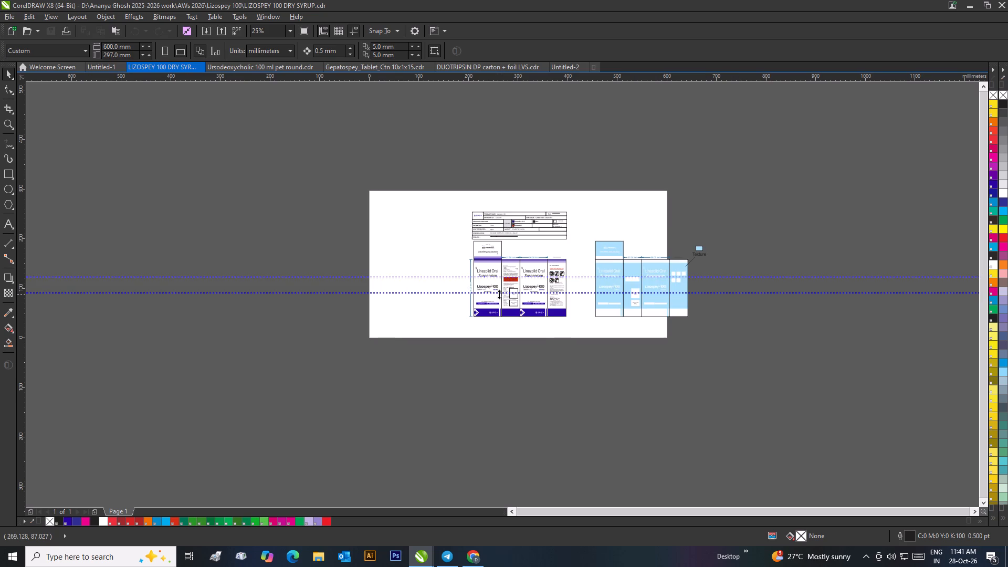
{"action": "left_click", "coordinate": [463, 277]}
{"action": "key", "text": "Delete"}
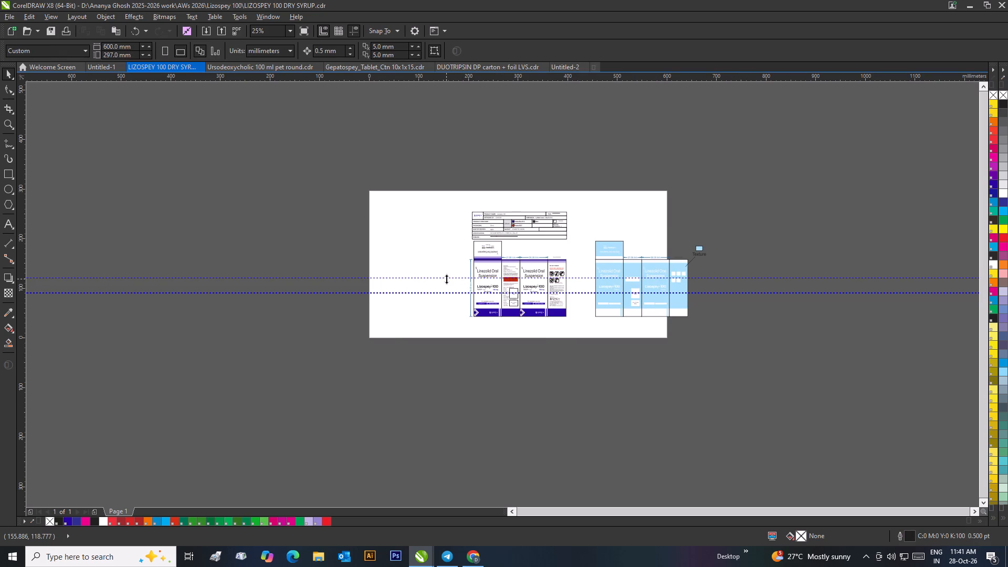
{"action": "left_click", "coordinate": [446, 279]}
{"action": "key", "text": "Delete"}
{"action": "left_click", "coordinate": [447, 292]}
{"action": "key", "text": "Delete"}
{"action": "left_click", "coordinate": [447, 292]}
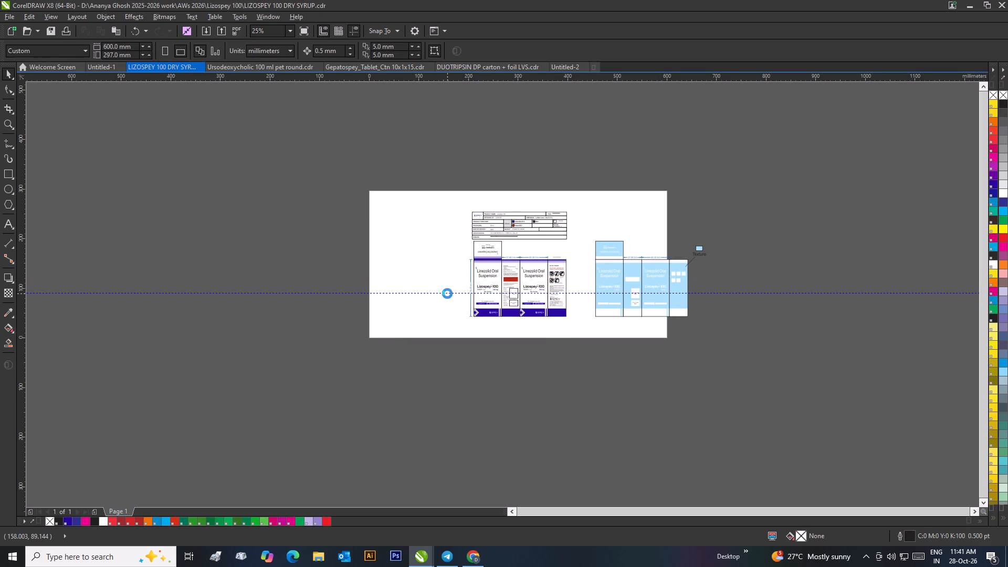
{"action": "left_click", "coordinate": [447, 293]}
{"action": "key", "text": "Delete"}
Place a copy of the carton's front panel in the empty page area beside the LIZOSPEY 100 carton artwork.
{"action": "scroll", "coordinate": [590, 292], "scroll_direction": "up", "scroll_amount": 1}
{"action": "scroll", "coordinate": [338, 281], "scroll_direction": "up", "scroll_amount": 1}
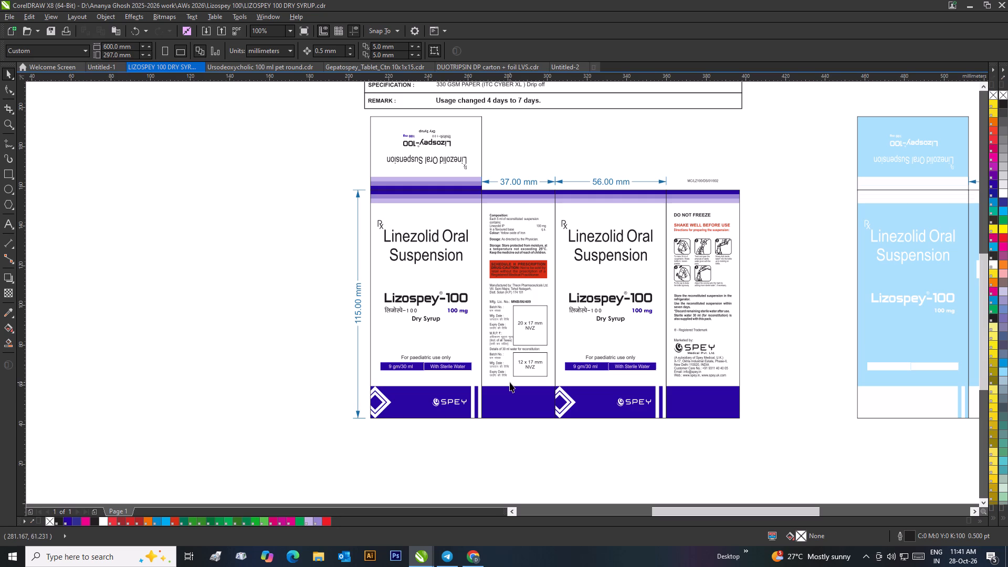
{"action": "left_click_drag", "start_coordinate": [363, 426], "coordinate": [412, 399]}
{"action": "left_click_drag", "start_coordinate": [412, 399], "coordinate": [487, 187]}
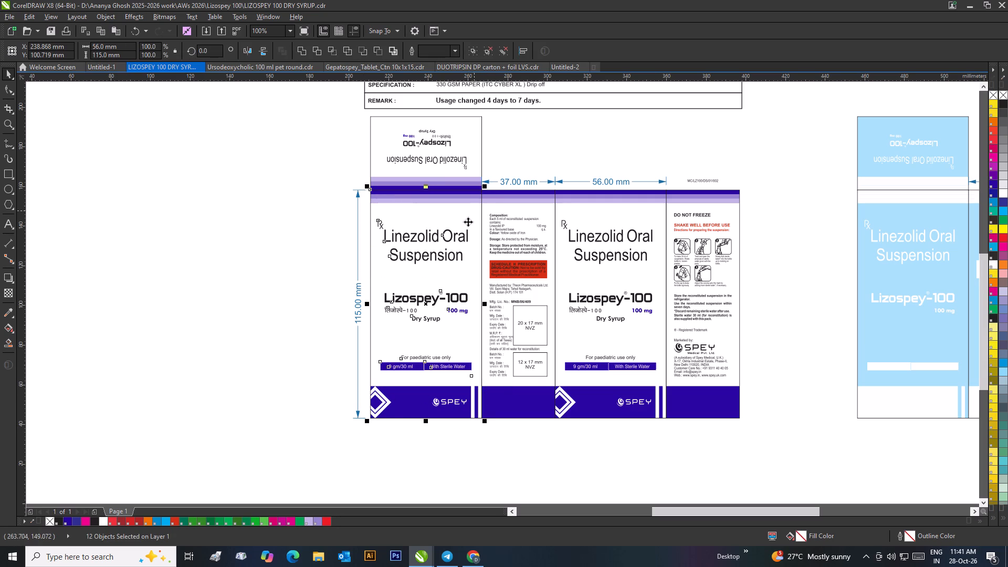
{"action": "left_click_drag", "start_coordinate": [424, 305], "coordinate": [138, 285]}
{"action": "right_click", "coordinate": [138, 285]}
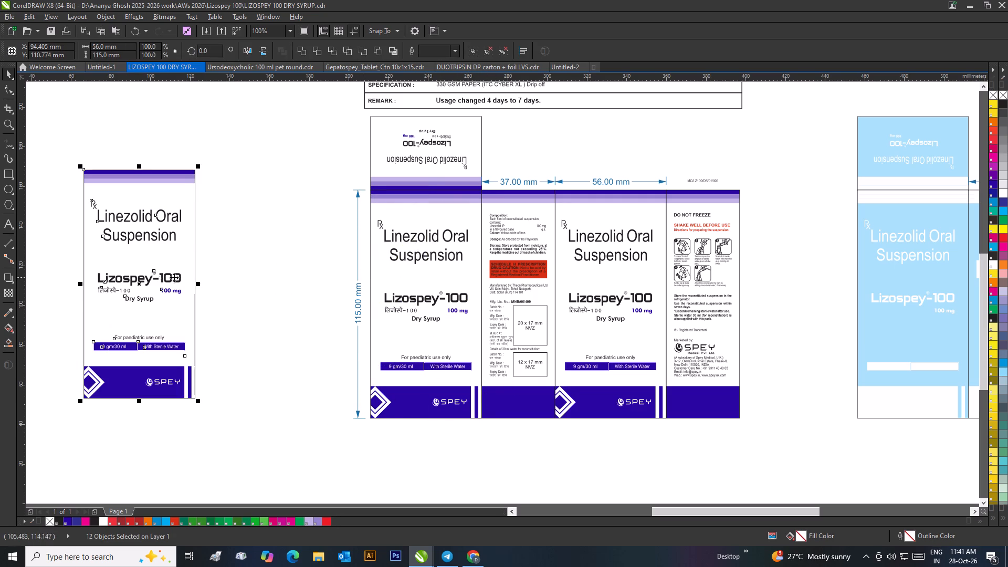
Group all the objects of the copied Lizospey-100 front panel.
{"action": "left_click", "coordinate": [234, 283]}
{"action": "scroll", "coordinate": [234, 284], "scroll_direction": "down", "scroll_amount": 1}
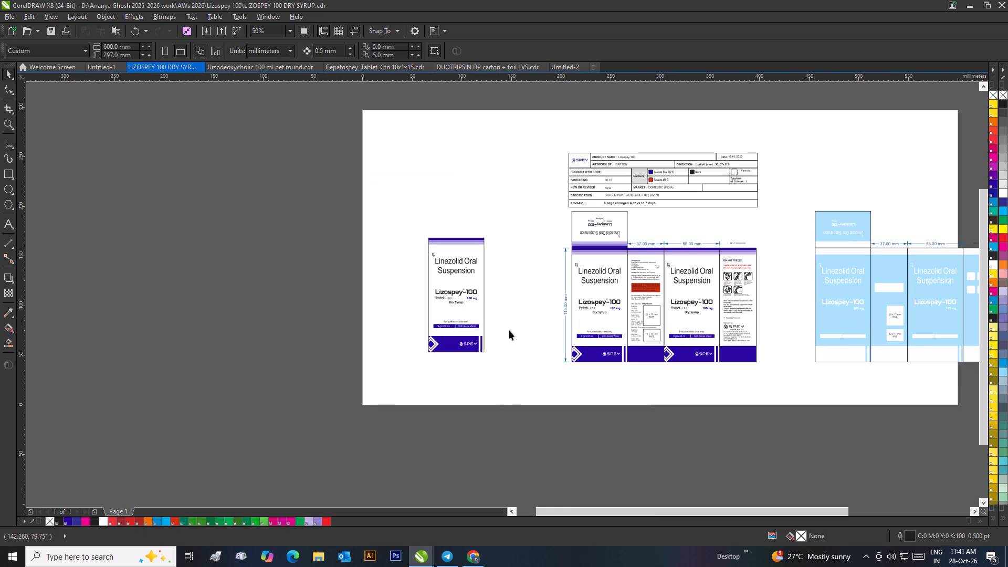
{"action": "scroll", "coordinate": [486, 340], "scroll_direction": "up", "scroll_amount": 1}
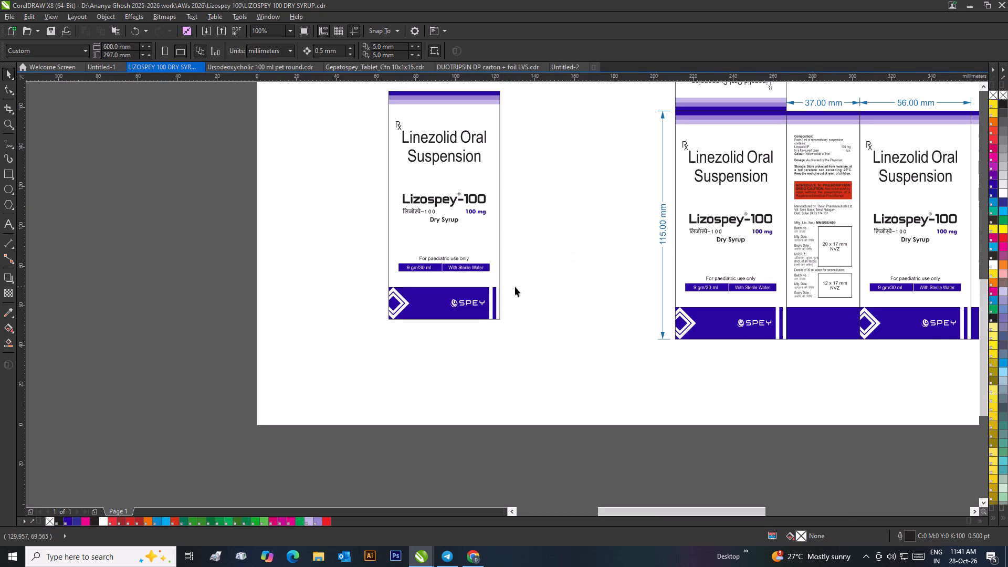
{"action": "left_click", "coordinate": [515, 287]}
{"action": "scroll", "coordinate": [435, 172], "scroll_direction": "down", "scroll_amount": 1}
{"action": "scroll", "coordinate": [529, 297], "scroll_direction": "up", "scroll_amount": 1}
{"action": "left_click_drag", "start_coordinate": [234, 183], "coordinate": [603, 471]}
{"action": "key", "text": "ctrl+g"}
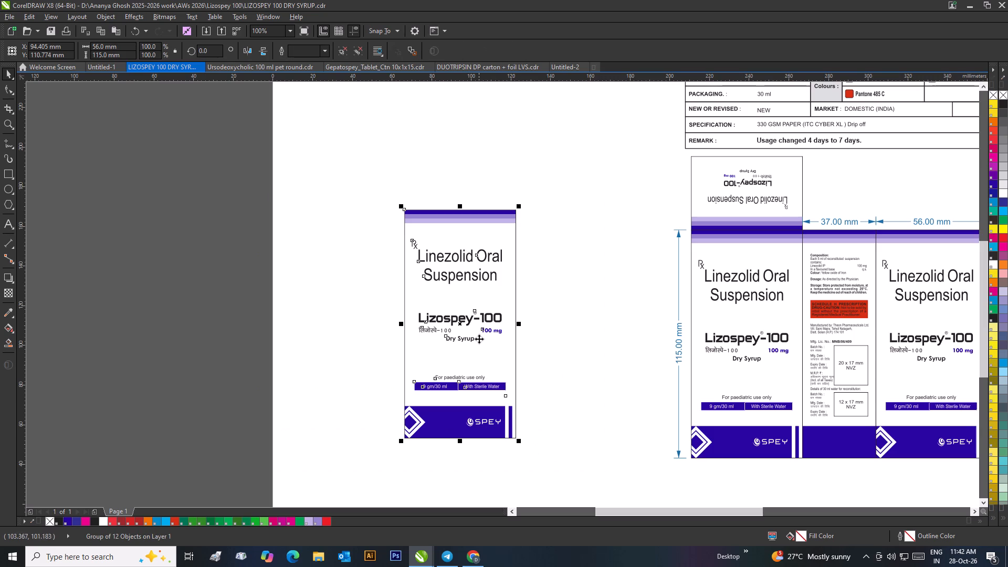
Copy the front-panel group into the Untitled-2 document and place it clear of the page.
{"action": "right_click", "coordinate": [459, 320]}
{"action": "left_click", "coordinate": [487, 158]}
{"action": "left_click", "coordinate": [561, 65]}
{"action": "key", "text": "ctrl+v"}
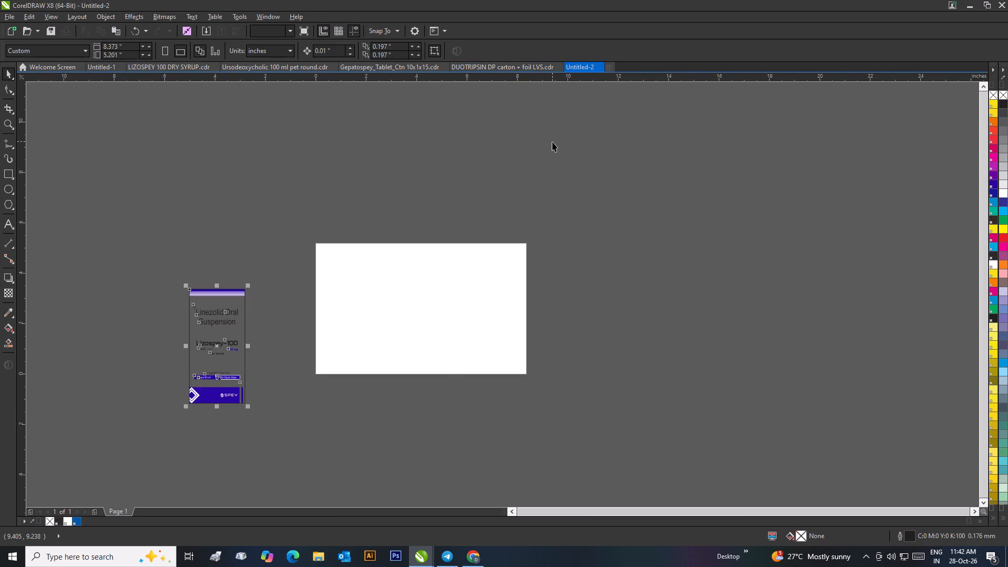
{"action": "key", "text": "p"}
{"action": "left_click", "coordinate": [584, 262]}
{"action": "left_click_drag", "start_coordinate": [431, 251], "coordinate": [487, 216]}
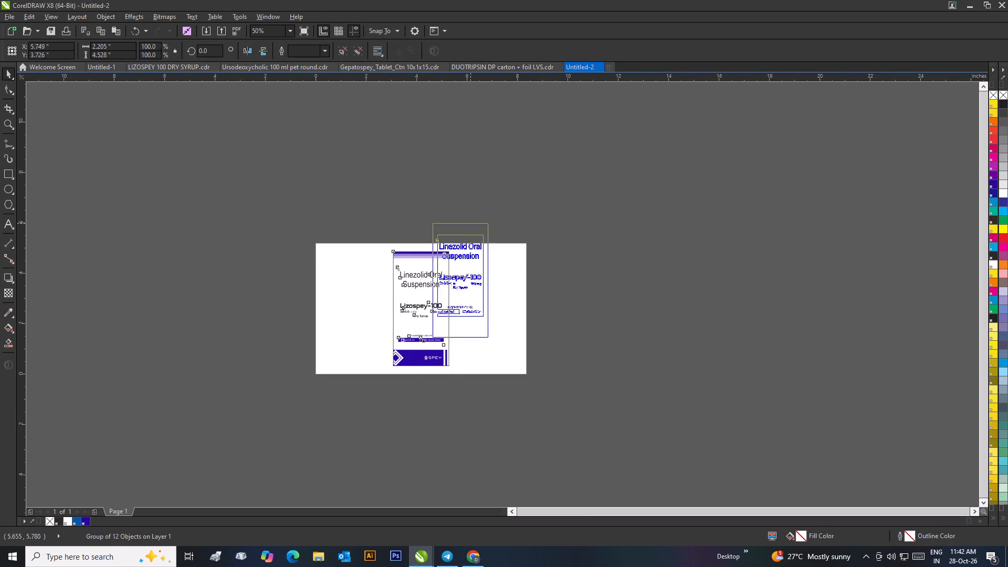
{"action": "left_click_drag", "start_coordinate": [487, 216], "coordinate": [633, 174]}
Ungroup the pasted front panel and fill its background outline shape with white.
{"action": "scroll", "coordinate": [633, 185], "scroll_direction": "up", "scroll_amount": 2}
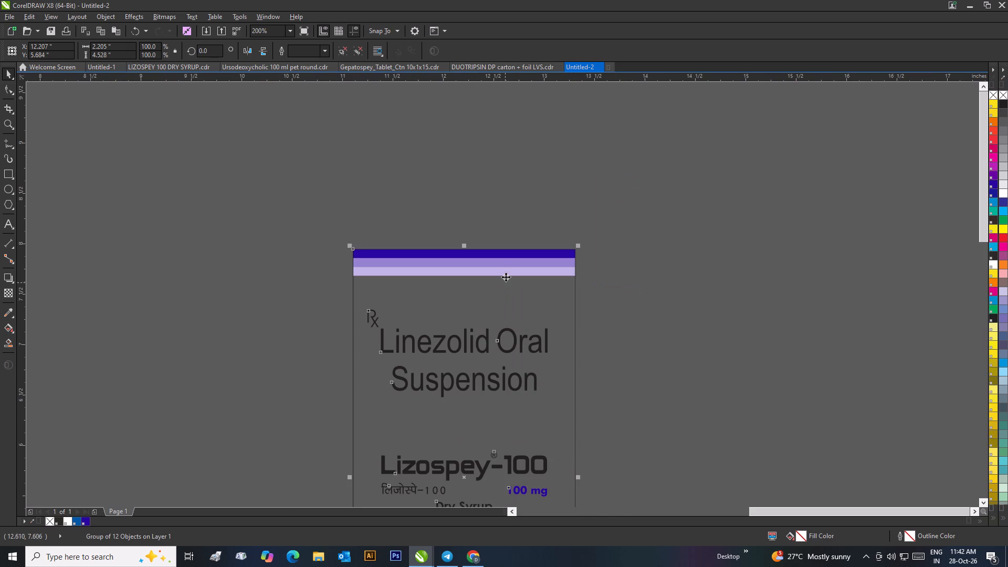
{"action": "right_click", "coordinate": [506, 277]}
{"action": "left_click", "coordinate": [557, 322]}
{"action": "left_click", "coordinate": [610, 323]}
{"action": "left_click", "coordinate": [566, 310]}
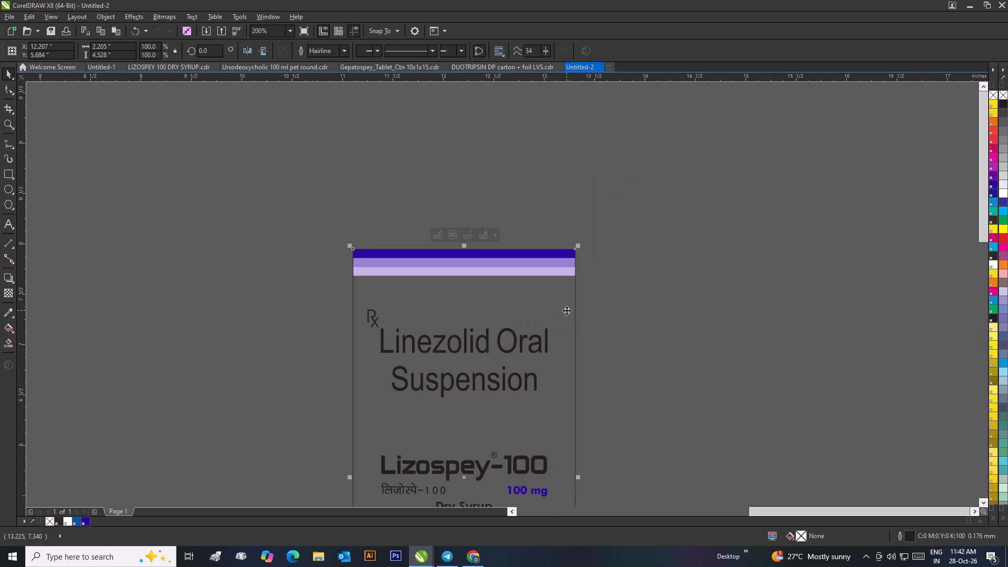
{"action": "left_click", "coordinate": [69, 520]}
{"action": "left_click", "coordinate": [223, 359]}
{"action": "scroll", "coordinate": [345, 279], "scroll_direction": "down", "scroll_amount": 2}
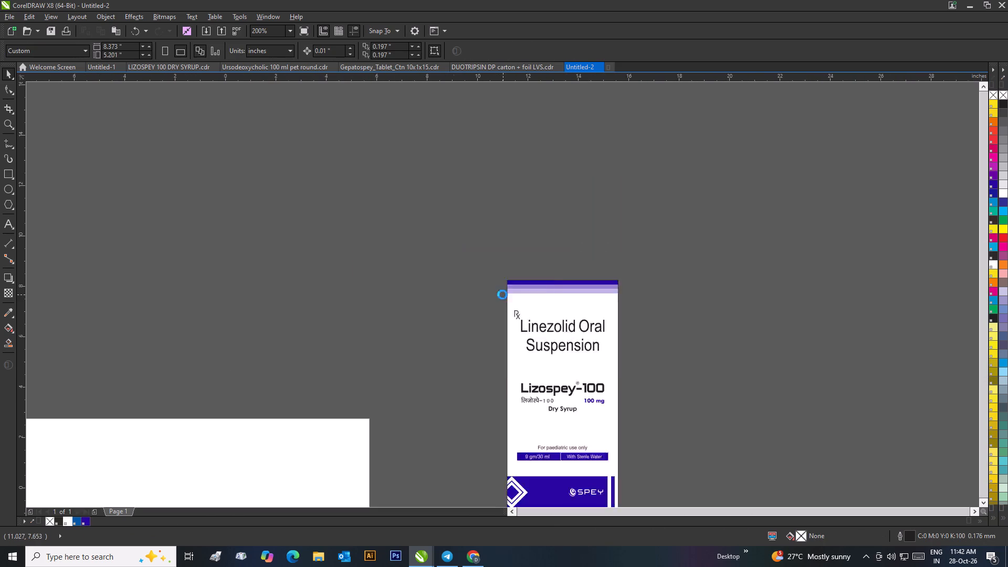
Regroup all the objects of the white-backed front panel.
{"action": "scroll", "coordinate": [502, 295], "scroll_direction": "down", "scroll_amount": 1}
{"action": "left_click_drag", "start_coordinate": [574, 271], "coordinate": [497, 367]}
{"action": "left_click", "coordinate": [555, 348]}
{"action": "scroll", "coordinate": [526, 330], "scroll_direction": "up", "scroll_amount": 1}
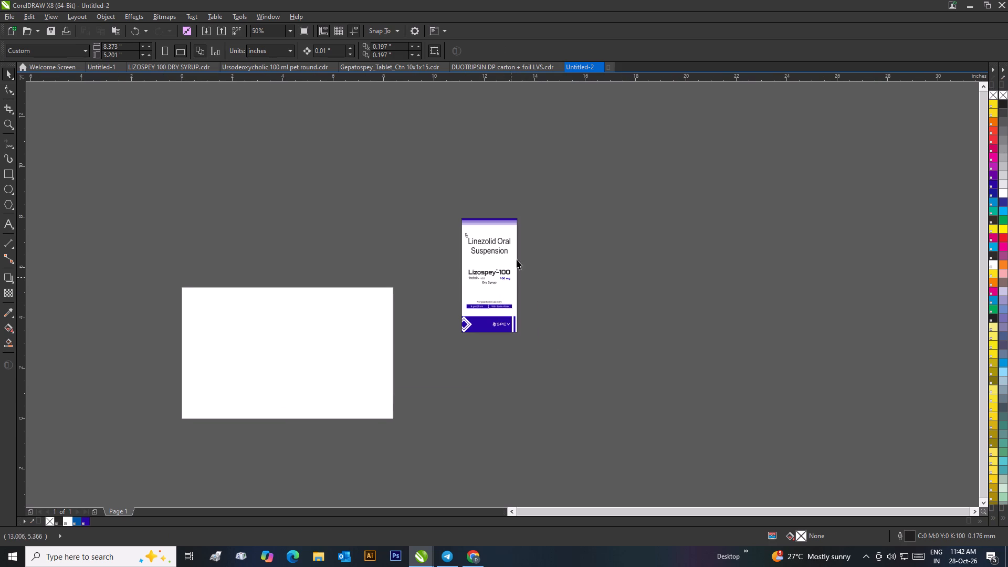
{"action": "left_click_drag", "start_coordinate": [536, 191], "coordinate": [443, 346]}
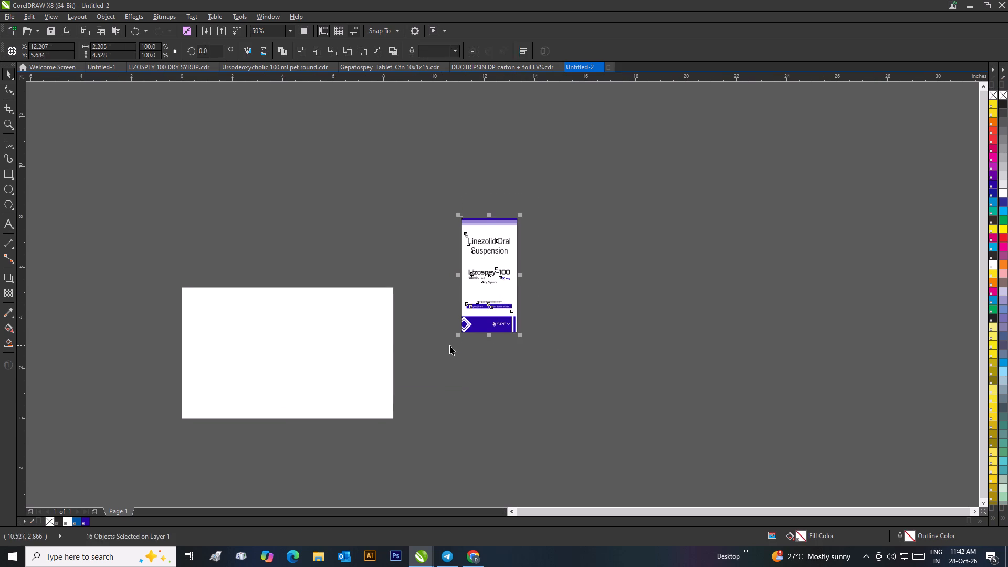
{"action": "key", "text": "ctrl+g"}
Move the panel group close beside the page and enlarge it proportionally to about 3.322 by 6.821 inches.
{"action": "left_click", "coordinate": [552, 330]}
{"action": "left_click_drag", "start_coordinate": [506, 248], "coordinate": [468, 323]}
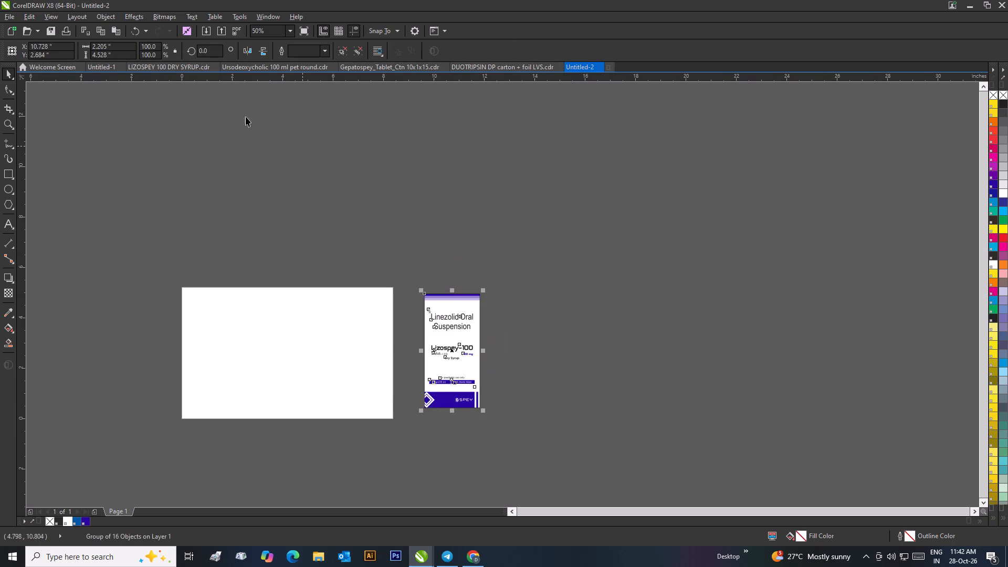
{"action": "left_click_drag", "start_coordinate": [482, 289], "coordinate": [495, 280]}
{"action": "left_click_drag", "start_coordinate": [495, 280], "coordinate": [552, 231]}
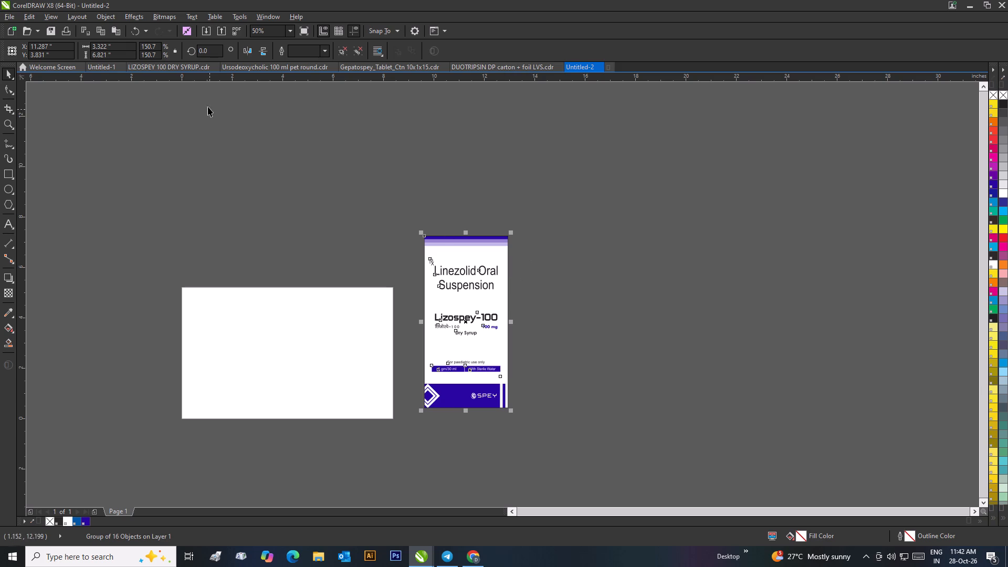
Set the page size to the panel's dimensions, 3.322 inches wide and 6.821 inches high.
{"action": "left_click_drag", "start_coordinate": [115, 49], "coordinate": [89, 47]}
{"action": "right_click", "coordinate": [104, 46]}
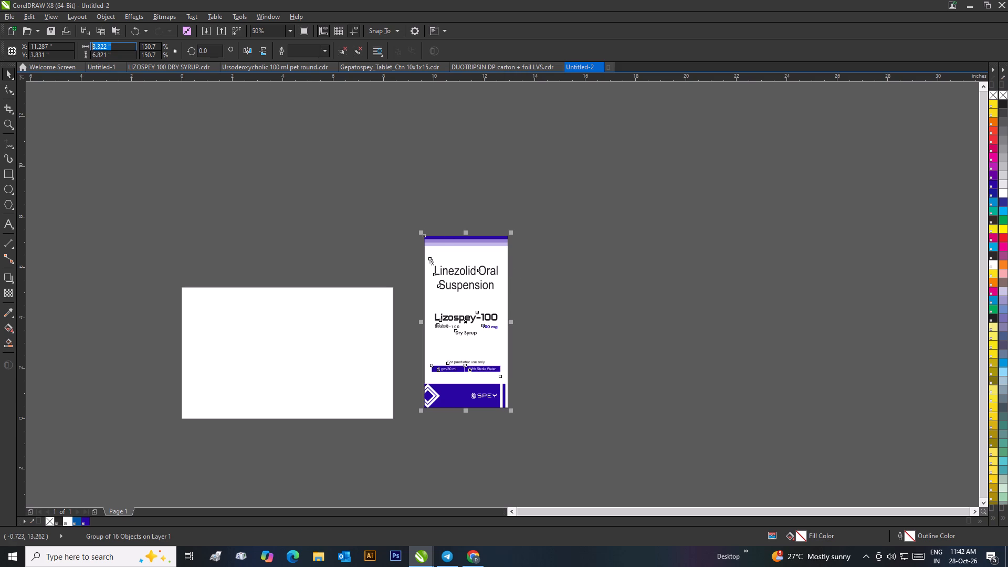
{"action": "left_click", "coordinate": [98, 46]}
{"action": "key", "text": "ctrl+a"}
{"action": "key", "text": "ctrl+c"}
{"action": "left_click", "coordinate": [178, 172]}
{"action": "left_click_drag", "start_coordinate": [121, 44], "coordinate": [91, 44]}
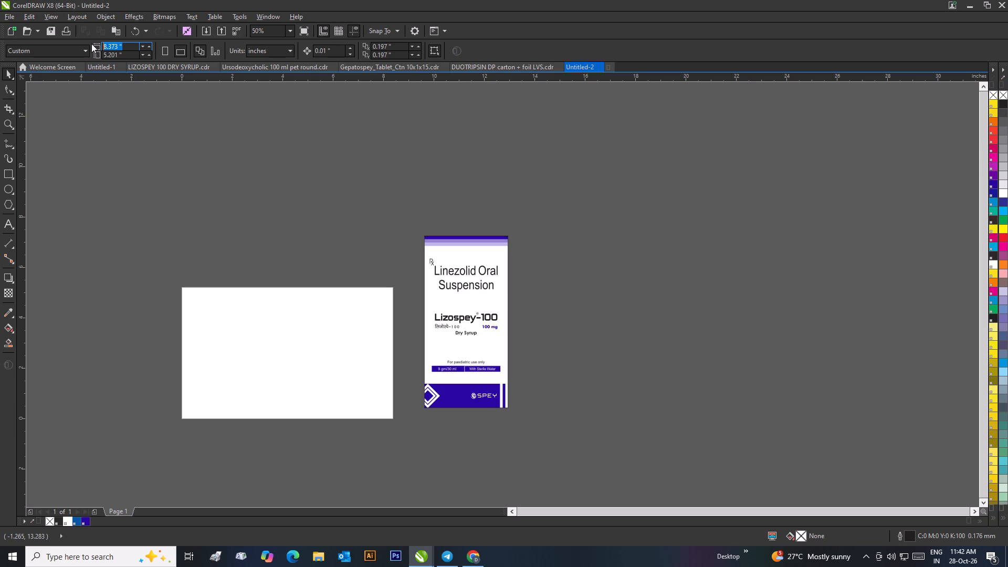
{"action": "key", "text": "BackSpace"}
{"action": "key", "text": "ctrl+v"}
{"action": "key", "text": "Tab"}
{"action": "key", "text": "BackSpace"}
{"action": "type", "text": "6/821"}
{"action": "key", "text": "Left"}
{"action": "key", "text": "Left"}
{"action": "key", "text": "Left"}
{"action": "key", "text": "BackSpace"}
{"action": "key", "text": "period"}
{"action": "key", "text": "Return"}
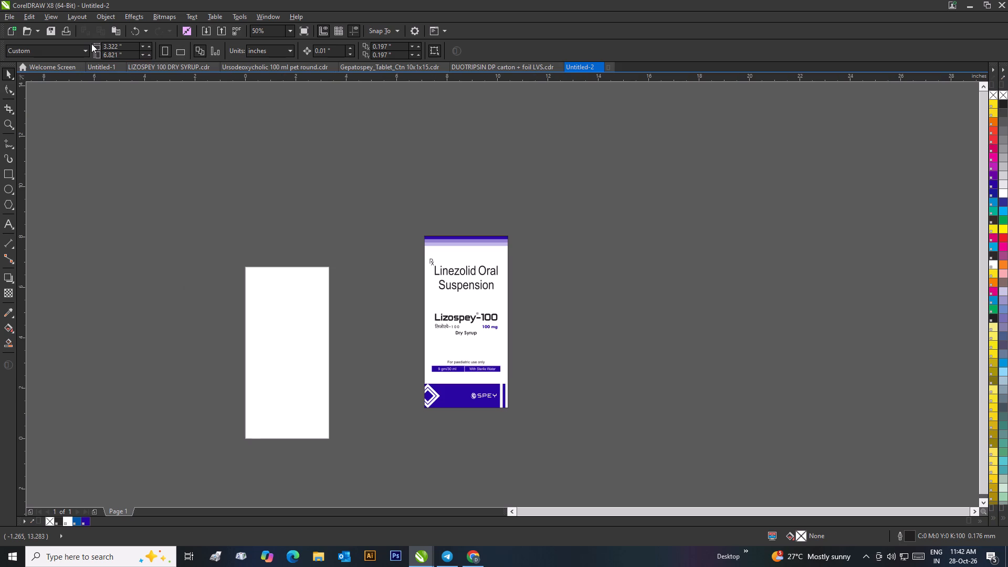
Centre the front-panel group on the resized page.
{"action": "left_click", "coordinate": [211, 216]}
{"action": "left_click", "coordinate": [454, 272]}
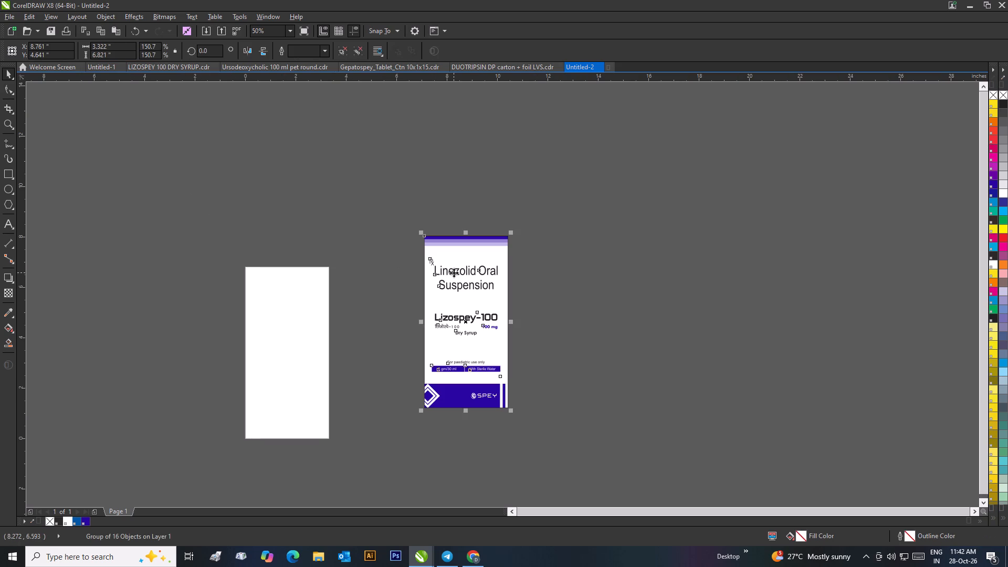
{"action": "left_click", "coordinate": [584, 269]}
{"action": "left_click", "coordinate": [484, 283]}
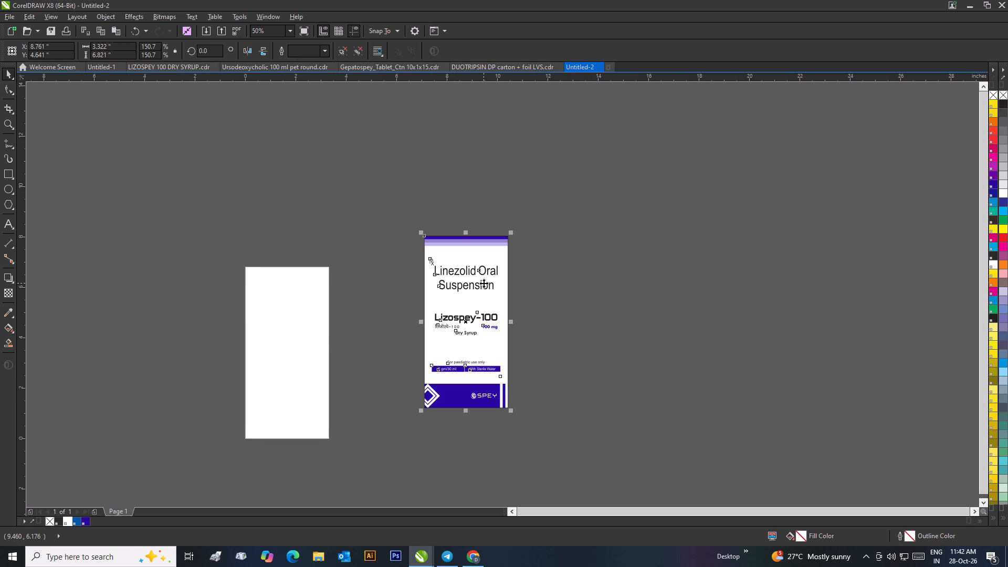
{"action": "key", "text": "p"}
{"action": "left_click", "coordinate": [484, 283]}
{"action": "scroll", "coordinate": [484, 283], "scroll_direction": "down", "scroll_amount": 1}
{"action": "scroll", "coordinate": [406, 335], "scroll_direction": "up", "scroll_amount": 1}
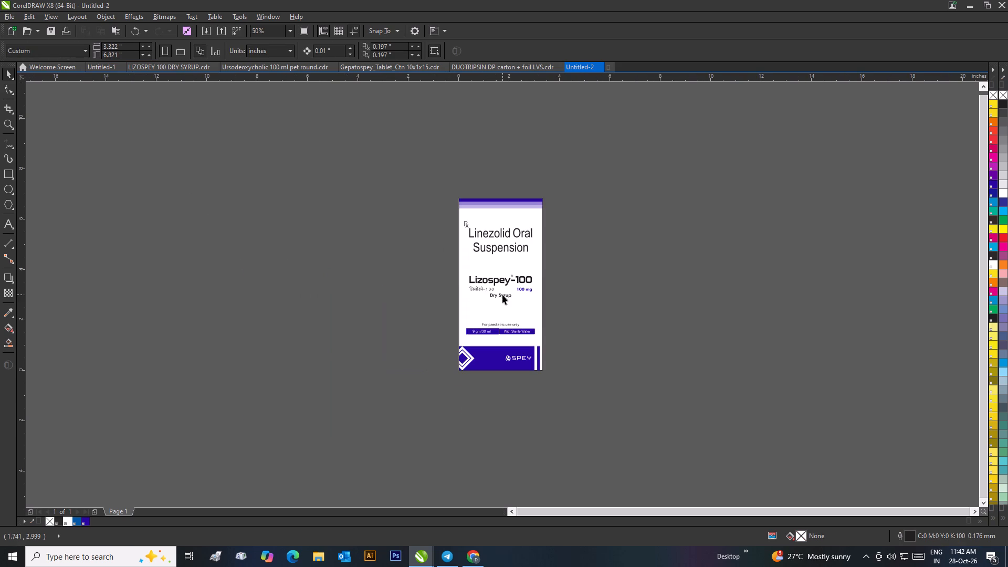
Start exporting the page as a PNG with the file name Lizospey 100.
{"action": "left_click", "coordinate": [12, 15]}
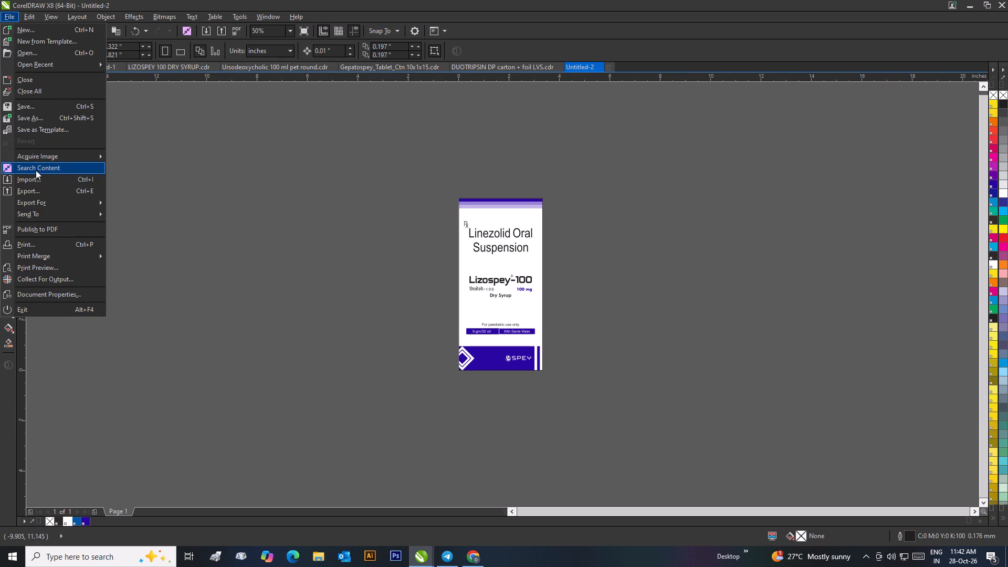
{"action": "left_click", "coordinate": [33, 190]}
{"action": "key", "text": "BackSpace"}
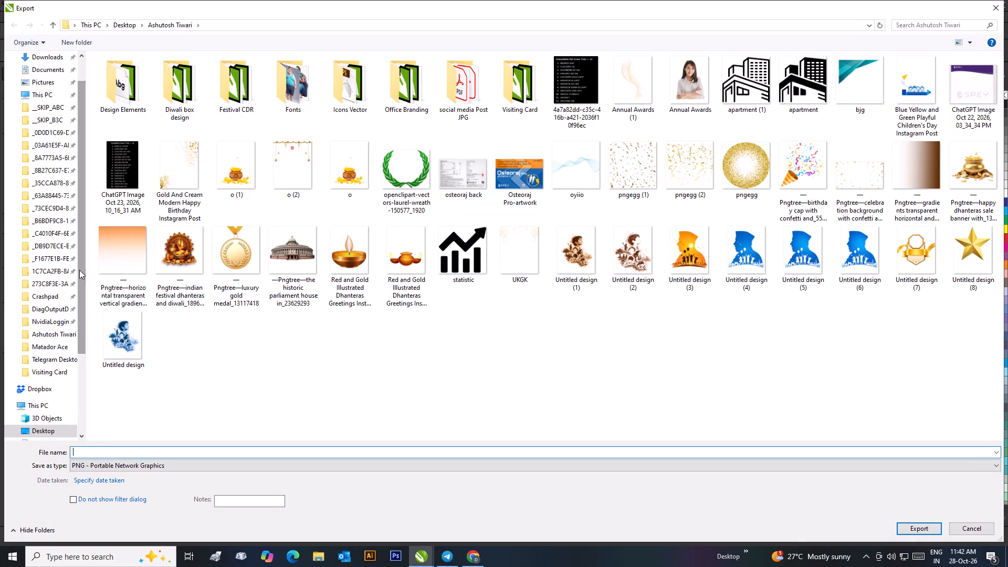
{"action": "type", "text": "lizo spey 100"}
{"action": "key", "text": "space"}
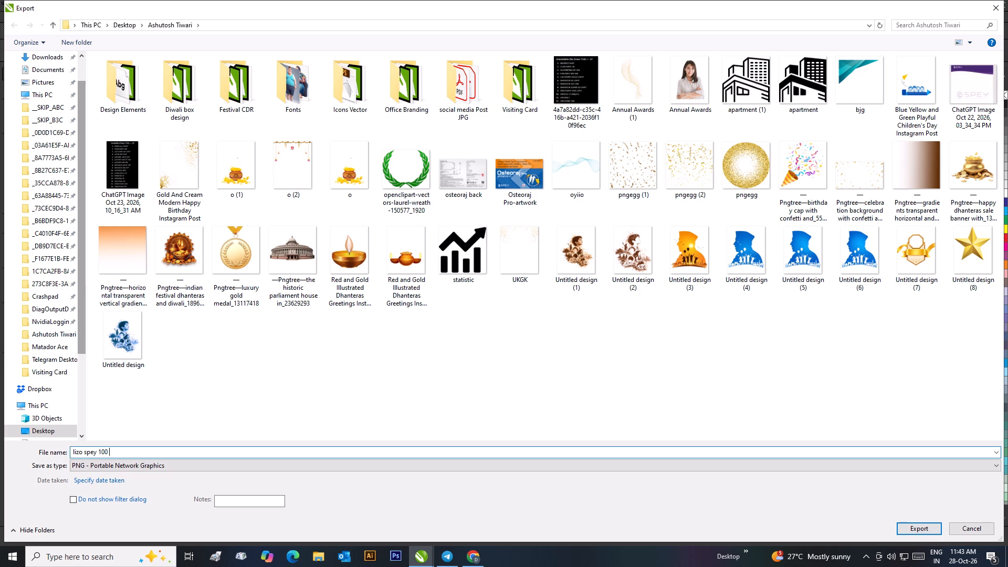
{"action": "left_click", "coordinate": [85, 451]}
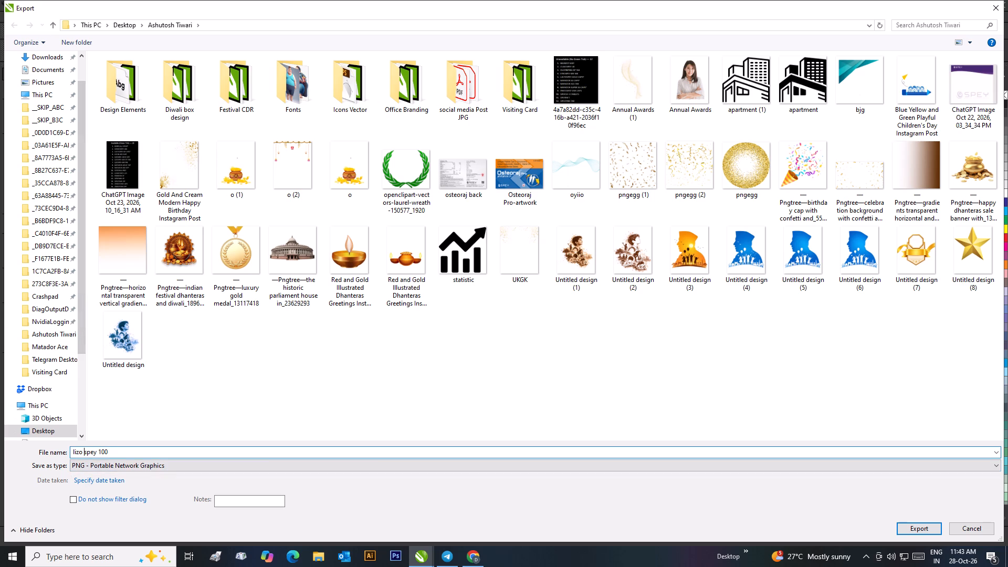
{"action": "key", "text": "BackSpace"}
{"action": "key", "text": "Left"}
{"action": "key", "text": "Left"}
{"action": "key", "text": "Left"}
{"action": "key", "text": "BackSpace"}
{"action": "key", "text": "shift+l"}
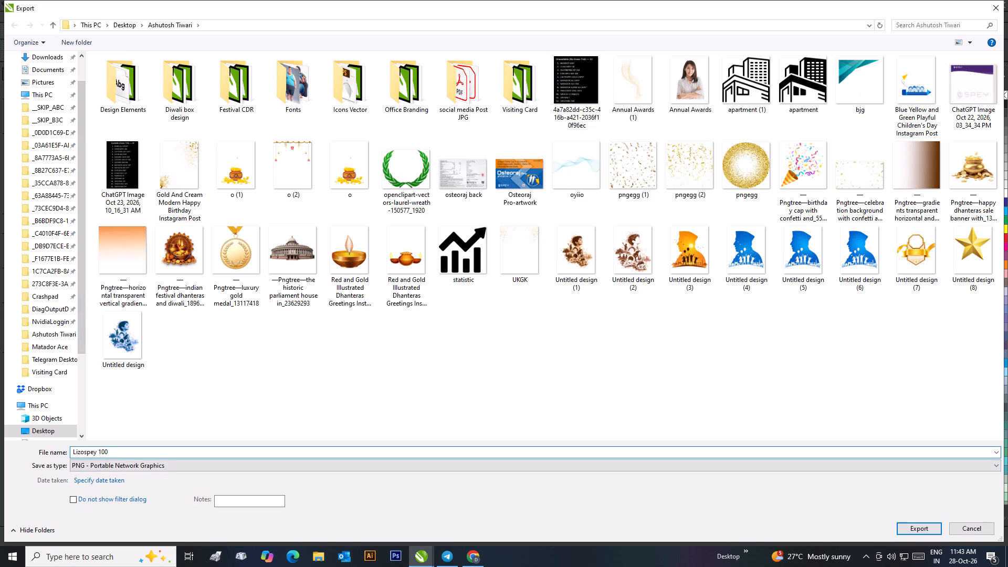
{"action": "left_click", "coordinate": [97, 451]}
Change the export file name so that a hyphen separates Lizospey and 100.
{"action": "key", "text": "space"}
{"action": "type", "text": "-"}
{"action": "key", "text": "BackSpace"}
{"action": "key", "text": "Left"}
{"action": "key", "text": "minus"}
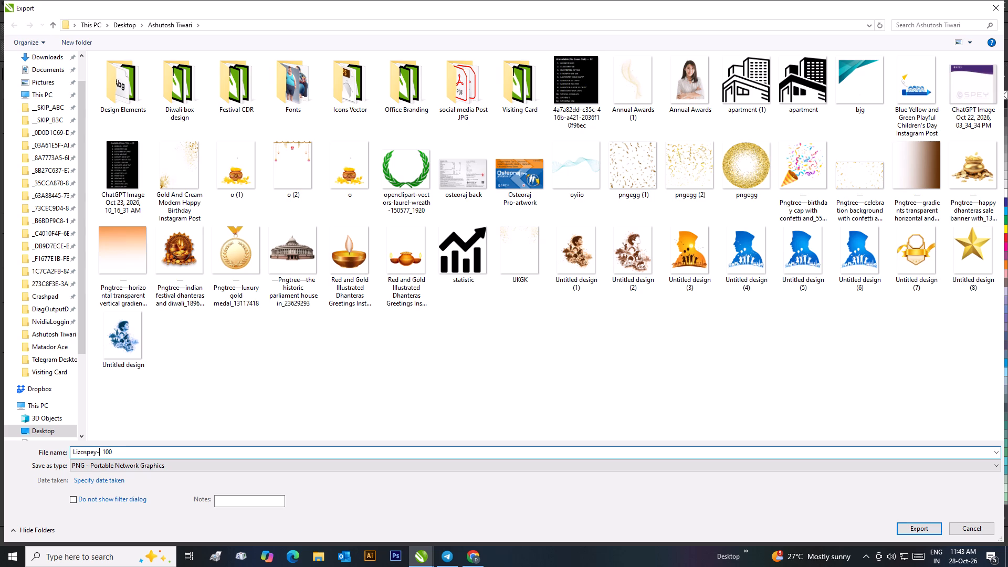
{"action": "left_click", "coordinate": [104, 455]}
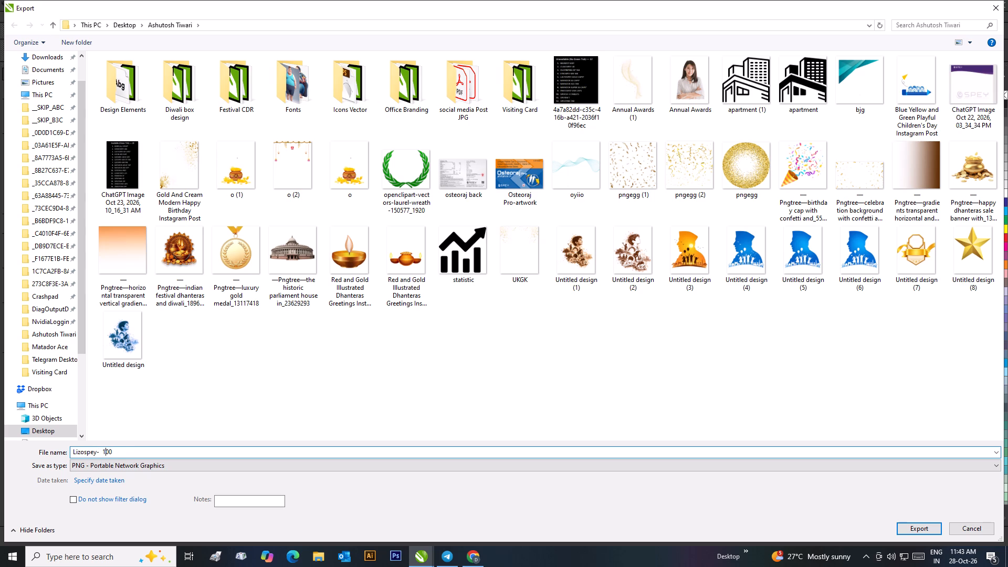
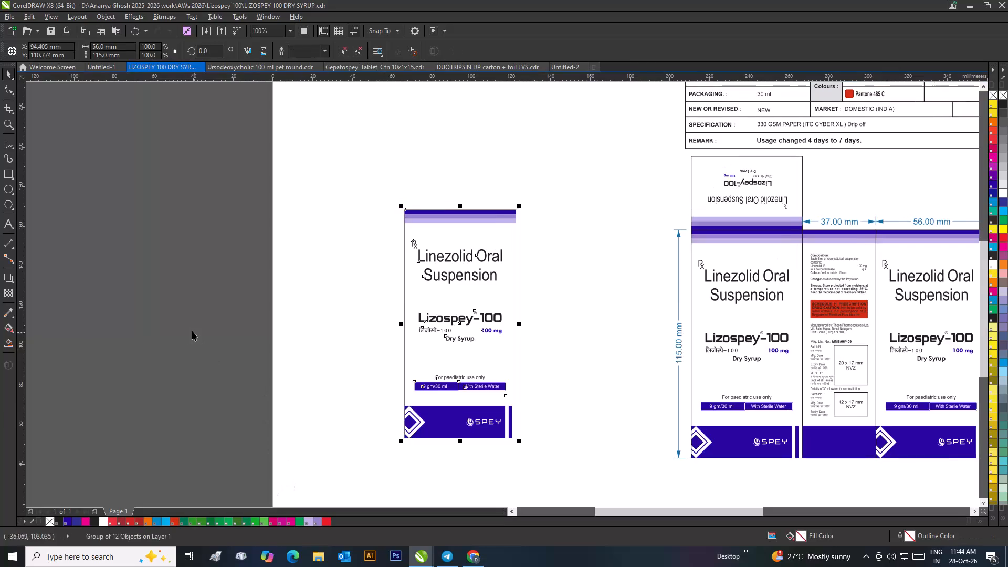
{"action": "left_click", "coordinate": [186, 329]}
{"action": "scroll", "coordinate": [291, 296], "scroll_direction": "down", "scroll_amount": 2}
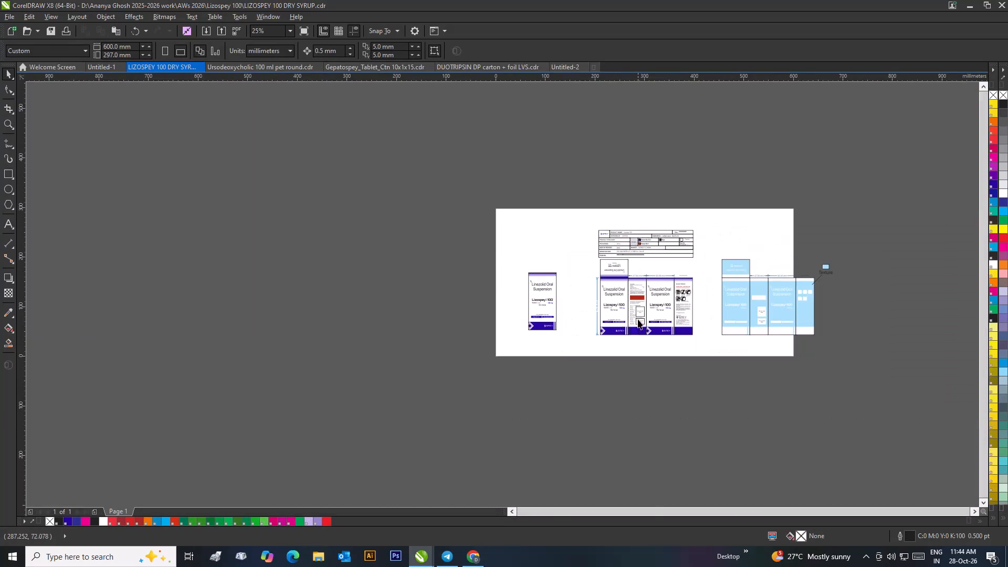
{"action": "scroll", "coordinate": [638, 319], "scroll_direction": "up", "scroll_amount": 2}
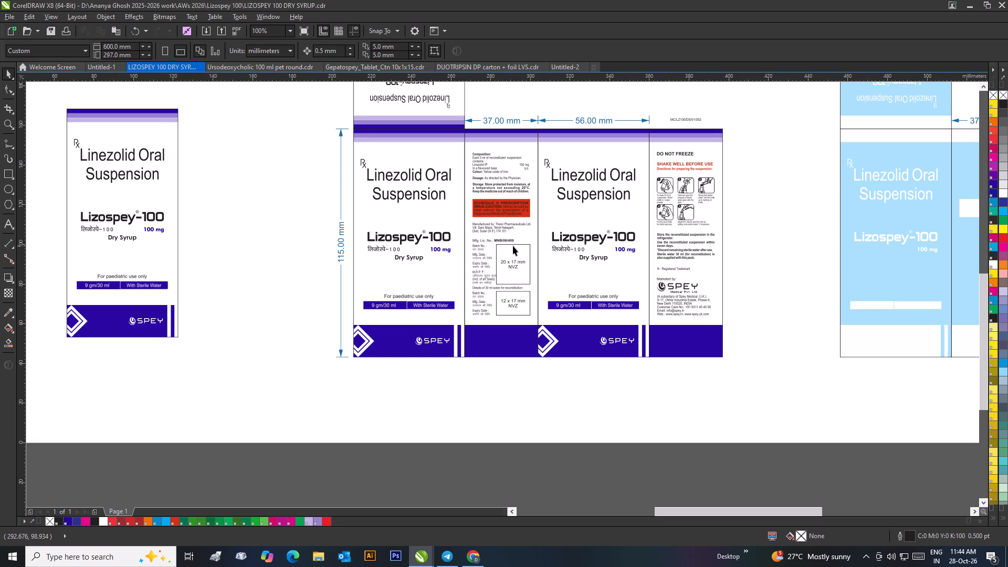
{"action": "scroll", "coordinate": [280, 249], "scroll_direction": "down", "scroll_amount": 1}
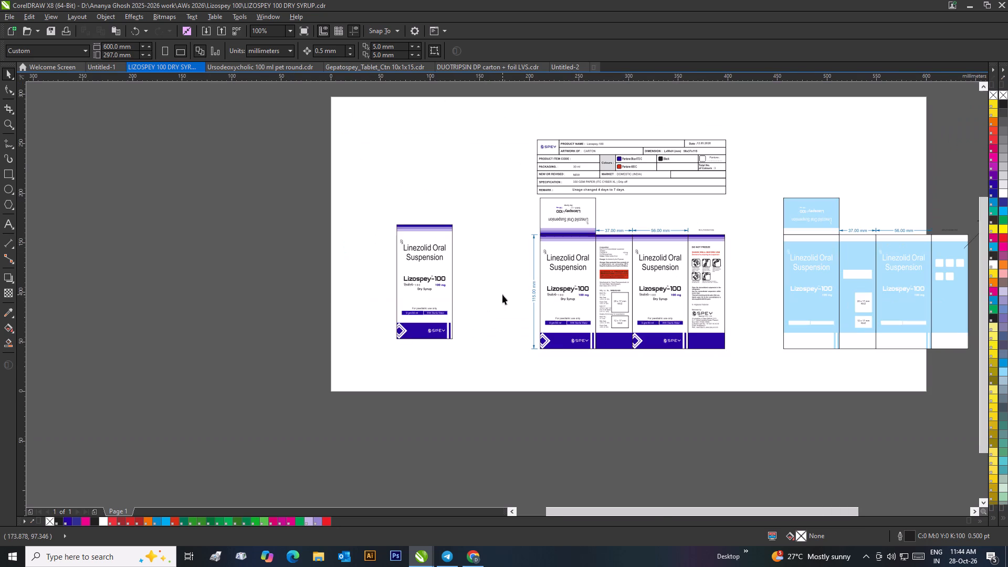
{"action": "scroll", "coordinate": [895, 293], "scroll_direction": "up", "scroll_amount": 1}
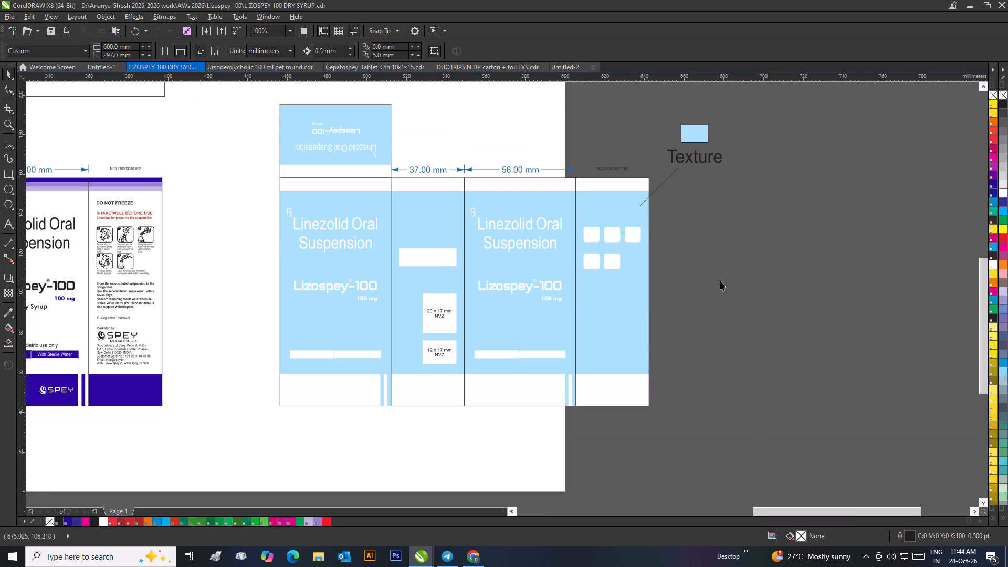
Delete the copied front-panel group from the empty page area beside the Lizospey-100 carton.
{"action": "scroll", "coordinate": [720, 281], "scroll_direction": "down", "scroll_amount": 1}
{"action": "scroll", "coordinate": [148, 314], "scroll_direction": "up", "scroll_amount": 1}
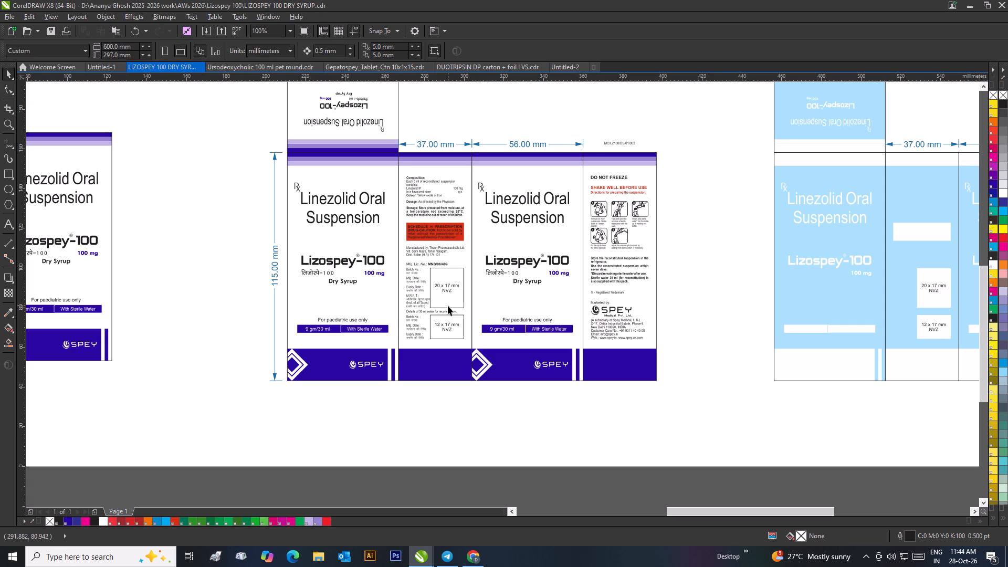
{"action": "scroll", "coordinate": [447, 306], "scroll_direction": "down", "scroll_amount": 1}
{"action": "scroll", "coordinate": [334, 301], "scroll_direction": "up", "scroll_amount": 1}
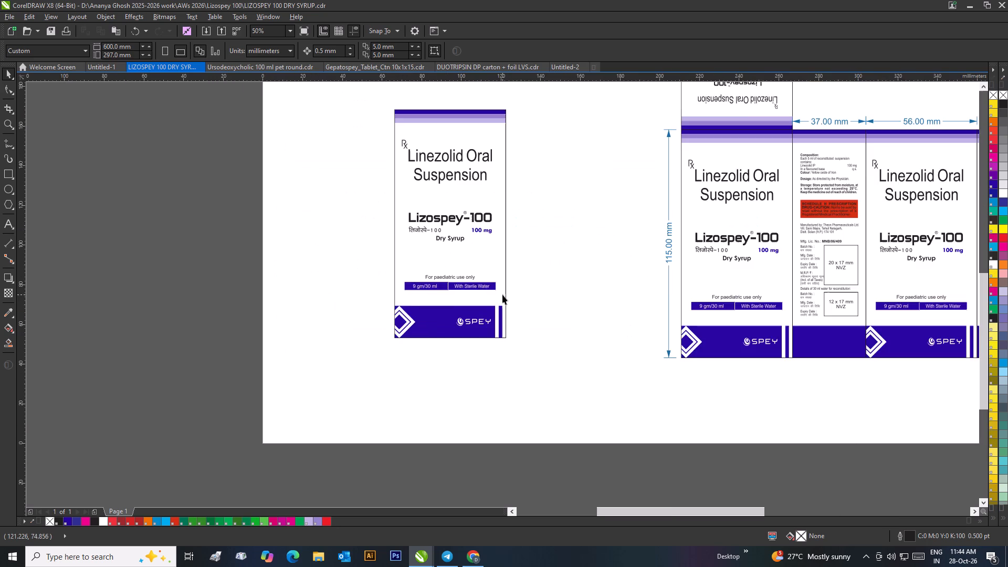
{"action": "scroll", "coordinate": [502, 295], "scroll_direction": "down", "scroll_amount": 1}
{"action": "left_click_drag", "start_coordinate": [520, 186], "coordinate": [353, 353]}
{"action": "key", "text": "Delete"}
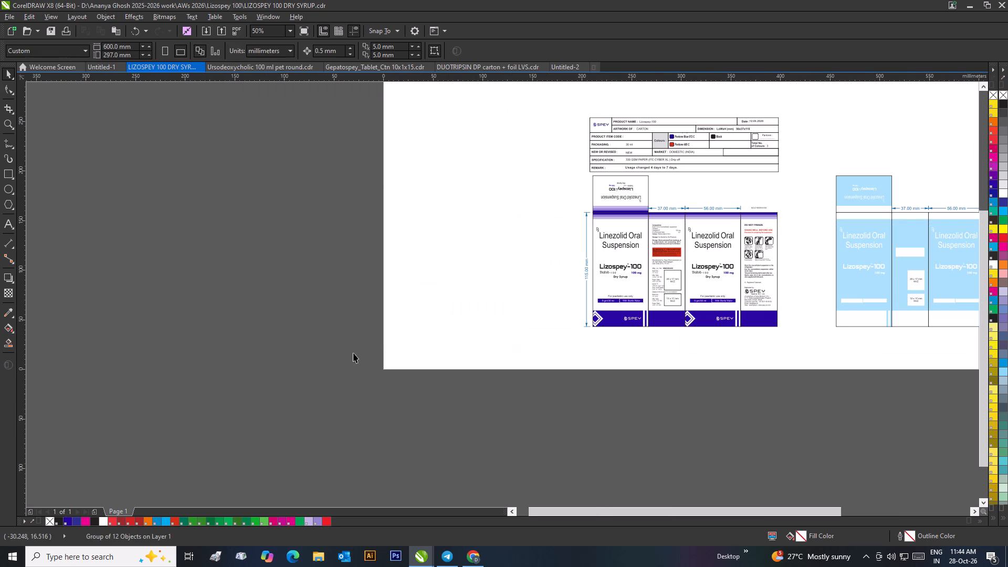
Duplicate the 37 mm wide composition side panel into the empty page area beside the carton layout.
{"action": "scroll", "coordinate": [703, 270], "scroll_direction": "up", "scroll_amount": 1}
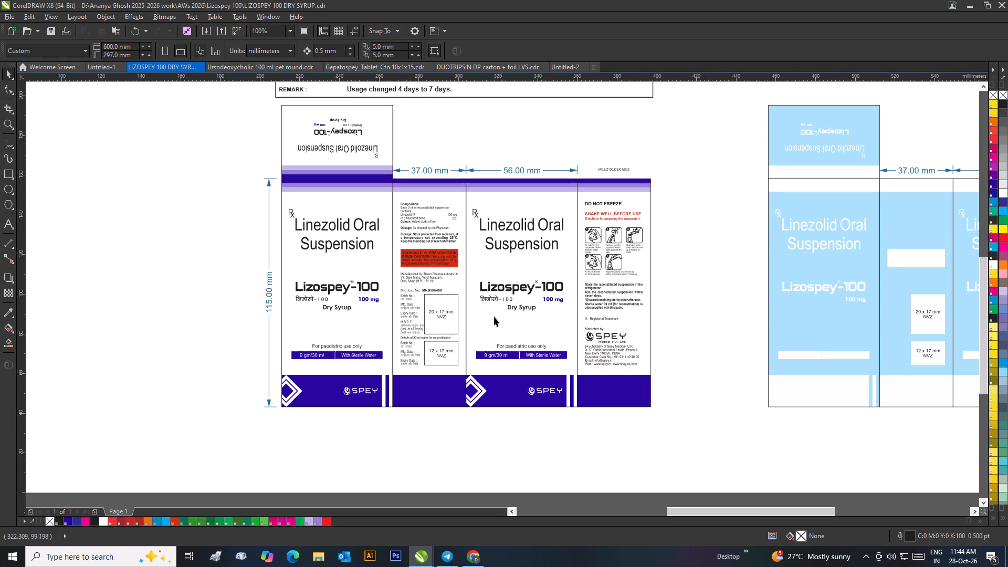
{"action": "left_click_drag", "start_coordinate": [388, 411], "coordinate": [466, 201]}
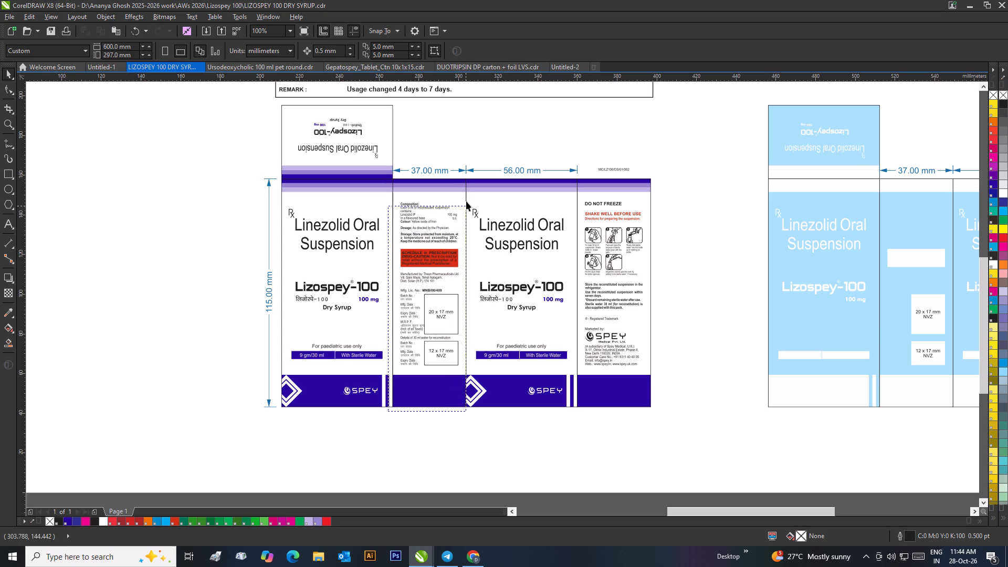
{"action": "left_click_drag", "start_coordinate": [466, 201], "coordinate": [469, 176]}
{"action": "scroll", "coordinate": [464, 186], "scroll_direction": "down", "scroll_amount": 1}
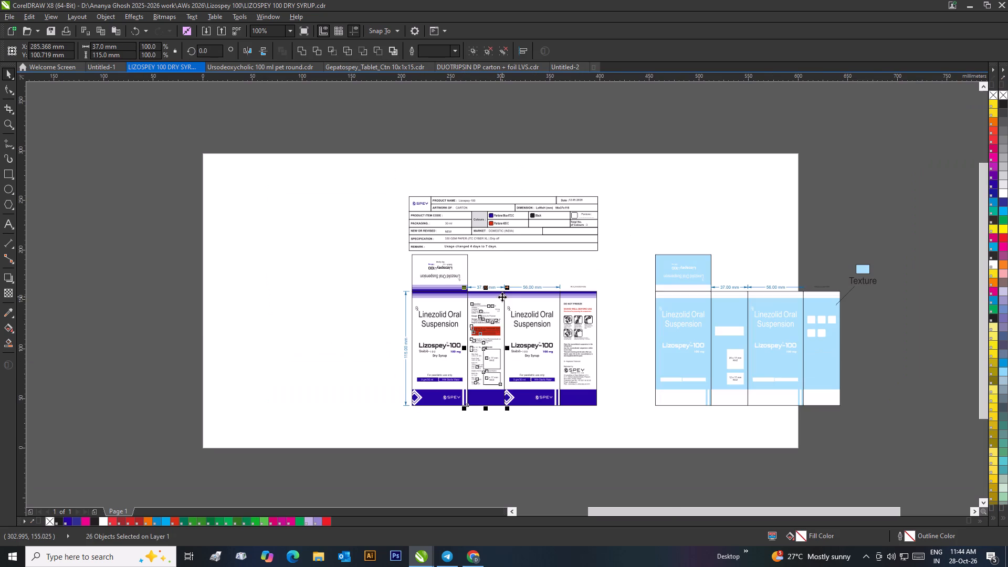
{"action": "left_click_drag", "start_coordinate": [490, 333], "coordinate": [270, 340]}
{"action": "right_click", "coordinate": [270, 340]}
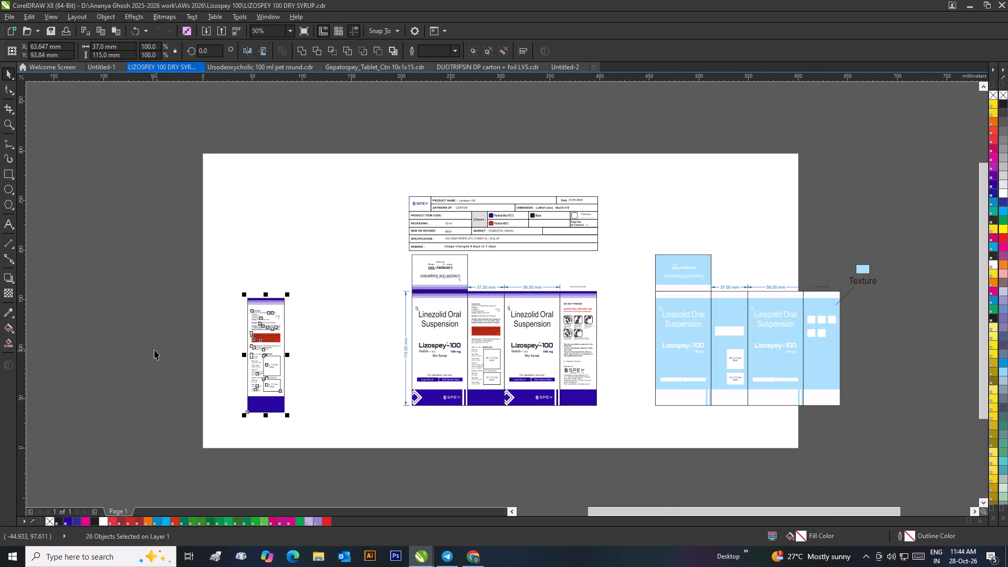
Fill the copied side panel's background shape with white and group all of the copy's objects.
{"action": "left_click", "coordinate": [154, 349]}
{"action": "left_click_drag", "start_coordinate": [155, 280], "coordinate": [339, 438]}
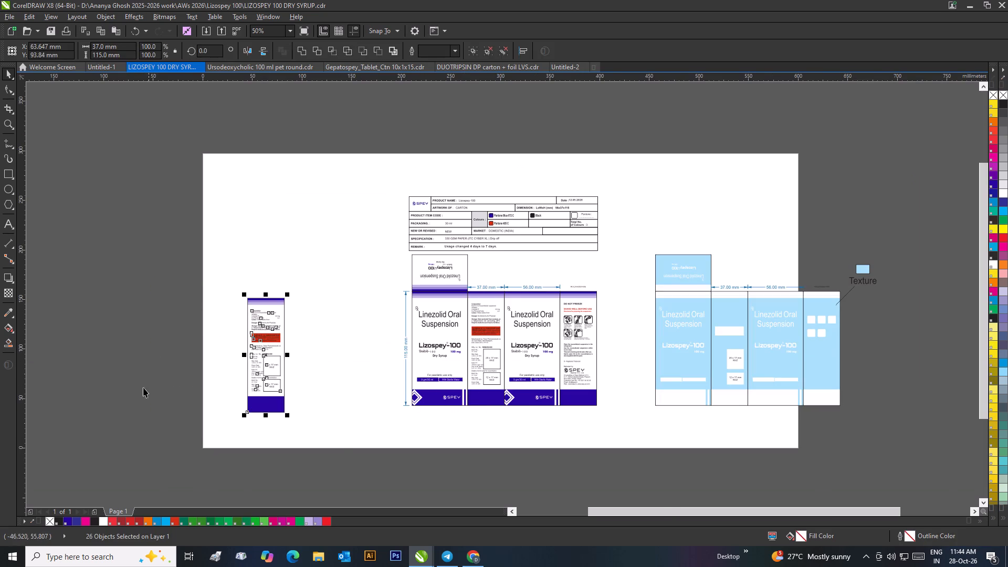
{"action": "left_click", "coordinate": [143, 387]}
{"action": "left_click", "coordinate": [282, 380]}
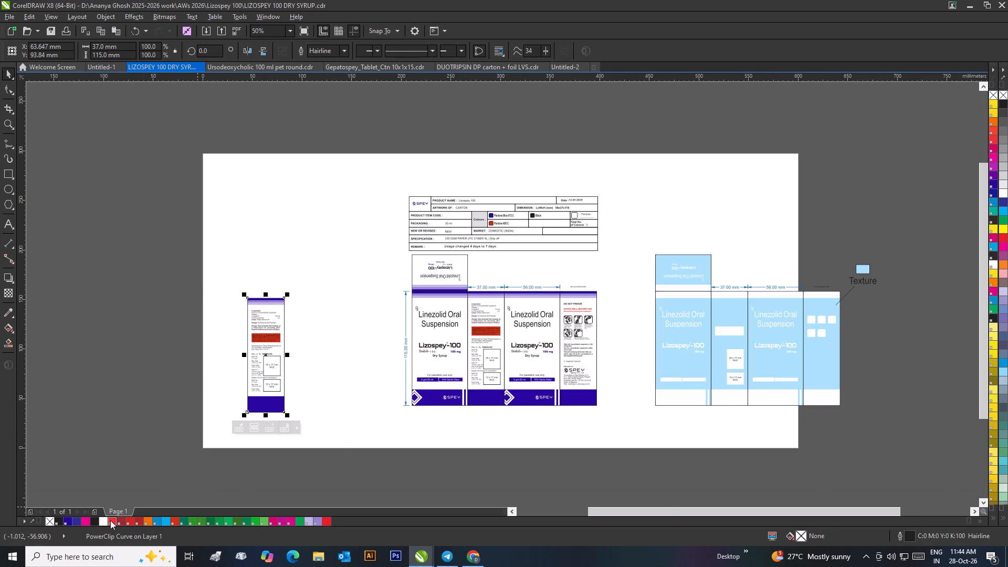
{"action": "left_click", "coordinate": [103, 518]}
{"action": "left_click_drag", "start_coordinate": [102, 346], "coordinate": [107, 342]}
{"action": "left_click_drag", "start_coordinate": [148, 278], "coordinate": [341, 434]}
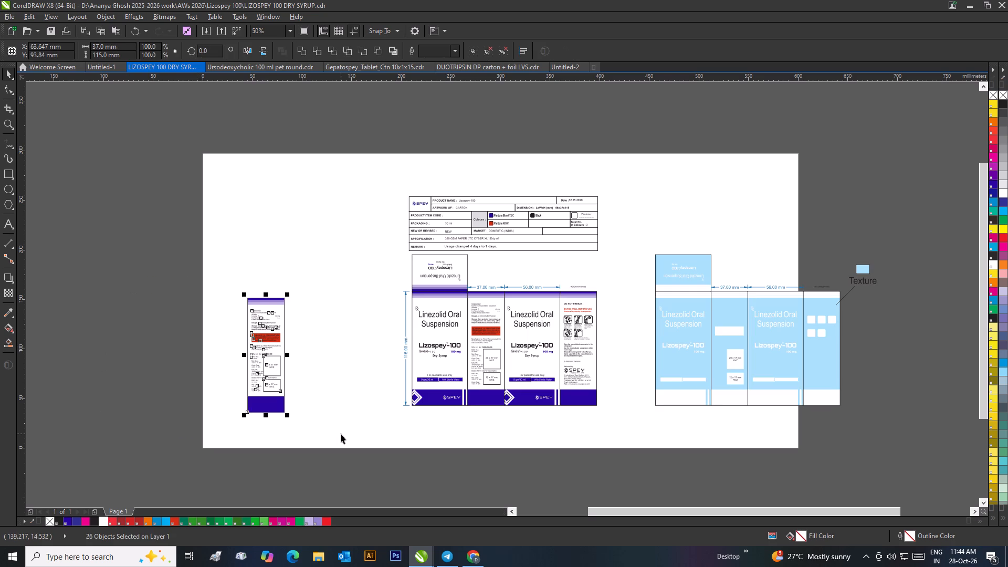
{"action": "key", "text": "ctrl+g"}
{"action": "left_click", "coordinate": [201, 388]}
Examine the batch-detail text and the two NVZ boxes on the copied and original side panels.
{"action": "scroll", "coordinate": [258, 374], "scroll_direction": "up", "scroll_amount": 2}
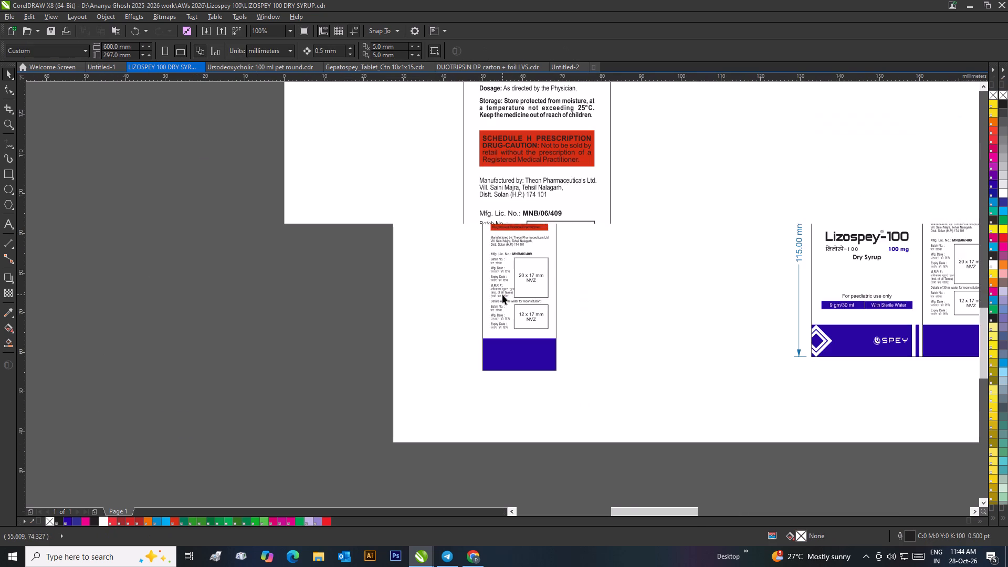
{"action": "scroll", "coordinate": [542, 257], "scroll_direction": "down", "scroll_amount": 2}
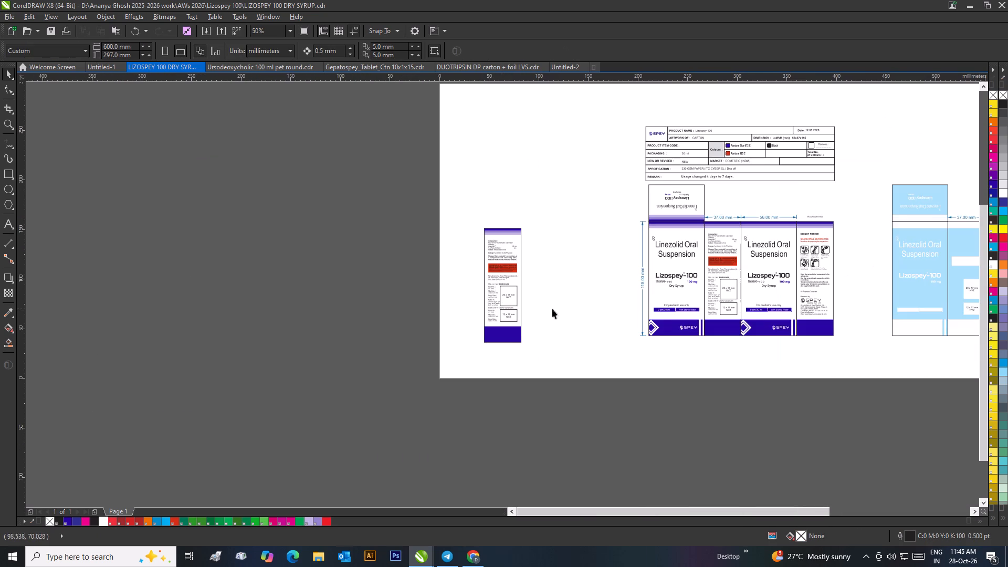
{"action": "scroll", "coordinate": [505, 293], "scroll_direction": "up", "scroll_amount": 2}
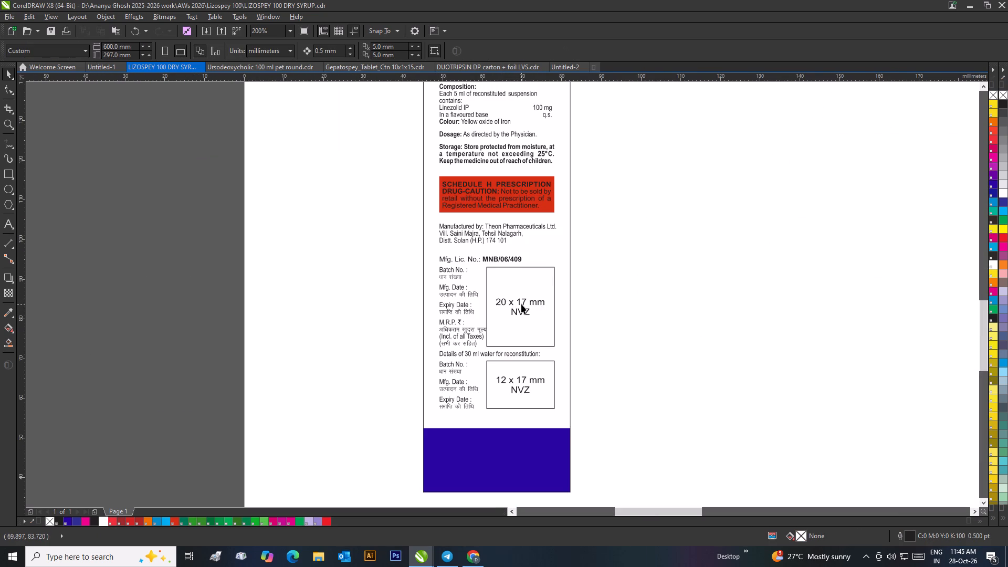
{"action": "scroll", "coordinate": [521, 304], "scroll_direction": "down", "scroll_amount": 2}
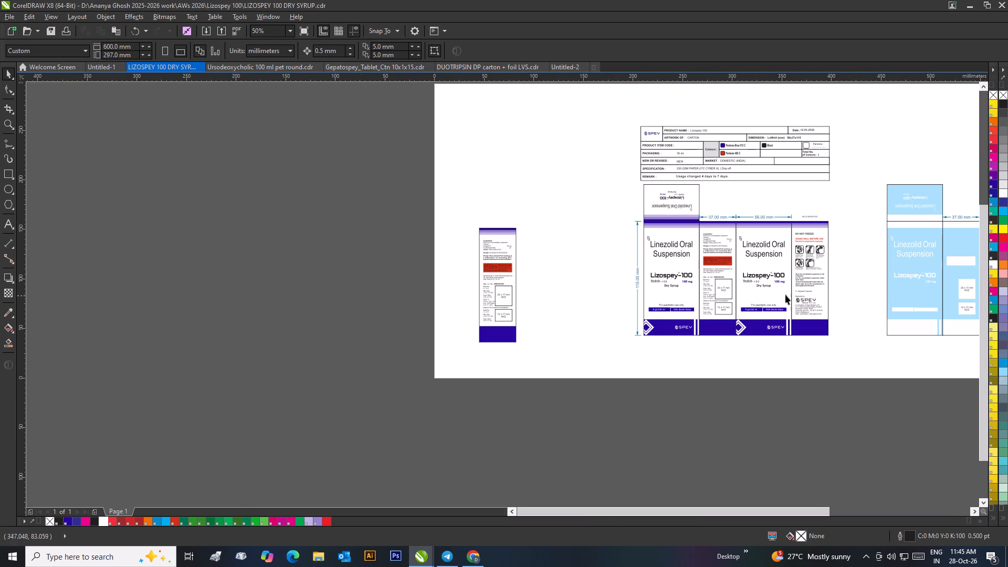
{"action": "scroll", "coordinate": [788, 305], "scroll_direction": "down", "scroll_amount": 1}
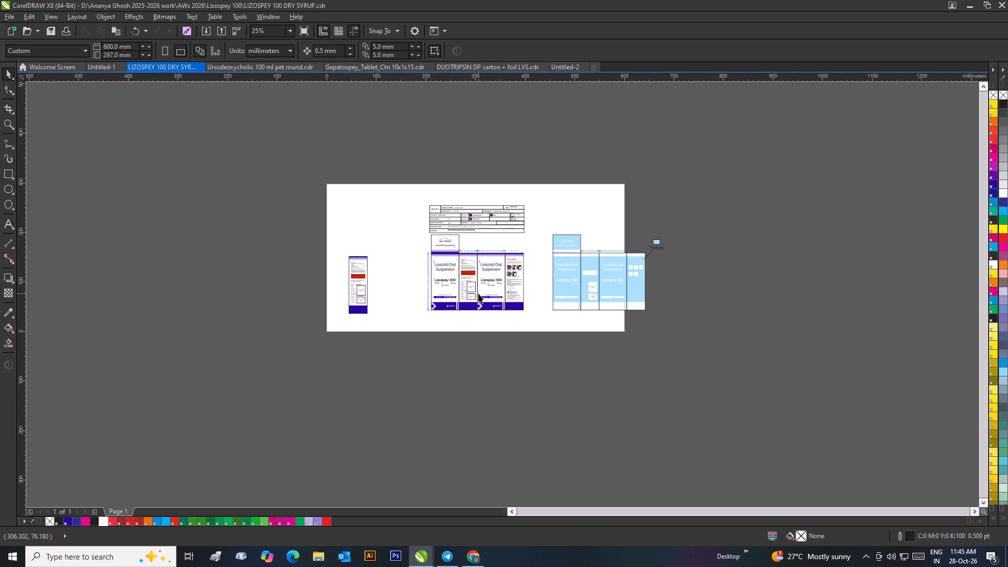
{"action": "scroll", "coordinate": [478, 293], "scroll_direction": "up", "scroll_amount": 3}
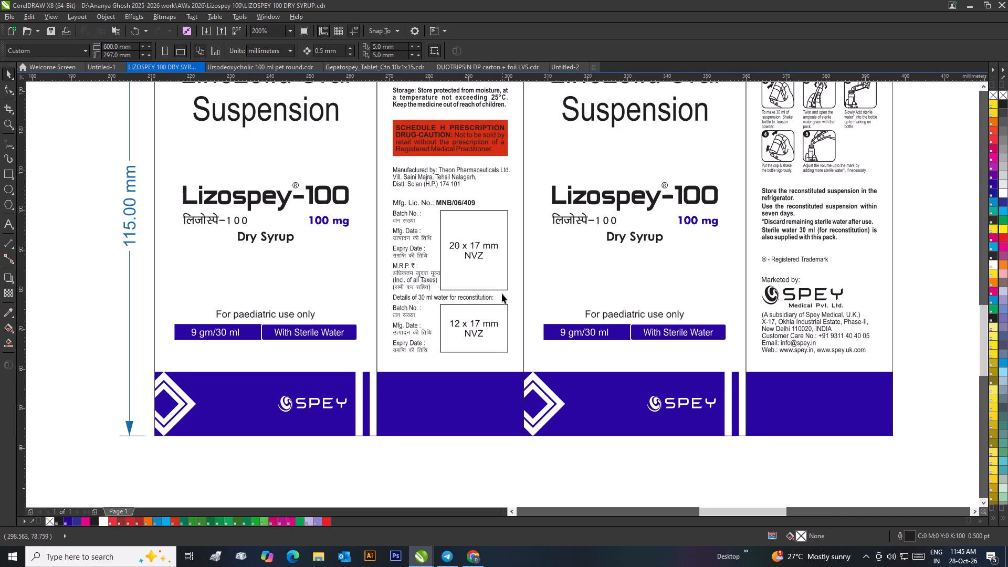
{"action": "scroll", "coordinate": [499, 287], "scroll_direction": "up", "scroll_amount": 2}
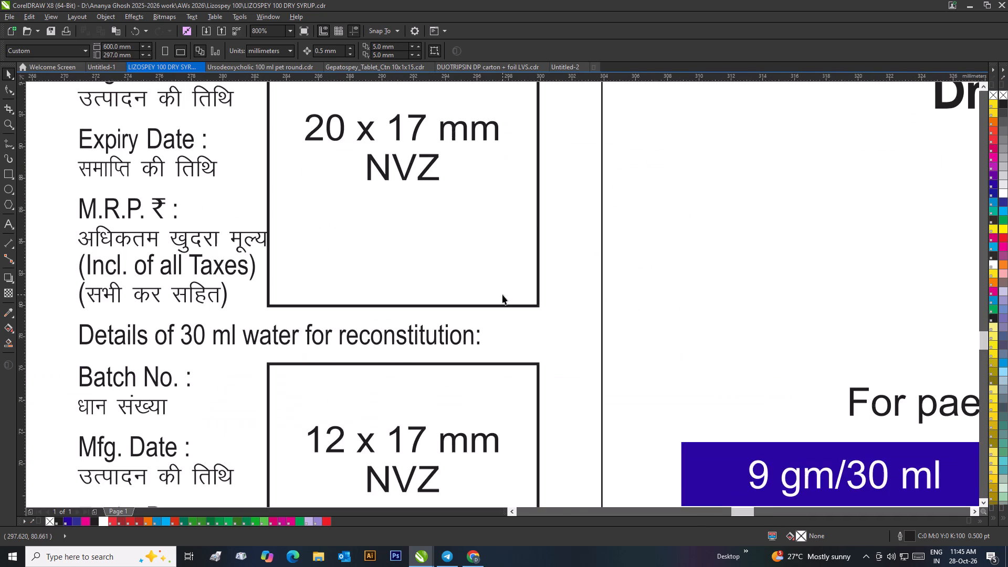
{"action": "scroll", "coordinate": [502, 295], "scroll_direction": "down", "scroll_amount": 1}
{"action": "scroll", "coordinate": [537, 160], "scroll_direction": "down", "scroll_amount": 1}
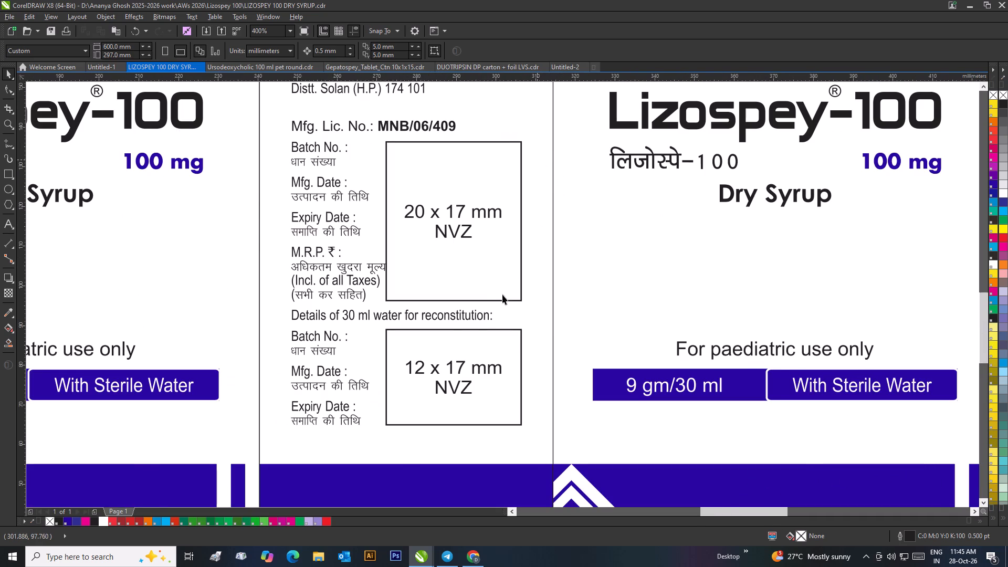
{"action": "scroll", "coordinate": [479, 387], "scroll_direction": "down", "scroll_amount": 1}
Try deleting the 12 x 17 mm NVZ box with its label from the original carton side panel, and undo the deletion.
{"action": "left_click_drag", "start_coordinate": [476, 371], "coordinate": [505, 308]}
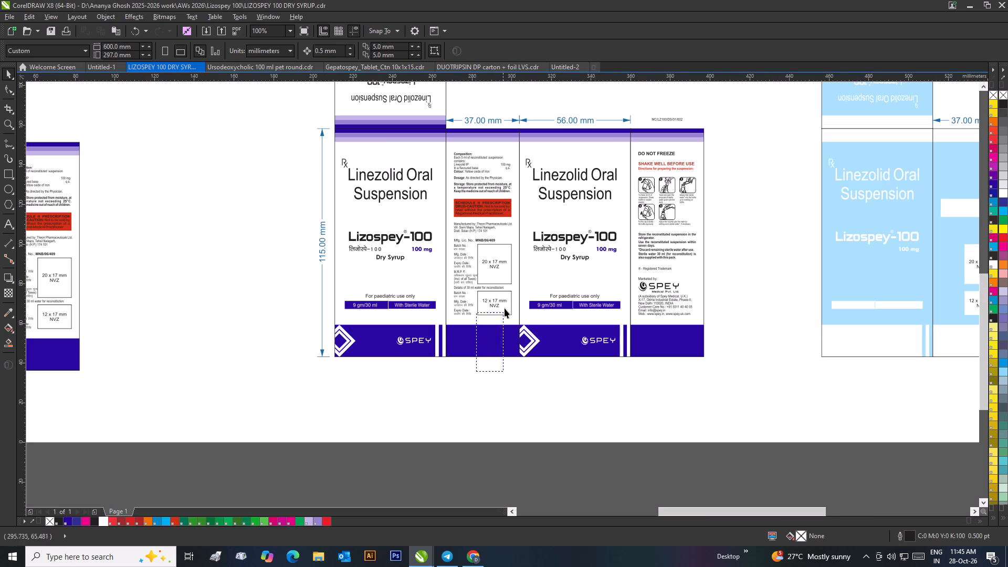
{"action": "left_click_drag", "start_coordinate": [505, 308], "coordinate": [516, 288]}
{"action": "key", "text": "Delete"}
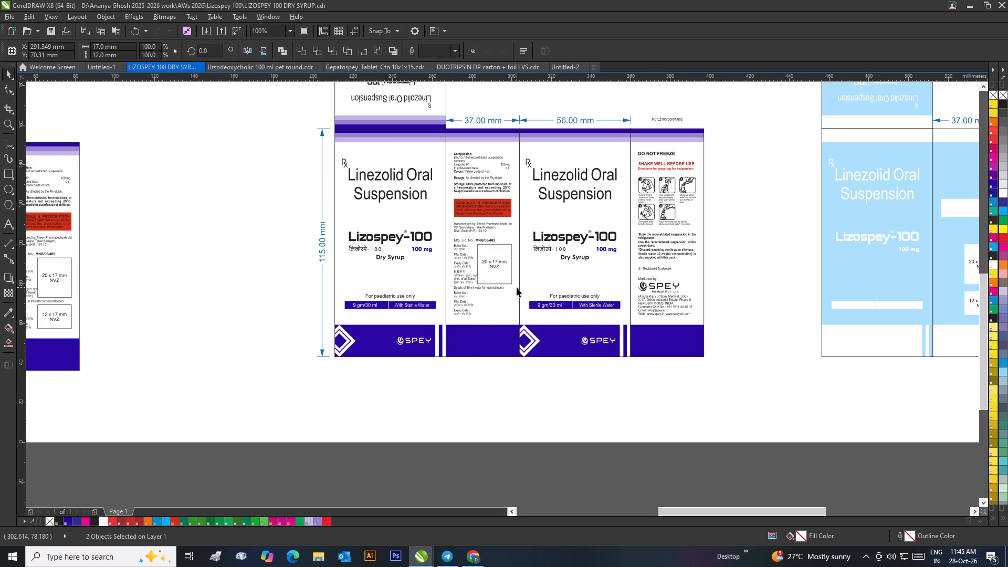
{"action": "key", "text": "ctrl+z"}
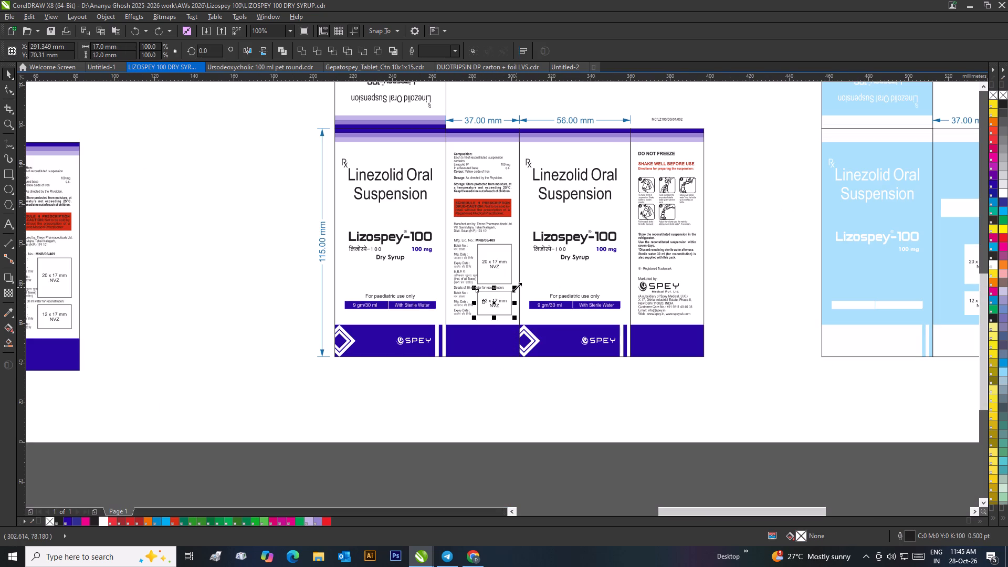
Ungroup all objects in the copied side panel.
{"action": "left_click", "coordinate": [165, 335]}
{"action": "left_click", "coordinate": [56, 265]}
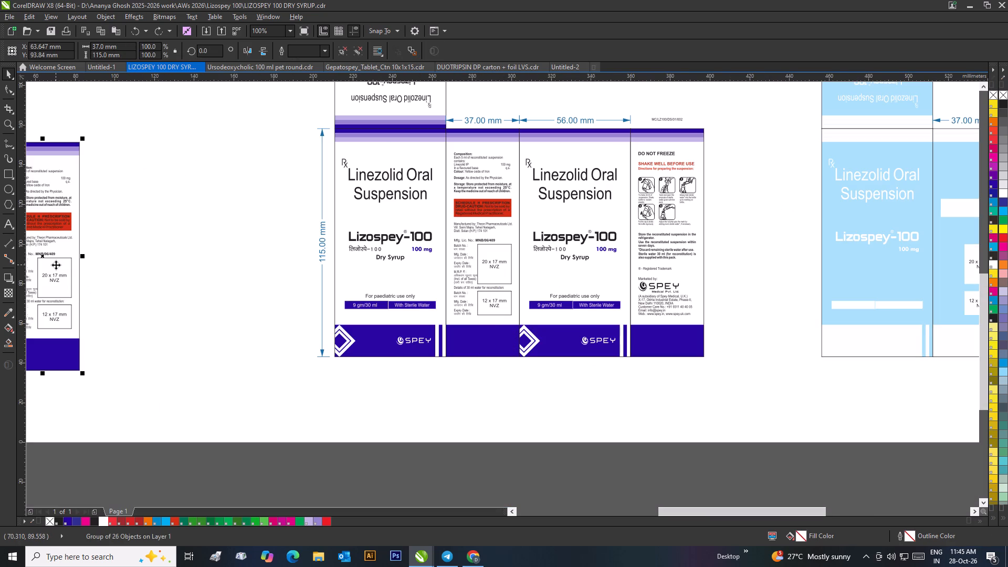
{"action": "right_click", "coordinate": [56, 265]}
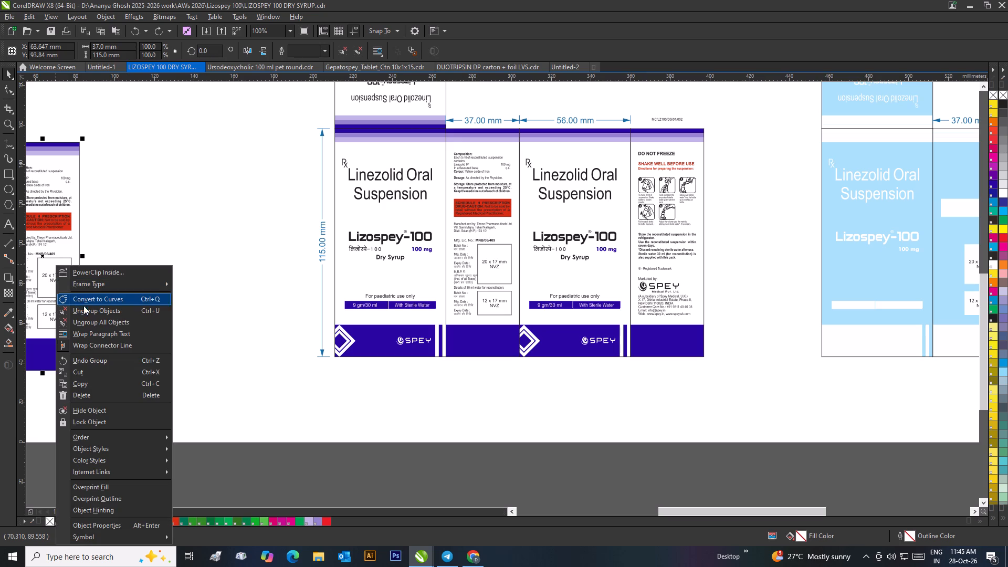
{"action": "left_click", "coordinate": [90, 318]}
{"action": "left_click", "coordinate": [139, 310]}
Delete the 20 x 17 mm and 12 x 17 mm NVZ boxes and their labels from the side-panel copy.
{"action": "left_click", "coordinate": [58, 265]}
{"action": "key", "text": "Delete"}
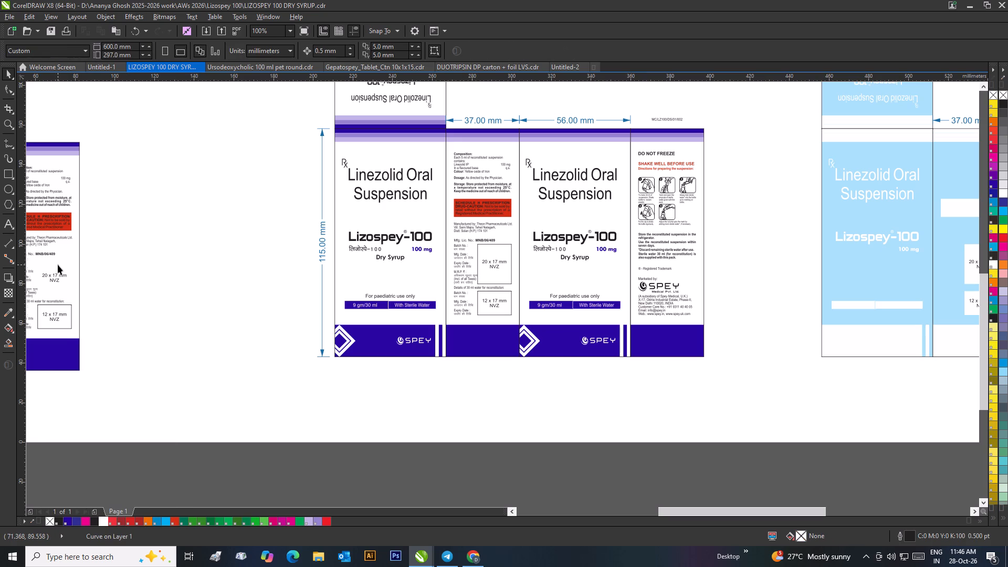
{"action": "left_click_drag", "start_coordinate": [91, 269], "coordinate": [34, 289]}
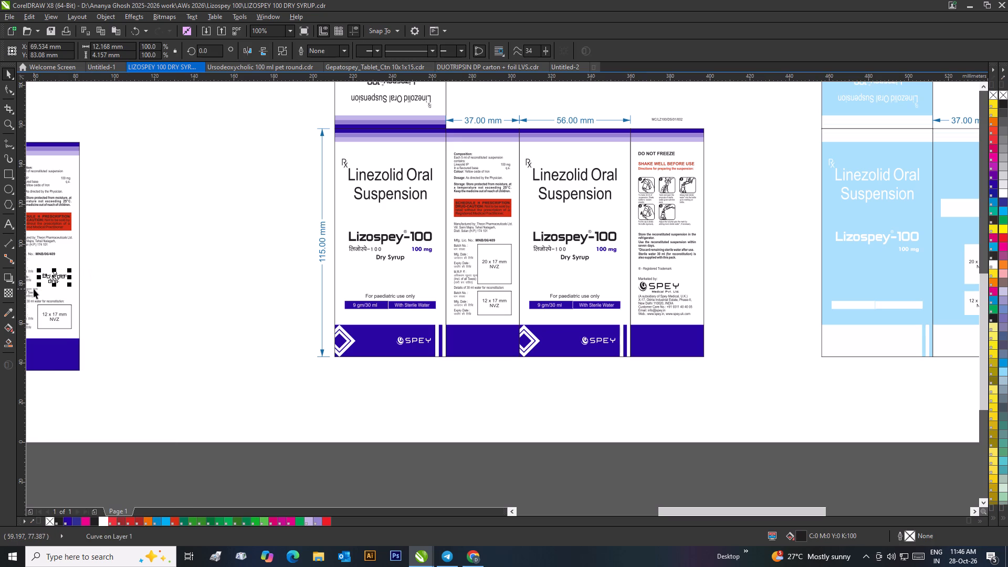
{"action": "key", "text": "Delete"}
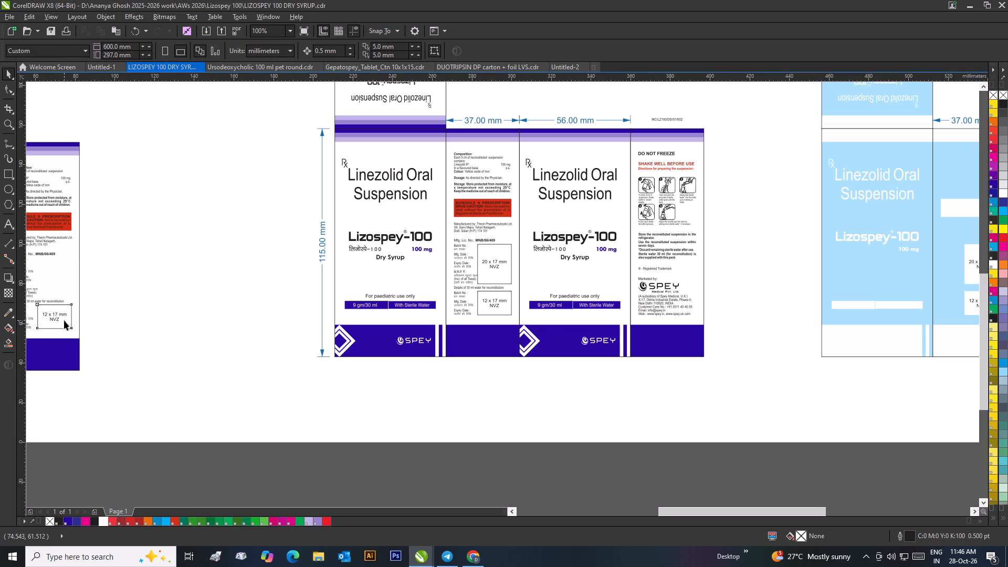
{"action": "left_click", "coordinate": [64, 320]}
{"action": "key", "text": "Delete"}
{"action": "left_click_drag", "start_coordinate": [85, 307], "coordinate": [85, 312]}
{"action": "left_click_drag", "start_coordinate": [85, 312], "coordinate": [40, 328]}
{"action": "key", "text": "Delete"}
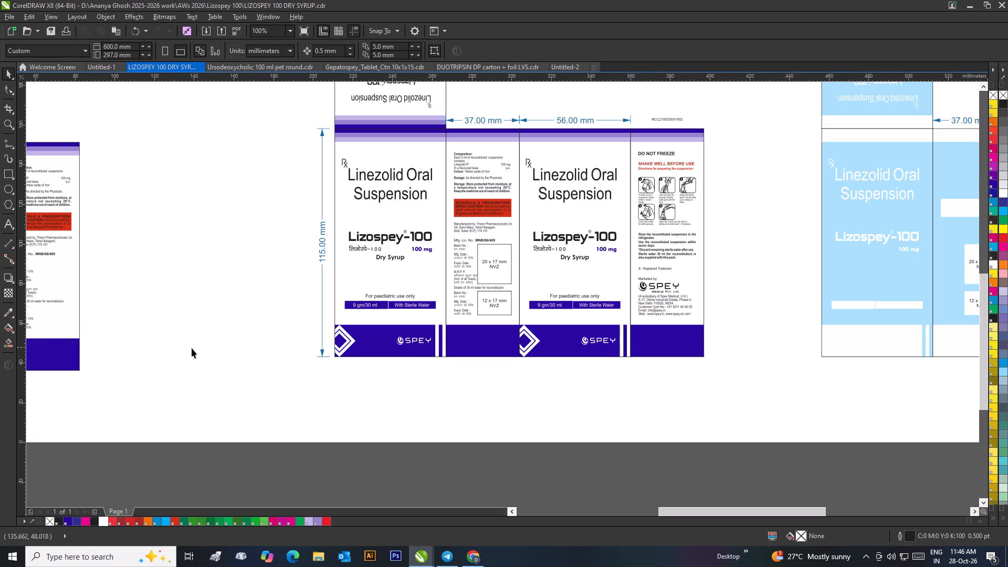
Regroup all remaining objects of the side-panel copy.
{"action": "scroll", "coordinate": [192, 348], "scroll_direction": "down", "scroll_amount": 1}
{"action": "scroll", "coordinate": [463, 243], "scroll_direction": "up", "scroll_amount": 1}
{"action": "left_click_drag", "start_coordinate": [265, 164], "coordinate": [587, 416]}
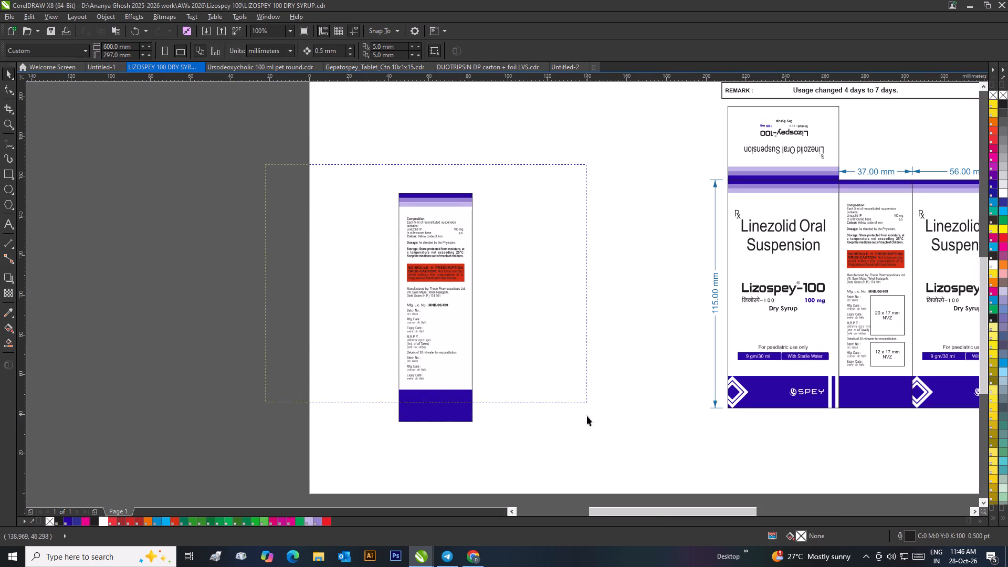
{"action": "left_click_drag", "start_coordinate": [587, 416], "coordinate": [595, 445]}
{"action": "key", "text": "ctrl+g"}
{"action": "left_click", "coordinate": [170, 261]}
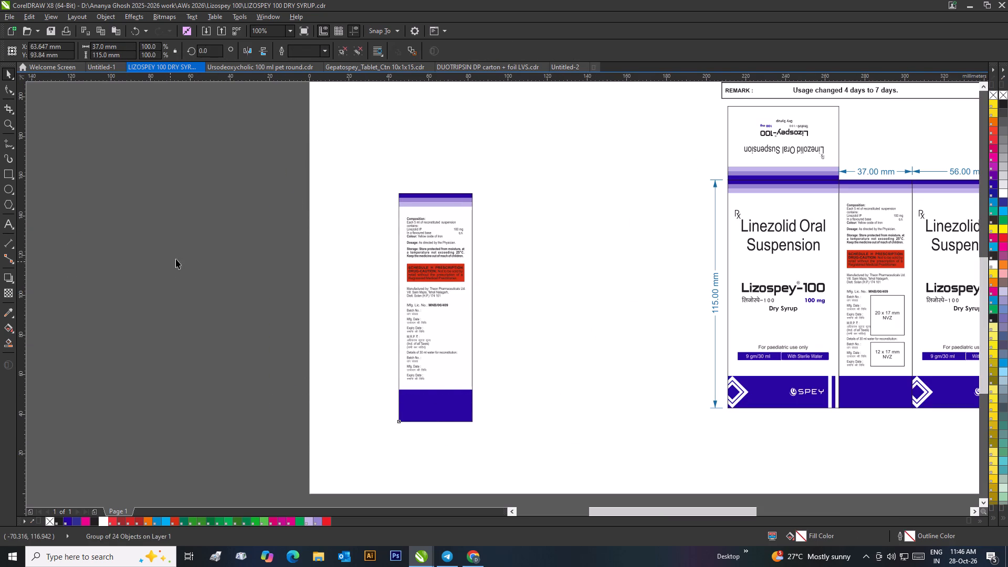
Move the side-panel group slightly higher on the page and copy it to the clipboard.
{"action": "left_click_drag", "start_coordinate": [431, 245], "coordinate": [408, 291]}
{"action": "left_click_drag", "start_coordinate": [411, 281], "coordinate": [427, 216]}
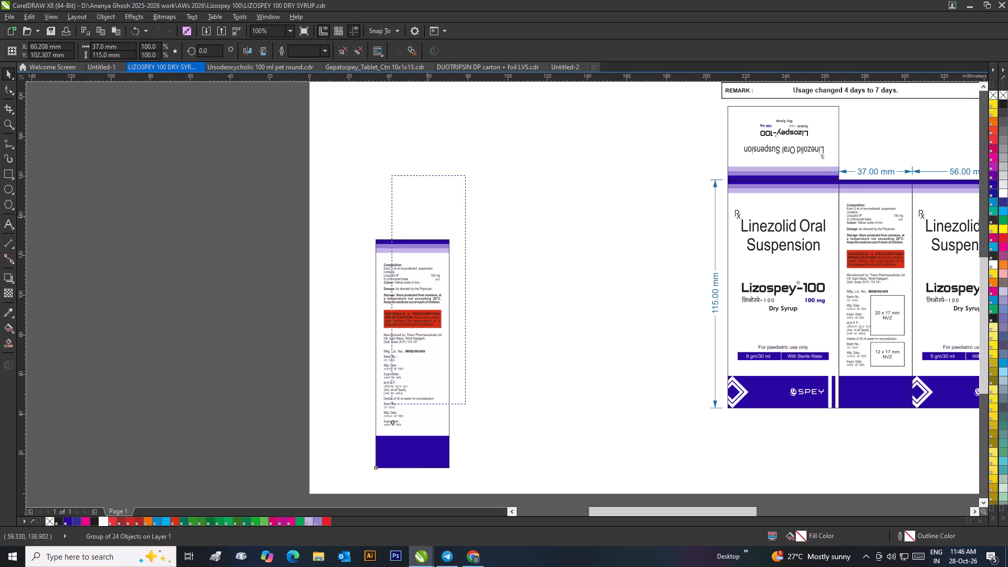
{"action": "left_click_drag", "start_coordinate": [427, 216], "coordinate": [427, 214]}
{"action": "right_click", "coordinate": [427, 214]}
{"action": "left_click", "coordinate": [462, 333]}
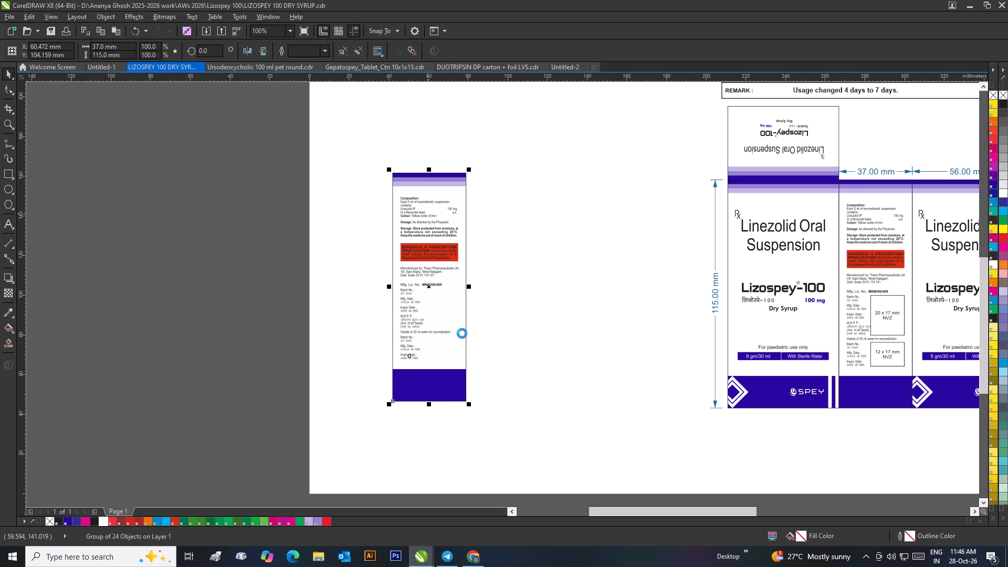
{"action": "left_click_drag", "start_coordinate": [199, 260], "coordinate": [201, 255]}
In the Untitled-2 document, replace the front-panel group with the copied side-panel group.
{"action": "left_click", "coordinate": [561, 69]}
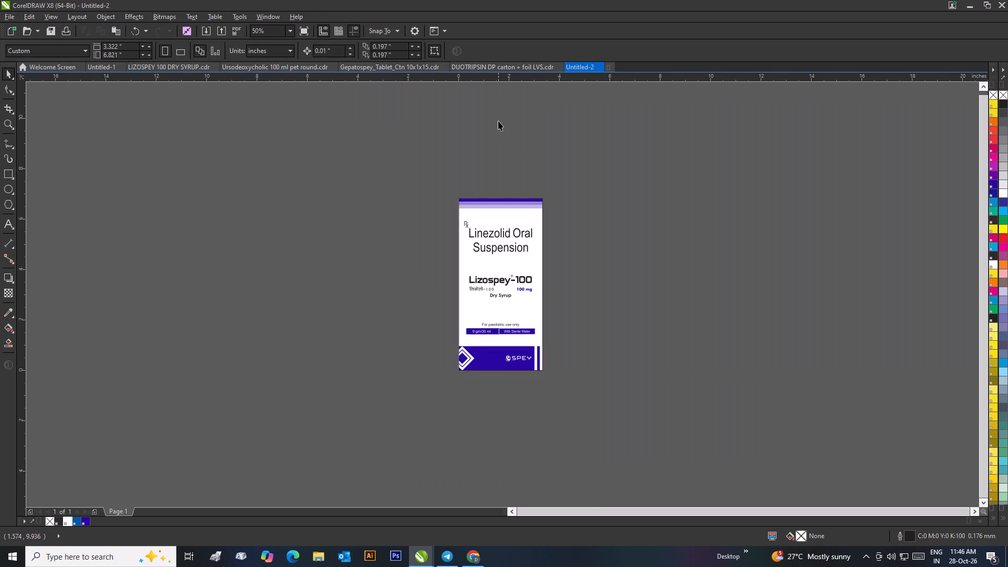
{"action": "left_click_drag", "start_coordinate": [544, 154], "coordinate": [397, 401]}
{"action": "key", "text": "Delete"}
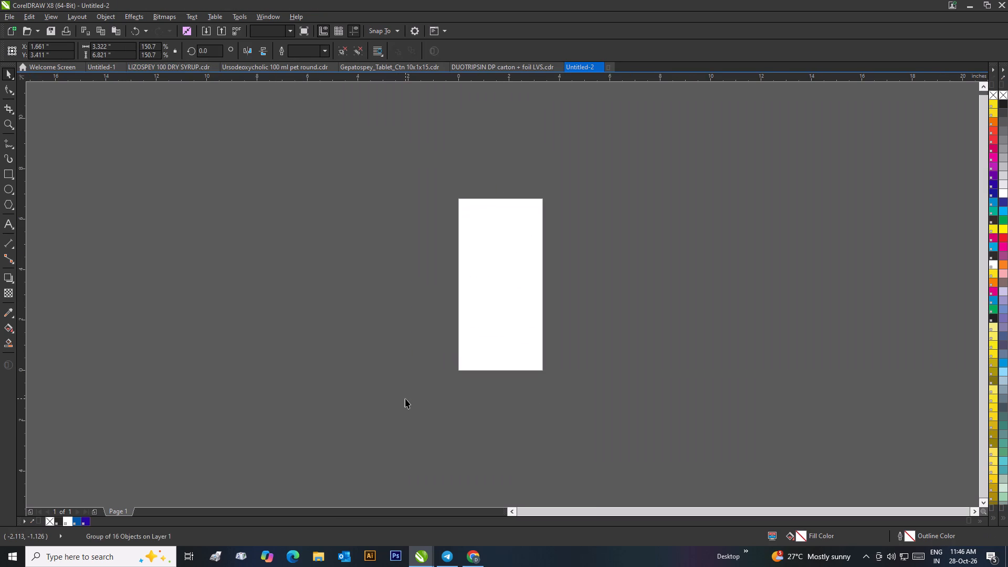
{"action": "key", "text": "ctrl+v"}
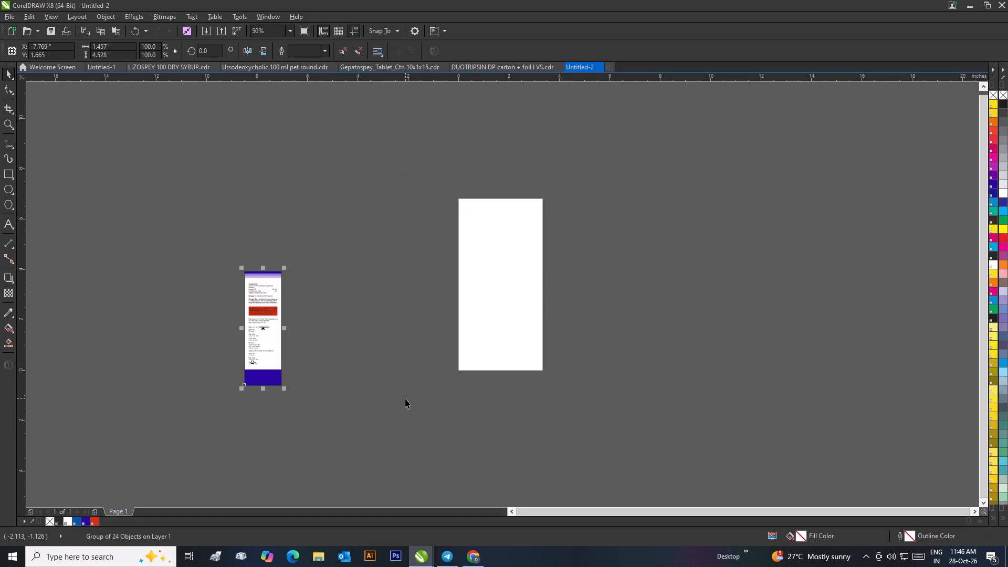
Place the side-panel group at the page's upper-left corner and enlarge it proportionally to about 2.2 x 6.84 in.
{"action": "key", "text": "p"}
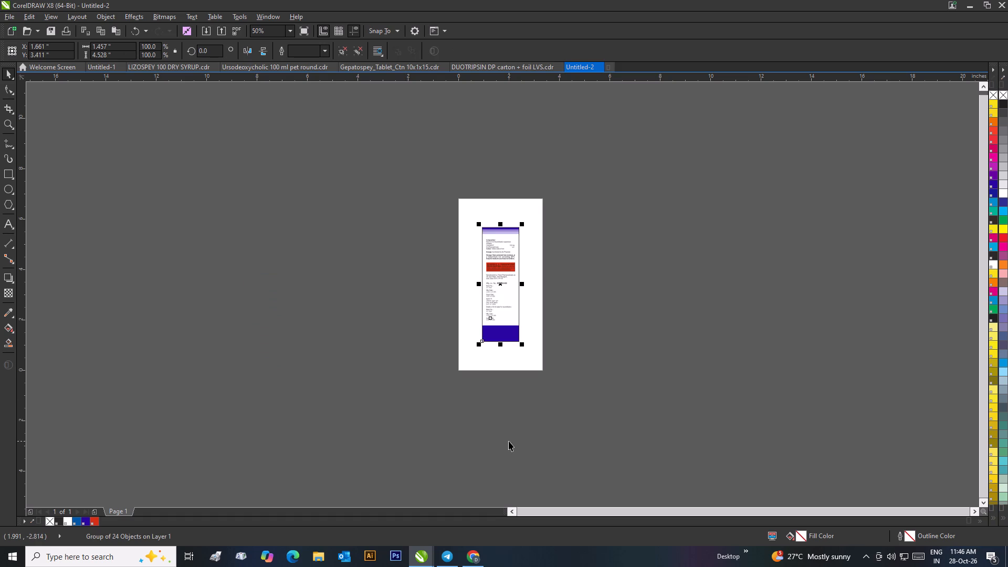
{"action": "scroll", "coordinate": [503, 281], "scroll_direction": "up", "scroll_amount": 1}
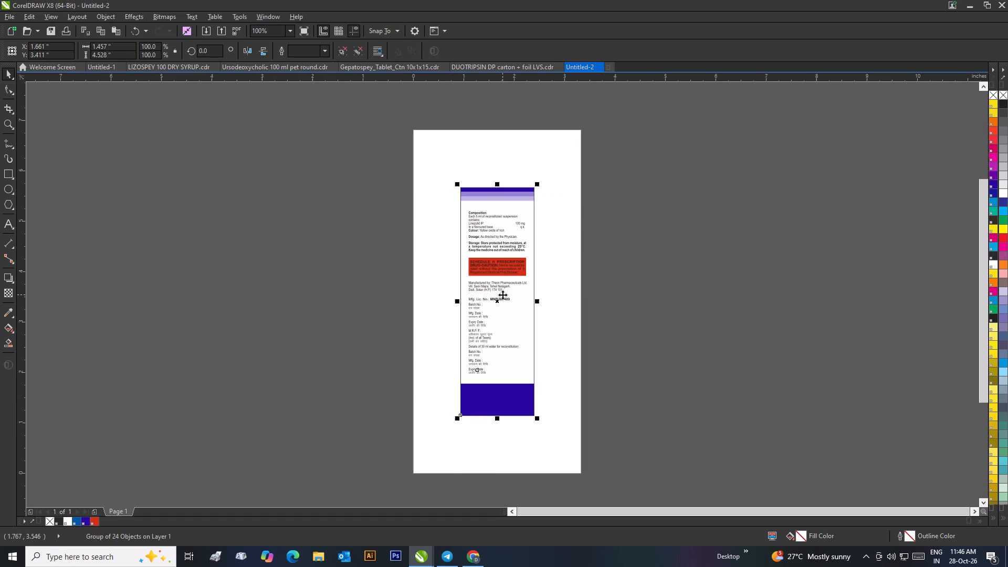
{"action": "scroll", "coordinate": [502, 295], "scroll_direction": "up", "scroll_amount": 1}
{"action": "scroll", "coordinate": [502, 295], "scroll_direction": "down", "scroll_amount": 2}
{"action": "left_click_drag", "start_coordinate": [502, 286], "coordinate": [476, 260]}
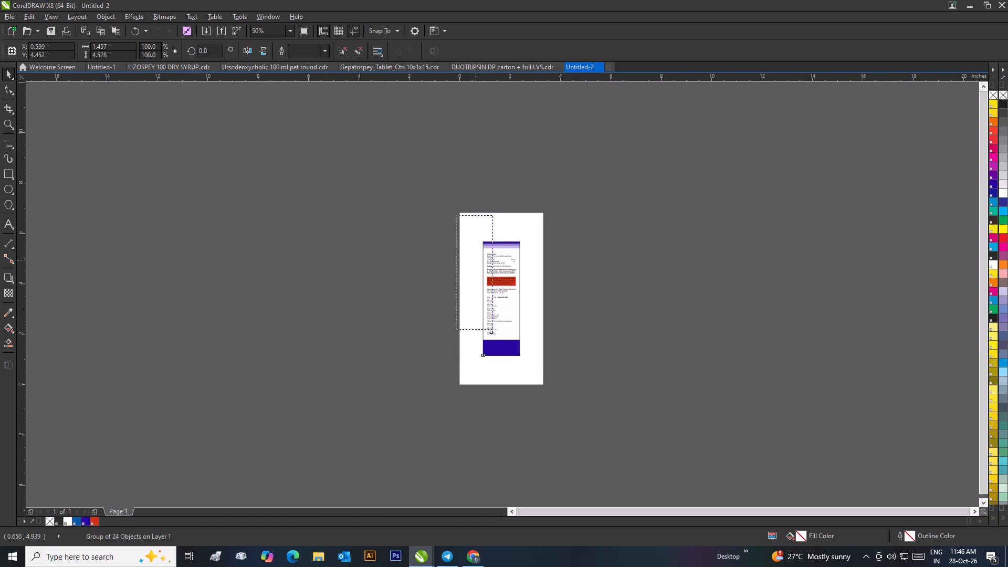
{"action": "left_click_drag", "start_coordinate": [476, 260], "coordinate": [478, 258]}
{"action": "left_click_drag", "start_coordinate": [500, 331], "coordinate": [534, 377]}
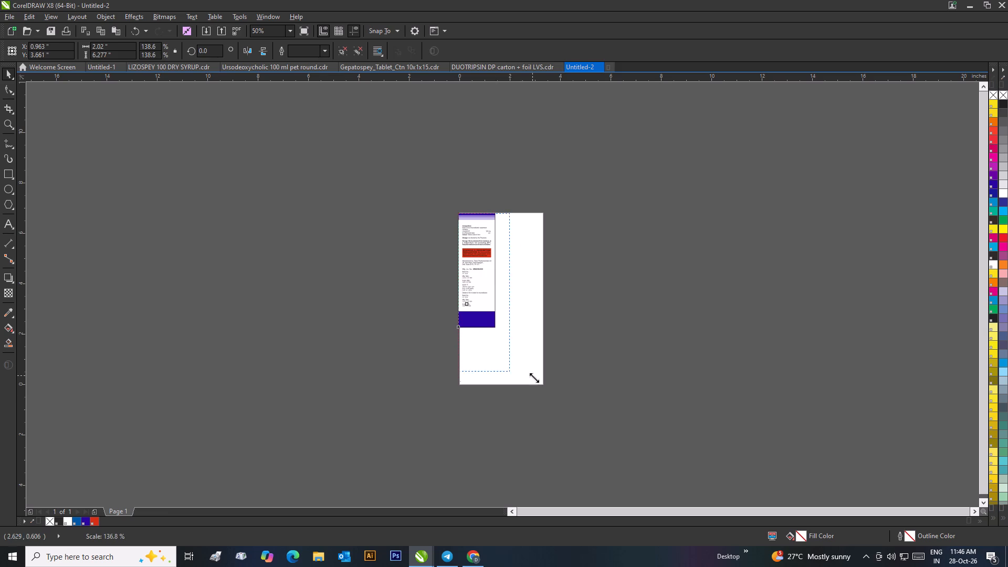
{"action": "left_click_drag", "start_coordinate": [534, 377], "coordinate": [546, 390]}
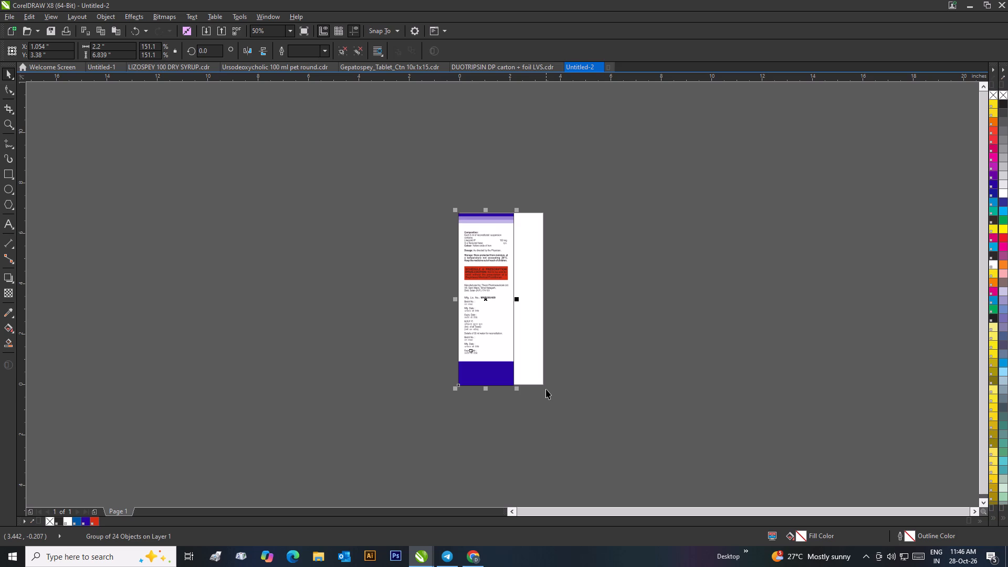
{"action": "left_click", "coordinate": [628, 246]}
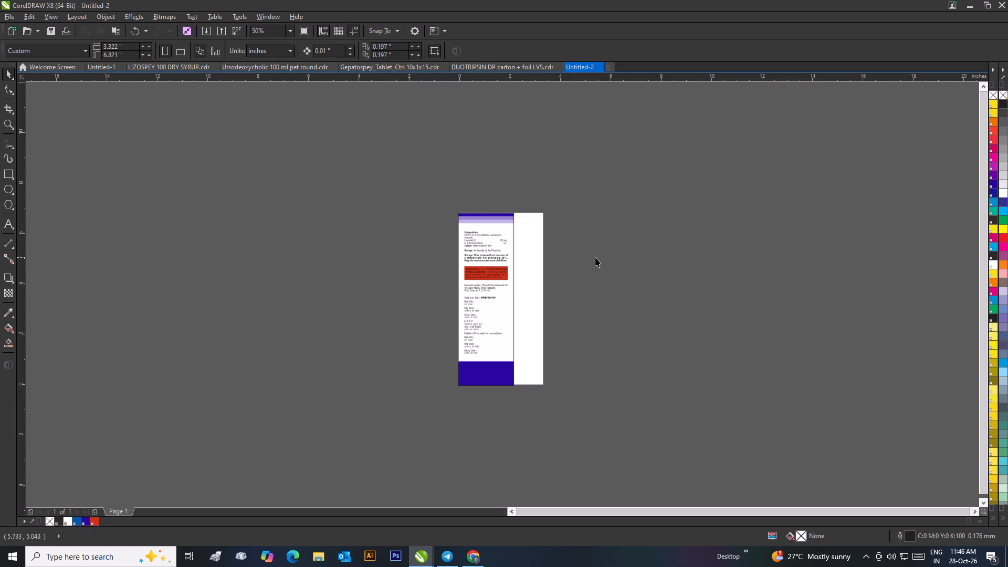
Examine the enlarged side panel's alignment with the page edges and compare its height with the page height.
{"action": "scroll", "coordinate": [533, 223], "scroll_direction": "up", "scroll_amount": 3}
{"action": "left_click", "coordinate": [347, 232]}
{"action": "scroll", "coordinate": [364, 230], "scroll_direction": "down", "scroll_amount": 2}
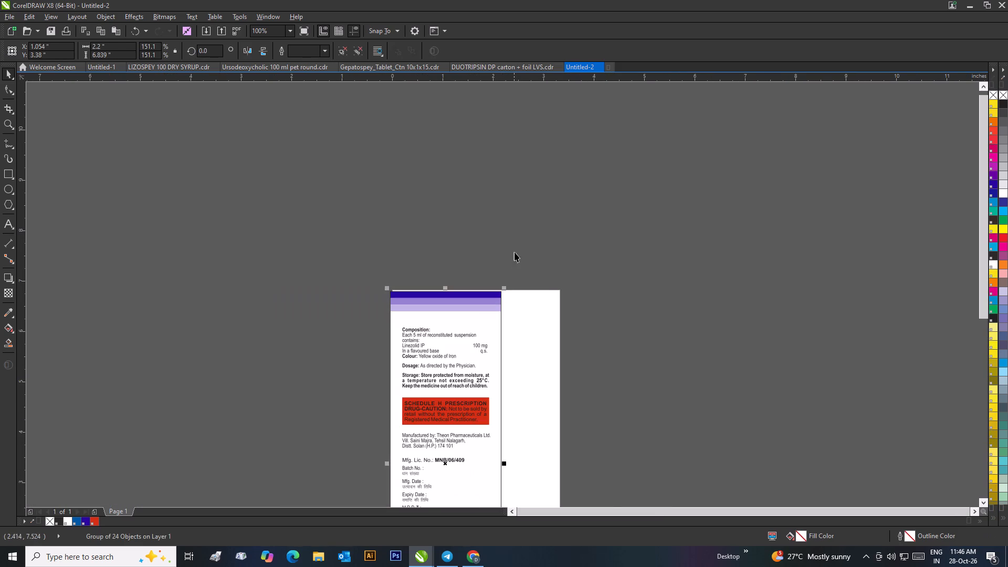
{"action": "left_click", "coordinate": [514, 252]}
{"action": "left_click", "coordinate": [479, 317]}
{"action": "left_click", "coordinate": [220, 147]}
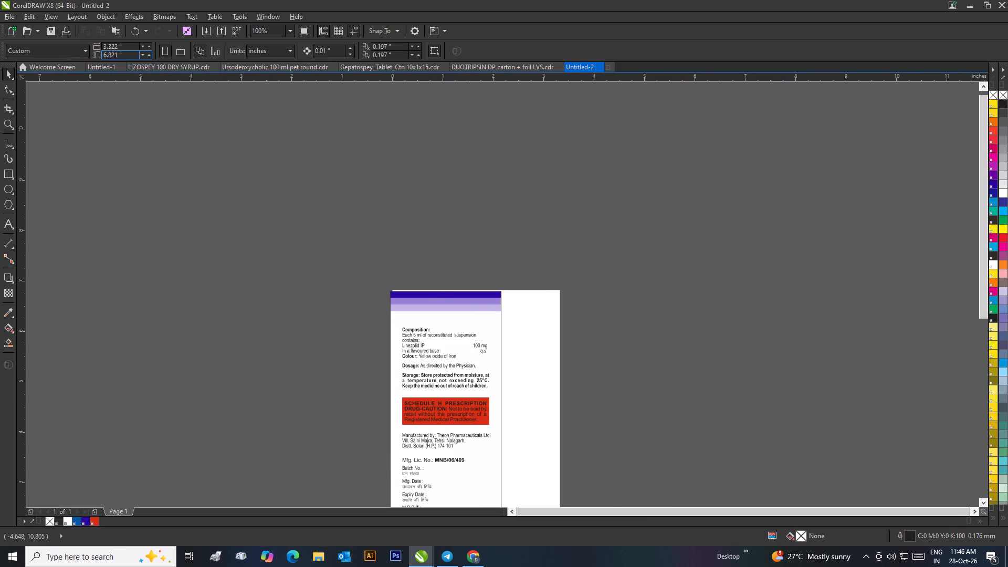
{"action": "left_click", "coordinate": [209, 111]}
{"action": "scroll", "coordinate": [302, 150], "scroll_direction": "down", "scroll_amount": 2}
{"action": "scroll", "coordinate": [540, 350], "scroll_direction": "up", "scroll_amount": 1}
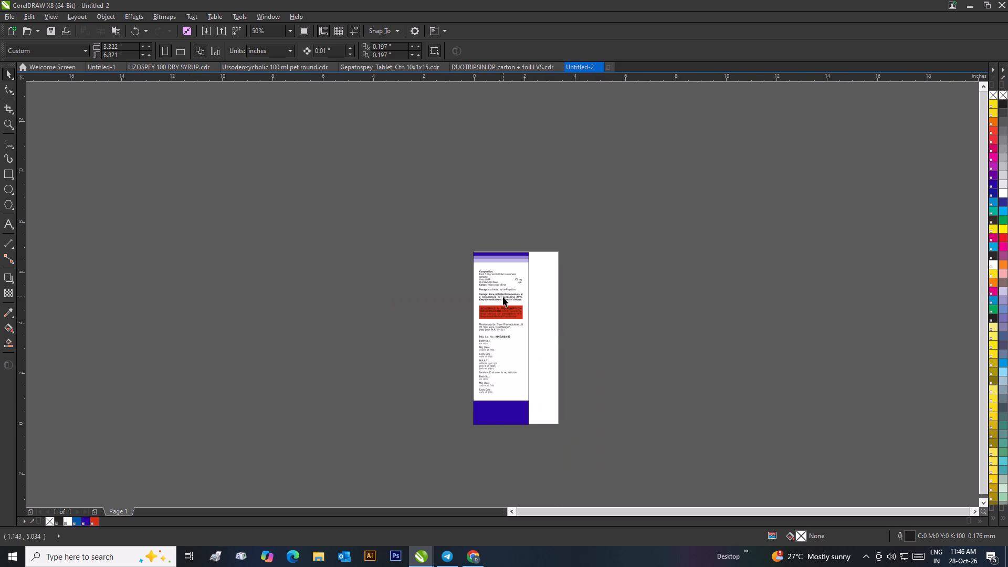
Move the side-panel group off the page and set its height proportionally to the page height, 6.821 in.
{"action": "left_click_drag", "start_coordinate": [483, 294], "coordinate": [343, 296]}
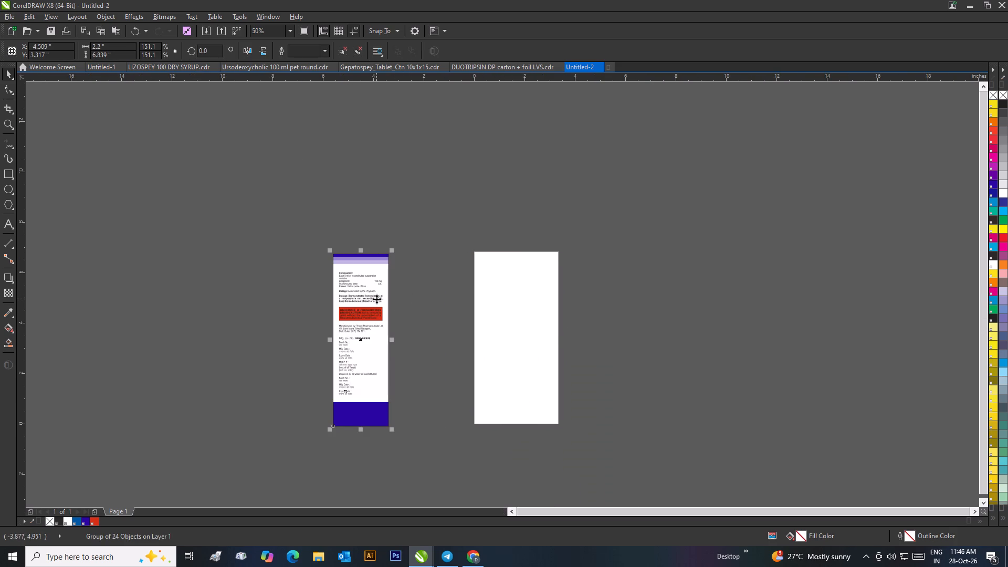
{"action": "left_click", "coordinate": [219, 165]}
{"action": "left_click_drag", "start_coordinate": [128, 55], "coordinate": [106, 55]}
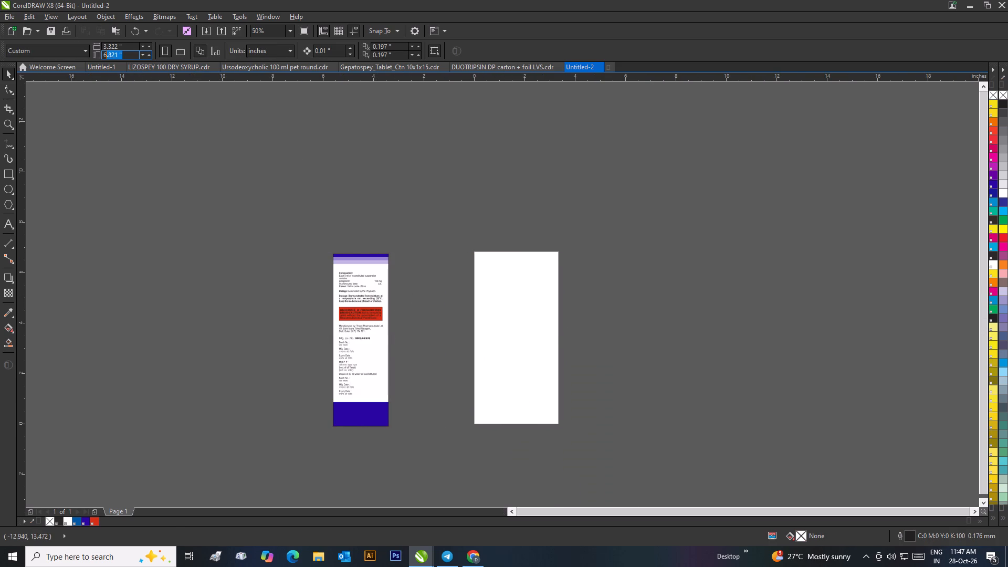
{"action": "left_click_drag", "start_coordinate": [106, 55], "coordinate": [103, 55]}
{"action": "key", "text": "ctrl+c"}
{"action": "left_click", "coordinate": [224, 226]}
{"action": "left_click", "coordinate": [371, 318]}
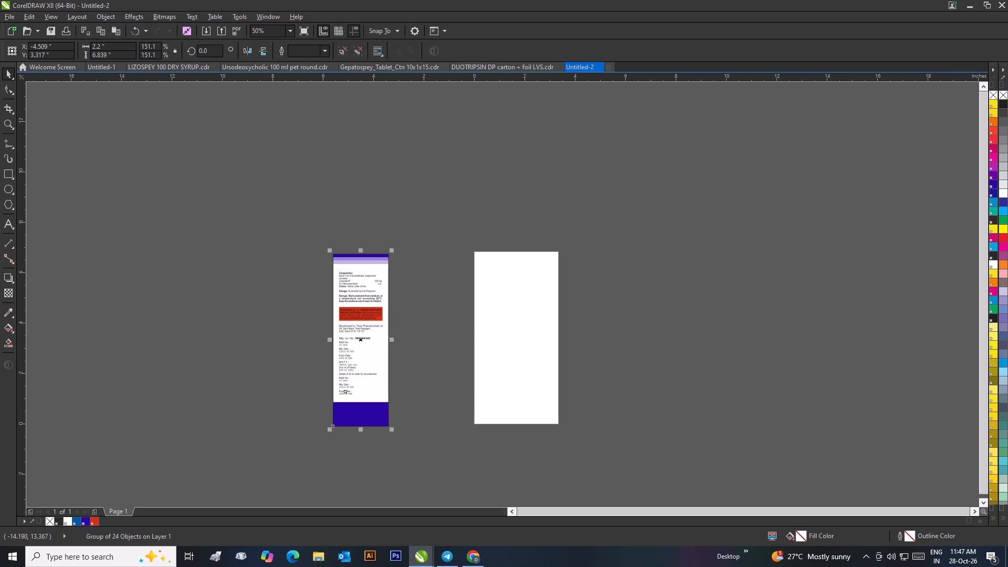
{"action": "left_click", "coordinate": [172, 49]}
{"action": "left_click_drag", "start_coordinate": [116, 58], "coordinate": [77, 58]}
{"action": "left_click_drag", "start_coordinate": [77, 58], "coordinate": [77, 58]}
{"action": "key", "text": "BackSpace"}
{"action": "key", "text": "ctrl+v"}
{"action": "key", "text": "Return"}
{"action": "left_click", "coordinate": [206, 228]}
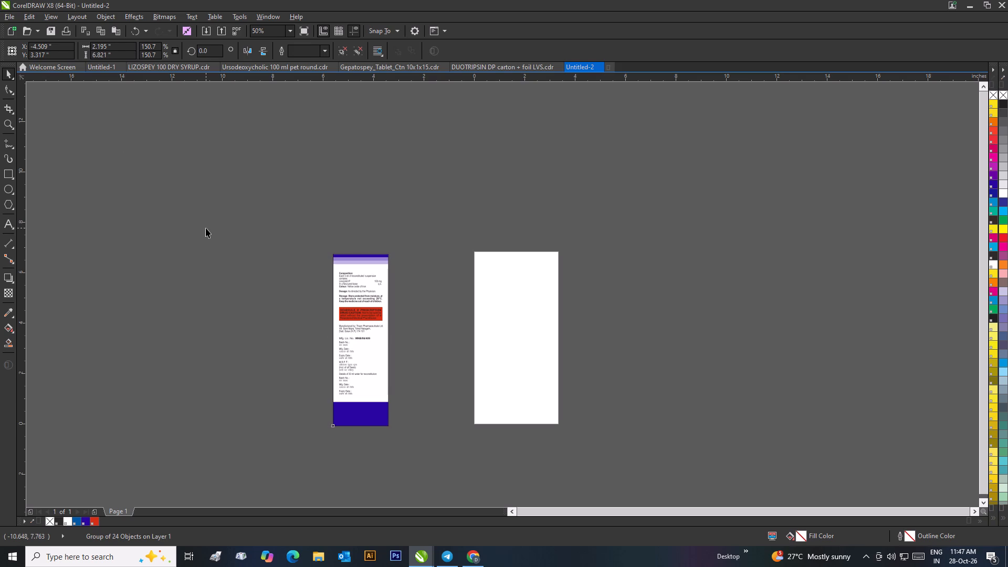
Centre the resized side-panel group on the page.
{"action": "left_click", "coordinate": [349, 300]}
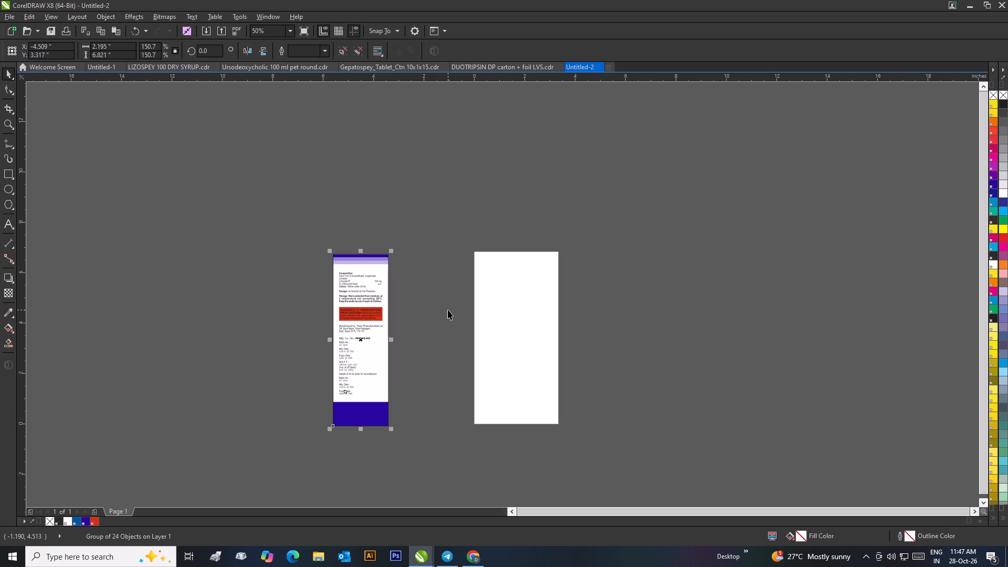
{"action": "key", "text": "p"}
{"action": "left_click", "coordinate": [751, 313]}
Set the page width to 2.195 in to match the side-panel group's width.
{"action": "left_click", "coordinate": [503, 323]}
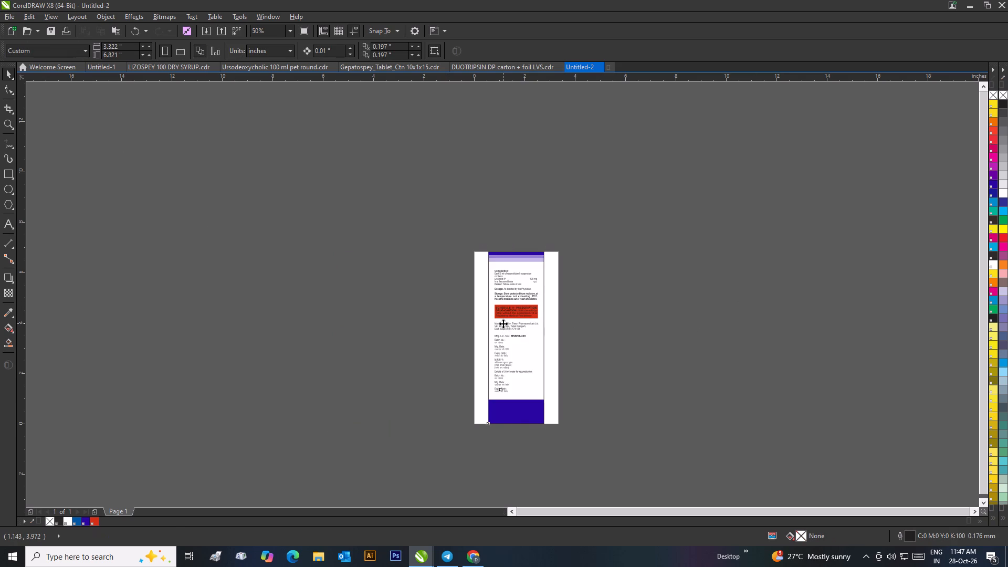
{"action": "left_click_drag", "start_coordinate": [113, 46], "coordinate": [93, 46]}
{"action": "left_click", "coordinate": [191, 226]}
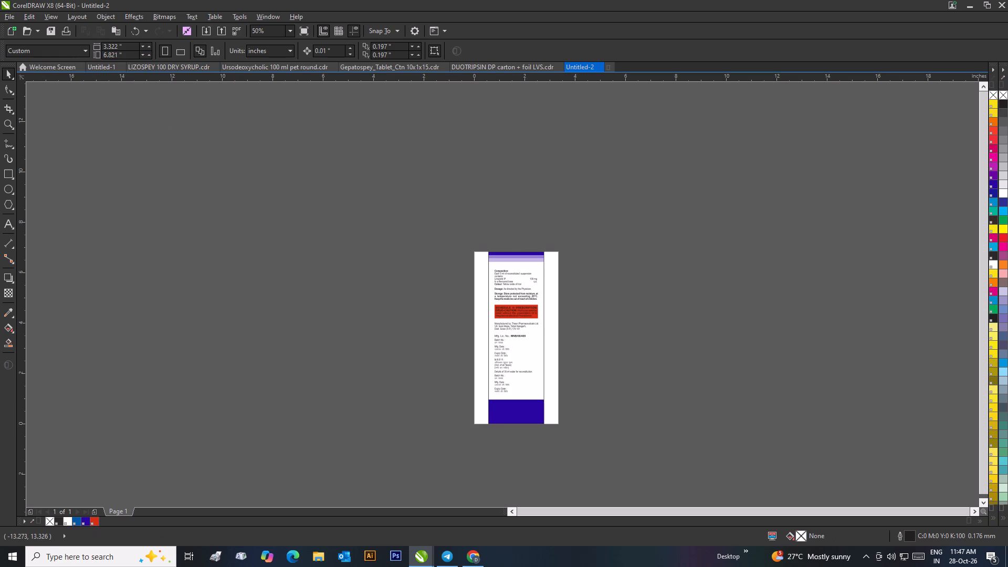
{"action": "left_click", "coordinate": [129, 48]}
{"action": "key", "text": "BackSpace"}
{"action": "key", "text": "BackSpace"}
{"action": "key", "text": "BackSpace"}
{"action": "key", "text": "BackSpace"}
{"action": "key", "text": "BackSpace"}
{"action": "key", "text": "BackSpace"}
{"action": "key", "text": "BackSpace"}
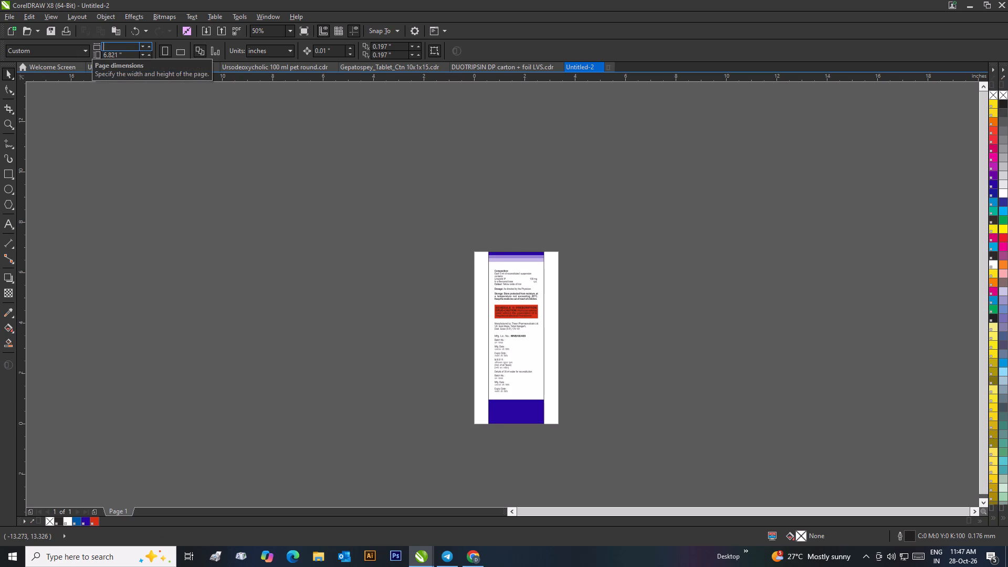
{"action": "key", "text": "2"}
{"action": "type", "text": ".1"}
{"action": "type", "text": "96"}
{"action": "key", "text": "BackSpace"}
{"action": "key", "text": "5"}
{"action": "key", "text": "Return"}
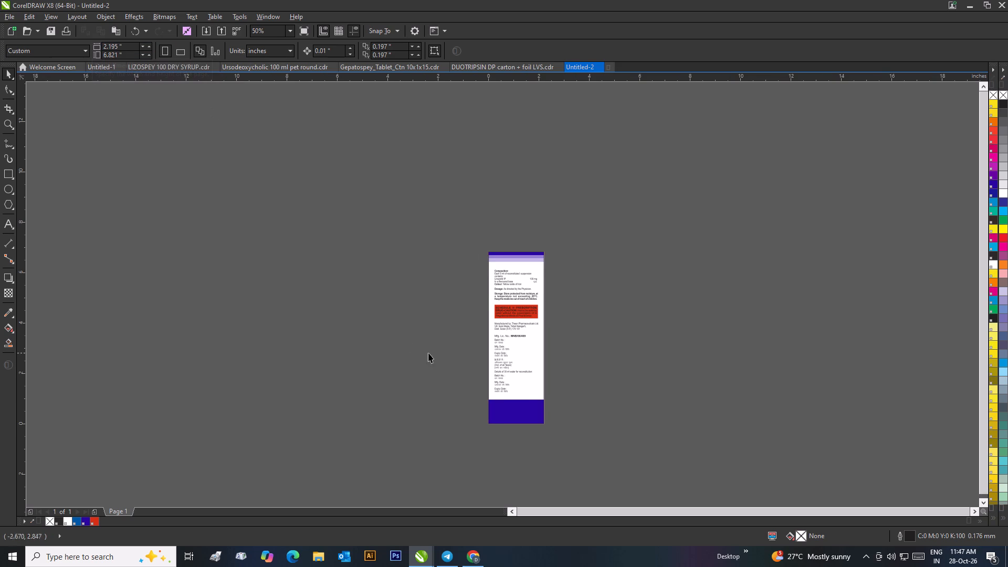
Recentre the side-panel group on the narrowed page and check that it fits the page edges.
{"action": "left_click_drag", "start_coordinate": [521, 325], "coordinate": [444, 340]}
{"action": "key", "text": "p"}
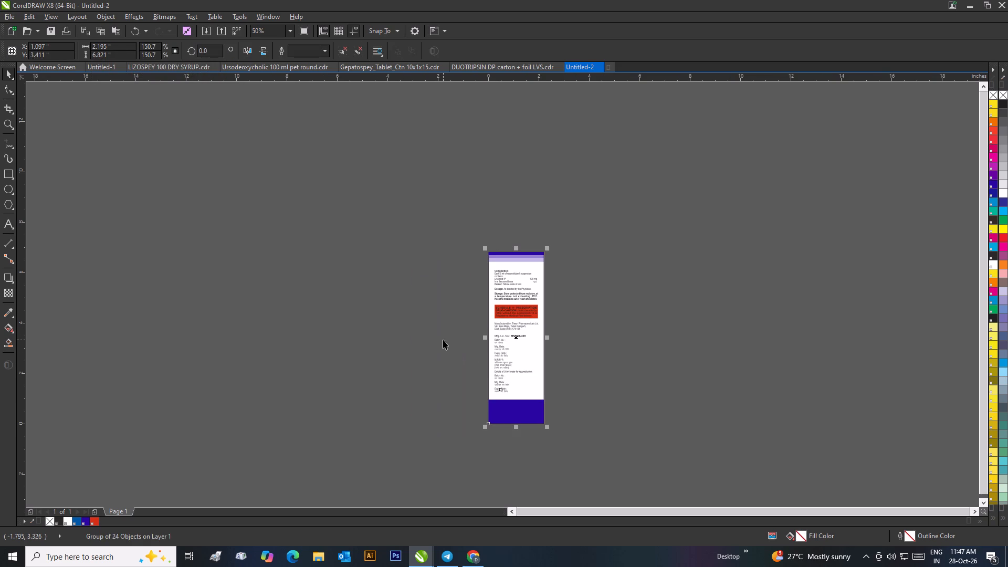
{"action": "left_click", "coordinate": [657, 404]}
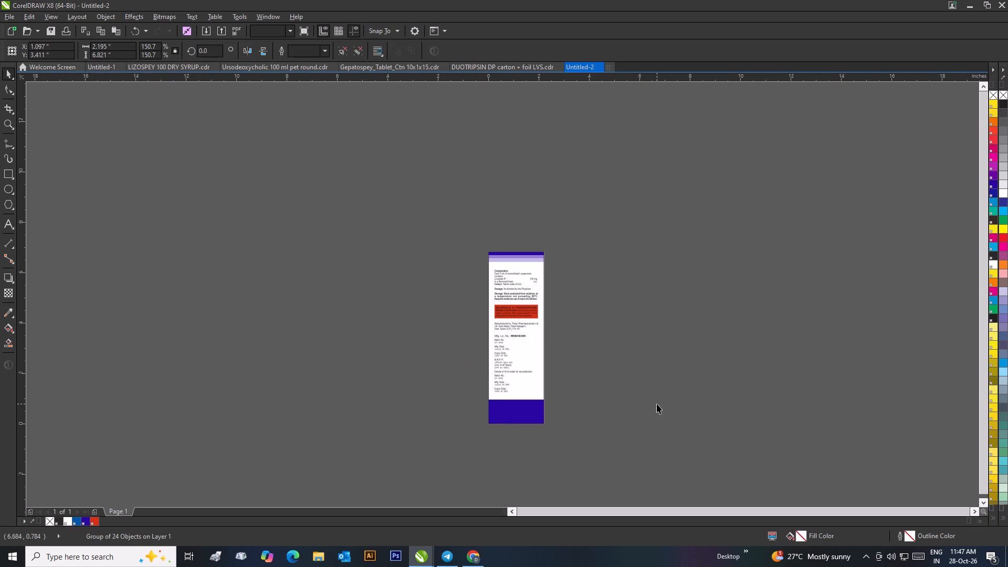
{"action": "scroll", "coordinate": [545, 372], "scroll_direction": "up", "scroll_amount": 1}
{"action": "scroll", "coordinate": [502, 295], "scroll_direction": "down", "scroll_amount": 1}
{"action": "scroll", "coordinate": [499, 273], "scroll_direction": "up", "scroll_amount": 2}
{"action": "scroll", "coordinate": [500, 295], "scroll_direction": "down", "scroll_amount": 1}
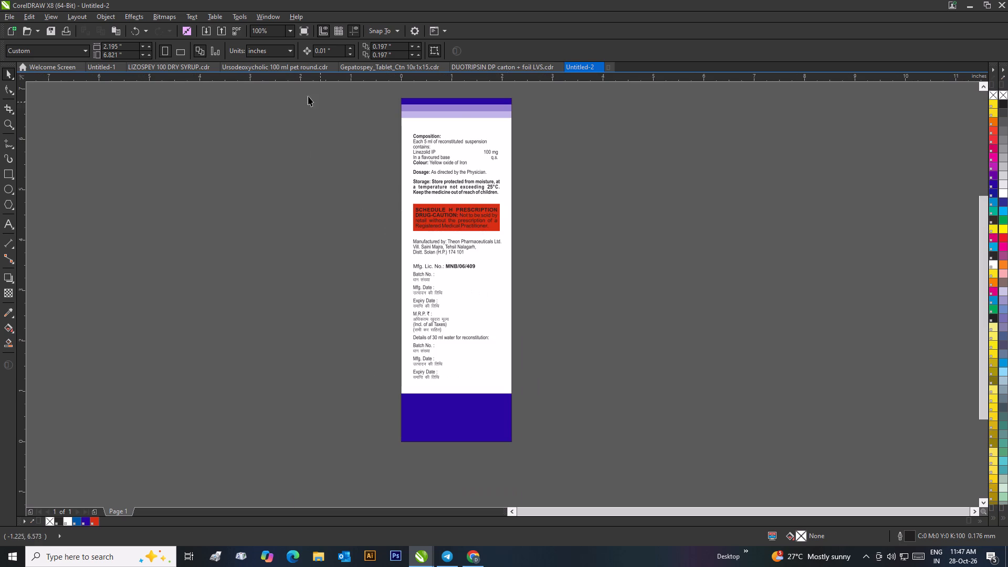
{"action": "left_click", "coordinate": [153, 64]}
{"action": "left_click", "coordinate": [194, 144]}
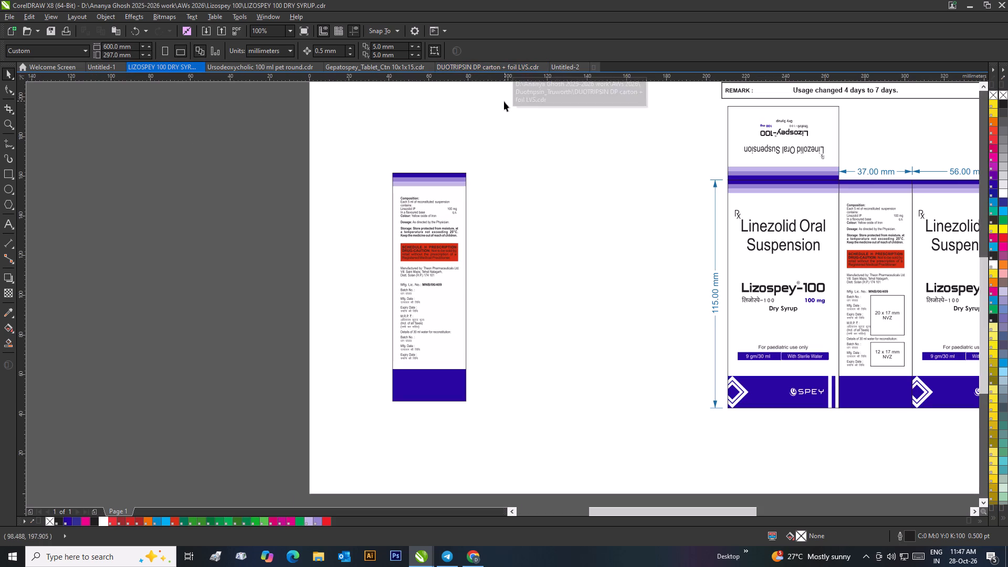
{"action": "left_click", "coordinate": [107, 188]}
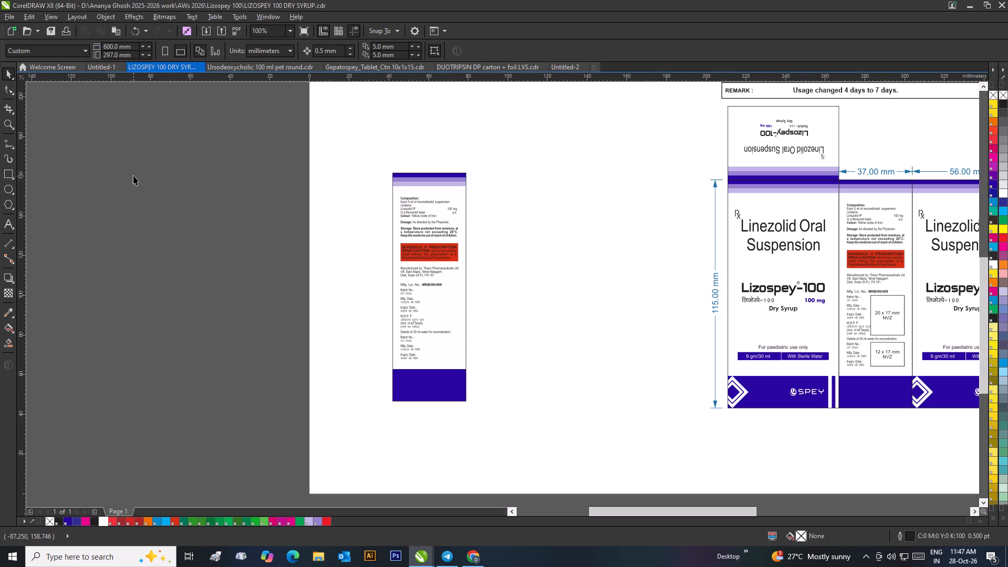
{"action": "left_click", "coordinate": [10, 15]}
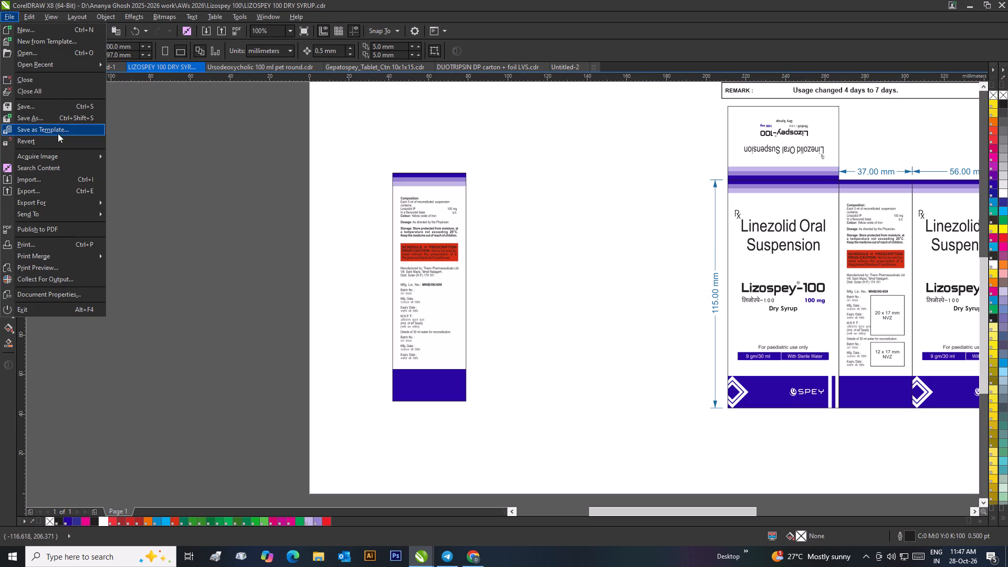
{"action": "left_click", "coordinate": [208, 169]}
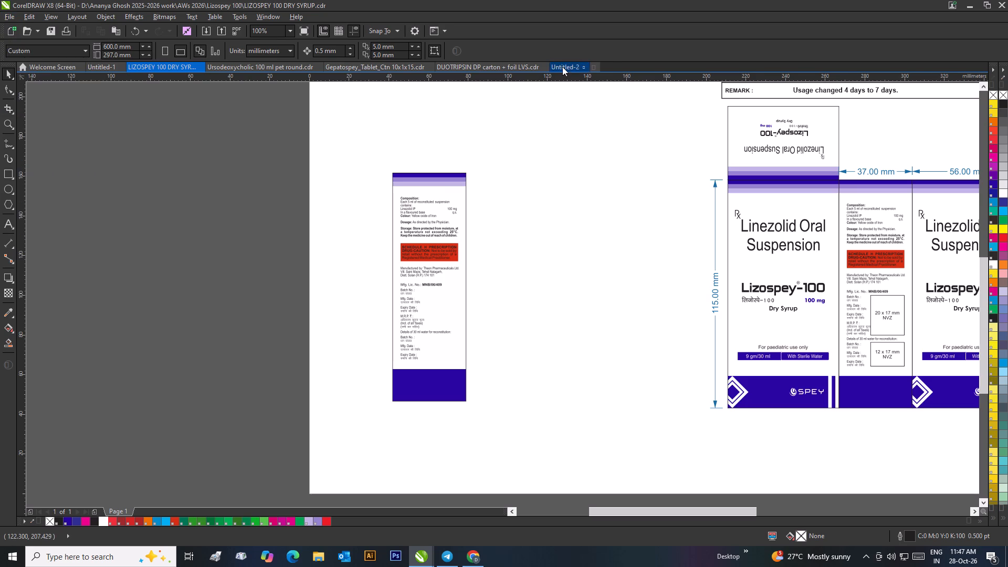
Export the composition side-panel page in Untitled-2 as a PNG named img2 at 300 dpi in RGB Color (24-bit).
{"action": "left_click", "coordinate": [562, 67]}
{"action": "left_click", "coordinate": [12, 19]}
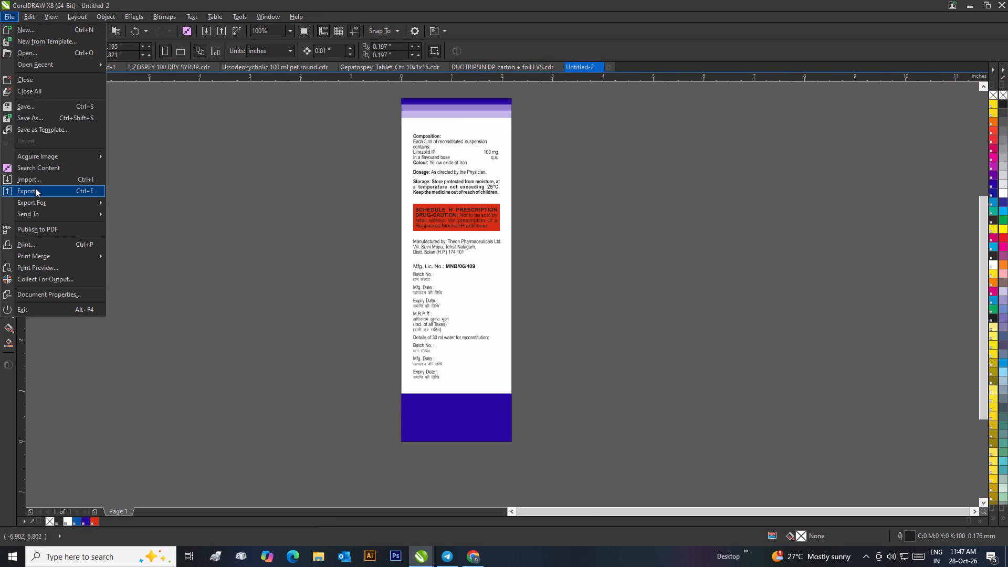
{"action": "left_click", "coordinate": [35, 188]}
{"action": "key", "text": "BackSpace"}
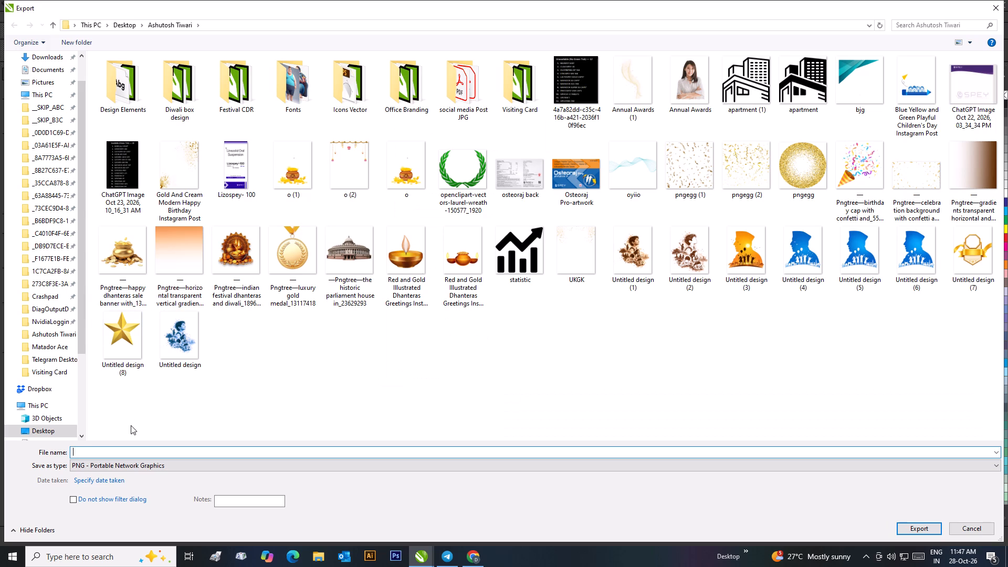
{"action": "type", "text": "oiho"}
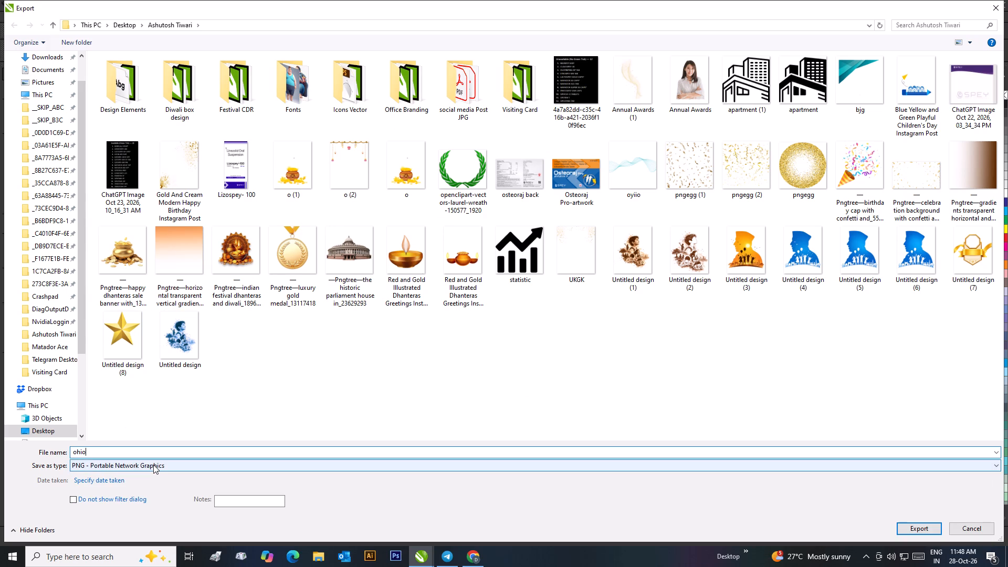
{"action": "key", "text": "BackSpace"}
{"action": "key", "text": "BackSpace"}
{"action": "key", "text": "BackSpace"}
{"action": "key", "text": "BackSpace"}
{"action": "type", "text": "img2"}
{"action": "left_click", "coordinate": [917, 527]}
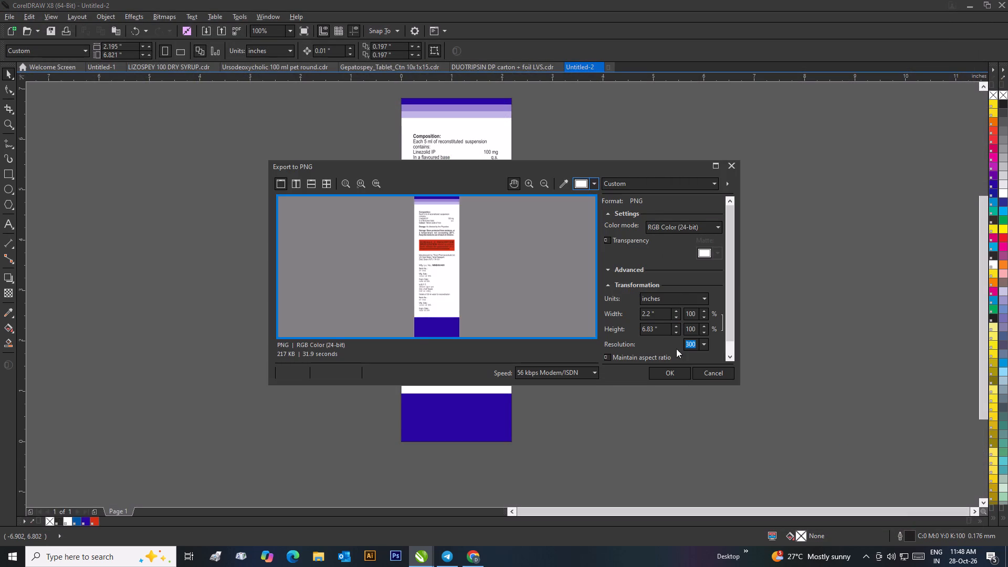
{"action": "left_click", "coordinate": [672, 372]}
{"action": "left_click", "coordinate": [610, 364]}
Delete the exported composition side-panel group from the Untitled-2 page.
{"action": "left_click", "coordinate": [491, 284]}
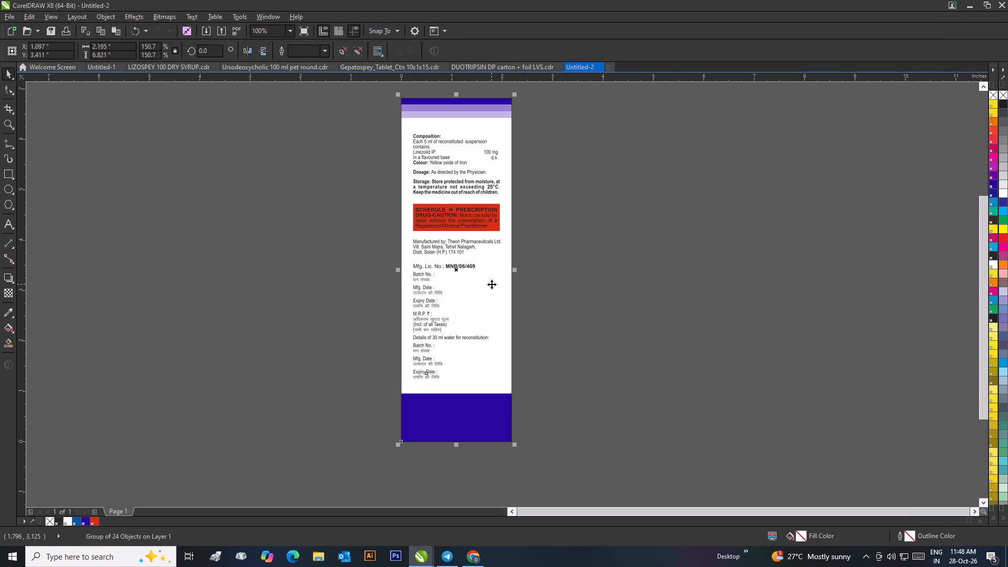
{"action": "key", "text": "Delete"}
Delete the loose working copy of the composition side panel from the LIZOSPEY 100 DRY SYRUP document.
{"action": "left_click", "coordinate": [161, 67]}
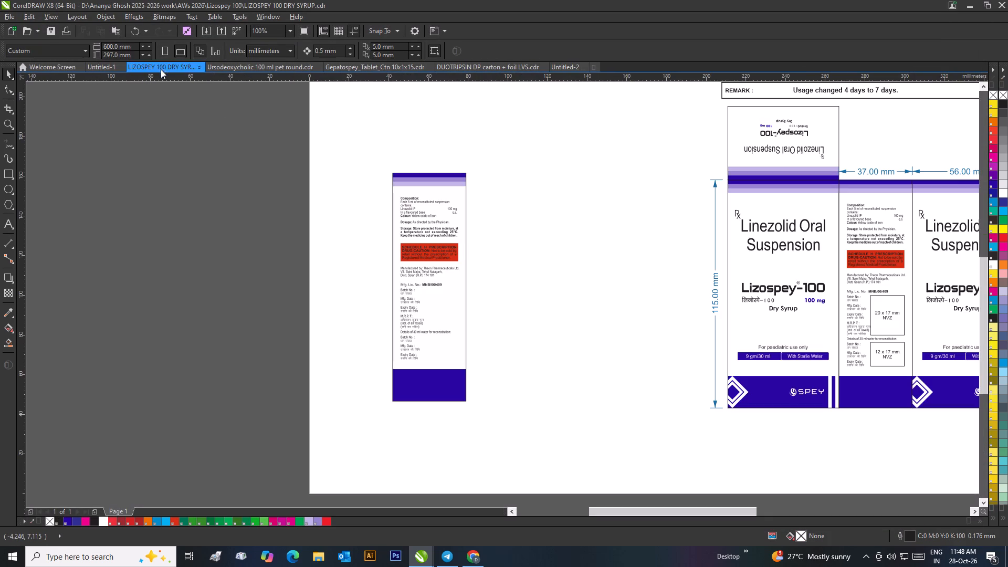
{"action": "left_click_drag", "start_coordinate": [245, 145], "coordinate": [535, 416]}
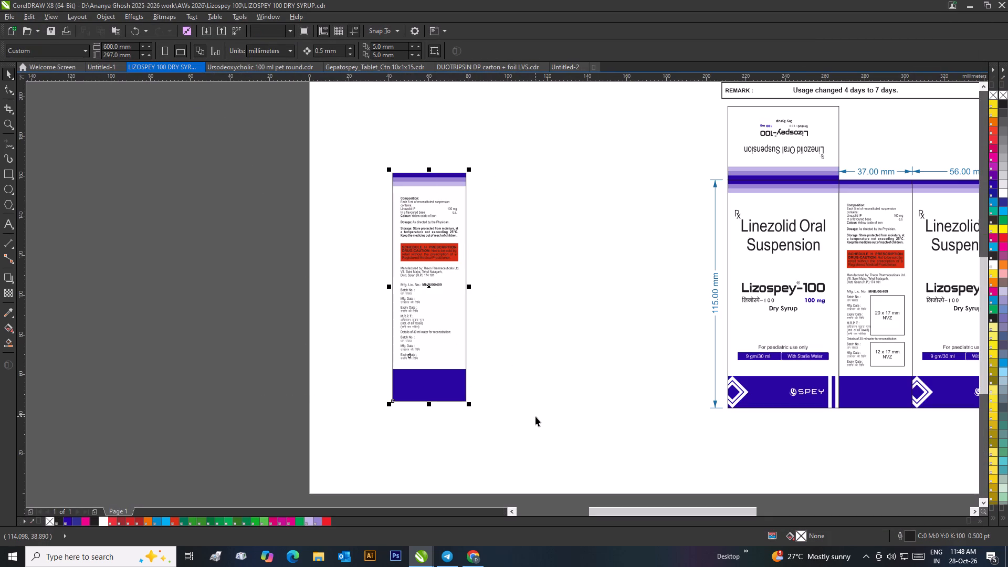
{"action": "key", "text": "Delete"}
Duplicate all objects of the carton's DO NOT FREEZE side panel onto the empty page area left of the carton layout.
{"action": "scroll", "coordinate": [556, 407], "scroll_direction": "down", "scroll_amount": 2}
{"action": "scroll", "coordinate": [625, 273], "scroll_direction": "up", "scroll_amount": 1}
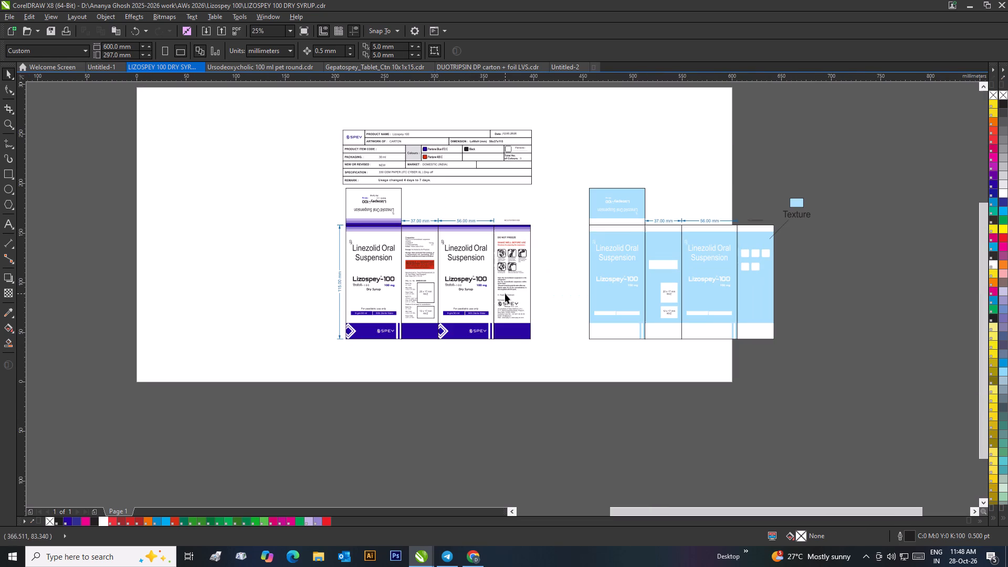
{"action": "scroll", "coordinate": [533, 234], "scroll_direction": "up", "scroll_amount": 1}
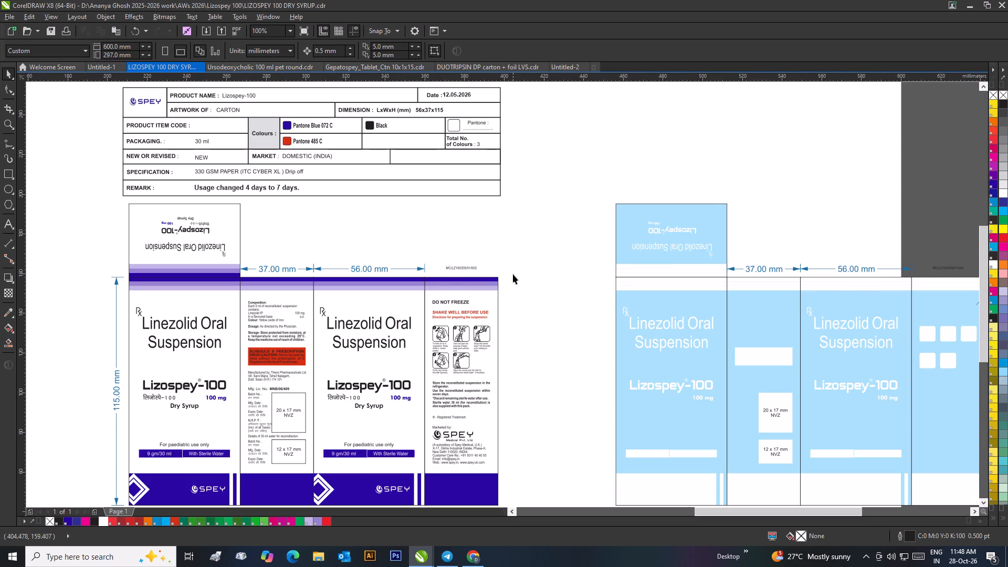
{"action": "left_click_drag", "start_coordinate": [513, 274], "coordinate": [426, 447]}
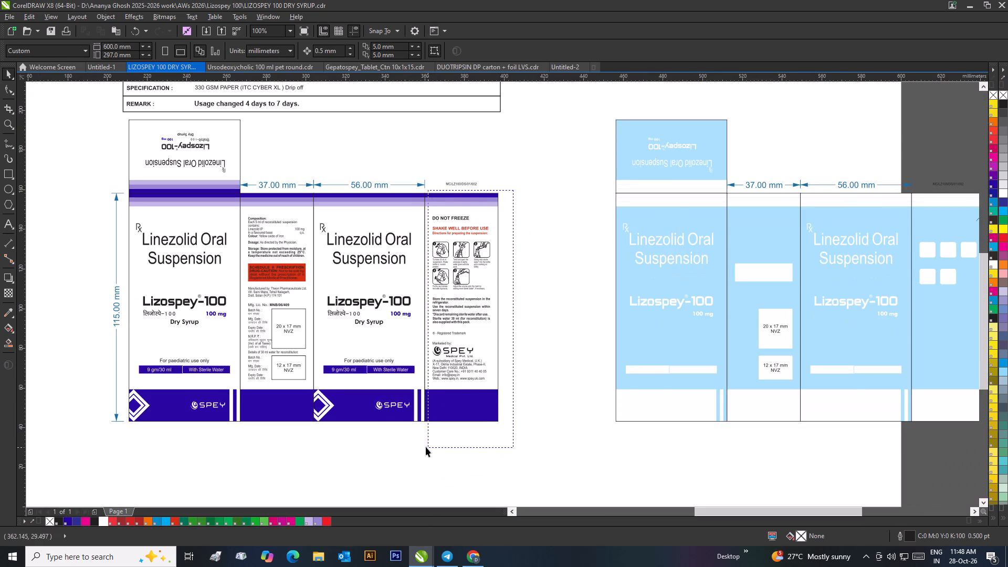
{"action": "left_click_drag", "start_coordinate": [426, 447], "coordinate": [421, 445]}
{"action": "scroll", "coordinate": [456, 412], "scroll_direction": "down", "scroll_amount": 2}
{"action": "scroll", "coordinate": [502, 295], "scroll_direction": "up", "scroll_amount": 1}
{"action": "scroll", "coordinate": [505, 260], "scroll_direction": "down", "scroll_amount": 1}
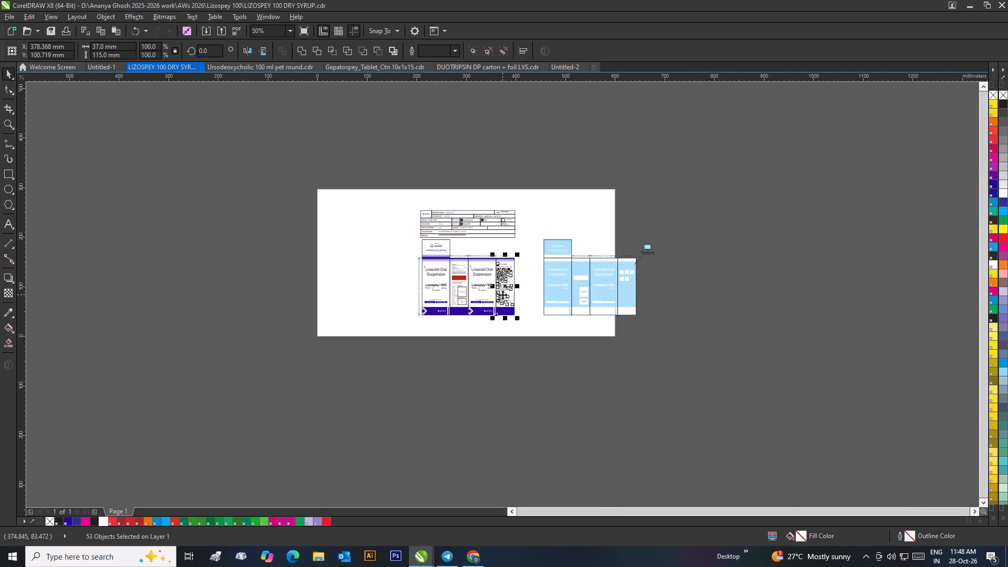
{"action": "left_click_drag", "start_coordinate": [504, 288], "coordinate": [370, 303]}
{"action": "right_click", "coordinate": [370, 303]}
{"action": "scroll", "coordinate": [370, 303], "scroll_direction": "up", "scroll_amount": 1}
{"action": "left_click", "coordinate": [383, 270]}
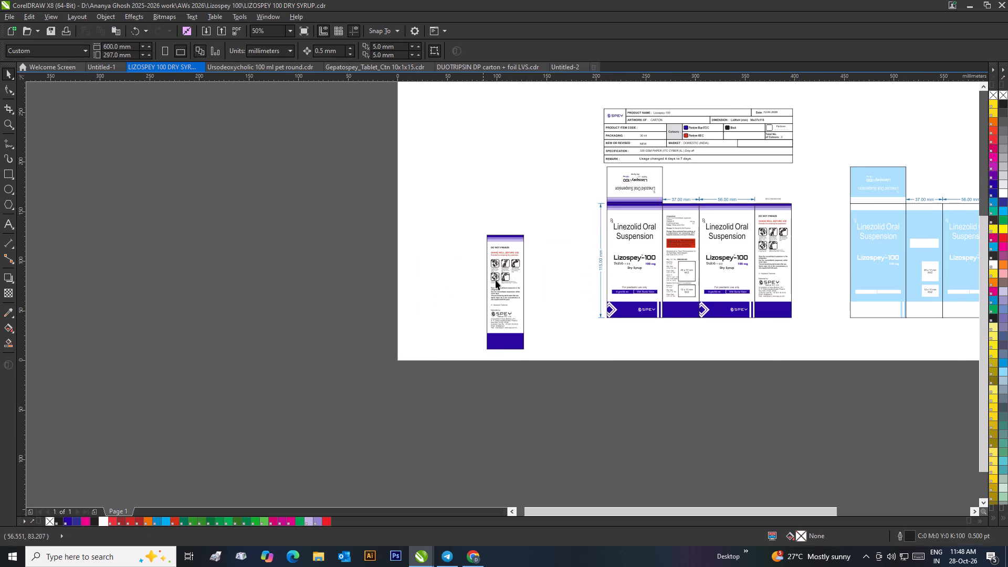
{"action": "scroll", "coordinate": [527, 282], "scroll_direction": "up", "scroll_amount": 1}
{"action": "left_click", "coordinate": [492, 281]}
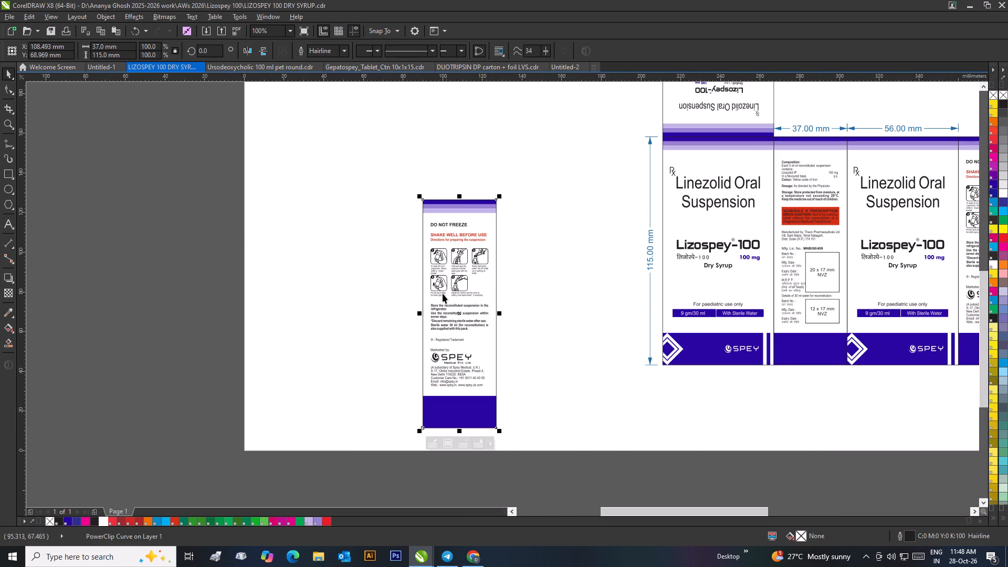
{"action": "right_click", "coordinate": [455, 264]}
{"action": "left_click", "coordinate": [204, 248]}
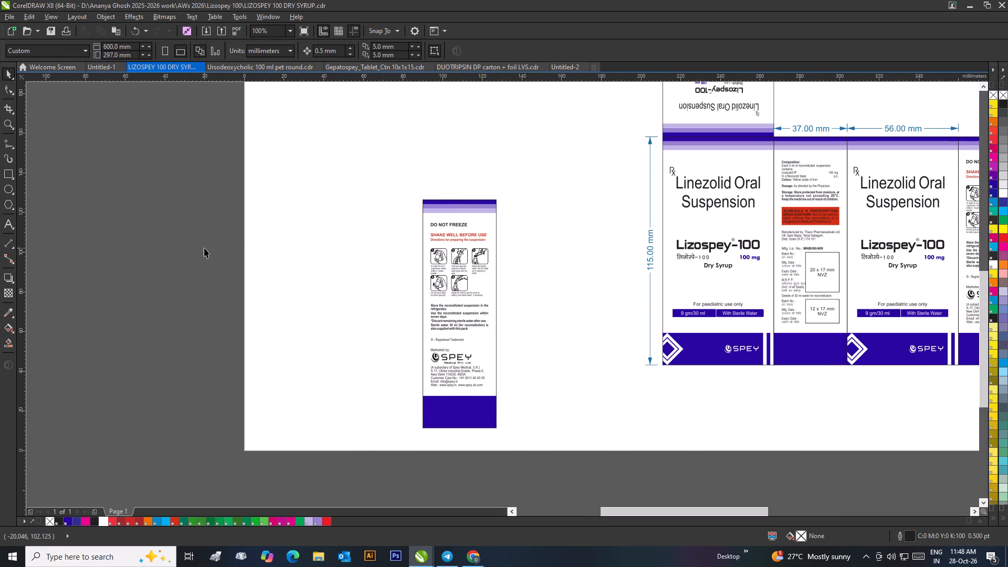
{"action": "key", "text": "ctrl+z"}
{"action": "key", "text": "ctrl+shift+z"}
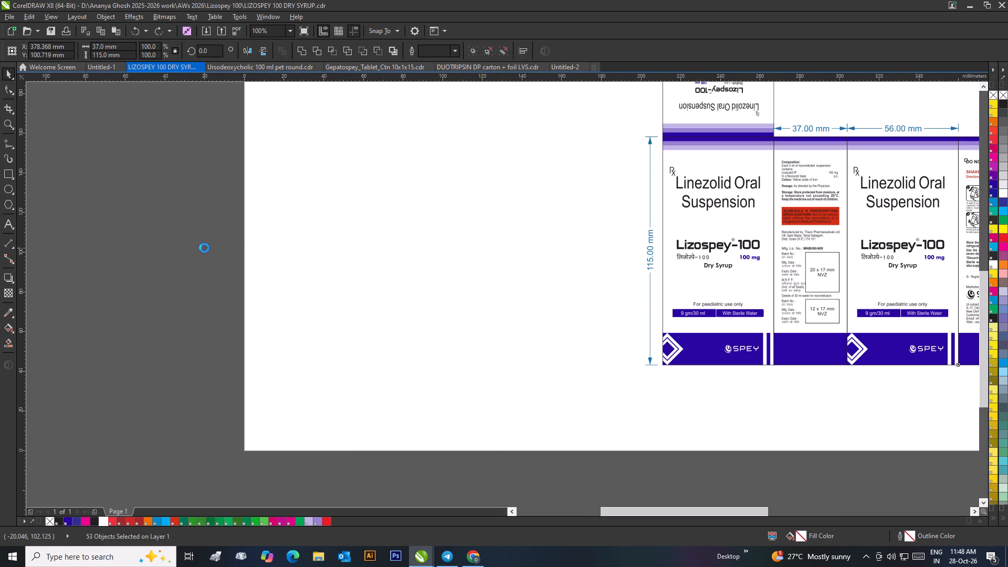
Delete the unfilled, outline-free 29 x 82.214 mm curve from the DO NOT FREEZE panel copy.
{"action": "scroll", "coordinate": [204, 248], "scroll_direction": "up", "scroll_amount": 2}
{"action": "scroll", "coordinate": [502, 295], "scroll_direction": "down", "scroll_amount": 4}
{"action": "left_click", "coordinate": [473, 299]}
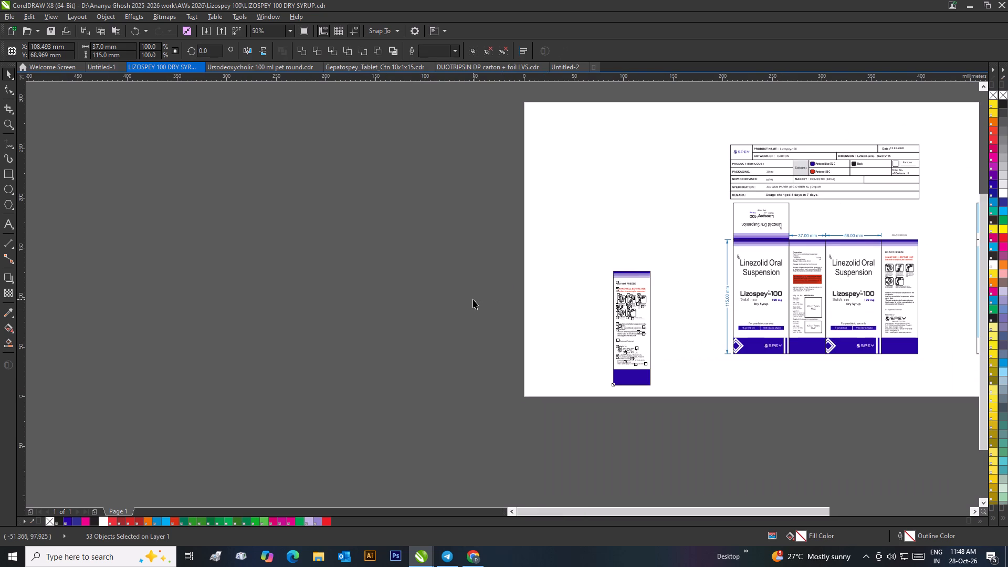
{"action": "left_click", "coordinate": [645, 340]}
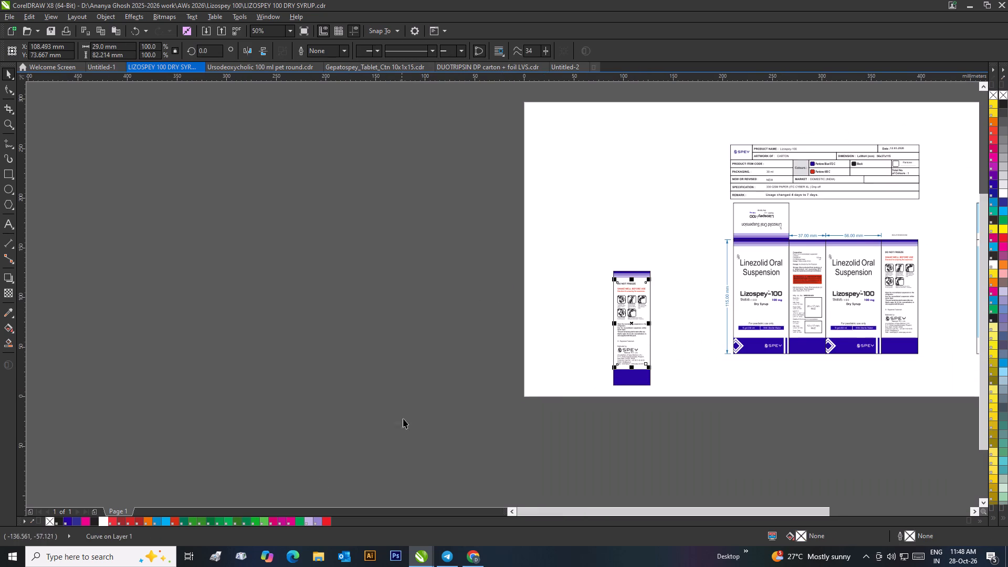
{"action": "left_click_drag", "start_coordinate": [629, 323], "coordinate": [469, 324]}
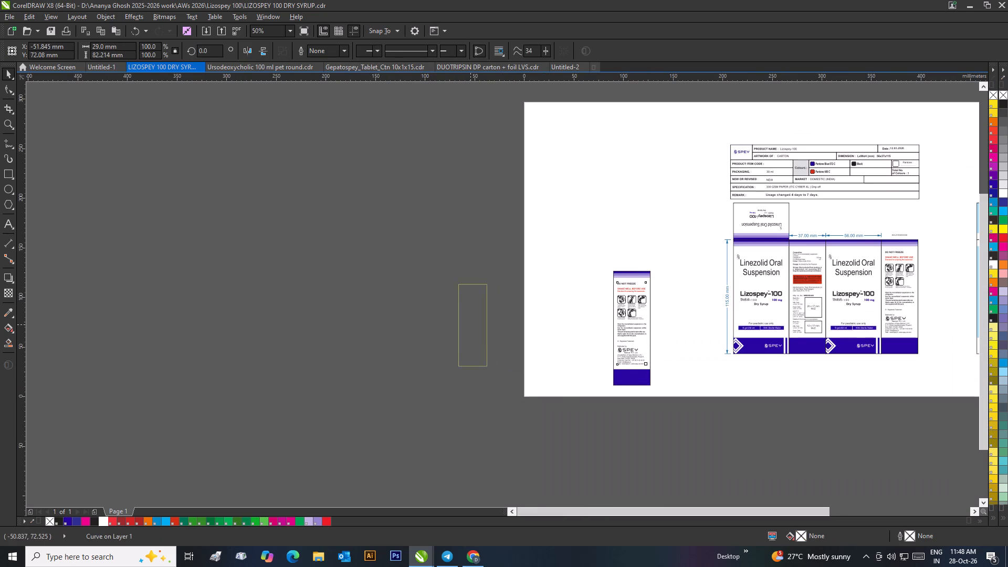
{"action": "left_click_drag", "start_coordinate": [469, 324], "coordinate": [438, 324]}
{"action": "key", "text": "Delete"}
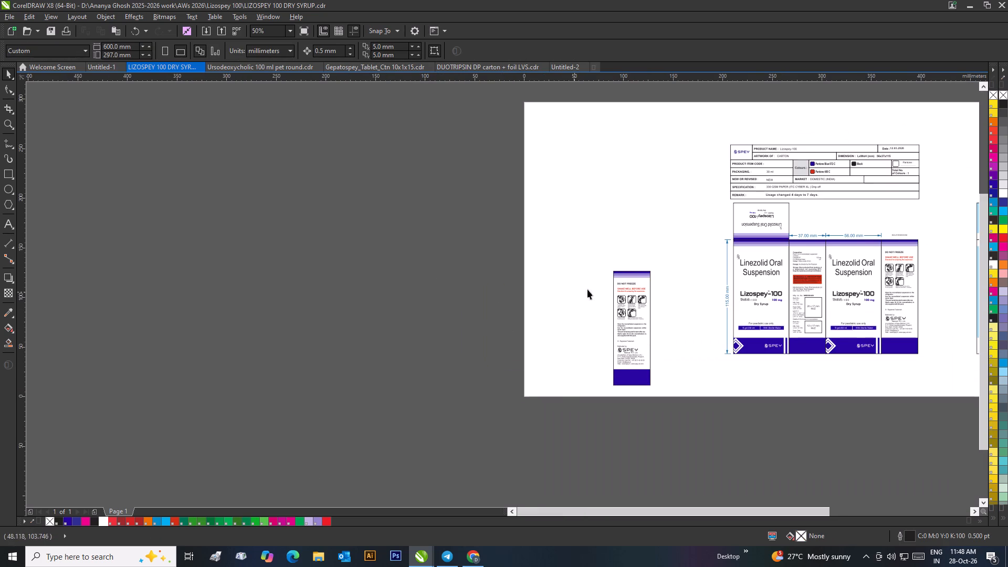
Fill the PowerClip frame of the DO NOT FREEZE panel copy with white.
{"action": "left_click", "coordinate": [647, 281]}
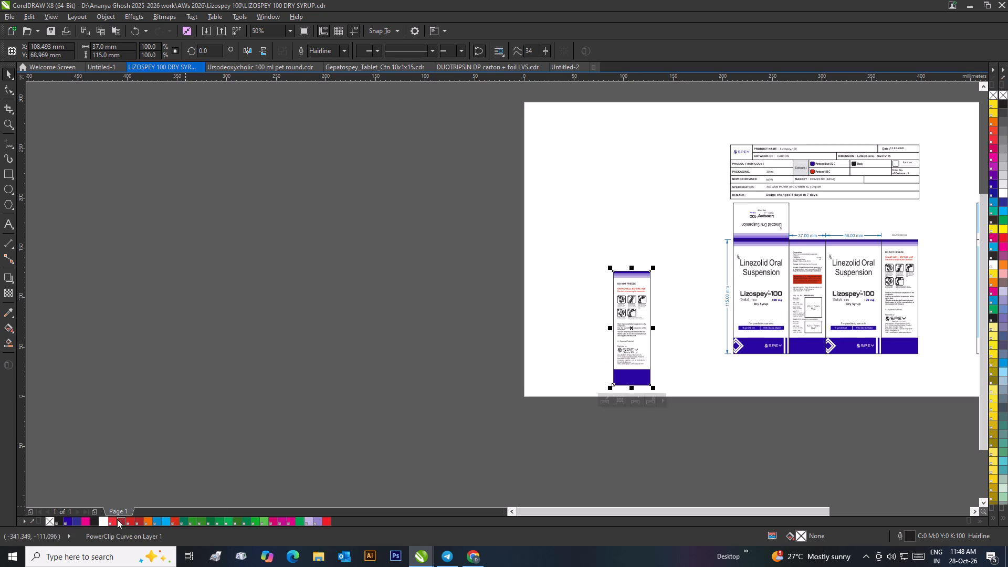
{"action": "left_click", "coordinate": [103, 520]}
{"action": "left_click", "coordinate": [269, 398]}
Group all objects of the DO NOT FREEZE panel copy.
{"action": "left_click_drag", "start_coordinate": [439, 238], "coordinate": [687, 396]}
{"action": "key", "text": "ctrl+g"}
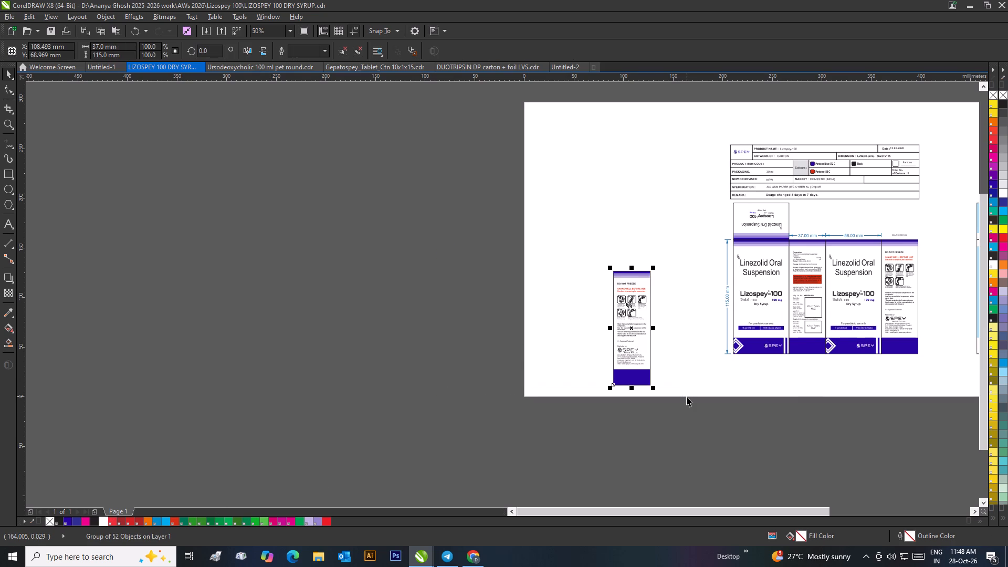
{"action": "left_click", "coordinate": [406, 313]}
Copy the DO NOT FREEZE panel group into Untitled-2 and centre it on the page.
{"action": "left_click", "coordinate": [635, 300]}
{"action": "right_click", "coordinate": [635, 300]}
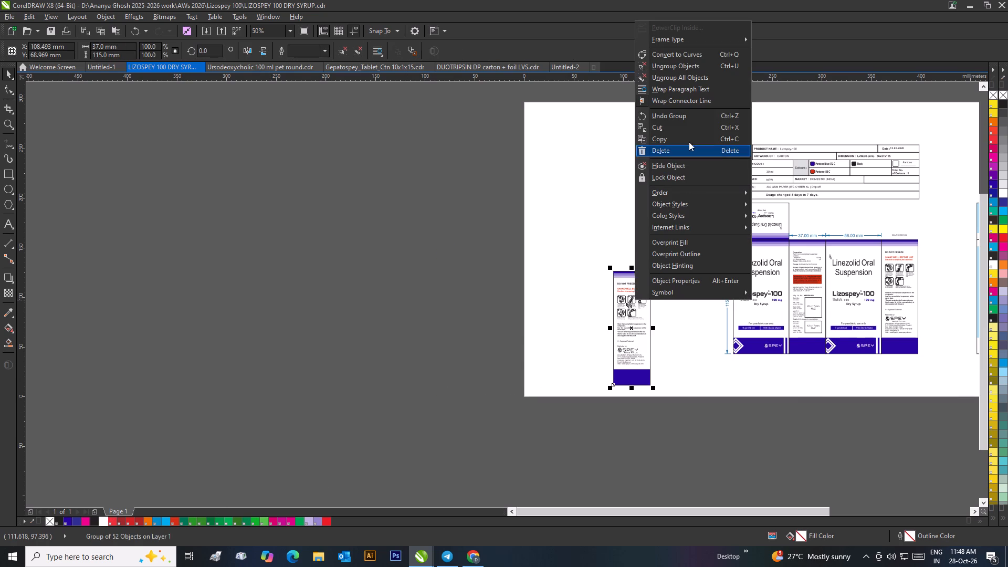
{"action": "left_click", "coordinate": [664, 138]}
{"action": "left_click", "coordinate": [569, 71]}
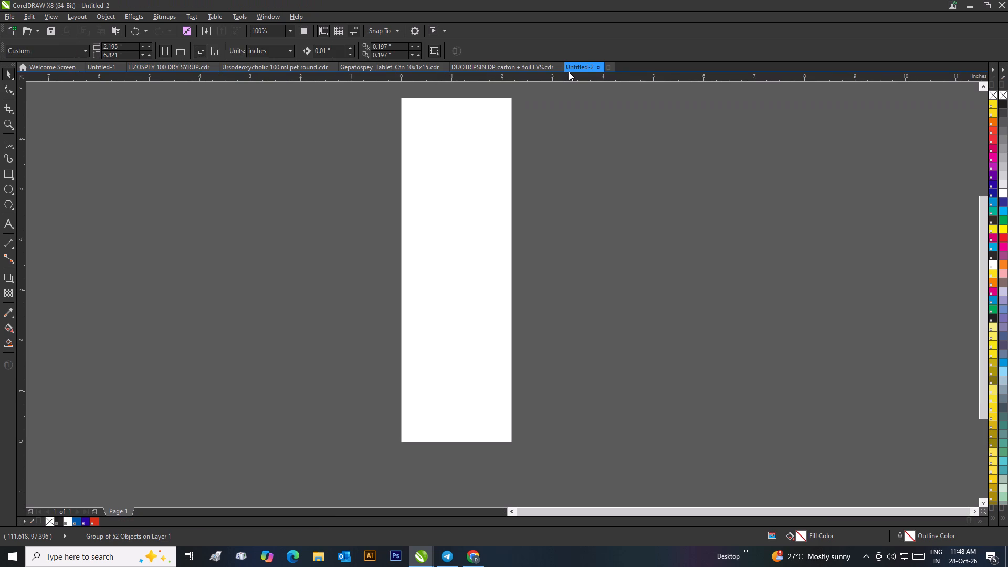
{"action": "type", "text": "vp"}
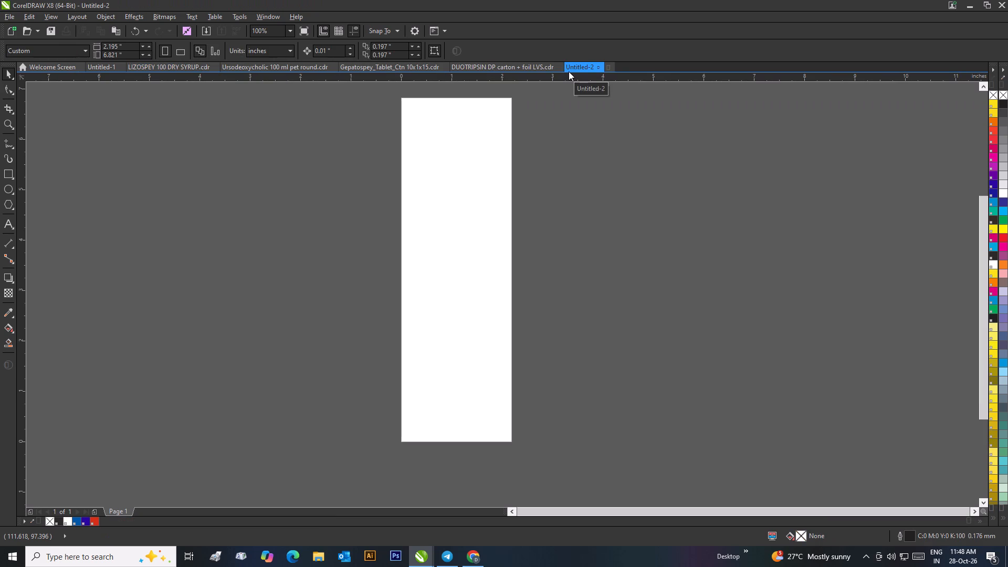
{"action": "left_click", "coordinate": [594, 157]}
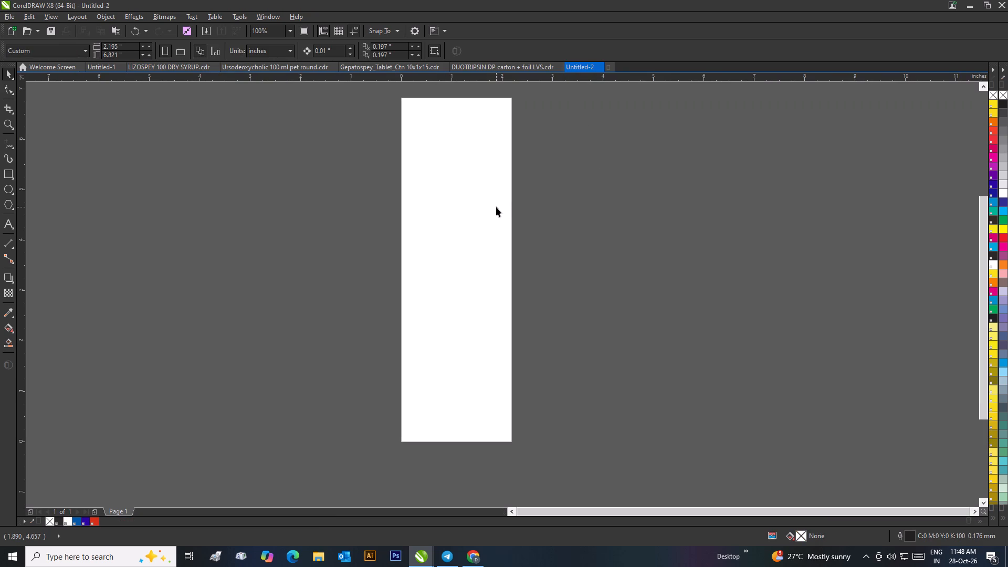
{"action": "key", "text": "ctrl+v"}
{"action": "key", "text": "p"}
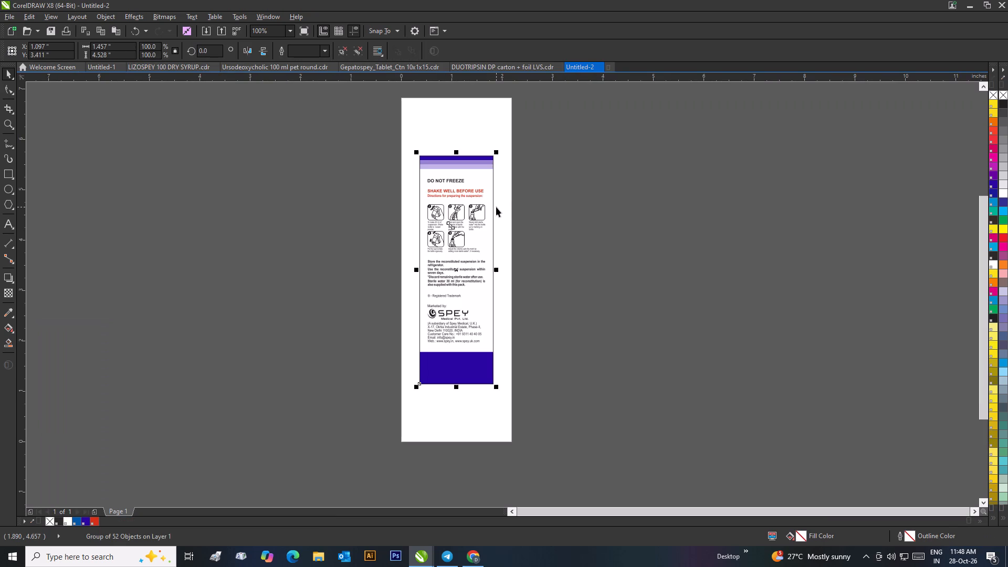
{"action": "left_click", "coordinate": [637, 198]}
Scale the DO NOT FREEZE panel group proportionally to the page height, 6.821 in, and centre it on the page.
{"action": "left_click_drag", "start_coordinate": [461, 169], "coordinate": [446, 117]}
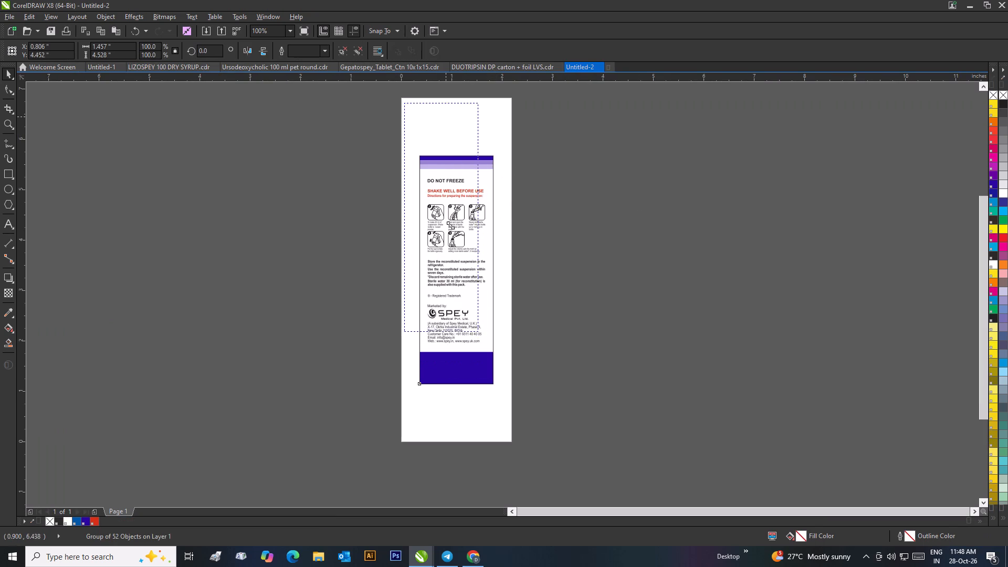
{"action": "left_click_drag", "start_coordinate": [446, 117], "coordinate": [446, 115]}
{"action": "left_click", "coordinate": [202, 91]}
{"action": "left_click_drag", "start_coordinate": [120, 55], "coordinate": [93, 56]}
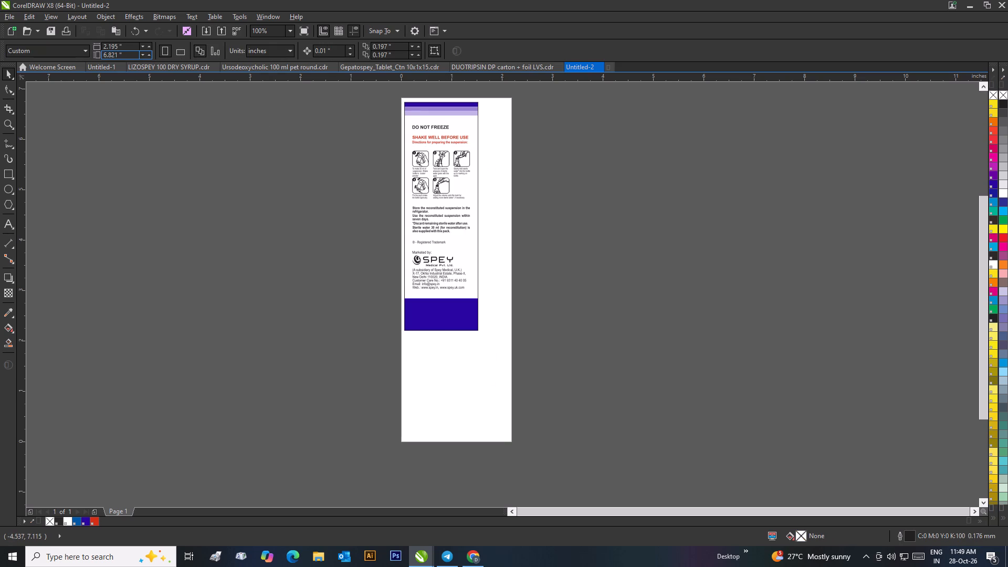
{"action": "left_click_drag", "start_coordinate": [93, 56], "coordinate": [92, 56]}
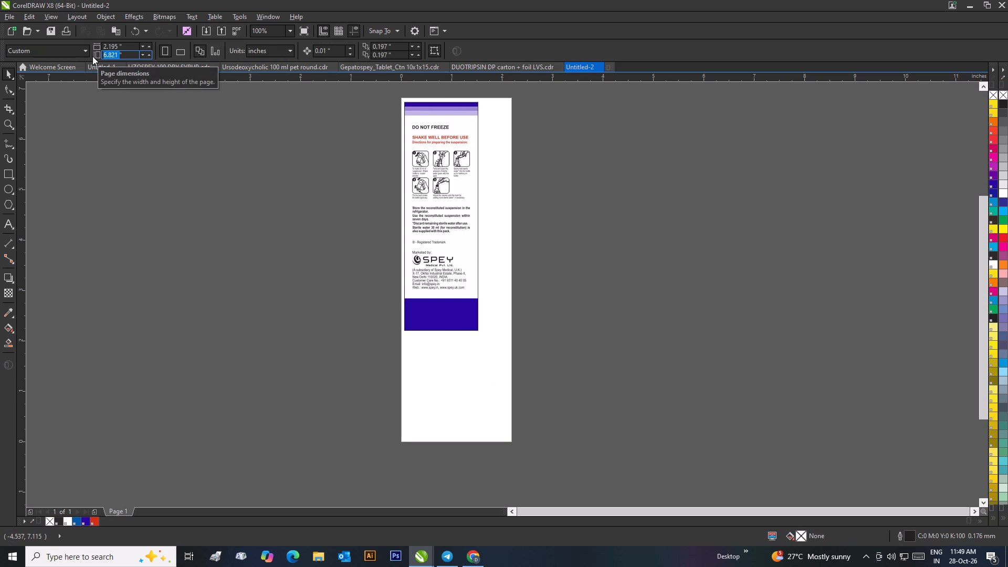
{"action": "key", "text": "ctrl+c"}
{"action": "left_click", "coordinate": [293, 182]}
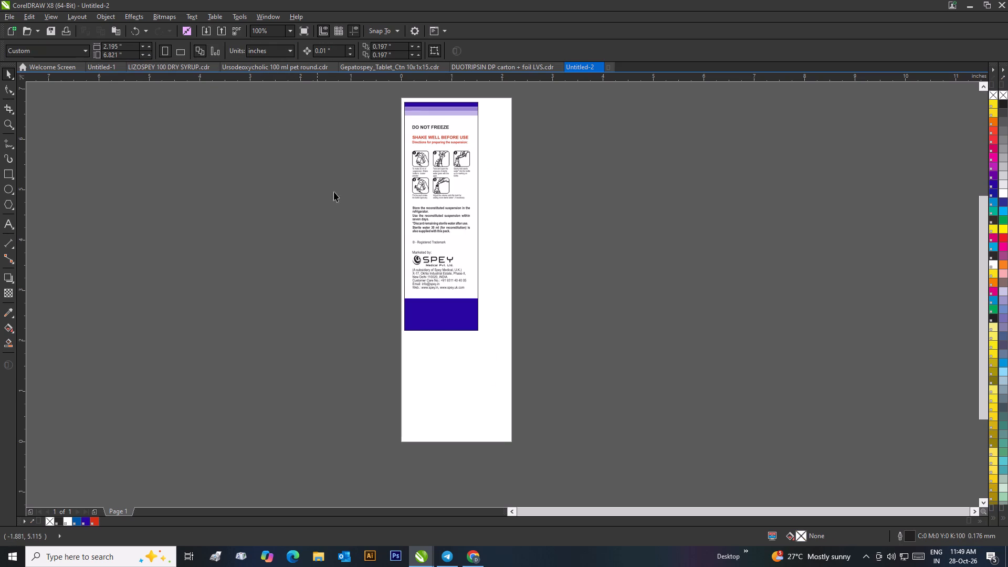
{"action": "left_click", "coordinate": [411, 200]}
{"action": "left_click_drag", "start_coordinate": [115, 52], "coordinate": [83, 54]}
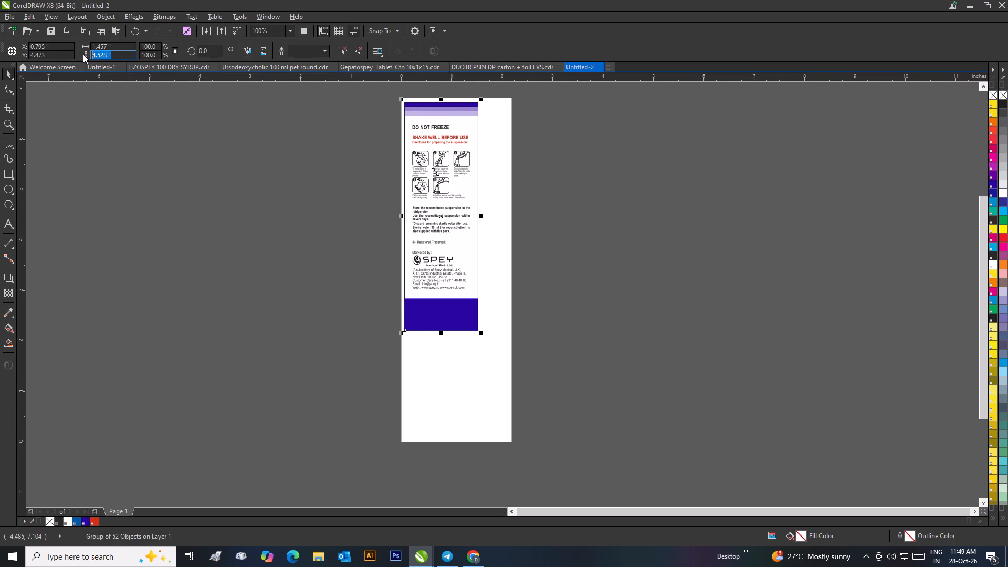
{"action": "key", "text": "BackSpace"}
{"action": "key", "text": "ctrl+v"}
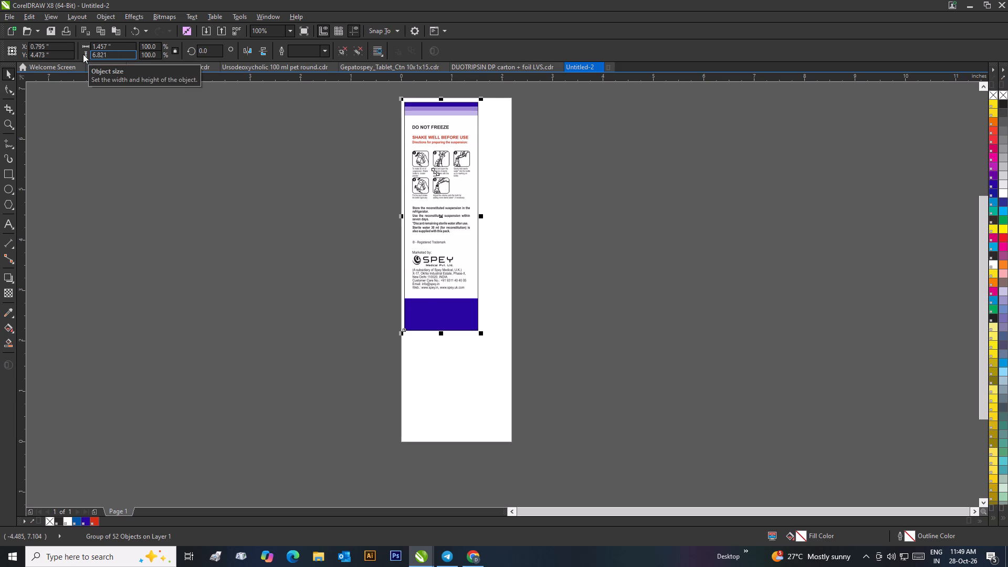
{"action": "key", "text": "Return"}
{"action": "key", "text": "p"}
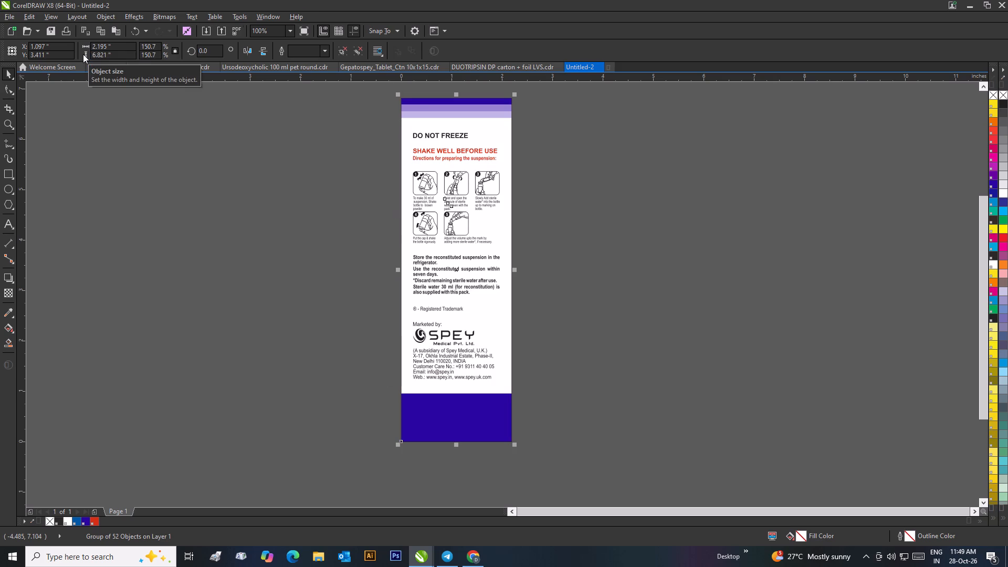
Export the DO NOT FREEZE panel page as a PNG named img3 in 24-bit RGB colour at 300 dpi.
{"action": "left_click", "coordinate": [562, 178]}
{"action": "left_click", "coordinate": [441, 186]}
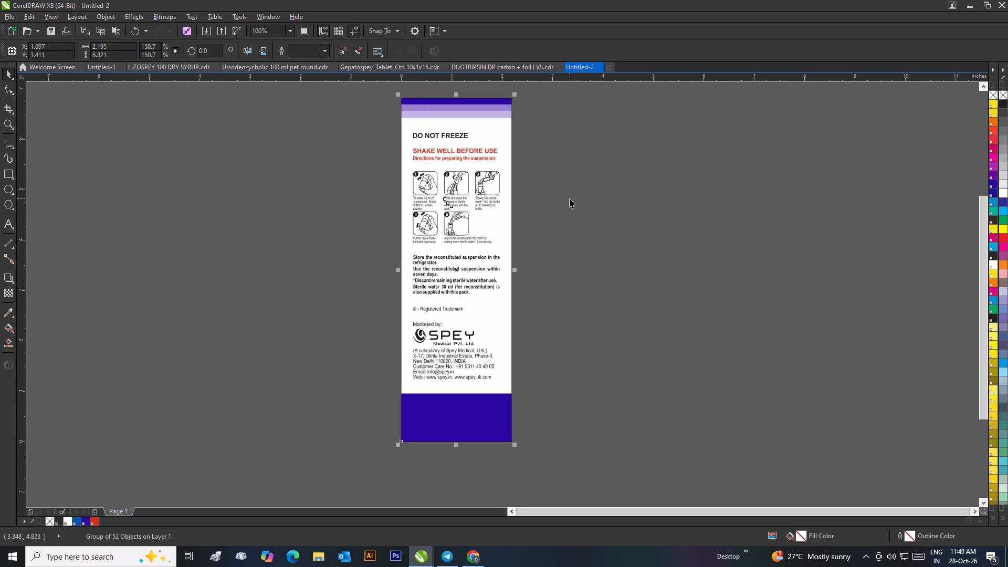
{"action": "left_click", "coordinate": [570, 198]}
{"action": "left_click", "coordinate": [479, 203]}
{"action": "left_click", "coordinate": [546, 207]}
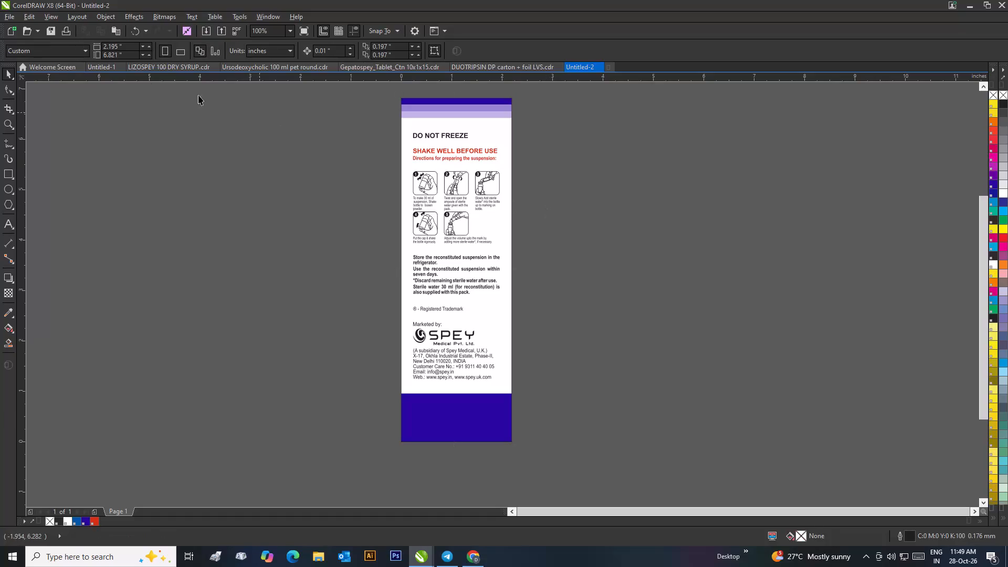
{"action": "left_click", "coordinate": [8, 14]}
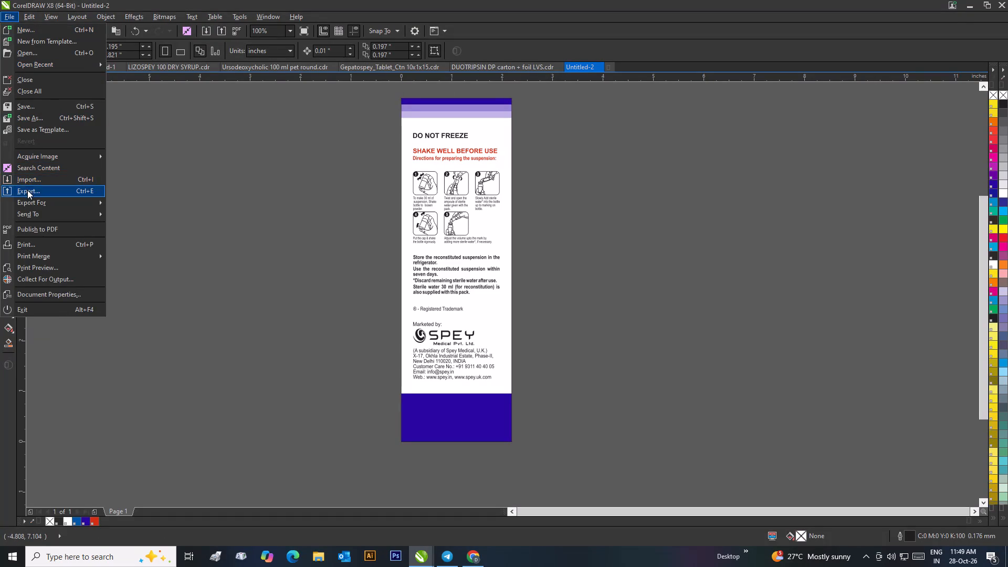
{"action": "left_click", "coordinate": [27, 190]}
{"action": "key", "text": "BackSpace"}
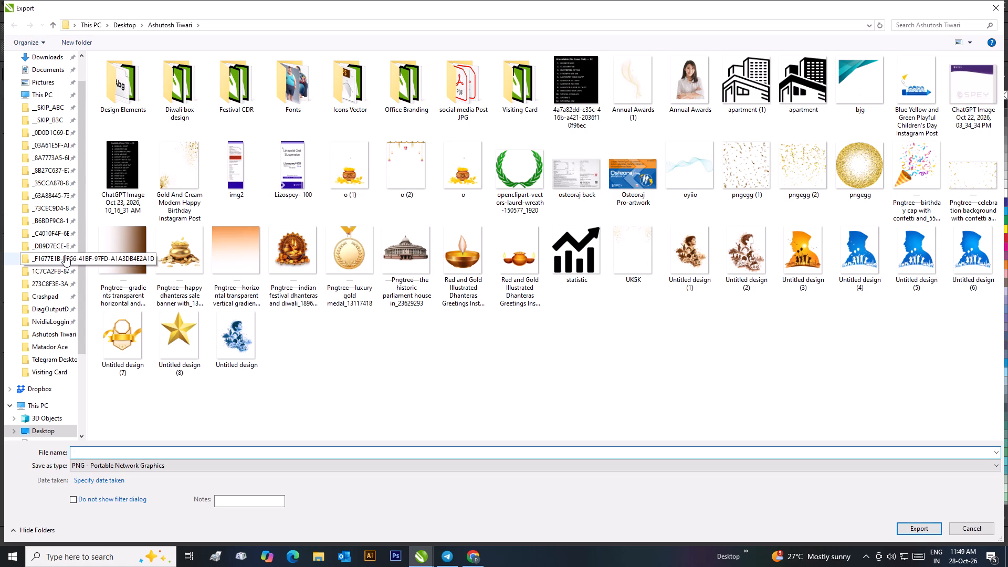
{"action": "type", "text": "img"}
{"action": "key", "text": "3"}
{"action": "left_click", "coordinate": [919, 526]}
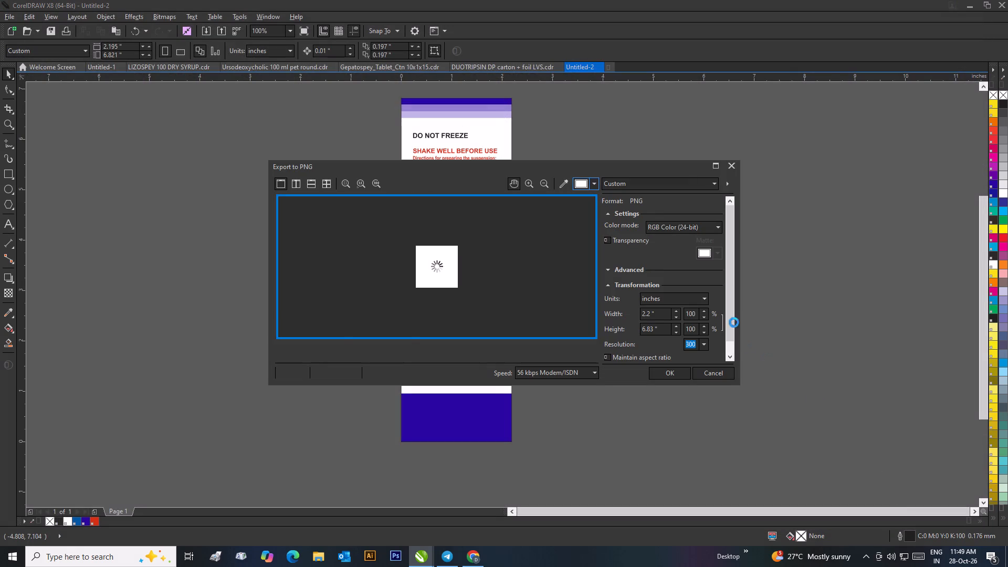
{"action": "left_click", "coordinate": [672, 370]}
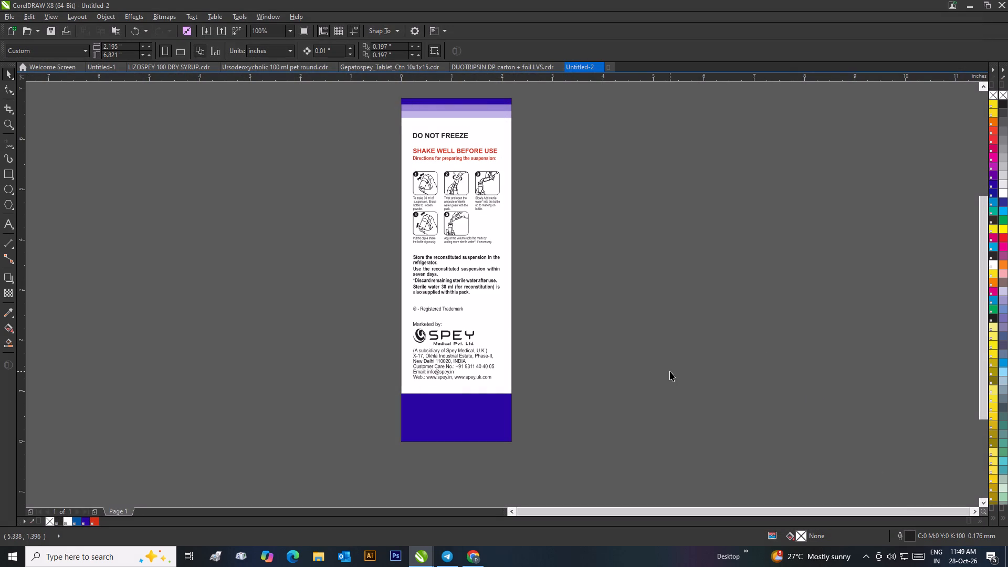
Delete the DO NOT FREEZE panel group from the page in Untitled-2.
{"action": "left_click", "coordinate": [631, 350]}
{"action": "left_click", "coordinate": [427, 162]}
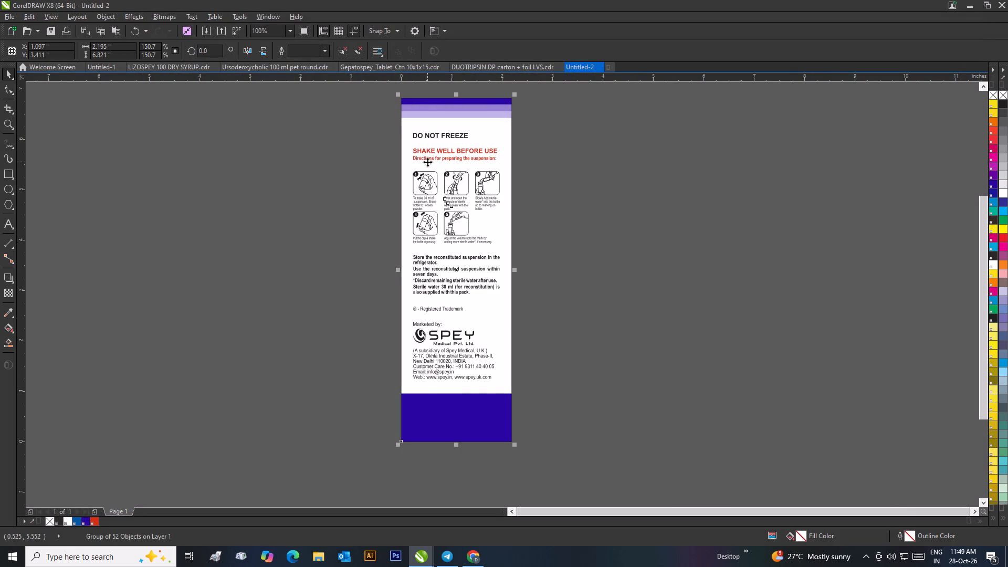
{"action": "key", "text": "Delete"}
Bring up the previews of the open CorelDRAW documents to switch to another document.
{"action": "left_click", "coordinate": [424, 558]}
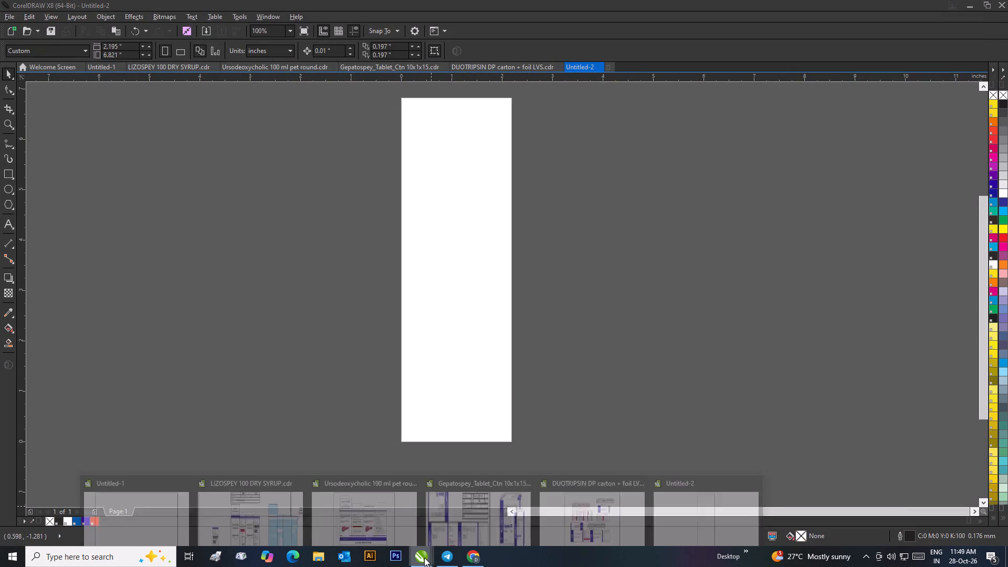
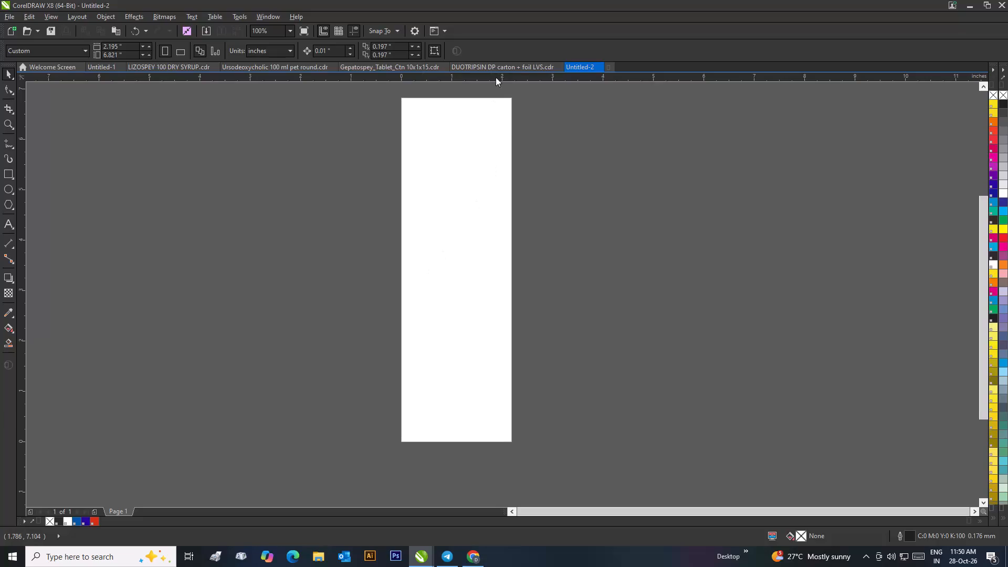
Switch to the LIZOSPEY 100 DRY SYRUP document and close it.
{"action": "left_click", "coordinate": [154, 68]}
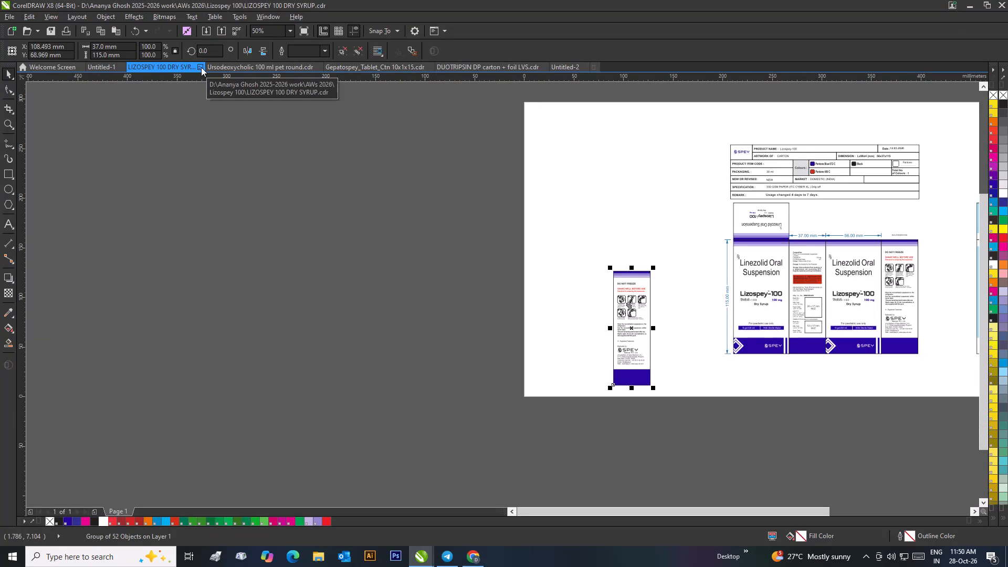
{"action": "left_click", "coordinate": [201, 67]}
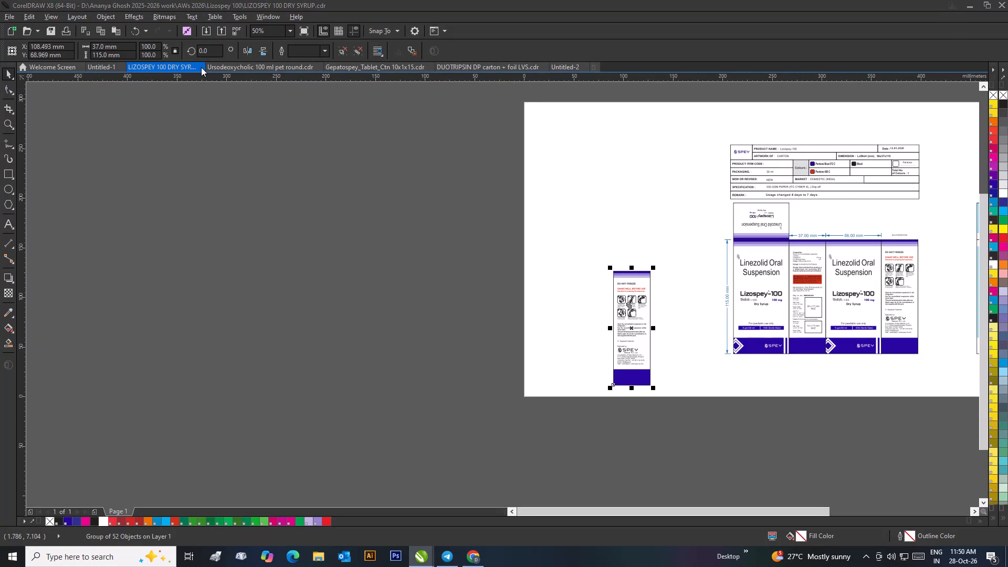
{"action": "left_click", "coordinate": [498, 296]}
{"action": "left_click", "coordinate": [503, 300]}
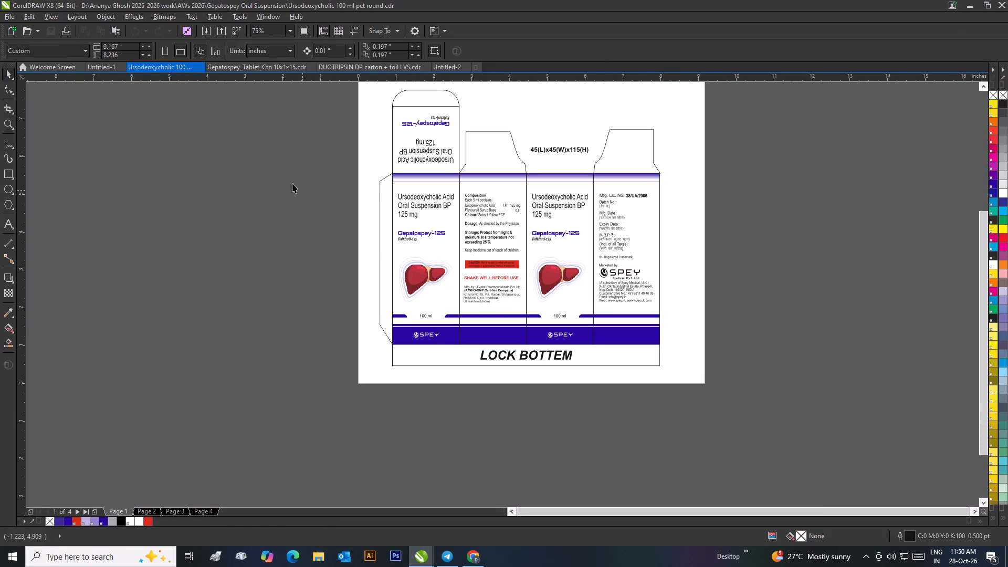
Examine the Gepatospey-125 carton layout in the Ursodeoxycholic 100 ml pet round document, checking its front and side panels.
{"action": "left_click", "coordinate": [240, 154]}
{"action": "scroll", "coordinate": [440, 219], "scroll_direction": "up", "scroll_amount": 1}
{"action": "scroll", "coordinate": [502, 295], "scroll_direction": "down", "scroll_amount": 1}
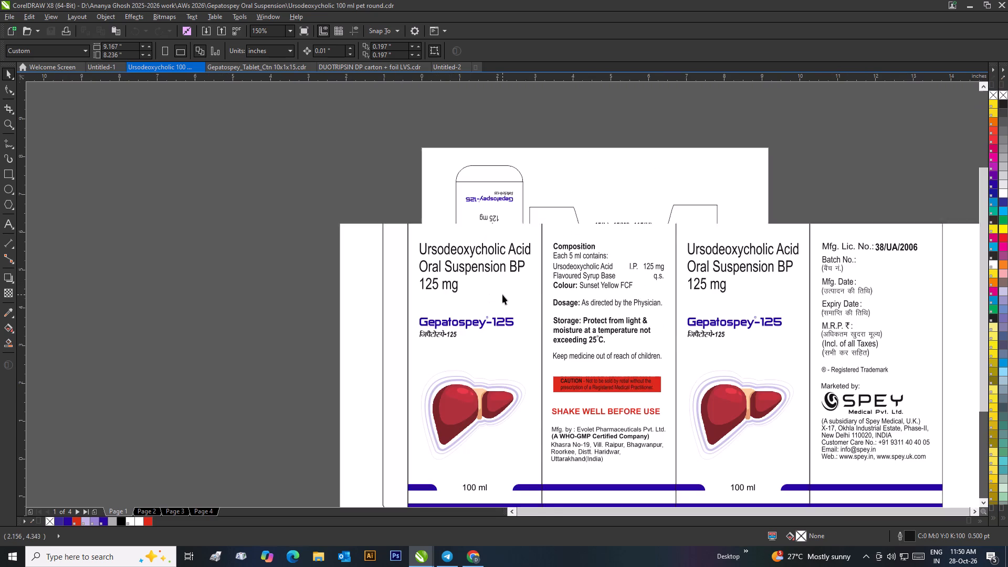
{"action": "scroll", "coordinate": [603, 332], "scroll_direction": "up", "scroll_amount": 1}
{"action": "scroll", "coordinate": [502, 295], "scroll_direction": "down", "scroll_amount": 1}
{"action": "left_click", "coordinate": [751, 296]}
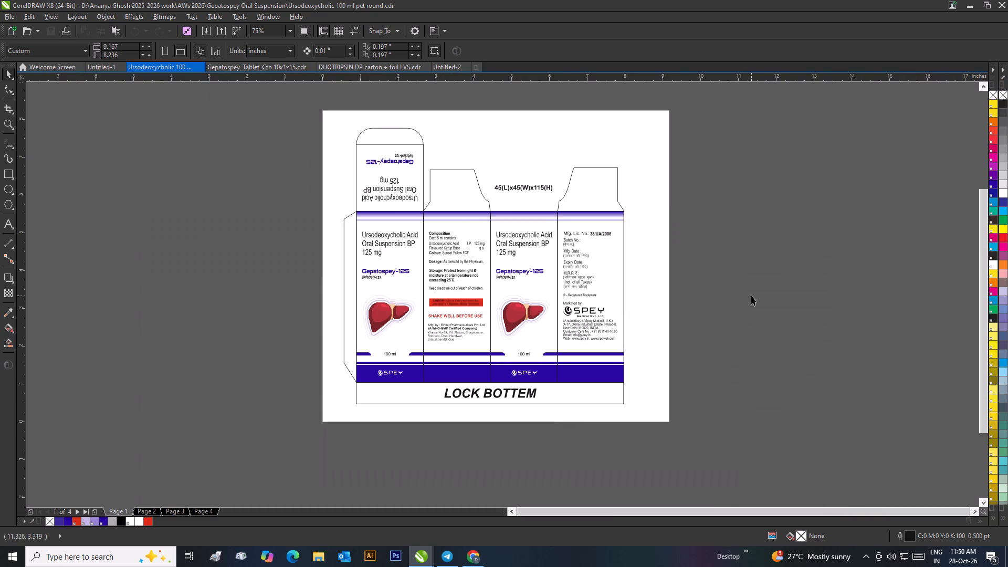
{"action": "scroll", "coordinate": [514, 314], "scroll_direction": "up", "scroll_amount": 1}
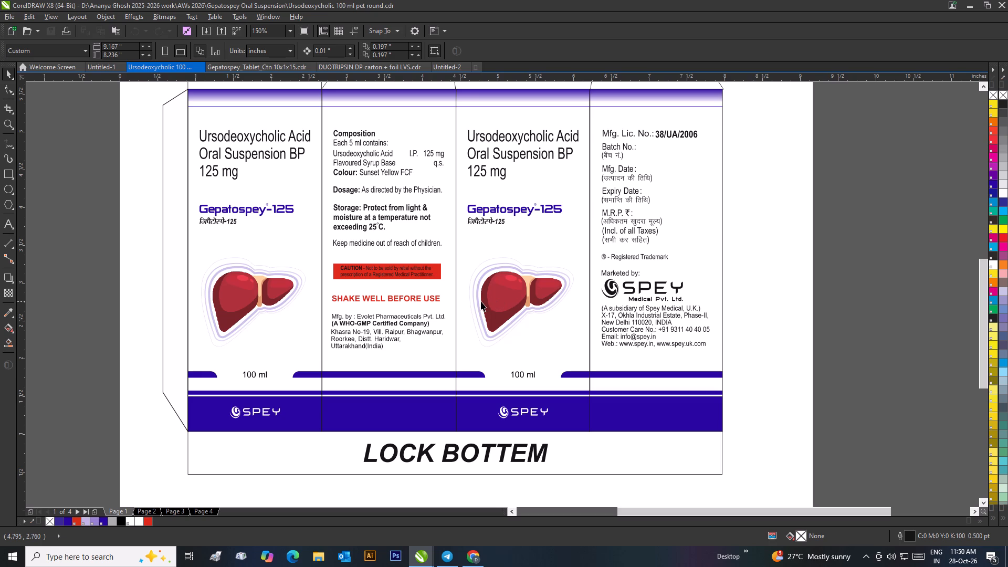
{"action": "scroll", "coordinate": [481, 301], "scroll_direction": "down", "scroll_amount": 1}
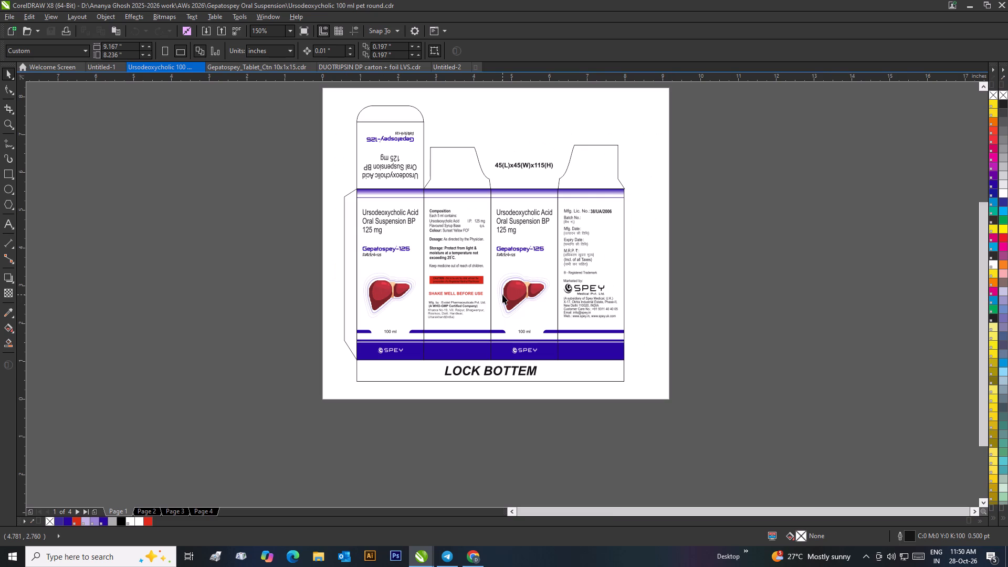
{"action": "double_click", "coordinate": [167, 160]}
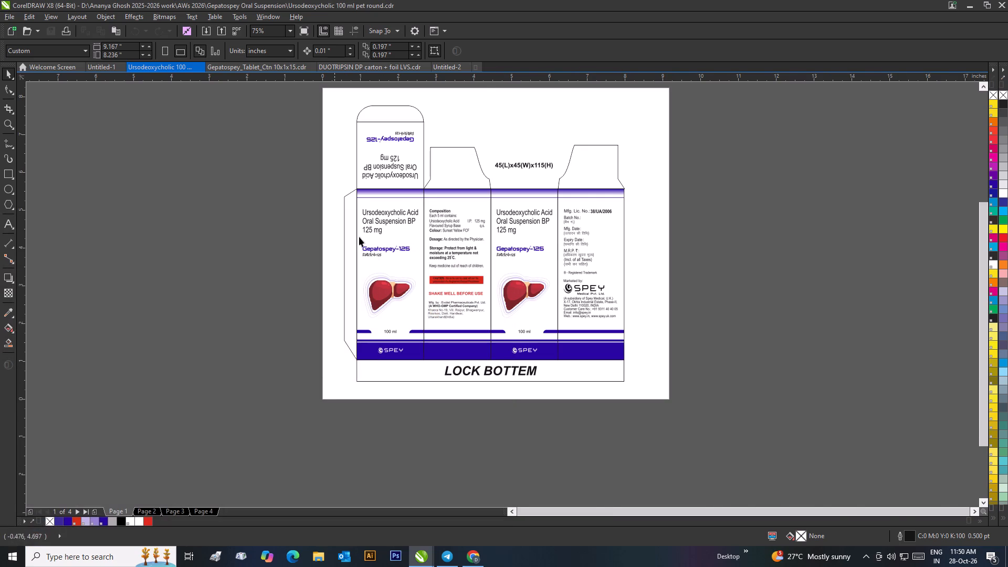
{"action": "scroll", "coordinate": [402, 245], "scroll_direction": "up", "scroll_amount": 1}
{"action": "scroll", "coordinate": [502, 295], "scroll_direction": "down", "scroll_amount": 1}
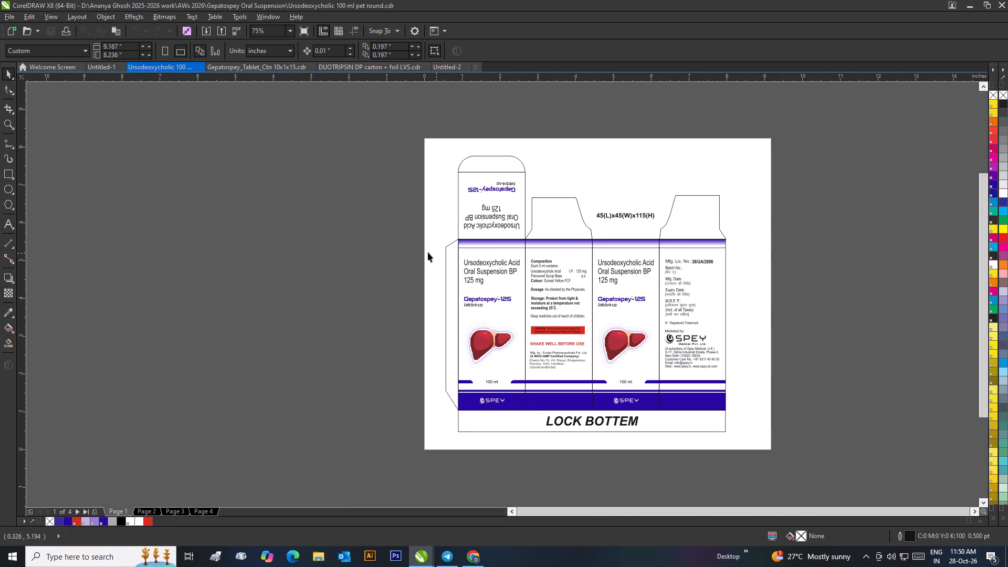
Move the Gepatospey-125 carton's first front panel off the page to its left, to about X -2.5 in, Y 3.26 in.
{"action": "left_click_drag", "start_coordinate": [414, 250], "coordinate": [528, 310]}
{"action": "left_click_drag", "start_coordinate": [399, 247], "coordinate": [522, 274]}
{"action": "left_click_drag", "start_coordinate": [522, 274], "coordinate": [536, 395]}
{"action": "left_click", "coordinate": [514, 350]}
{"action": "right_click", "coordinate": [514, 350]}
{"action": "left_click", "coordinate": [311, 263]}
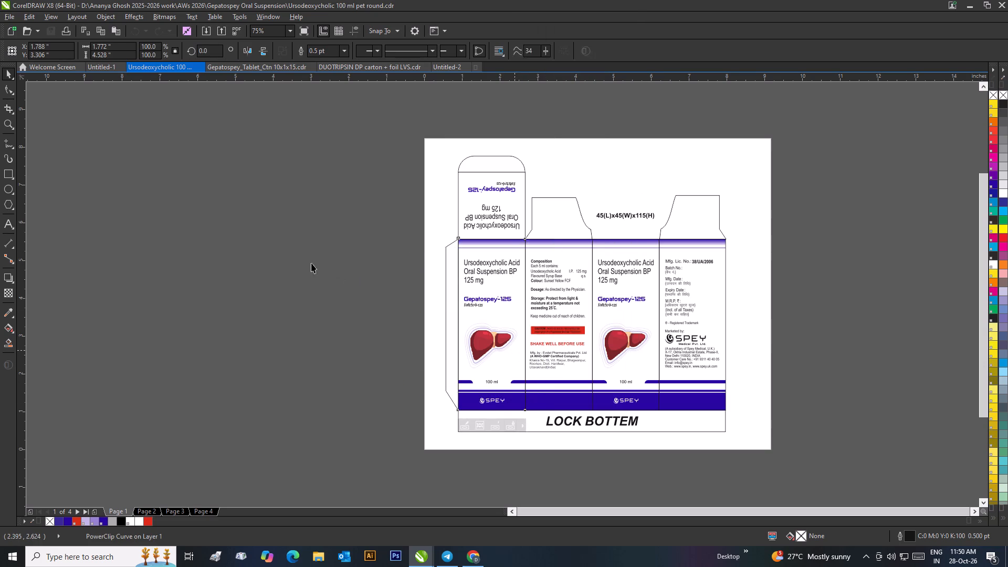
{"action": "left_click_drag", "start_coordinate": [373, 244], "coordinate": [539, 408]}
{"action": "left_click", "coordinate": [500, 334]}
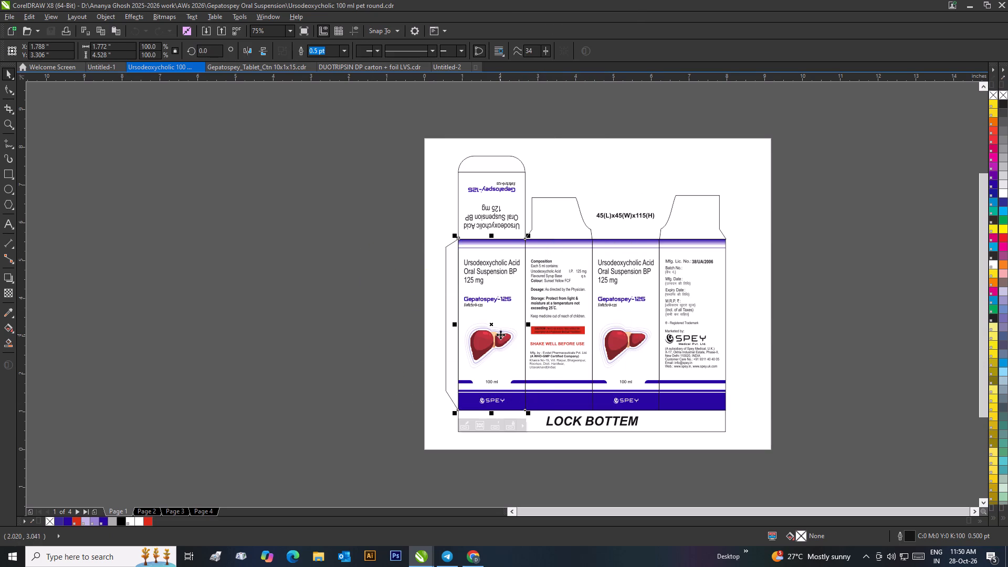
{"action": "left_click_drag", "start_coordinate": [490, 322], "coordinate": [328, 323]}
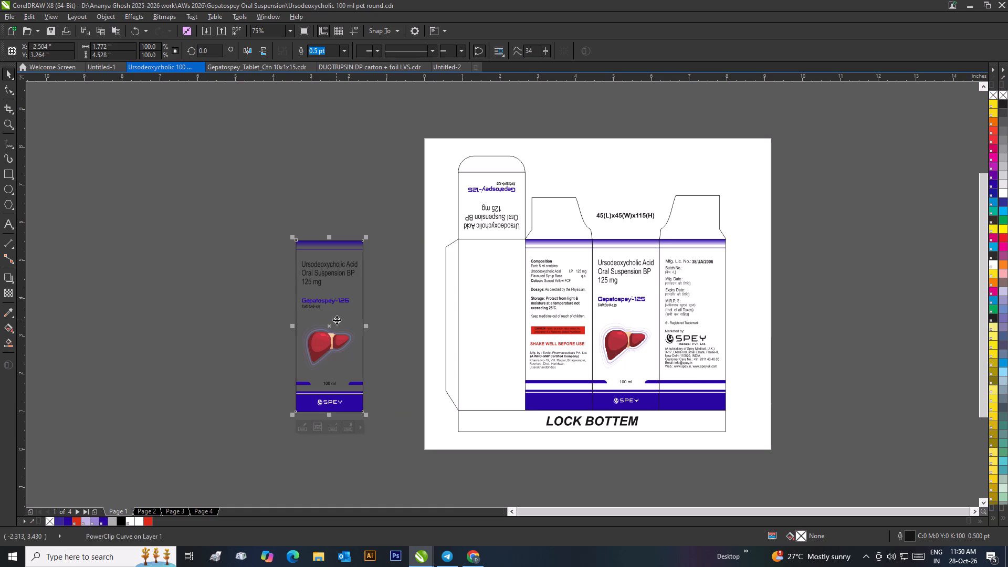
{"action": "right_click", "coordinate": [331, 321]}
{"action": "left_click_drag", "start_coordinate": [372, 258], "coordinate": [182, 218]}
{"action": "left_click", "coordinate": [183, 216]}
{"action": "left_click", "coordinate": [283, 241]}
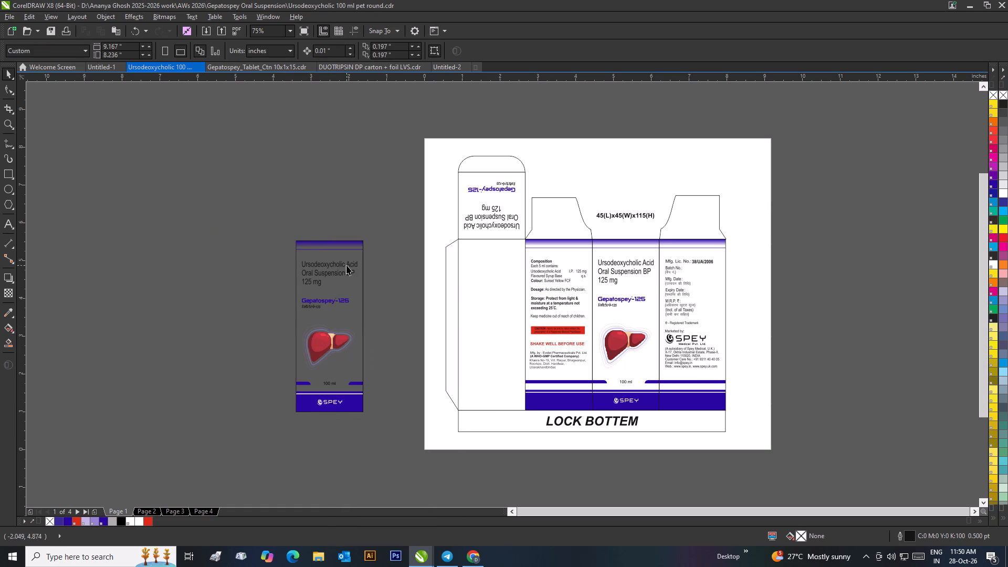
Fill the moved Gepatospey-125 front panel with white.
{"action": "left_click", "coordinate": [360, 289]}
{"action": "left_click", "coordinate": [140, 523]}
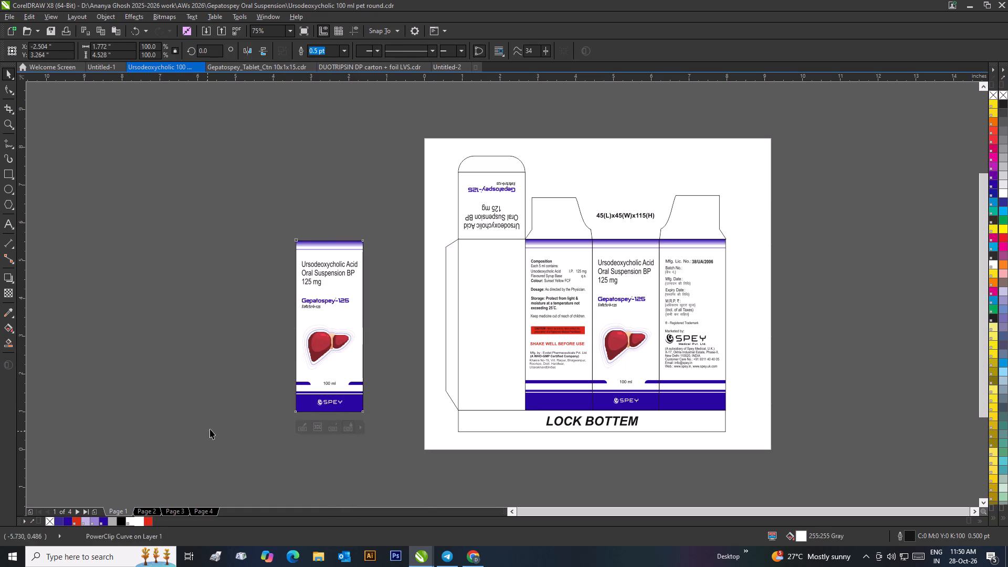
{"action": "left_click", "coordinate": [207, 431]}
Edit the moved front panel's PowerClip contents and delete the blue gradient band along its top edge.
{"action": "left_click_drag", "start_coordinate": [252, 226], "coordinate": [332, 371]}
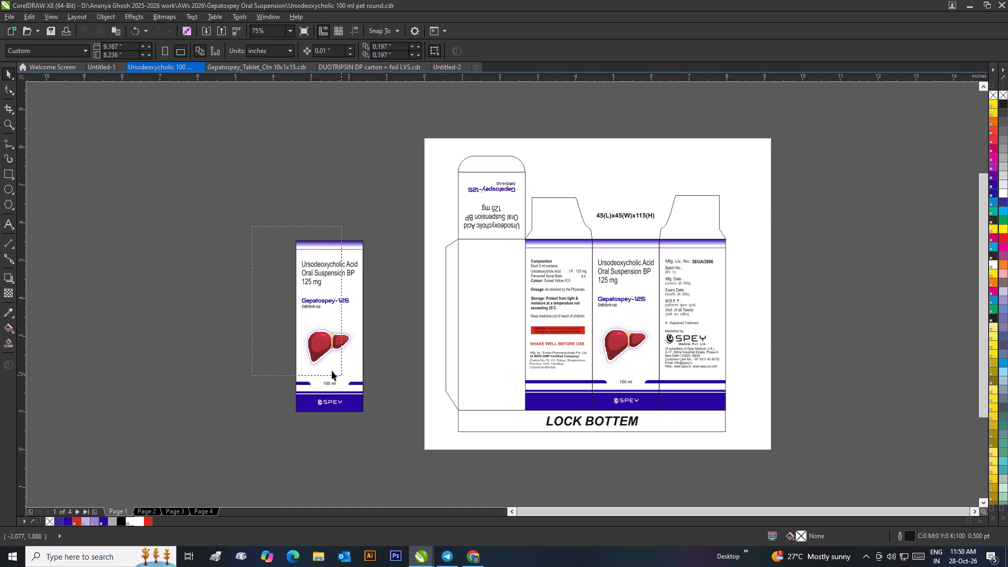
{"action": "left_click_drag", "start_coordinate": [332, 371], "coordinate": [233, 346]}
{"action": "scroll", "coordinate": [346, 411], "scroll_direction": "up", "scroll_amount": 1}
{"action": "scroll", "coordinate": [502, 295], "scroll_direction": "up", "scroll_amount": 1}
{"action": "scroll", "coordinate": [502, 295], "scroll_direction": "down", "scroll_amount": 2}
{"action": "scroll", "coordinate": [488, 141], "scroll_direction": "up", "scroll_amount": 2}
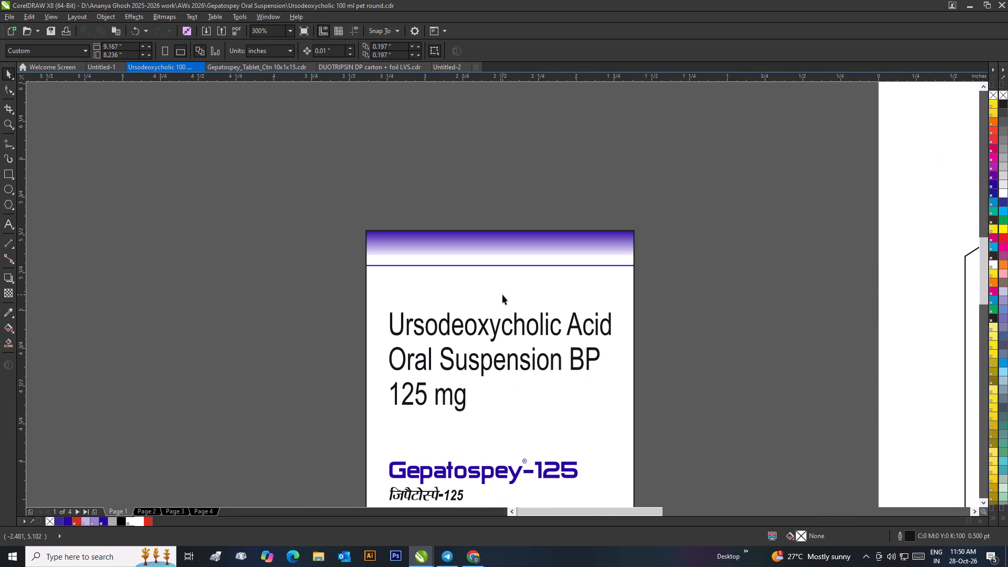
{"action": "left_click", "coordinate": [508, 270]}
{"action": "left_click", "coordinate": [508, 261]}
{"action": "right_click", "coordinate": [508, 261]}
{"action": "left_click", "coordinate": [531, 255]}
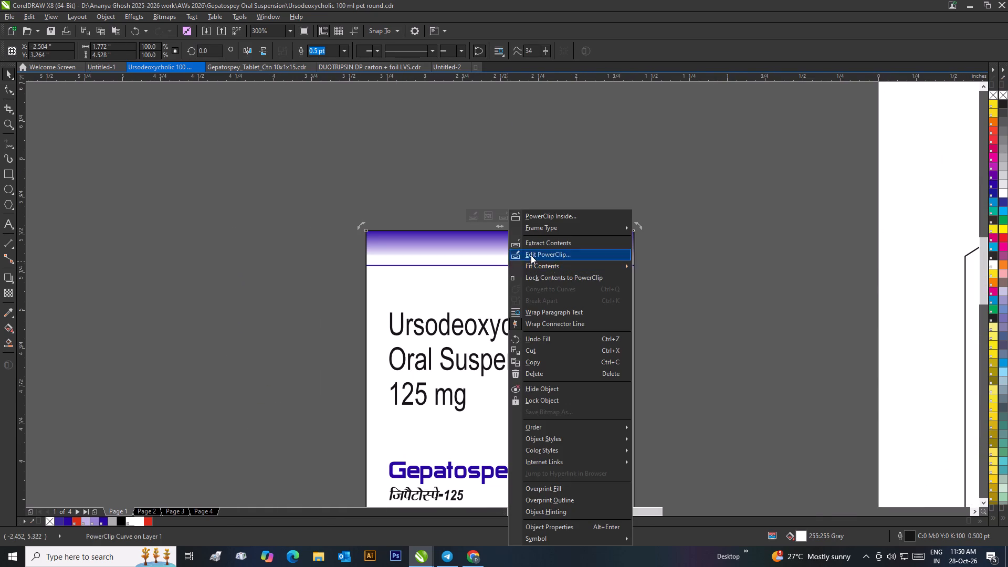
{"action": "left_click", "coordinate": [537, 236]}
{"action": "key", "text": "Delete"}
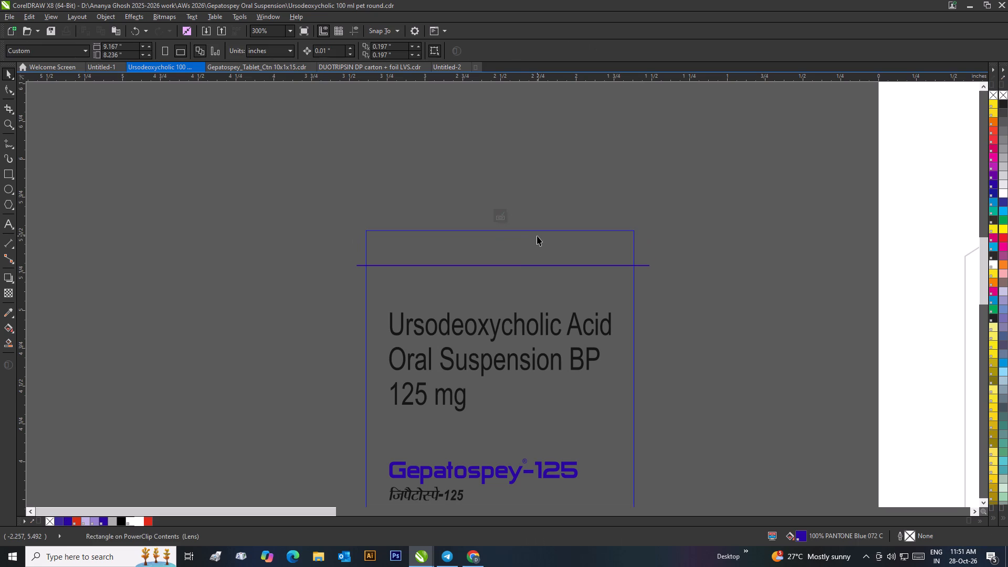
{"action": "left_click", "coordinate": [503, 215]}
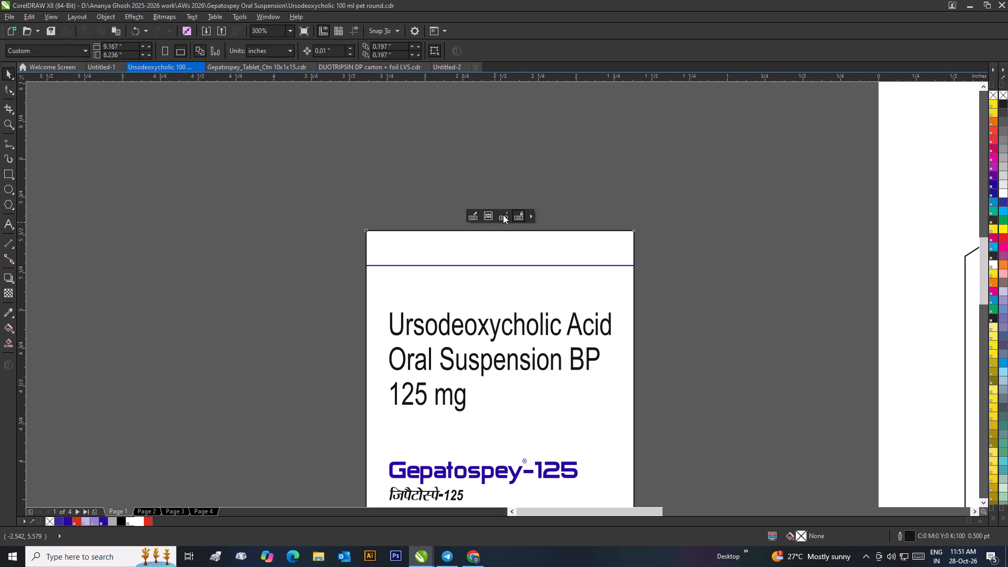
{"action": "left_click", "coordinate": [457, 182]}
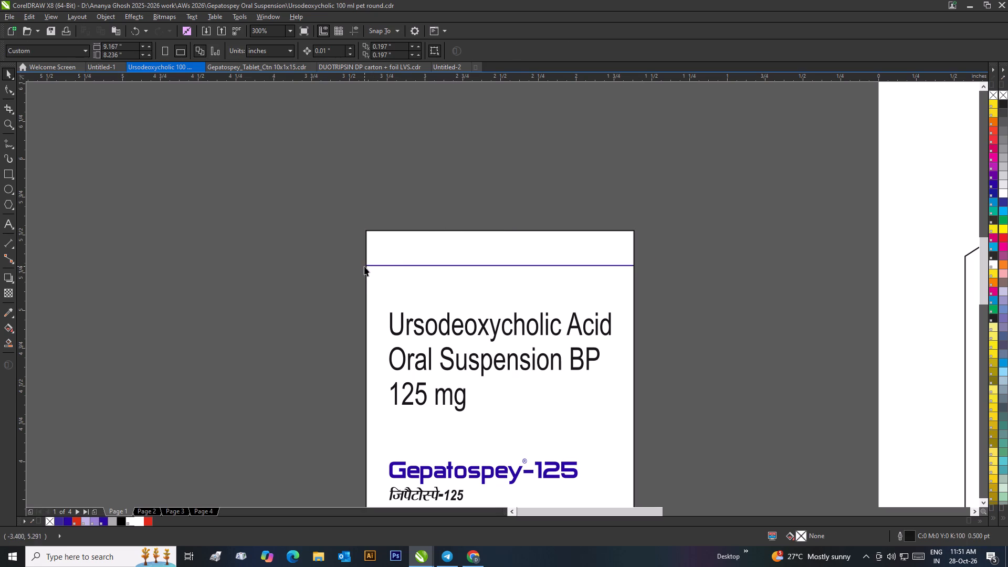
Open the moved front panel's PowerClip contents for editing again.
{"action": "scroll", "coordinate": [370, 243], "scroll_direction": "down", "scroll_amount": 1}
{"action": "scroll", "coordinate": [515, 294], "scroll_direction": "down", "scroll_amount": 1}
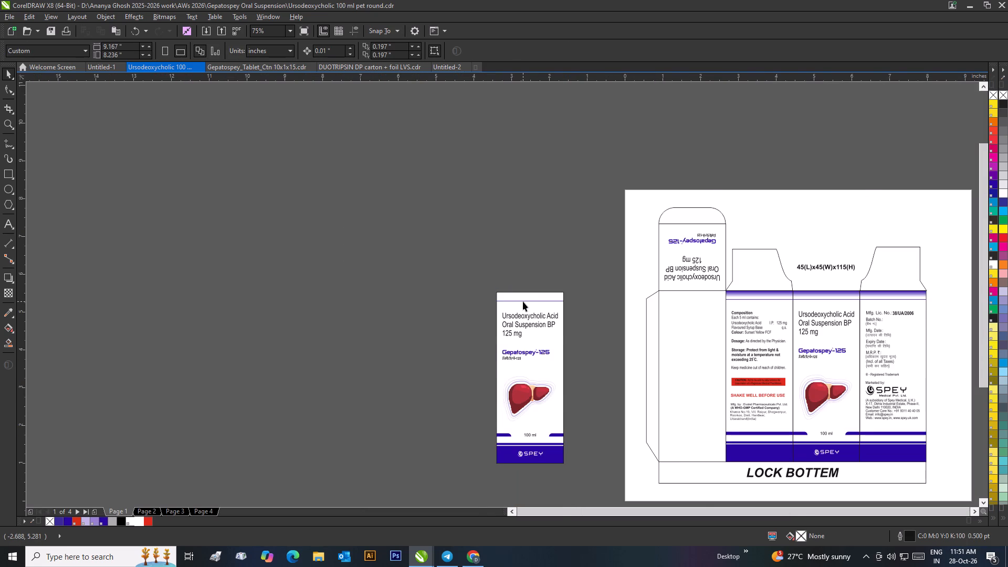
{"action": "scroll", "coordinate": [523, 301], "scroll_direction": "up", "scroll_amount": 2}
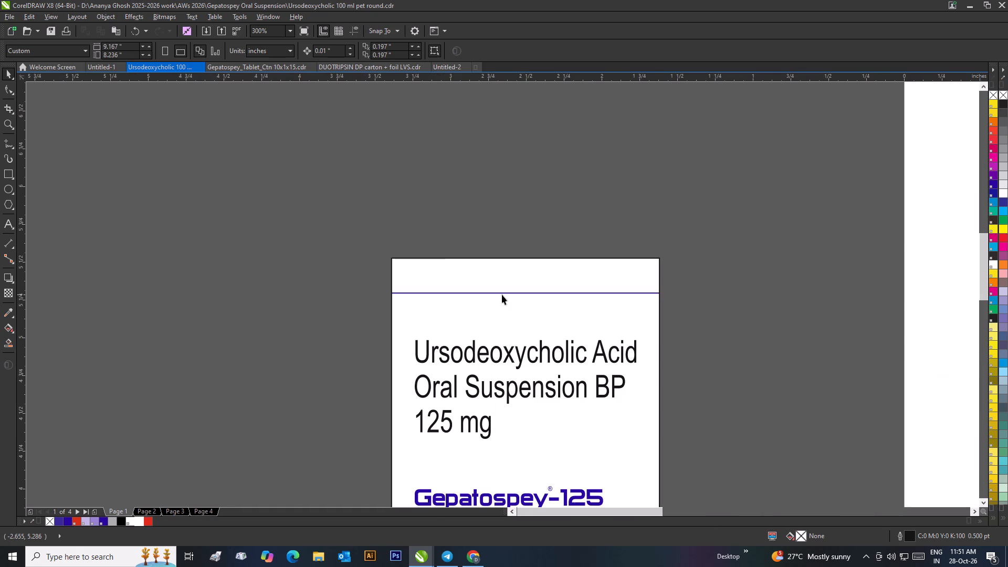
{"action": "scroll", "coordinate": [499, 310], "scroll_direction": "down", "scroll_amount": 2}
{"action": "right_click", "coordinate": [502, 295]}
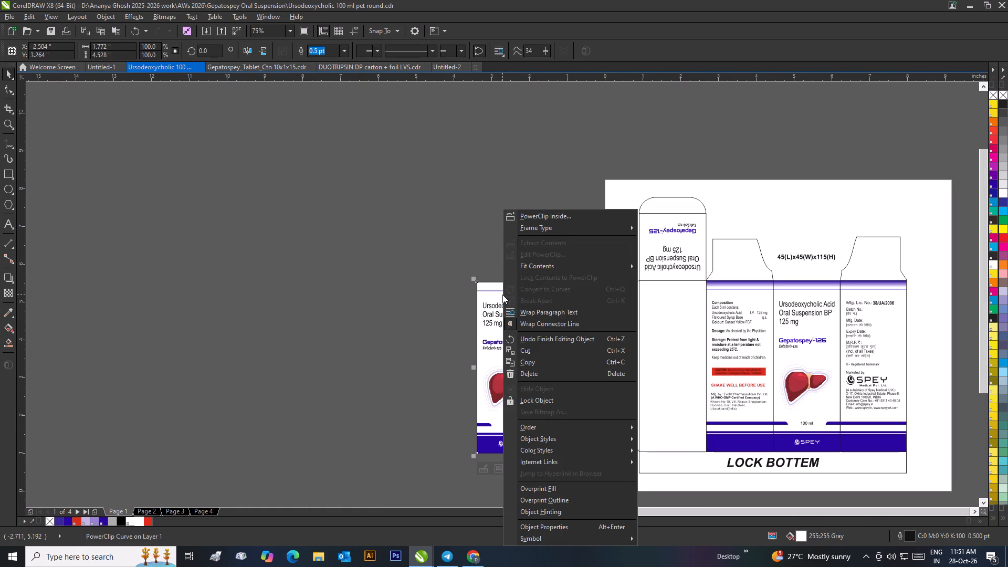
{"action": "left_click", "coordinate": [526, 255]}
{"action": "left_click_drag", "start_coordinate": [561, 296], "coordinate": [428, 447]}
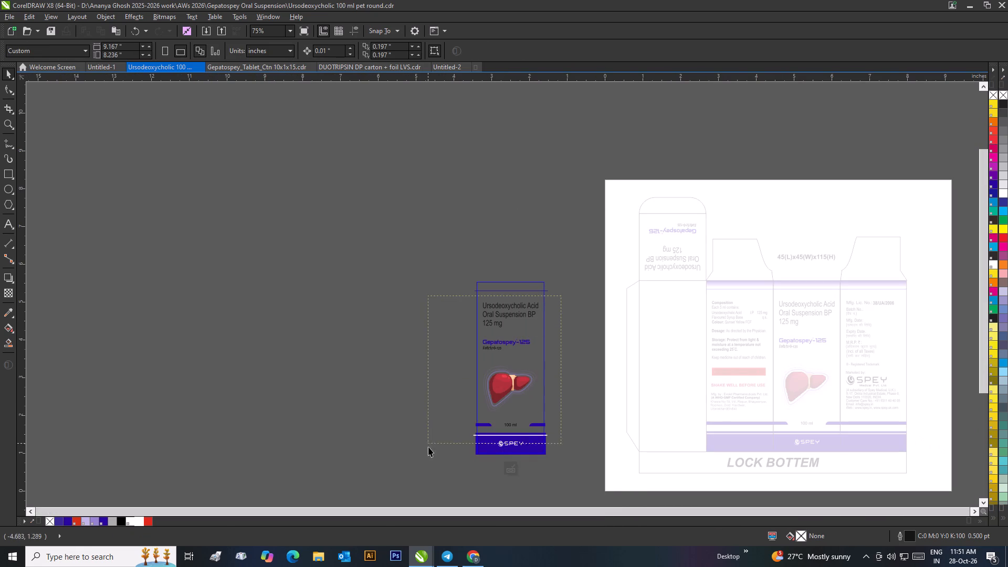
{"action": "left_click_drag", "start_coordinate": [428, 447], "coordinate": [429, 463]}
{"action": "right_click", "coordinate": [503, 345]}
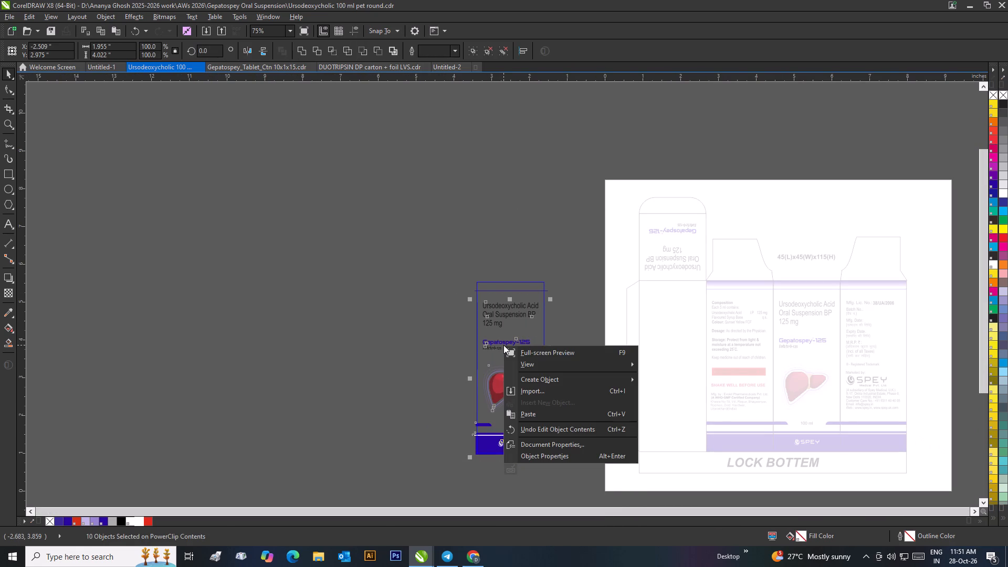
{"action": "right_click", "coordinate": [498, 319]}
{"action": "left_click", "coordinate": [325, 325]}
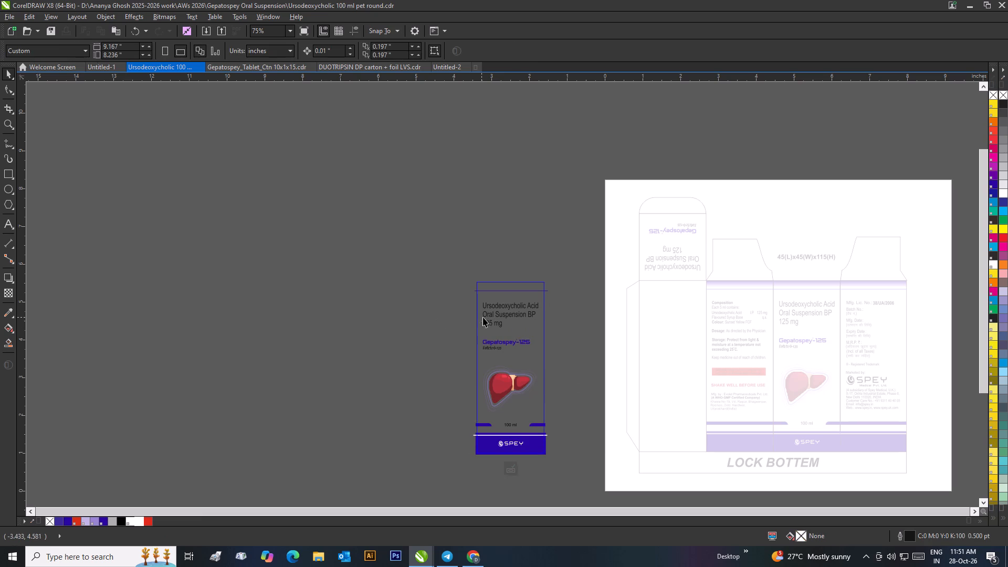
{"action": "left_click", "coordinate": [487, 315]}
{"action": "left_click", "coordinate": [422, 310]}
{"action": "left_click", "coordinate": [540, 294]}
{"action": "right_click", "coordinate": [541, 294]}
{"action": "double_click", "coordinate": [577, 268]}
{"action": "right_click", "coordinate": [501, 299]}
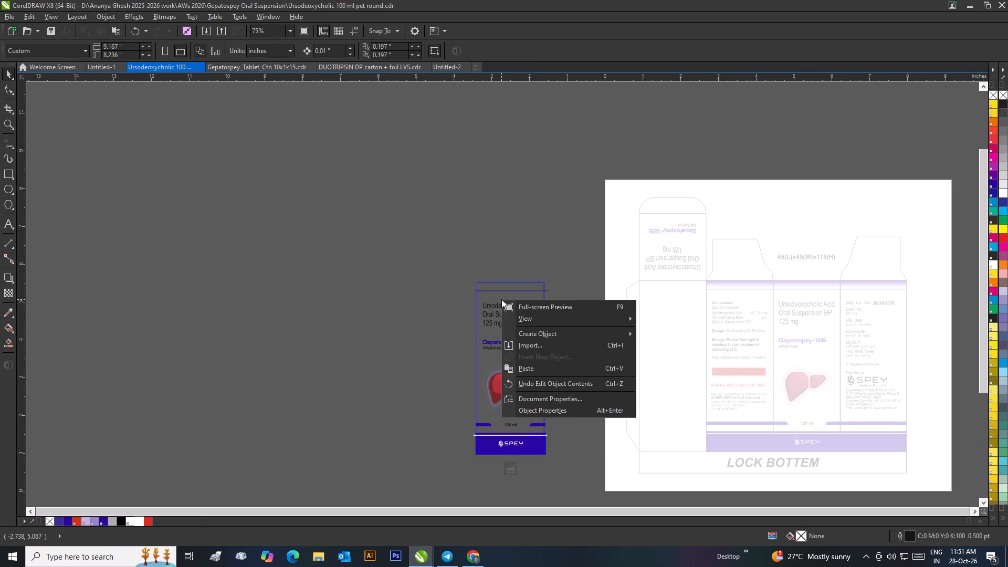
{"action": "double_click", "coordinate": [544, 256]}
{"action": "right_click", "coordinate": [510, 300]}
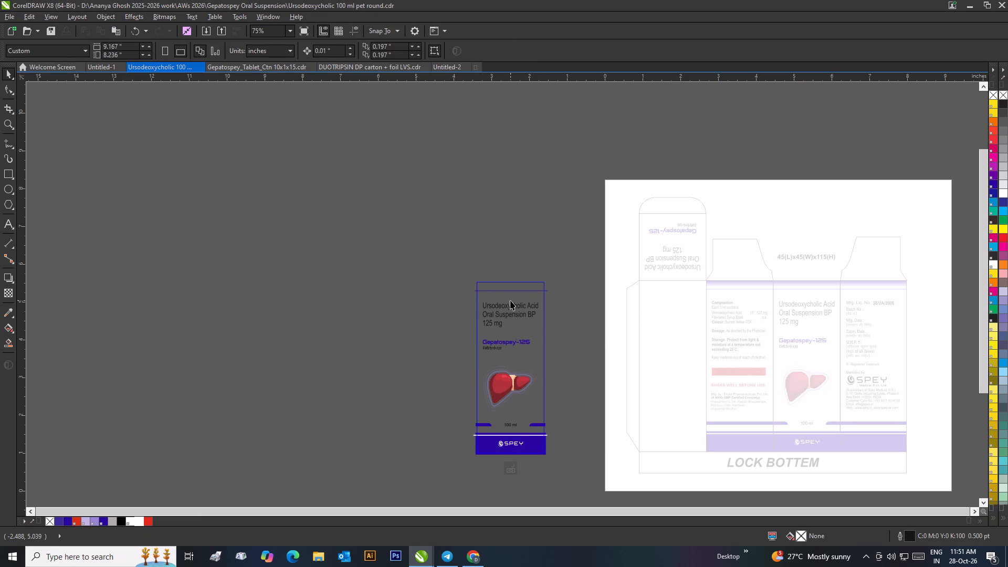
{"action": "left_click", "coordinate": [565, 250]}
Group and delete the panel's top line, texts, liver image, side bars and SPEY logo, keeping the bottom blue band, and finish editing the PowerClip.
{"action": "left_click_drag", "start_coordinate": [451, 288], "coordinate": [576, 451]}
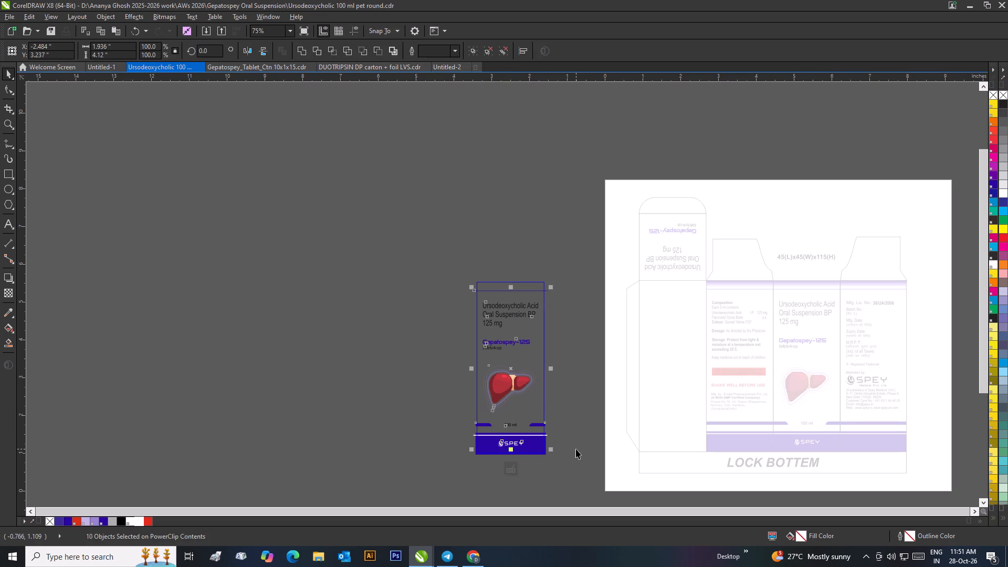
{"action": "key", "text": "ctrl+g"}
{"action": "left_click", "coordinate": [577, 372]}
{"action": "left_click", "coordinate": [503, 343]}
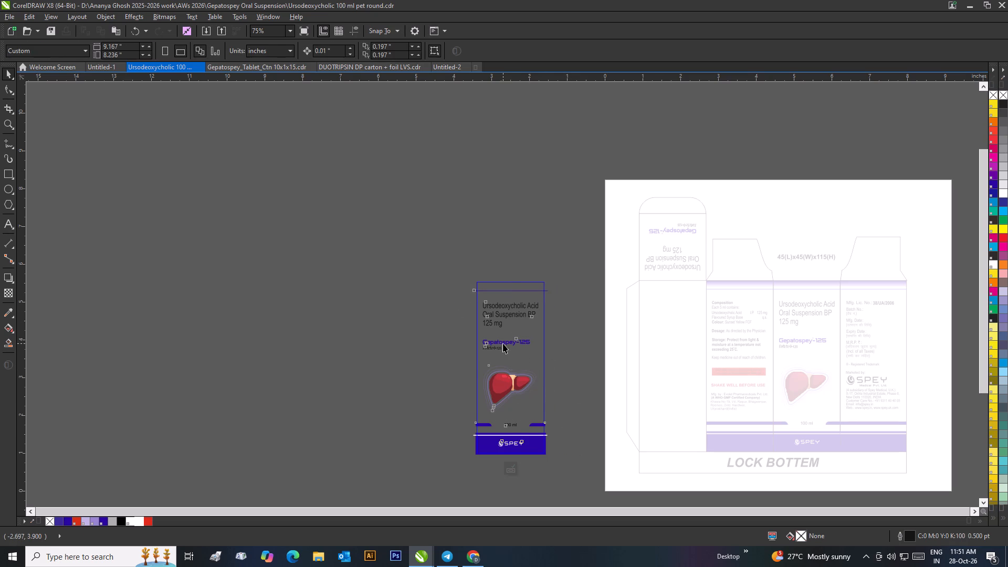
{"action": "right_click", "coordinate": [503, 343]}
{"action": "left_click", "coordinate": [525, 180]}
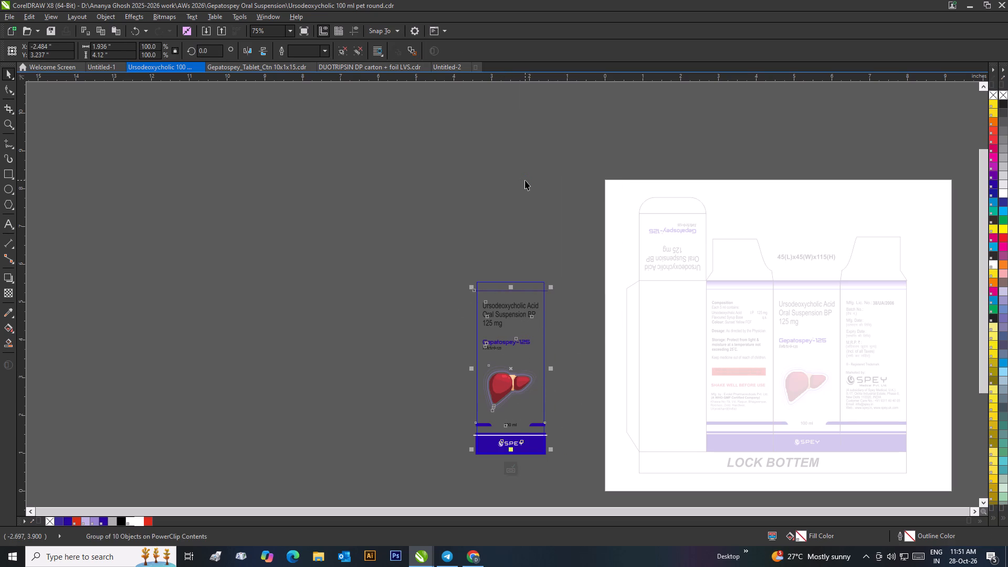
{"action": "key", "text": "Delete"}
{"action": "left_click", "coordinate": [515, 467]}
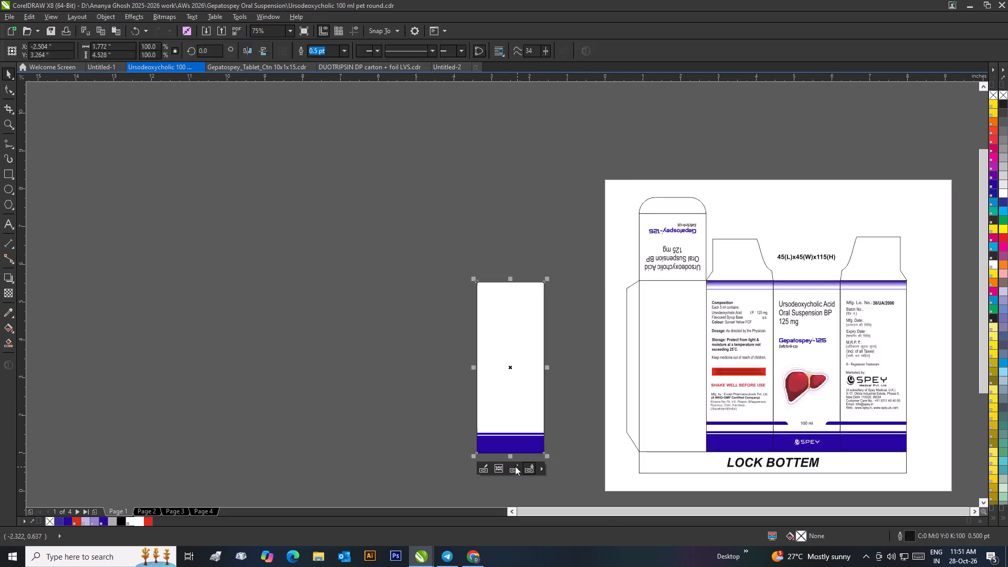
Paste the group of texts, liver image, side bars, top line and SPEY logo back onto the moved front panel.
{"action": "left_click", "coordinate": [575, 440]}
{"action": "key", "text": "ctrl+v"}
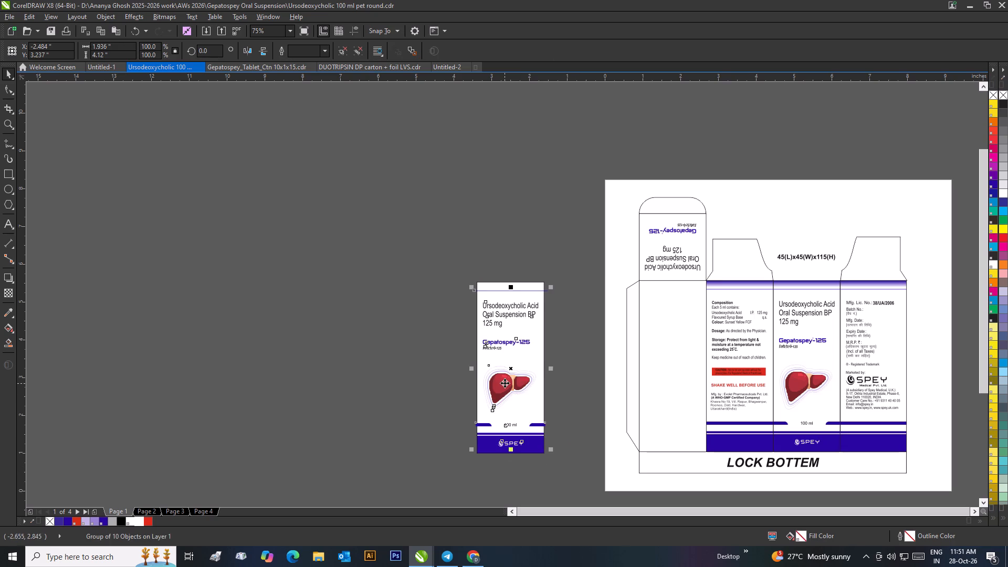
{"action": "left_click", "coordinate": [564, 369]}
Shorten the moved front panel from its top edge down to the thin blue line, making it about 4.3 inches high.
{"action": "scroll", "coordinate": [507, 298], "scroll_direction": "up", "scroll_amount": 2}
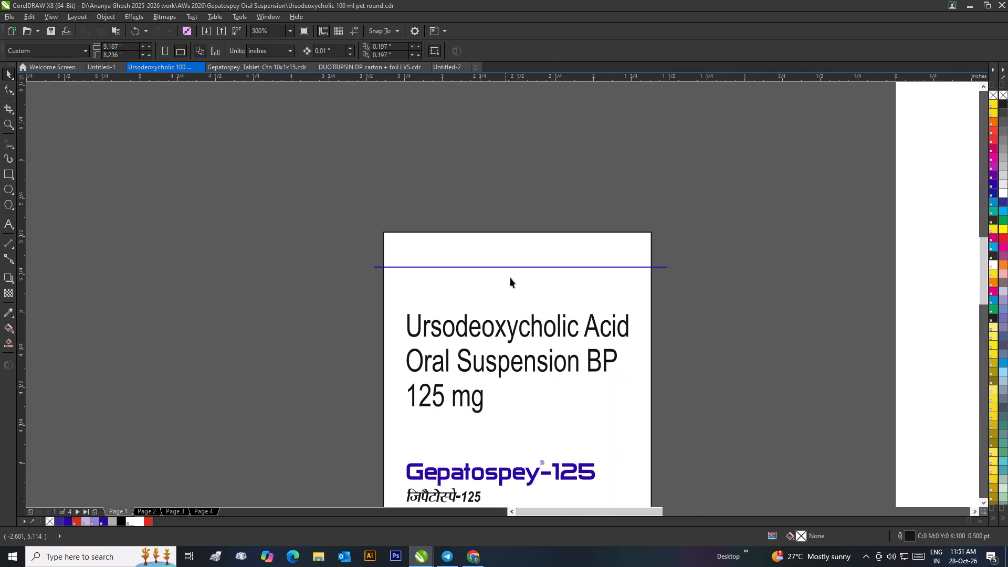
{"action": "left_click", "coordinate": [607, 250]}
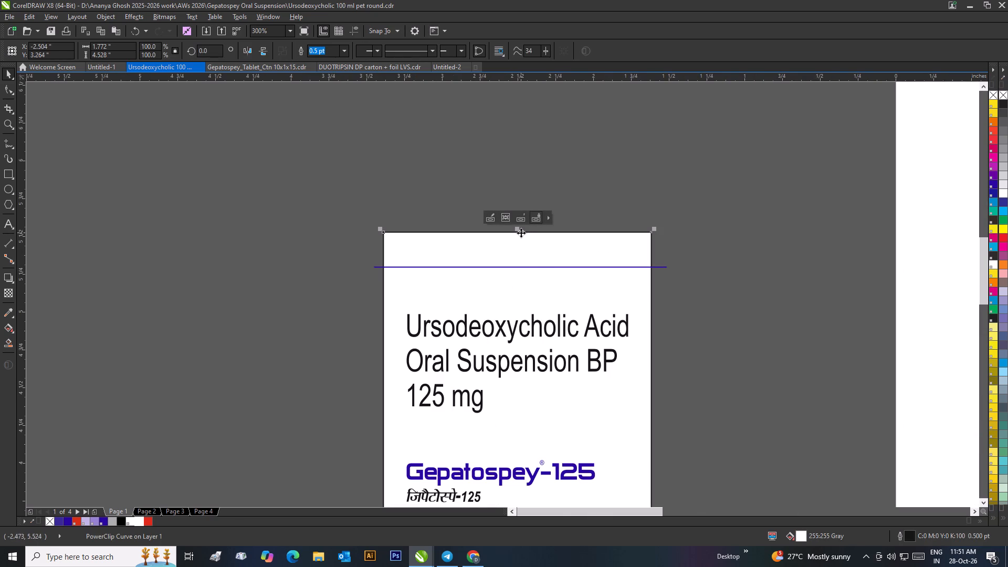
{"action": "left_click_drag", "start_coordinate": [518, 230], "coordinate": [517, 263]}
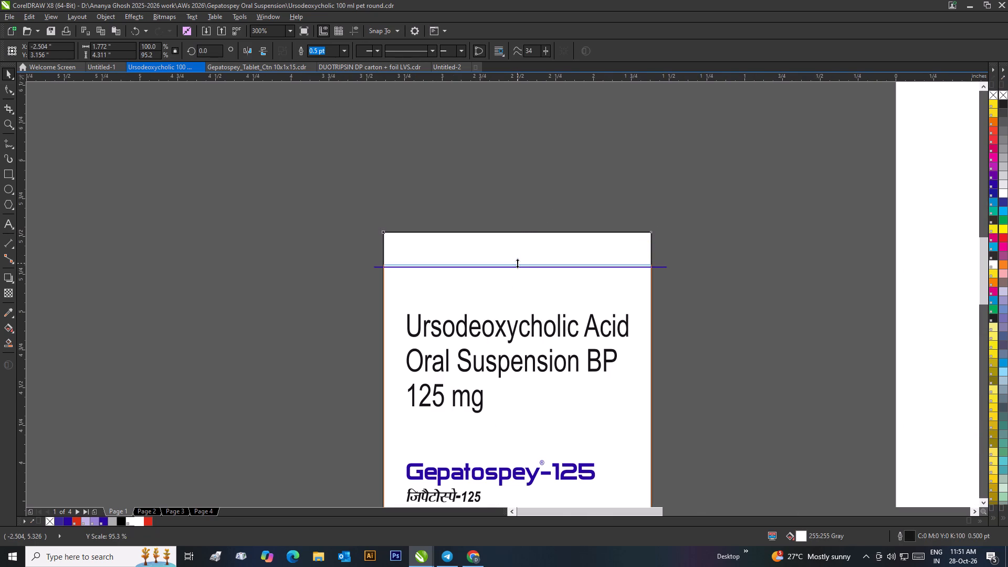
{"action": "left_click_drag", "start_coordinate": [517, 263], "coordinate": [517, 264]}
{"action": "scroll", "coordinate": [514, 266], "scroll_direction": "up", "scroll_amount": 4}
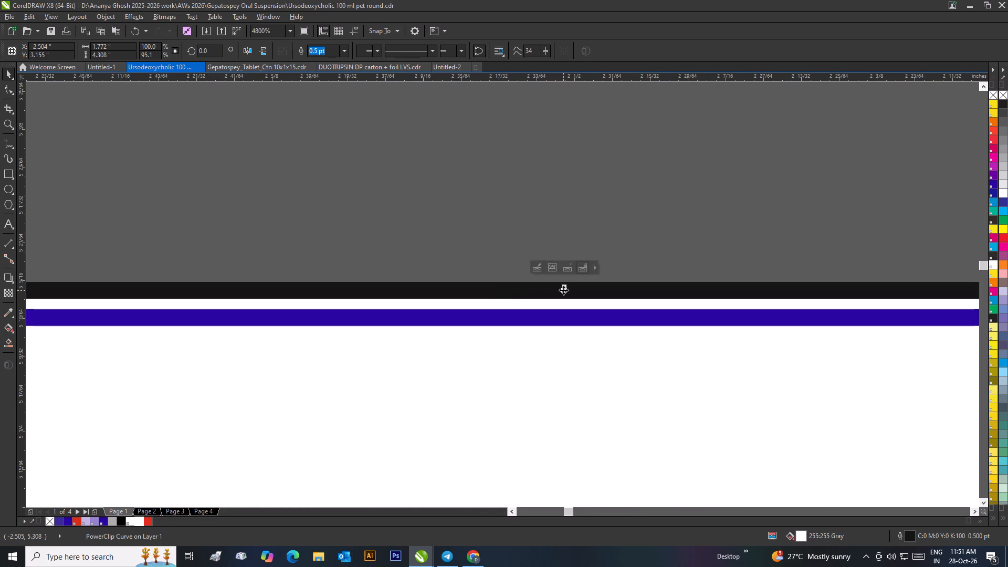
{"action": "left_click_drag", "start_coordinate": [563, 287], "coordinate": [563, 312]}
{"action": "scroll", "coordinate": [556, 313], "scroll_direction": "down", "scroll_amount": 3}
{"action": "scroll", "coordinate": [502, 295], "scroll_direction": "down", "scroll_amount": 2}
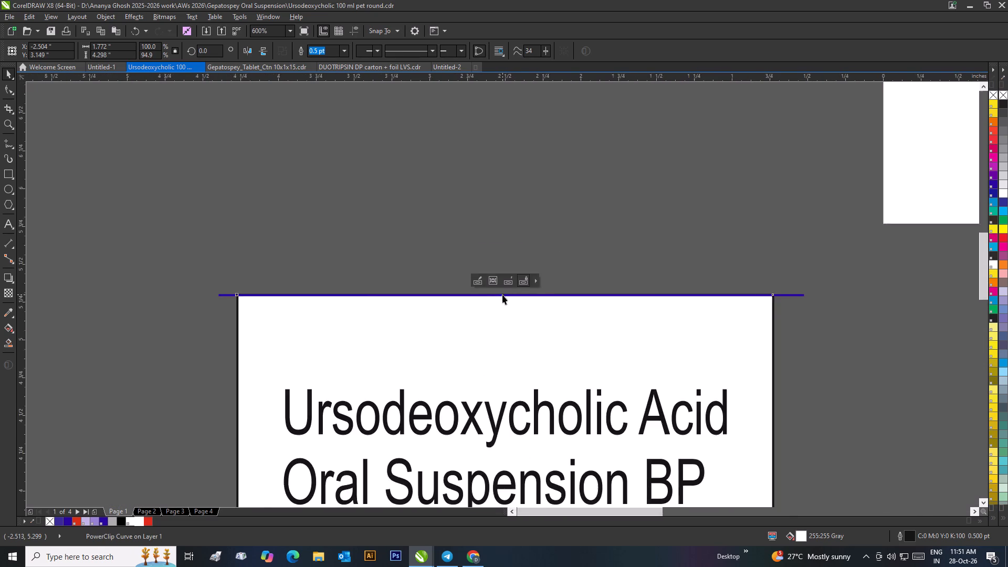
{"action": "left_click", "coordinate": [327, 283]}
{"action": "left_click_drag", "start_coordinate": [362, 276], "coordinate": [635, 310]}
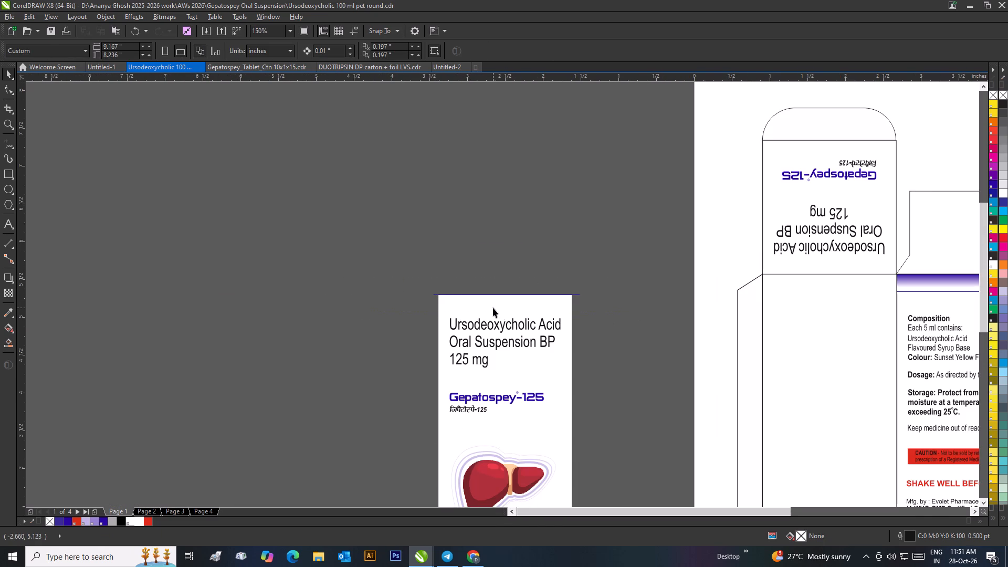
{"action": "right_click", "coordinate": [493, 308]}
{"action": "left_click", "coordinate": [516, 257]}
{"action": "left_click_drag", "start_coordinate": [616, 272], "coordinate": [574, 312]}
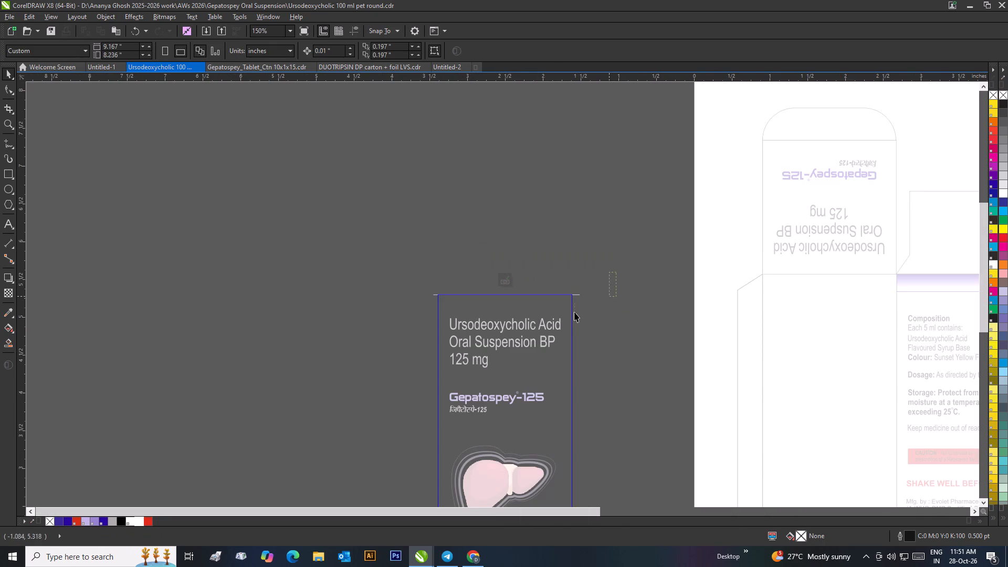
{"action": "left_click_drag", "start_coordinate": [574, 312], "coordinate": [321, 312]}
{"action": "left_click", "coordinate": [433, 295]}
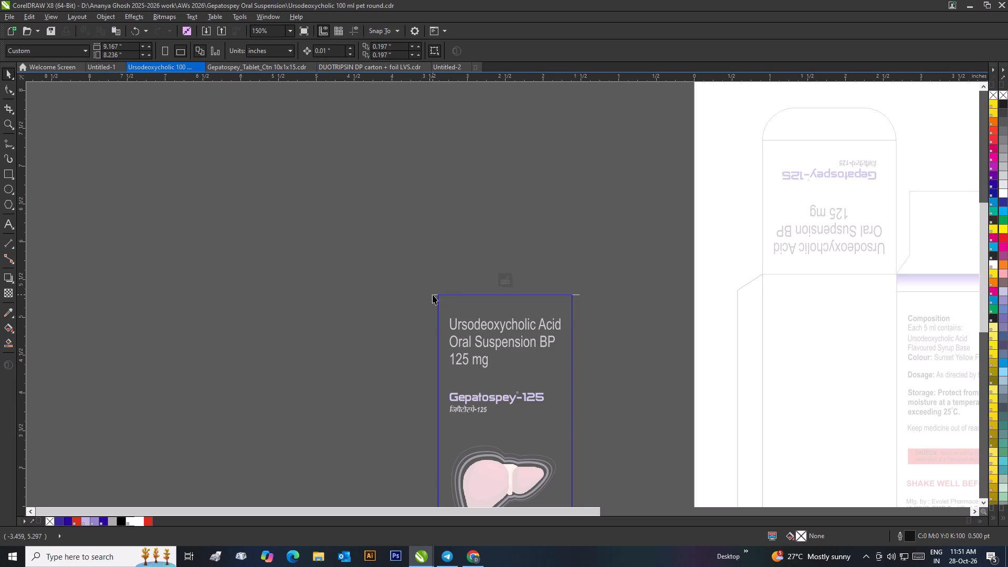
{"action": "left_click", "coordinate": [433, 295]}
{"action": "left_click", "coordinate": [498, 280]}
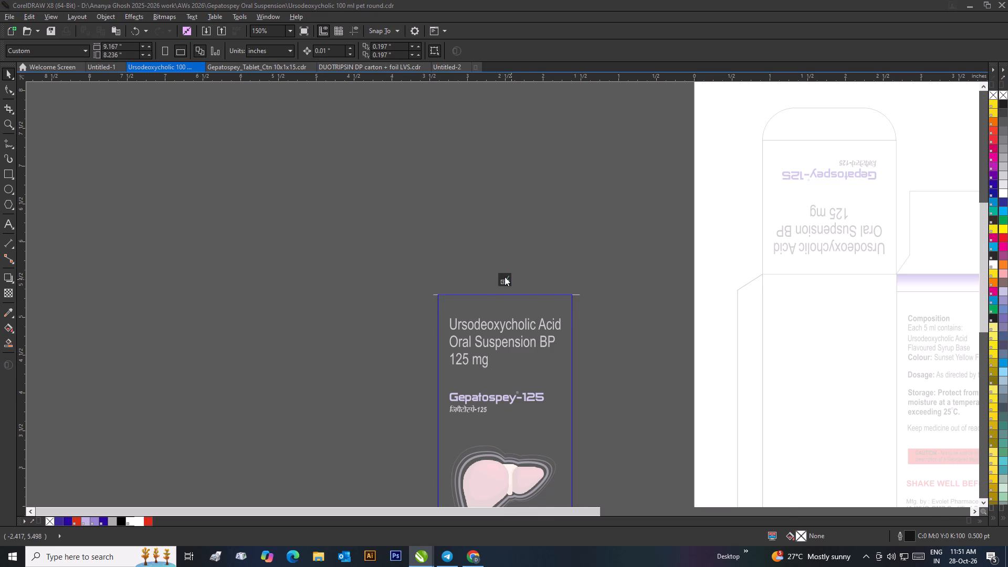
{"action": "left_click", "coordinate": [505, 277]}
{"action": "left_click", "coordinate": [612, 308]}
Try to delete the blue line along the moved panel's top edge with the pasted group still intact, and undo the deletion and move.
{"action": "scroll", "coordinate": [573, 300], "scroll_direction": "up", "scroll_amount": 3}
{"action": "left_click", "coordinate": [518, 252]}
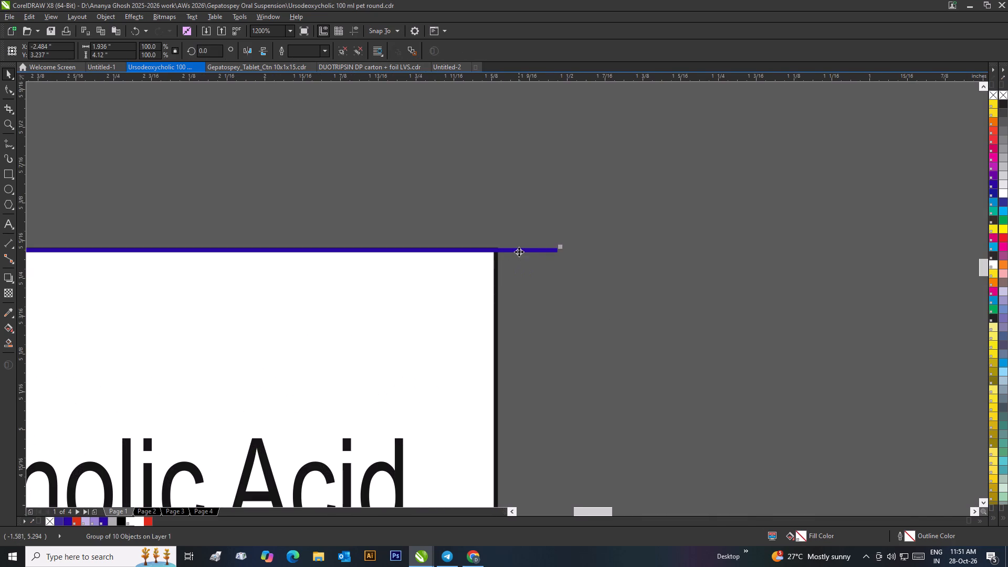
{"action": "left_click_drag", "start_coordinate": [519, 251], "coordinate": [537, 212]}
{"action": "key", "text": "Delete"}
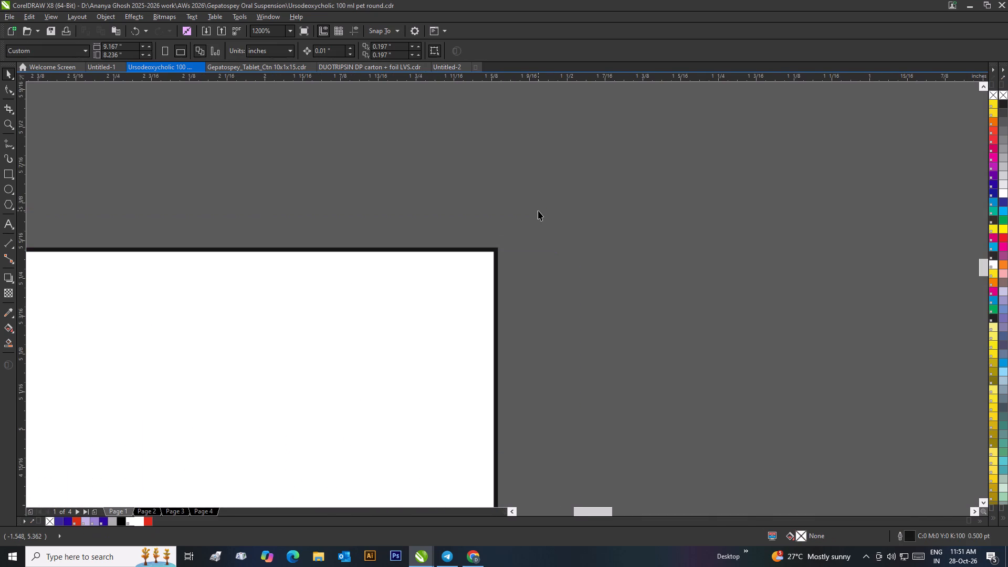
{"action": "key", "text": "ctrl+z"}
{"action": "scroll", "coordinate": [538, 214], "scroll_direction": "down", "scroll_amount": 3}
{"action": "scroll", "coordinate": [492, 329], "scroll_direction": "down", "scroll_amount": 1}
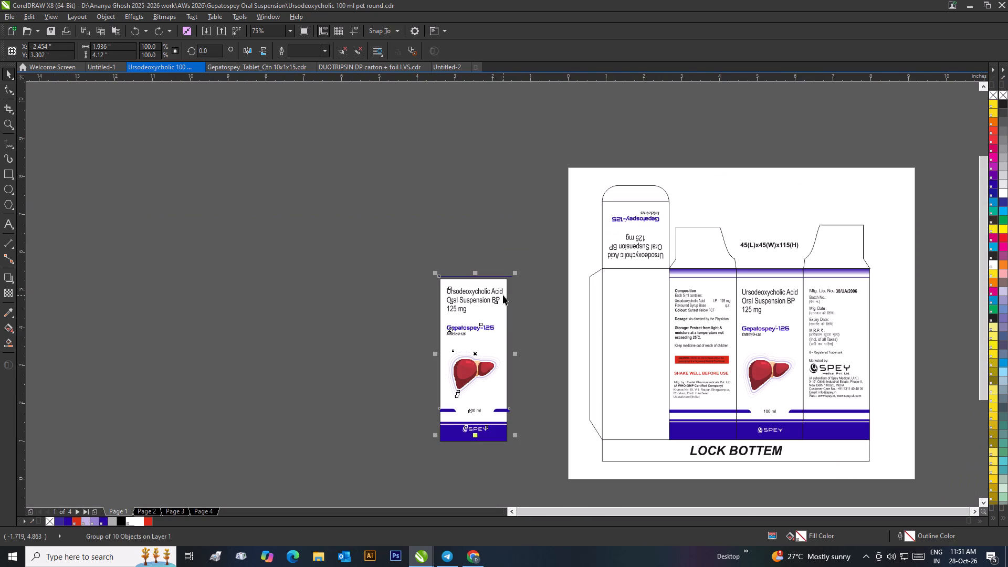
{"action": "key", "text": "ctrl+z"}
Ungroup all objects of the pasted artwork and delete the thin blue line along the panel's top edge.
{"action": "left_click", "coordinate": [527, 292], "text": "ctrl"}
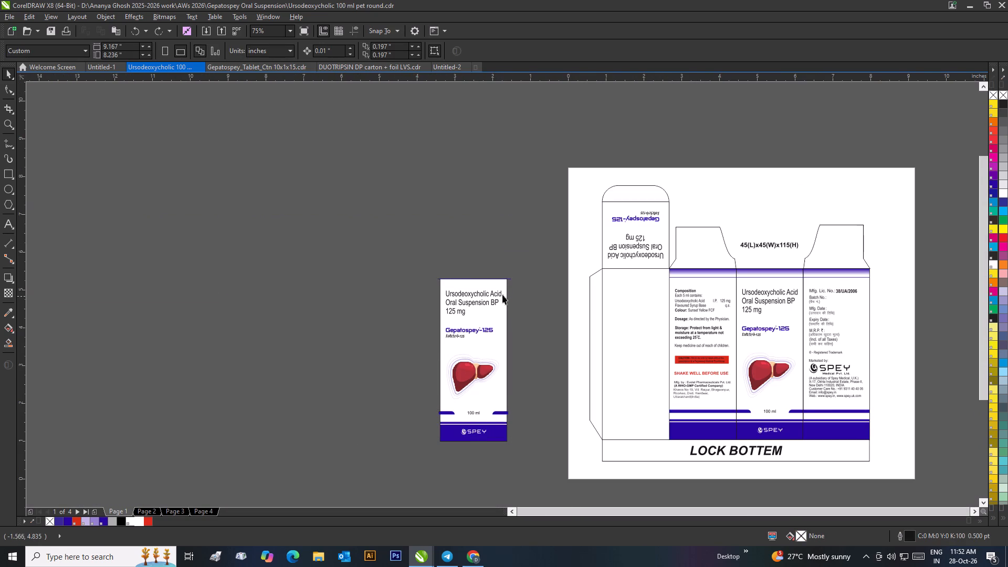
{"action": "scroll", "coordinate": [507, 296], "scroll_direction": "up", "scroll_amount": 1}
{"action": "right_click", "coordinate": [509, 260]}
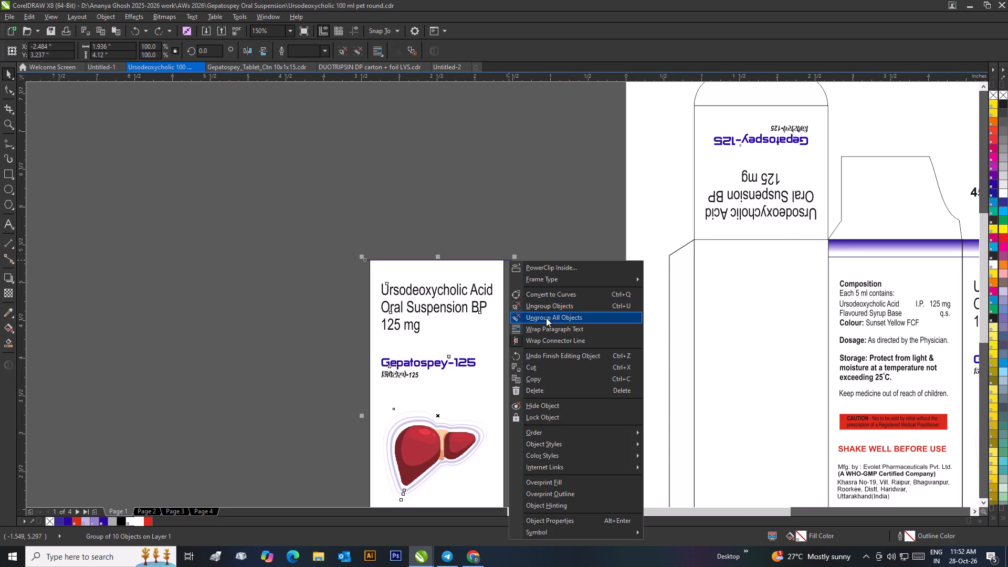
{"action": "left_click", "coordinate": [545, 319]}
{"action": "left_click", "coordinate": [562, 279]}
{"action": "left_click", "coordinate": [507, 259]}
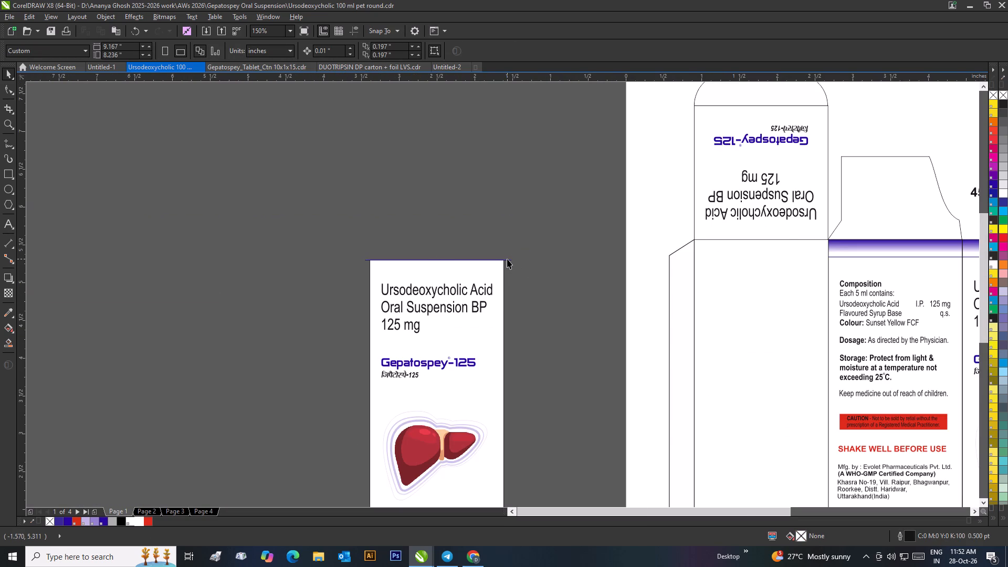
{"action": "left_click", "coordinate": [507, 260]}
{"action": "key", "text": "Delete"}
Group the moved front panel together with all its texts, liver image, side bars and SPEY logo.
{"action": "scroll", "coordinate": [498, 278], "scroll_direction": "down", "scroll_amount": 1}
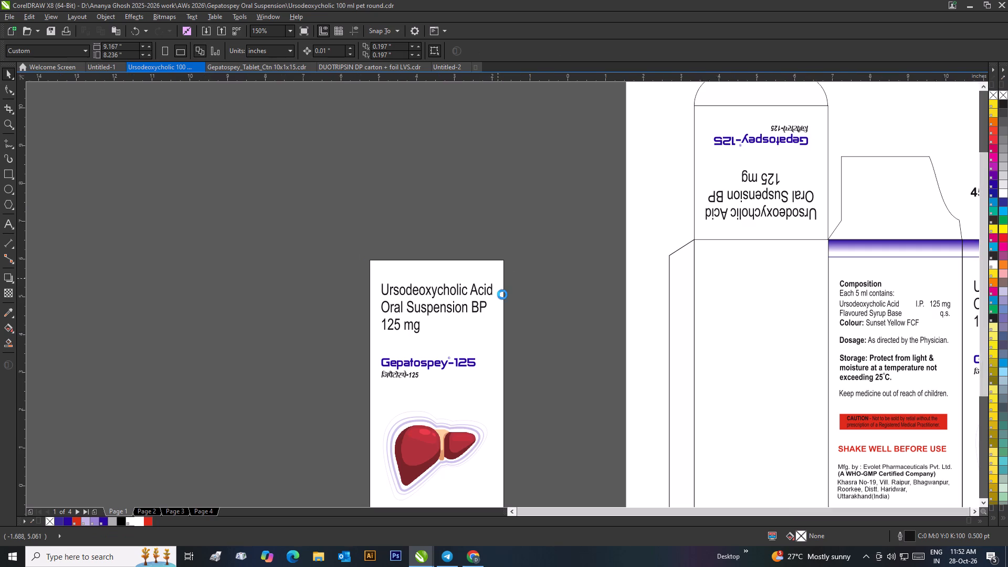
{"action": "scroll", "coordinate": [502, 295], "scroll_direction": "down", "scroll_amount": 1}
{"action": "left_click", "coordinate": [537, 309]}
{"action": "scroll", "coordinate": [523, 322], "scroll_direction": "up", "scroll_amount": 1}
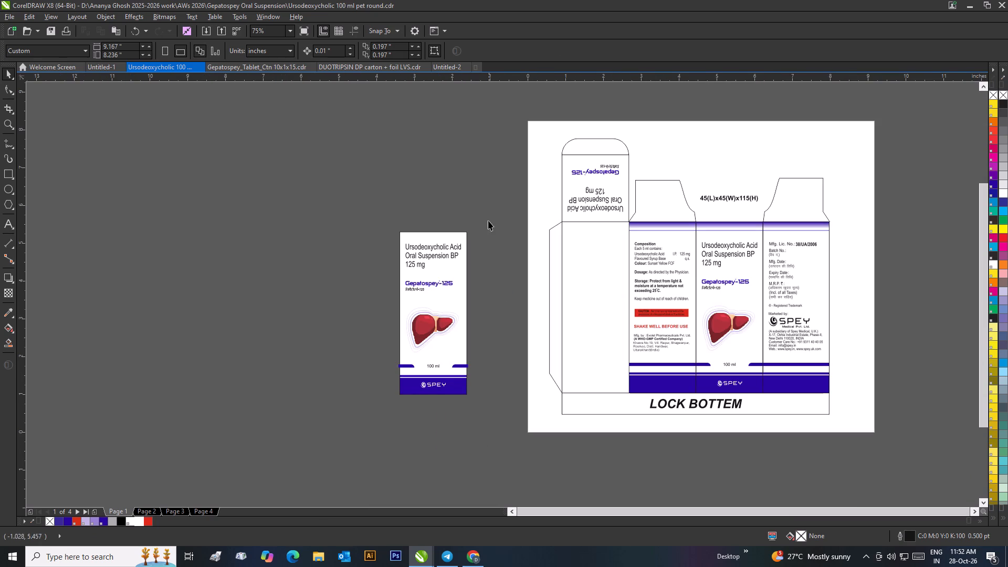
{"action": "left_click_drag", "start_coordinate": [487, 218], "coordinate": [358, 424]}
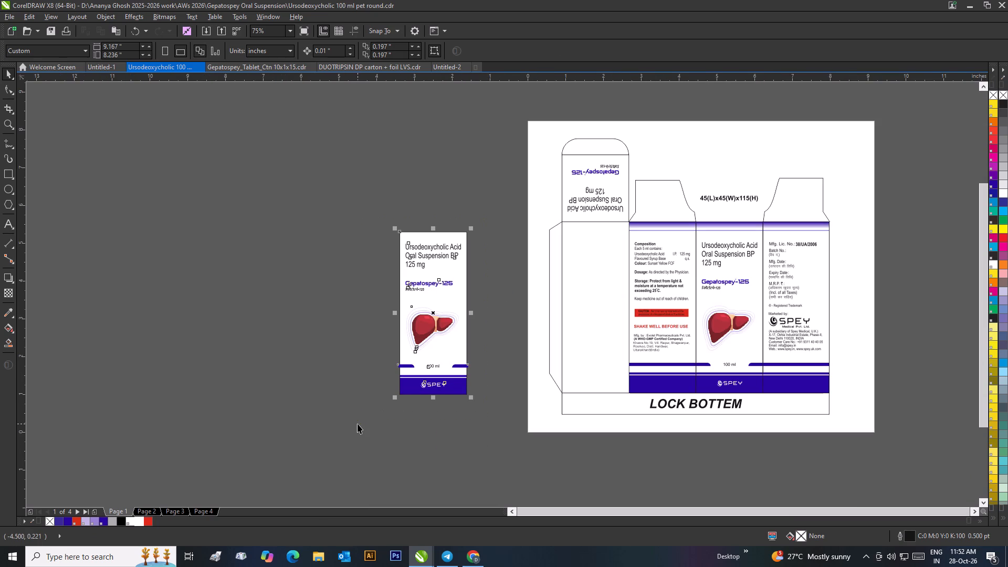
{"action": "key", "text": "ctrl+g"}
{"action": "left_click", "coordinate": [327, 364]}
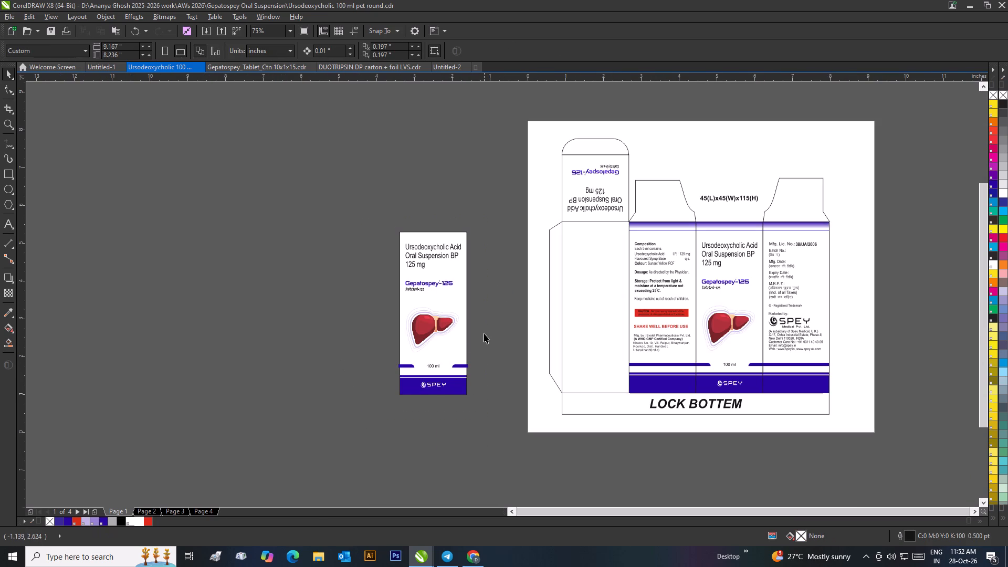
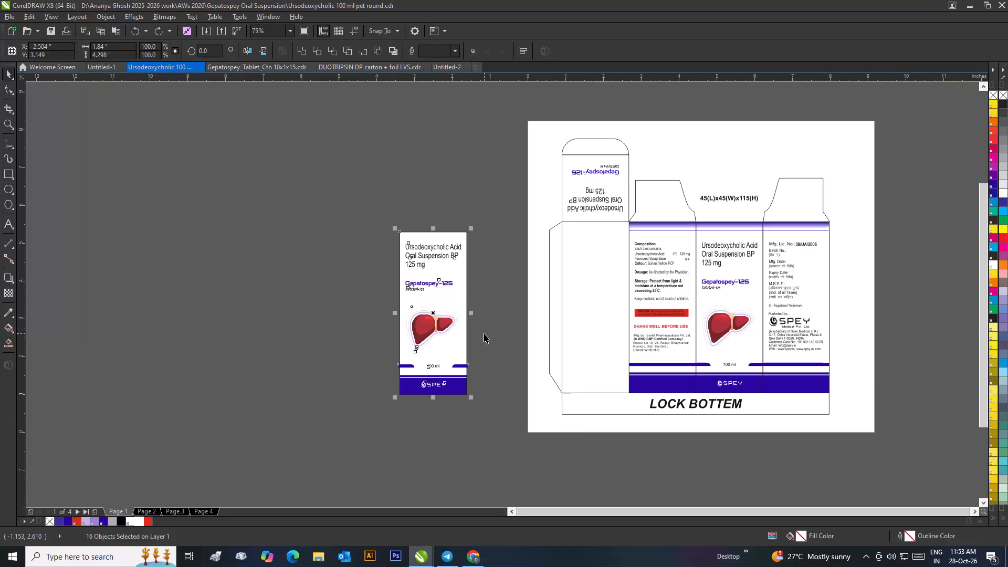
Undo the grouping, line deletion, shortening and extraction edits until the separate front panel has its top band and line again.
{"action": "key", "text": "ctrl+z"}
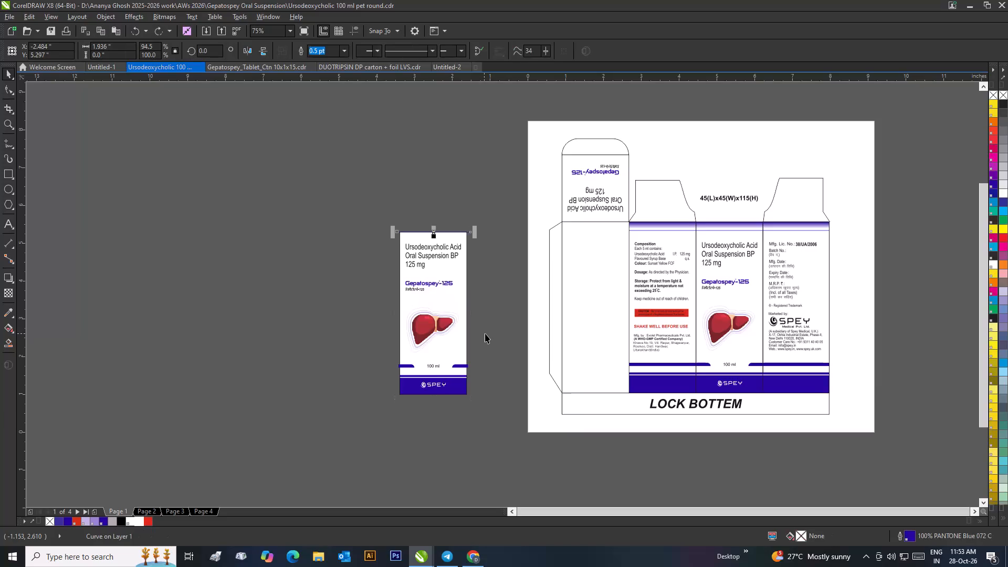
{"action": "key", "text": "ctrl+z"}
{"action": "key", "text": "ctrl+z"}
{"action": "key", "text": "ctrl+z"}
{"action": "key", "text": "ctrl+z"}
{"action": "key", "text": "ctrl+z"}
{"action": "key", "text": "ctrl+z"}
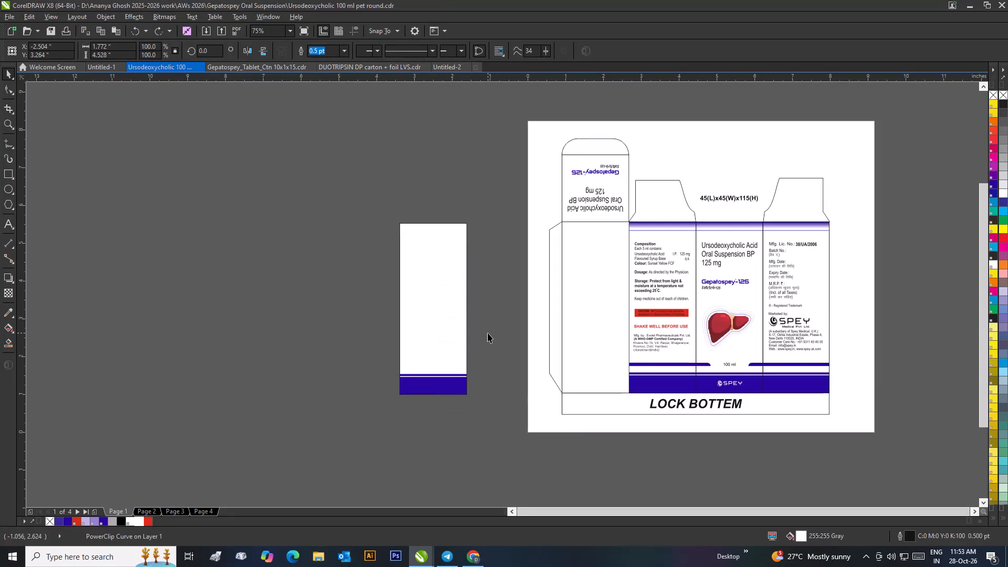
{"action": "key", "text": "ctrl+z"}
{"action": "key", "text": "ctrl+z"}
{"action": "key", "text": "ctrl+z"}
{"action": "key", "text": "ctrl+z"}
{"action": "key", "text": "ctrl+z"}
{"action": "key", "text": "ctrl+z"}
{"action": "key", "text": "ctrl+z"}
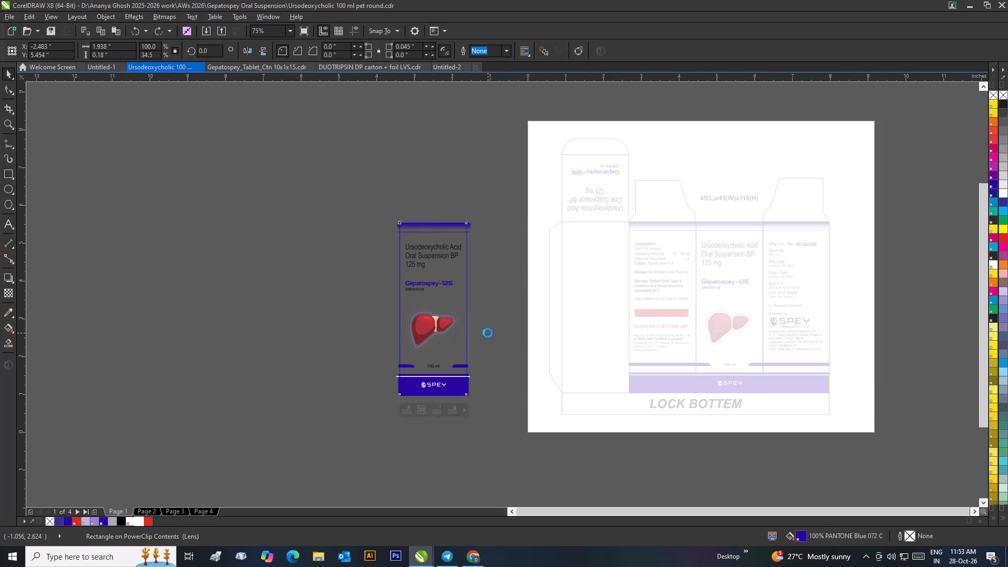
{"action": "left_click", "coordinate": [502, 240]}
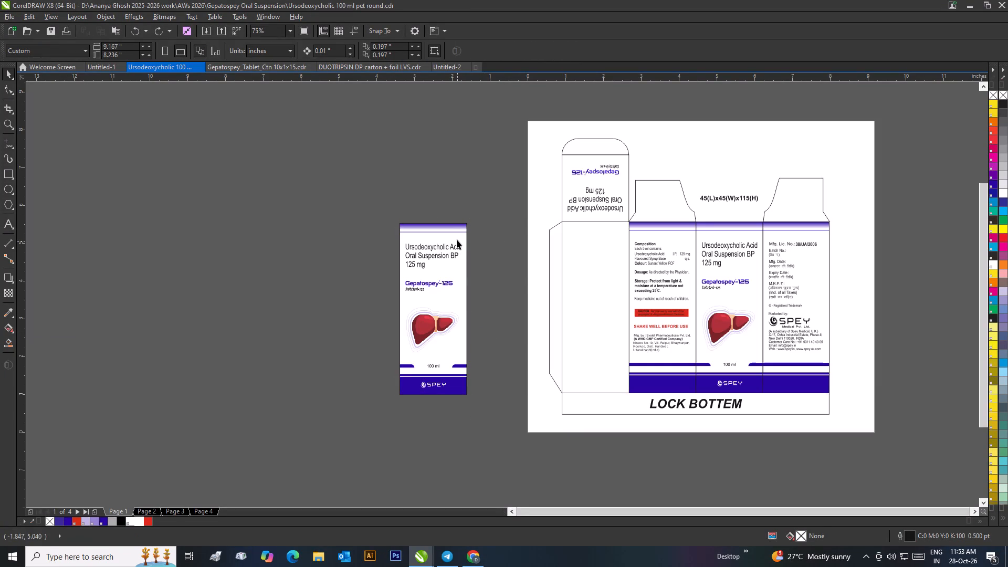
{"action": "left_click", "coordinate": [494, 279]}
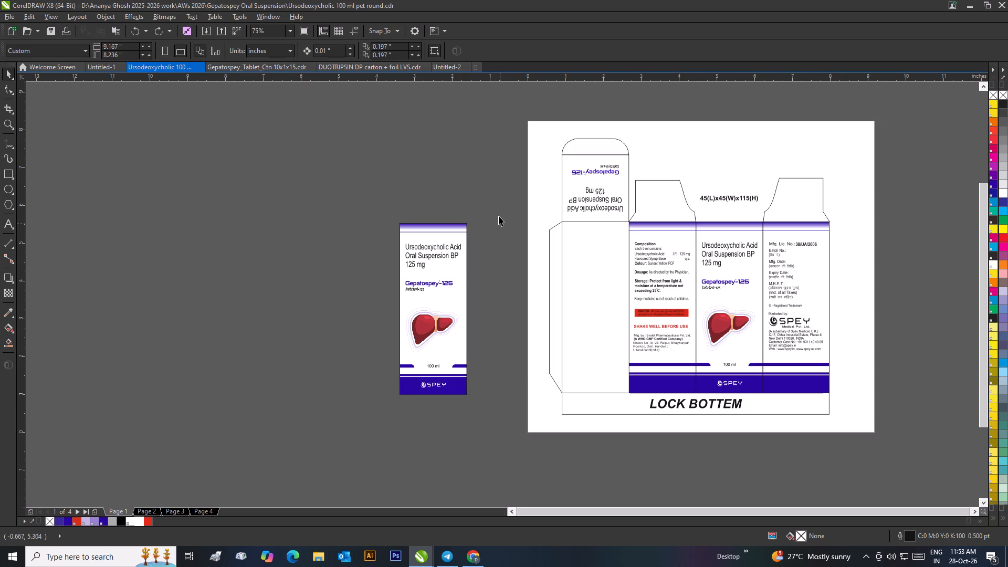
Move the restored Gepatospey-125 front panel farther away from the carton layout and copy it.
{"action": "left_click_drag", "start_coordinate": [495, 202], "coordinate": [355, 443]}
{"action": "key", "text": "ctrl+g"}
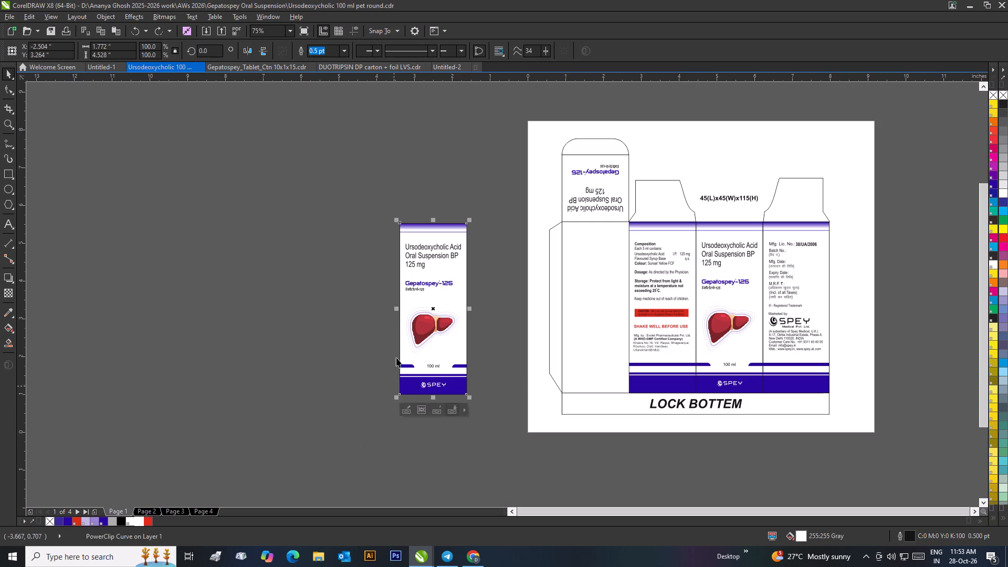
{"action": "left_click", "coordinate": [484, 209]}
{"action": "left_click", "coordinate": [426, 234]}
{"action": "left_click_drag", "start_coordinate": [434, 229], "coordinate": [274, 229]}
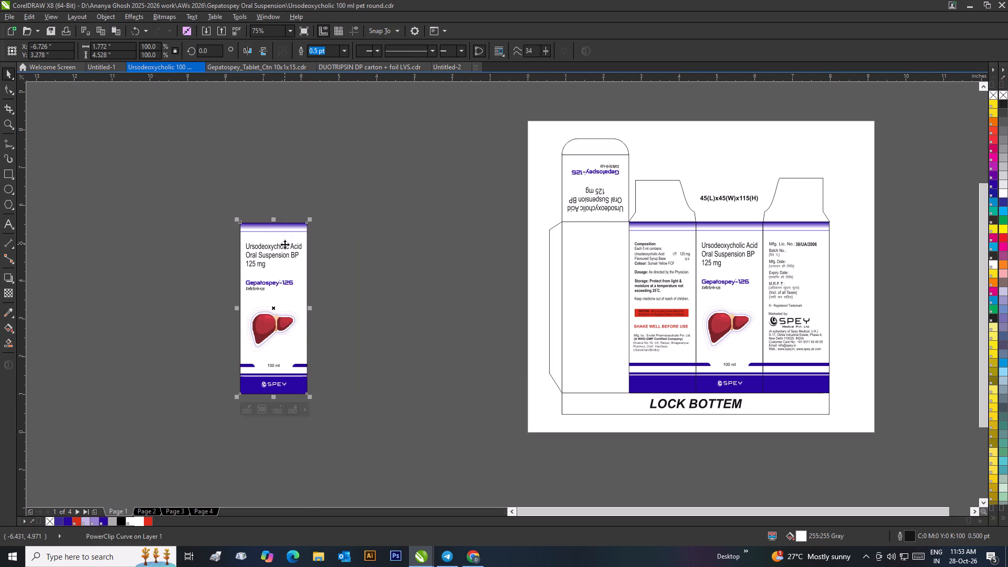
{"action": "right_click", "coordinate": [285, 244]}
{"action": "left_click", "coordinate": [314, 364]}
Paste the copied front panel into the Untitled-2 document and centre it on the page.
{"action": "left_click", "coordinate": [443, 67]}
{"action": "scroll", "coordinate": [453, 123], "scroll_direction": "down", "scroll_amount": 1}
{"action": "key", "text": "ctrl+v"}
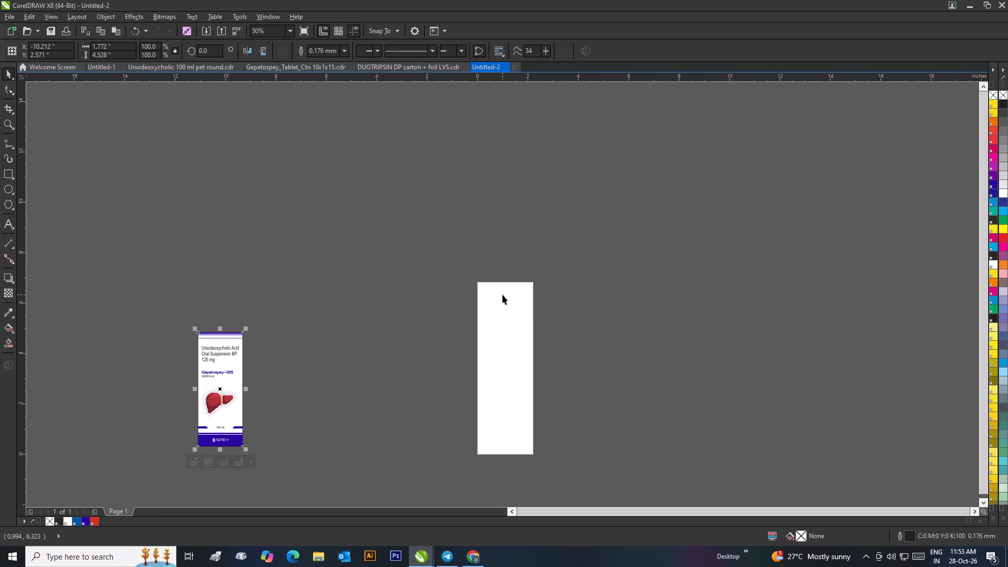
{"action": "key", "text": "p"}
{"action": "left_click", "coordinate": [603, 356]}
{"action": "scroll", "coordinate": [512, 340], "scroll_direction": "up", "scroll_amount": 1}
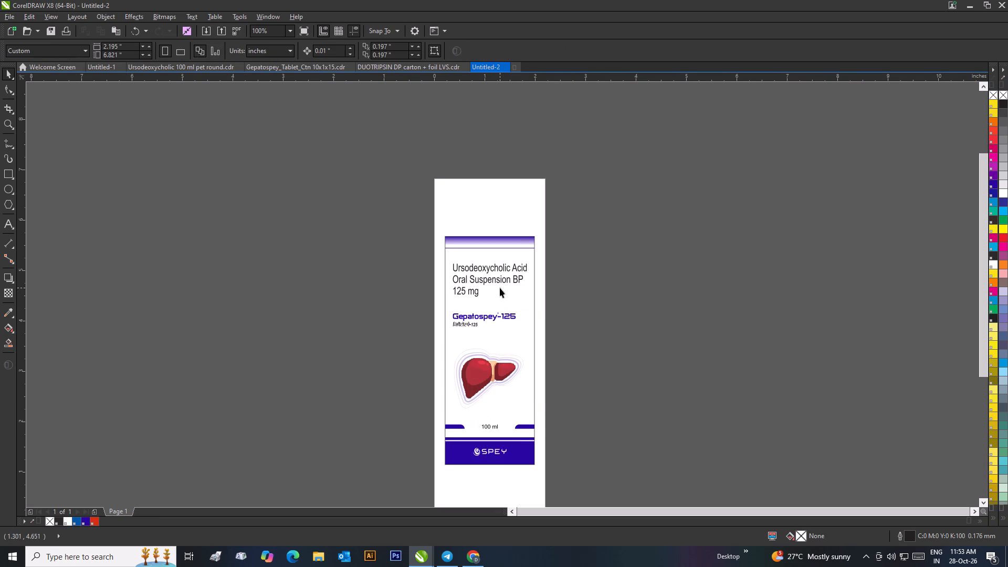
Align the pasted panel with the page's top-left corner and scale it proportionally to about 2.17 by 5.55 inches, filling the page width.
{"action": "left_click_drag", "start_coordinate": [500, 288], "coordinate": [489, 231]}
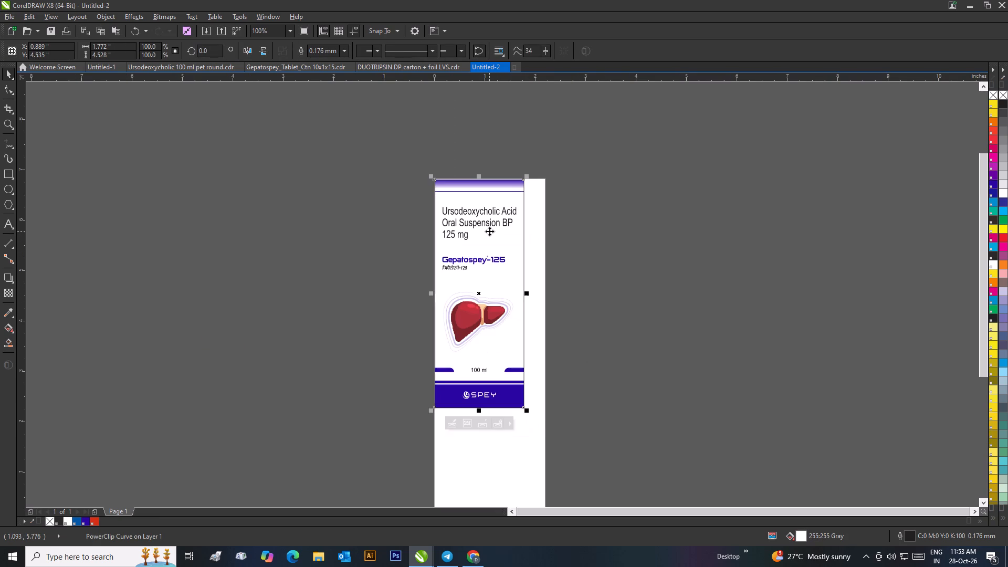
{"action": "scroll", "coordinate": [492, 280], "scroll_direction": "down", "scroll_amount": 2}
{"action": "scroll", "coordinate": [501, 307], "scroll_direction": "up", "scroll_amount": 2}
{"action": "left_click_drag", "start_coordinate": [529, 332], "coordinate": [532, 353]}
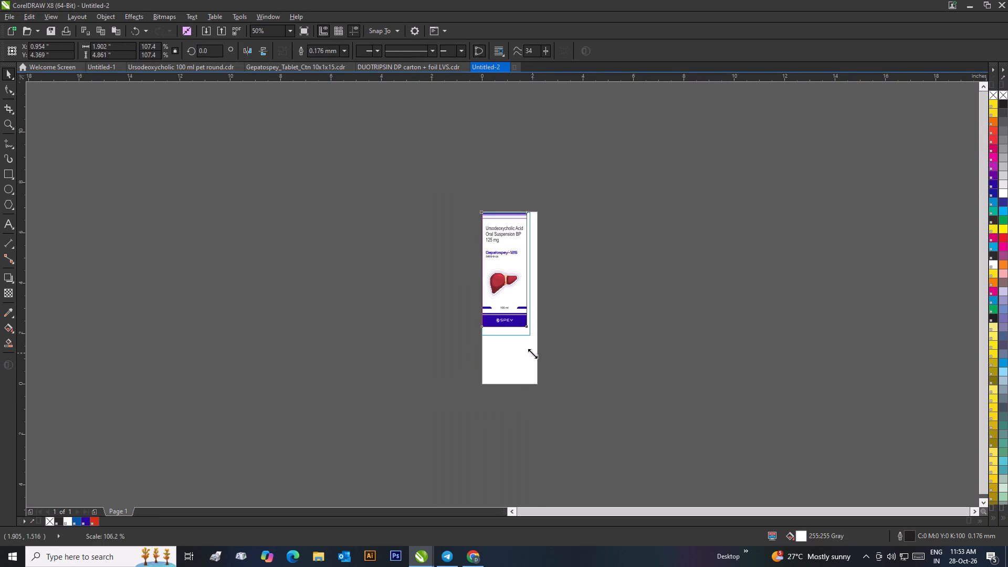
{"action": "left_click_drag", "start_coordinate": [532, 353], "coordinate": [539, 383]}
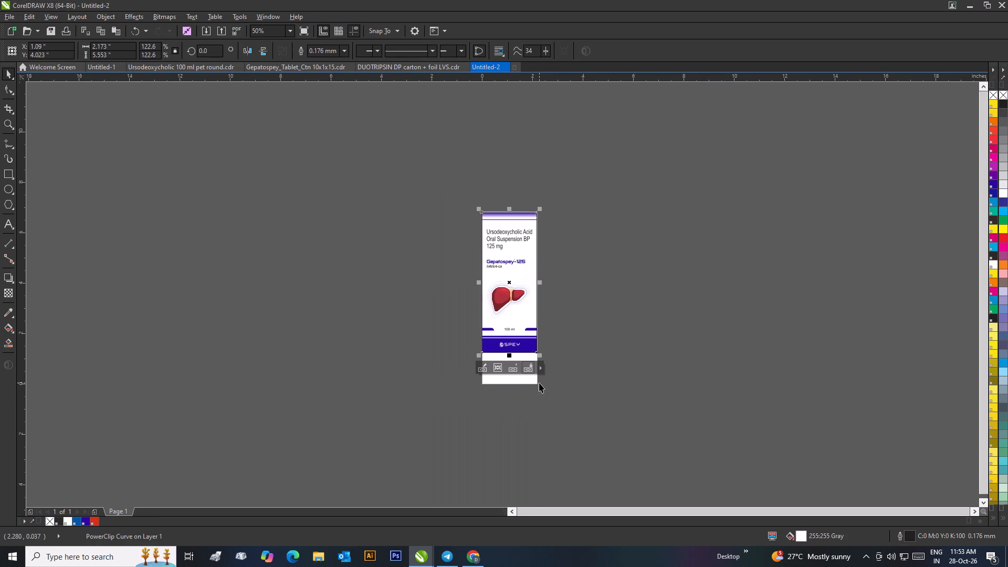
{"action": "left_click", "coordinate": [579, 357]}
{"action": "left_click", "coordinate": [510, 282]}
{"action": "left_click", "coordinate": [587, 259]}
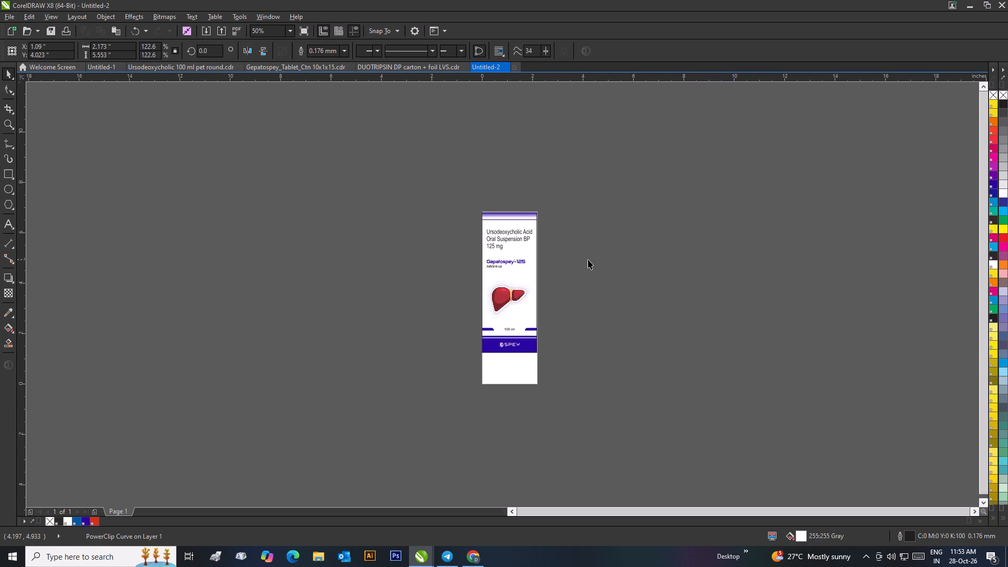
Set the page size to match the scaled panel, 2.173 inches wide and 5.553 inches high.
{"action": "left_click", "coordinate": [531, 227]}
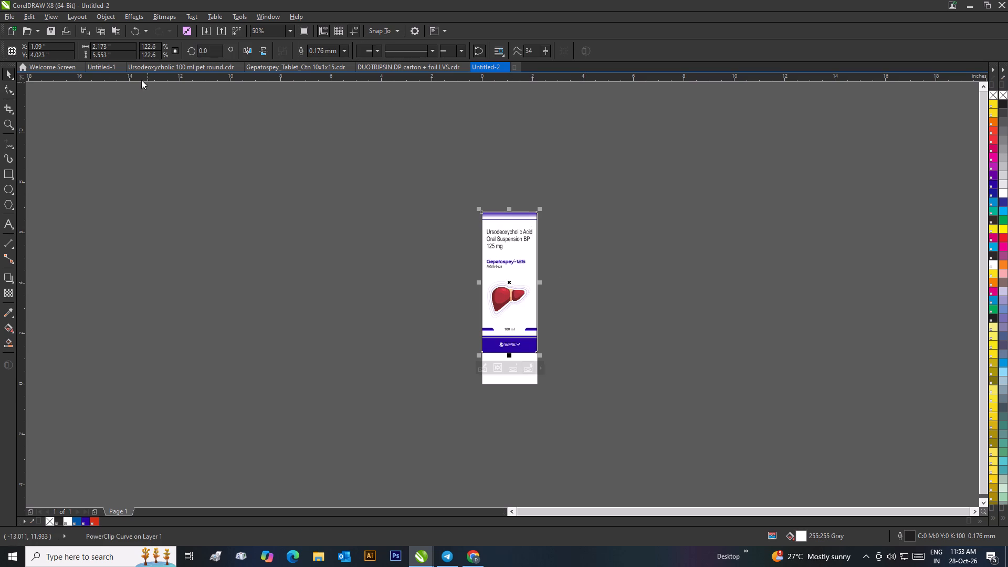
{"action": "left_click_drag", "start_coordinate": [120, 43], "coordinate": [86, 47]}
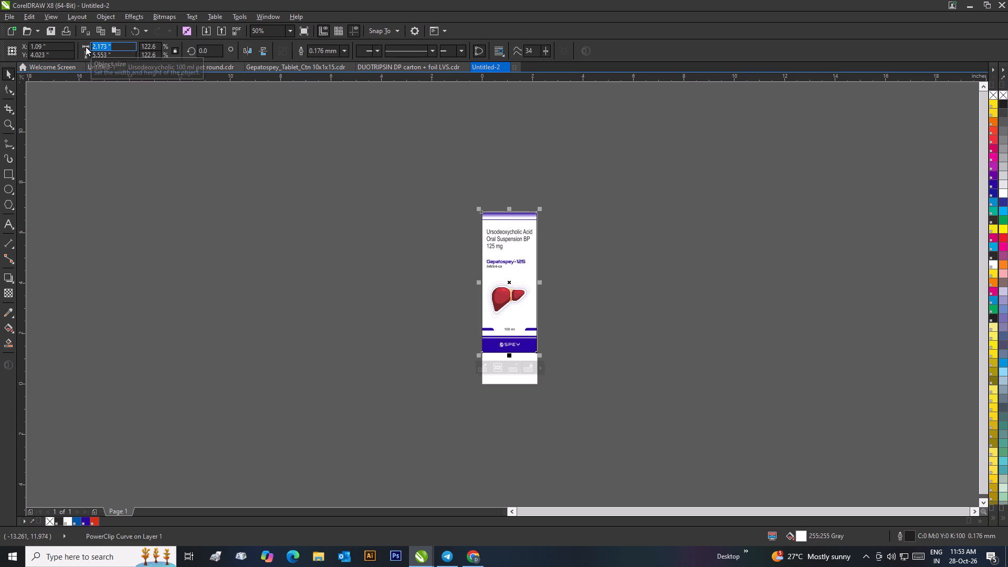
{"action": "key", "text": "ctrl+c"}
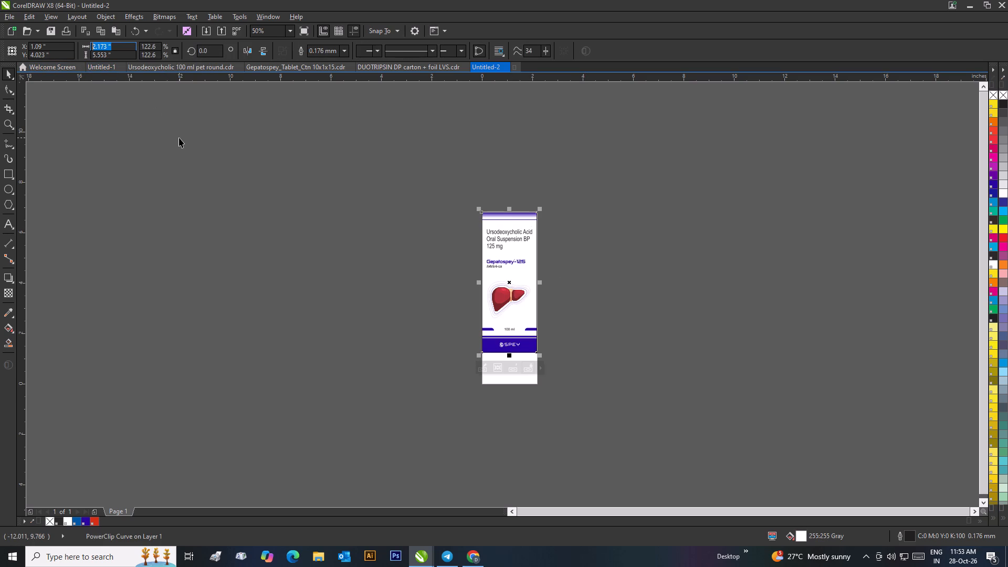
{"action": "left_click", "coordinate": [180, 138]}
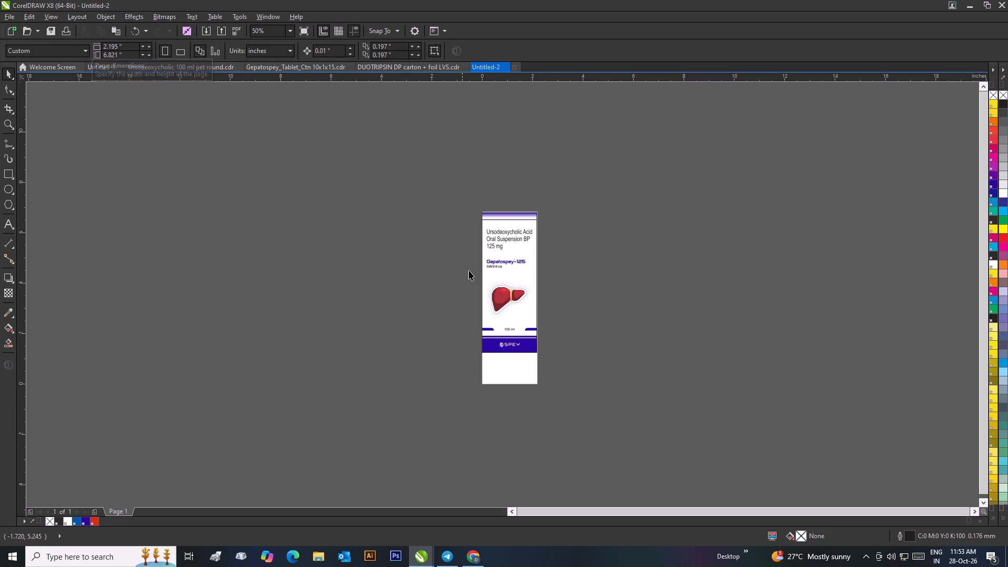
{"action": "left_click", "coordinate": [493, 268]}
{"action": "left_click", "coordinate": [303, 209]}
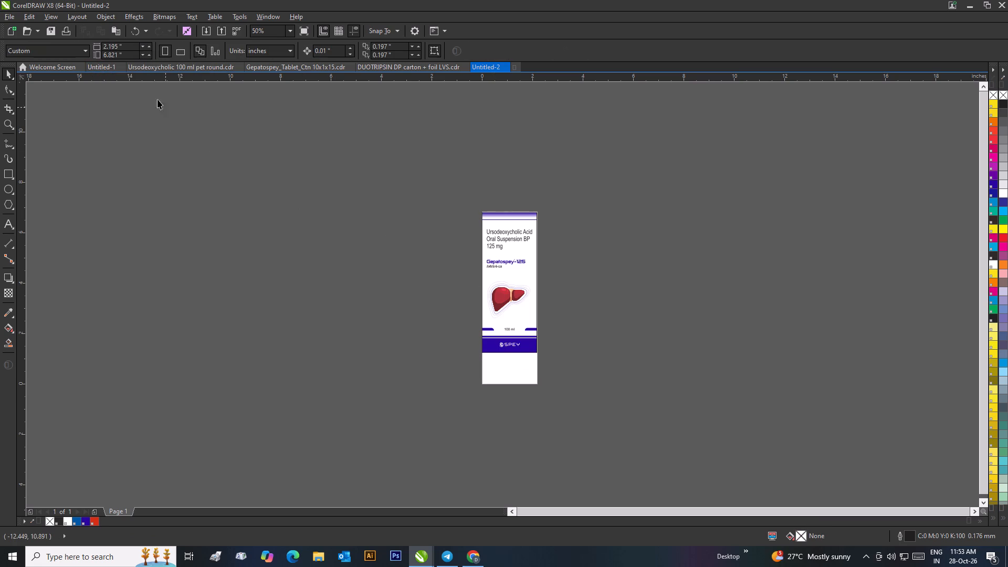
{"action": "left_click_drag", "start_coordinate": [133, 45], "coordinate": [92, 46]}
{"action": "key", "text": "BackSpace"}
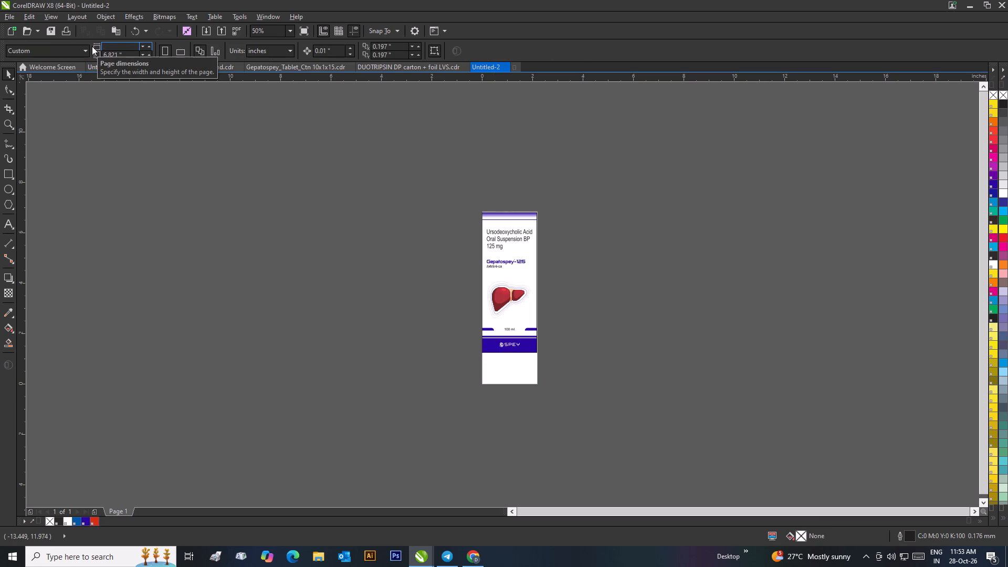
{"action": "key", "text": "ctrl+v"}
{"action": "key", "text": "Tab"}
{"action": "key", "text": "BackSpace"}
{"action": "type", "text": "55"}
{"action": "key", "text": "BackSpace"}
{"action": "key", "text": "period"}
{"action": "type", "text": "552"}
{"action": "key", "text": "BackSpace"}
{"action": "key", "text": "3"}
{"action": "key", "text": "Return"}
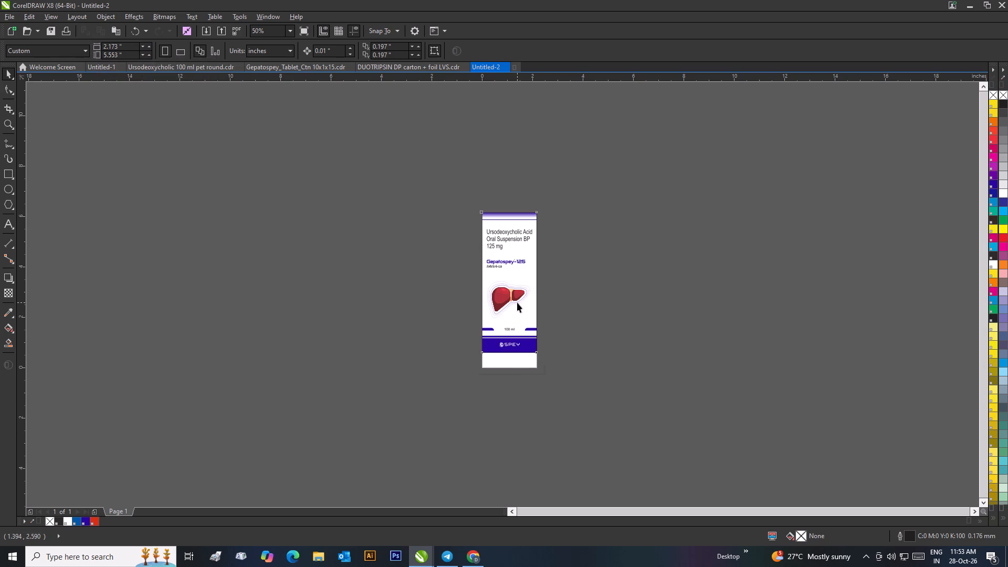
Centre the front panel on the resized page.
{"action": "left_click", "coordinate": [517, 302]}
{"action": "key", "text": "p"}
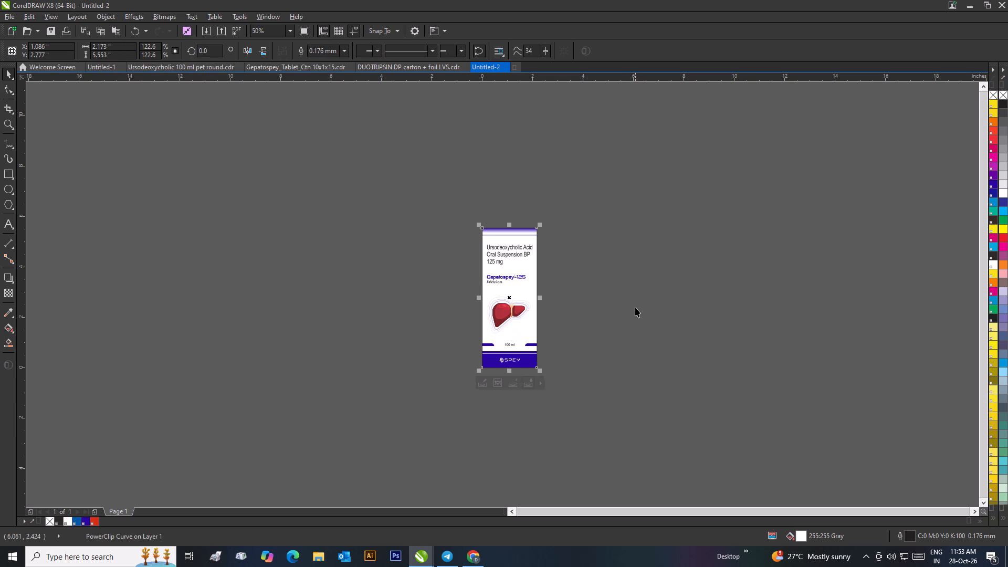
{"action": "left_click", "coordinate": [635, 307]}
{"action": "left_click", "coordinate": [526, 325]}
{"action": "left_click", "coordinate": [622, 310]}
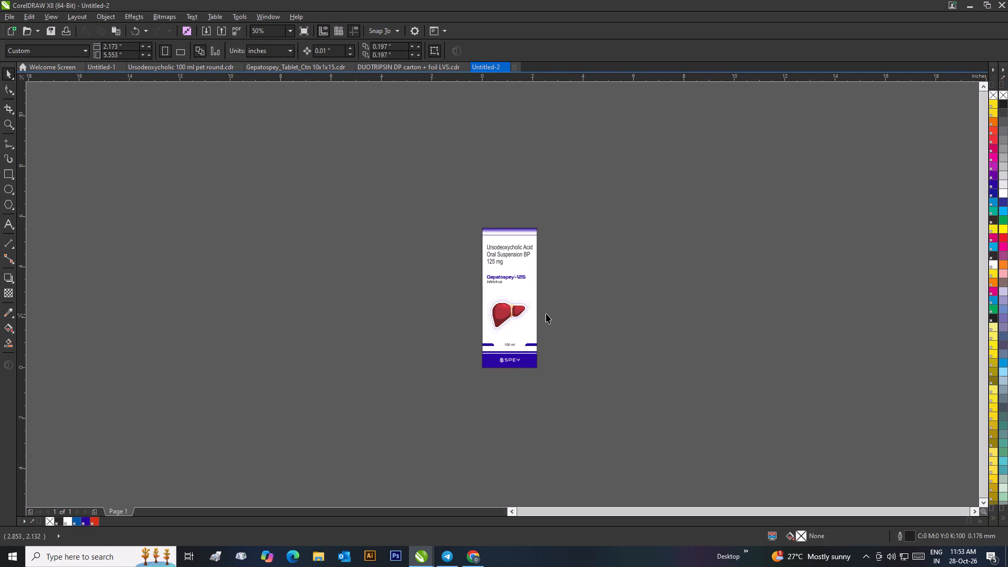
Enter Gepatospey as the PNG export's file name, copy that name, and cancel the export.
{"action": "scroll", "coordinate": [543, 313], "scroll_direction": "up", "scroll_amount": 1}
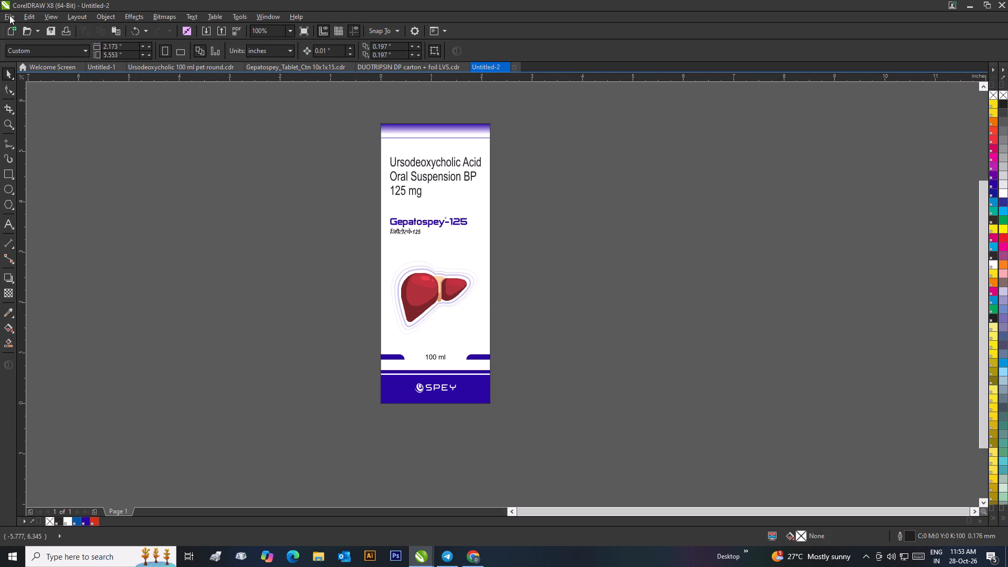
{"action": "left_click", "coordinate": [9, 15]}
{"action": "left_click", "coordinate": [33, 190]}
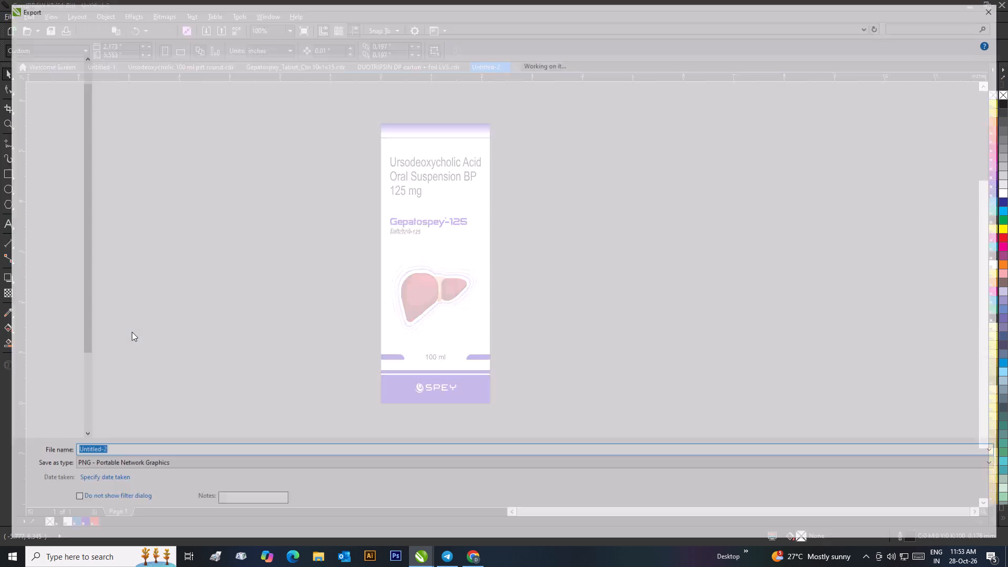
{"action": "key", "text": "BackSpace"}
{"action": "type", "text": "Gepa"}
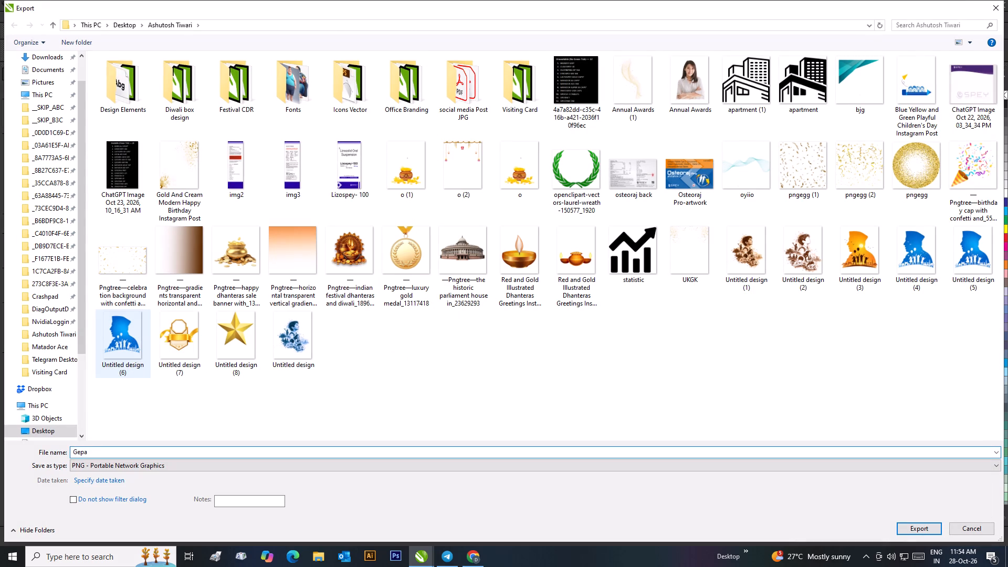
{"action": "type", "text": "to"}
{"action": "type", "text": "spey"}
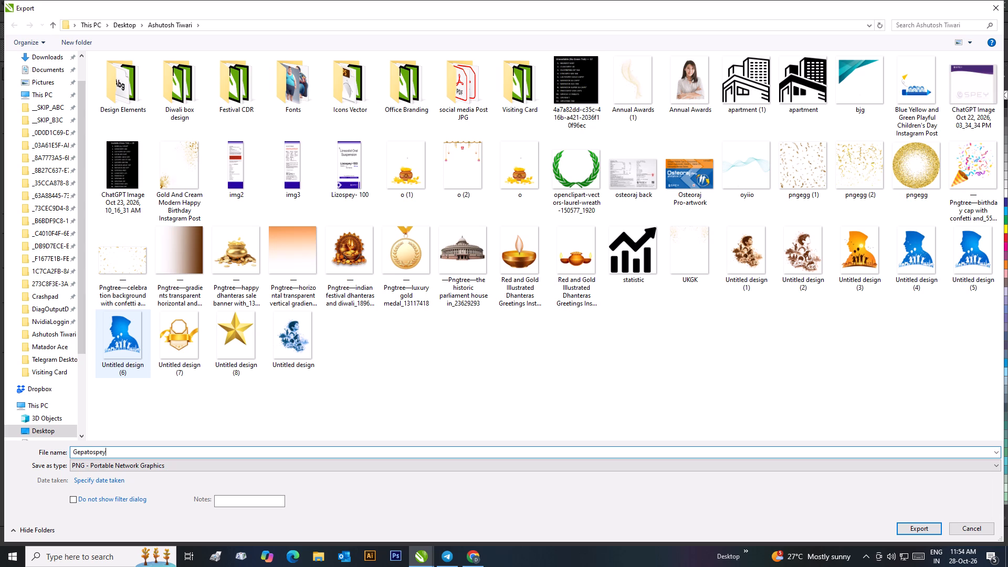
{"action": "key", "text": "space"}
{"action": "key", "text": "BackSpace"}
{"action": "key", "text": "ctrl+c"}
{"action": "key", "text": "ctrl+a"}
{"action": "key", "text": "ctrl+c"}
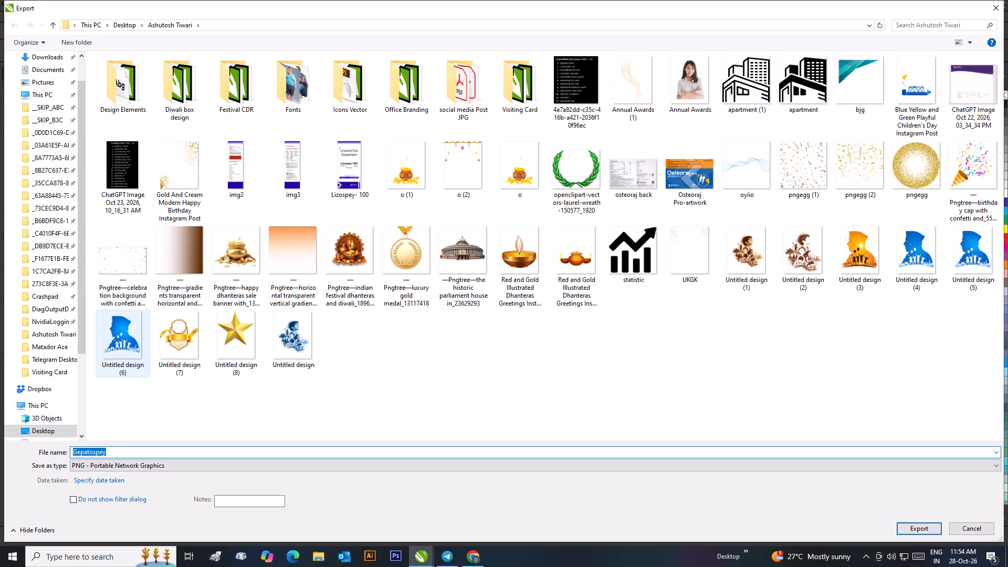
{"action": "key", "text": "BackSpace"}
{"action": "left_click", "coordinate": [972, 538]}
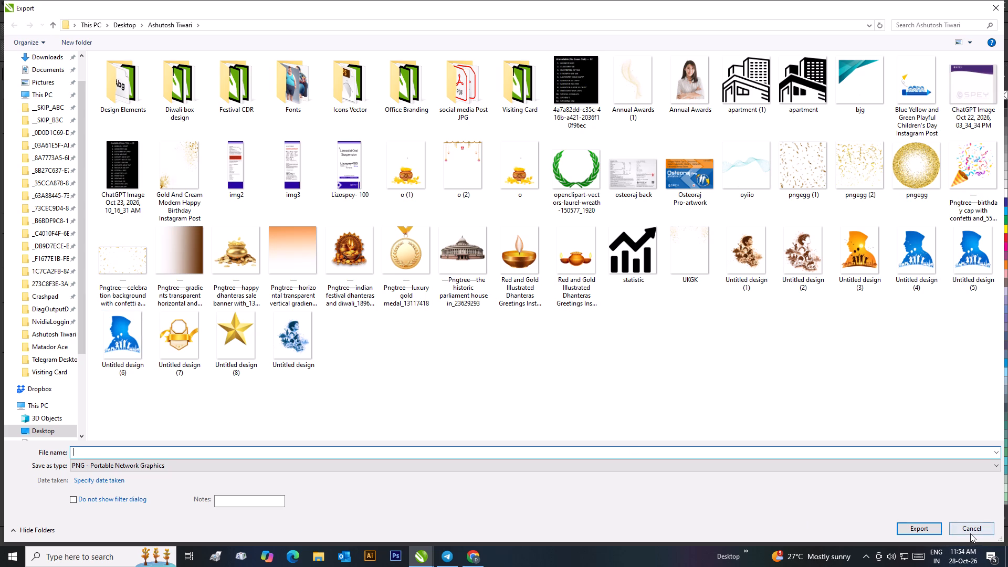
{"action": "left_click", "coordinate": [970, 533]}
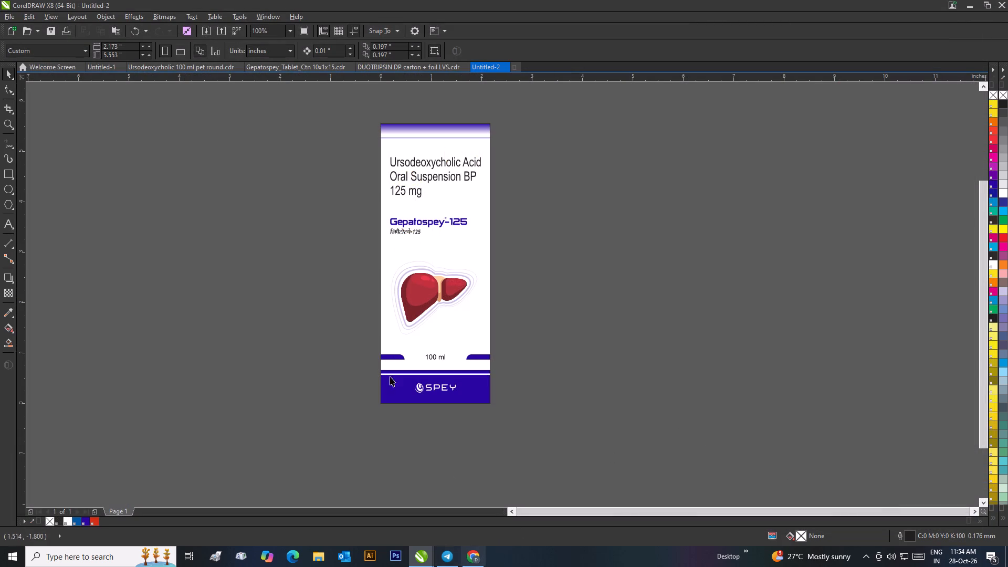
Export the front panel page as a PNG named "Gepatospey- 125", reusing the copied name.
{"action": "left_click", "coordinate": [8, 18]}
{"action": "left_click", "coordinate": [35, 190]}
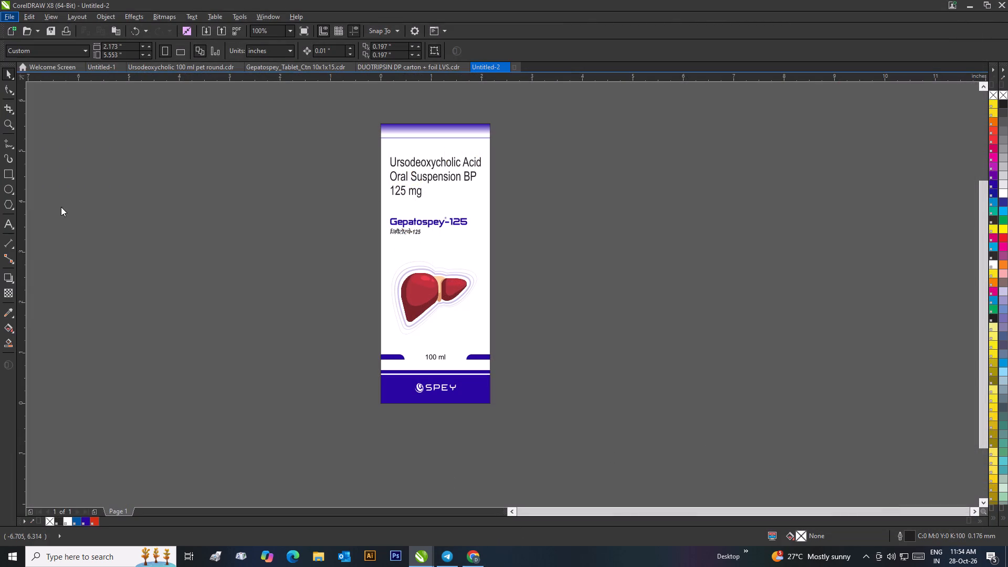
{"action": "key", "text": "BackSpace"}
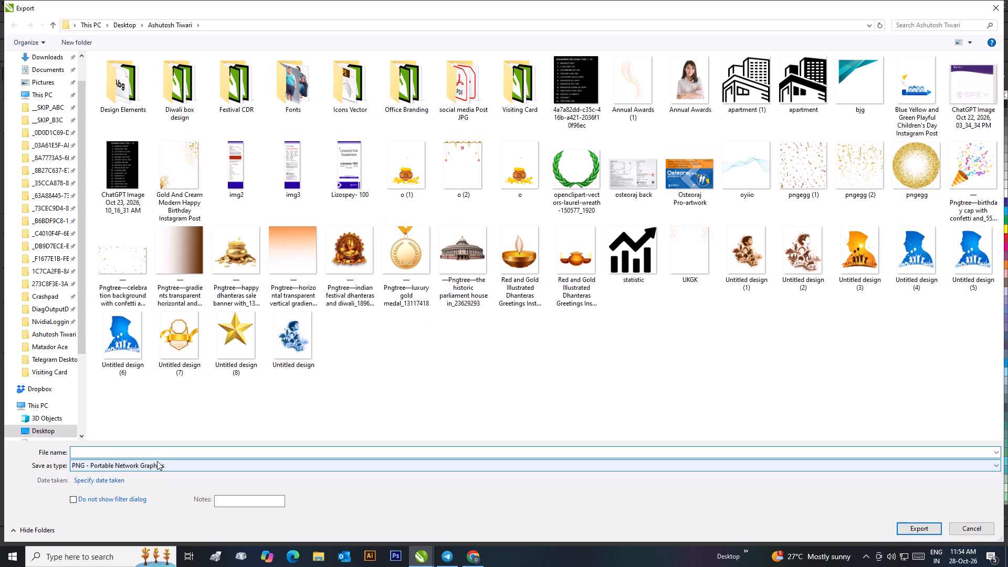
{"action": "key", "text": "ctrl+v"}
{"action": "key", "text": "space"}
{"action": "key", "text": "BackSpace"}
{"action": "type", "text": "- 125"}
{"action": "left_click", "coordinate": [920, 532]}
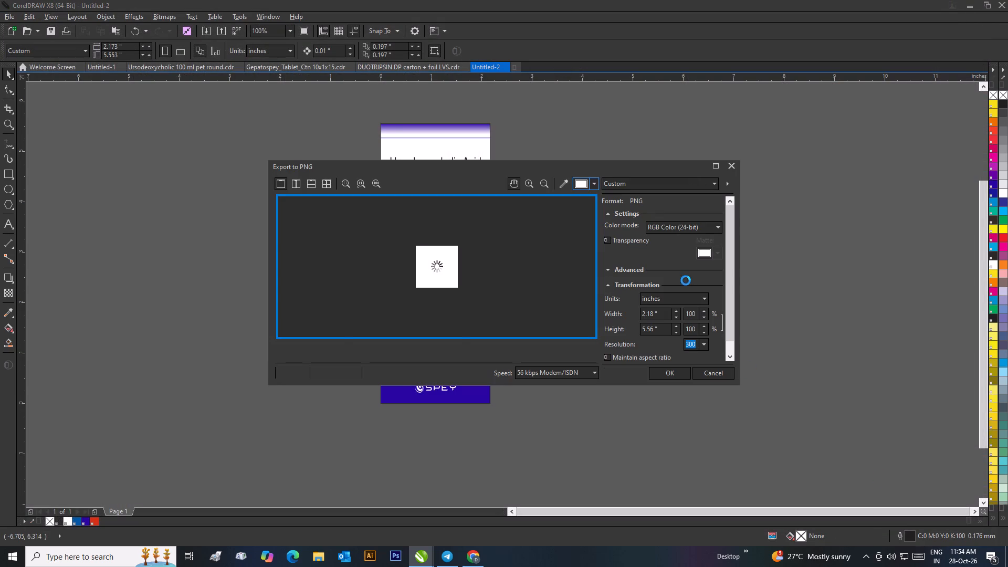
{"action": "left_click", "coordinate": [663, 373]}
Delete the front panel from the Untitled-2 page.
{"action": "left_click", "coordinate": [456, 278]}
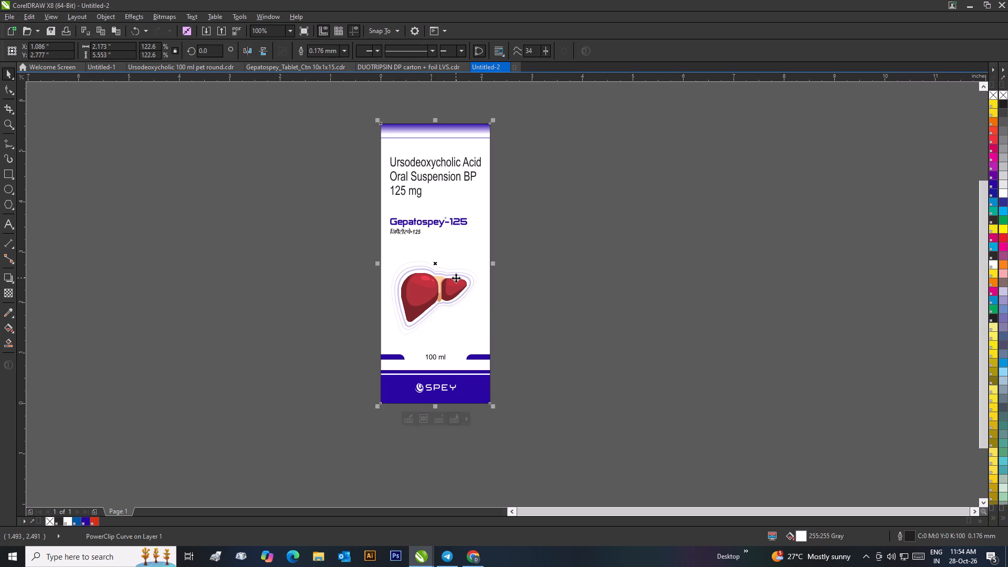
{"action": "key", "text": "Delete"}
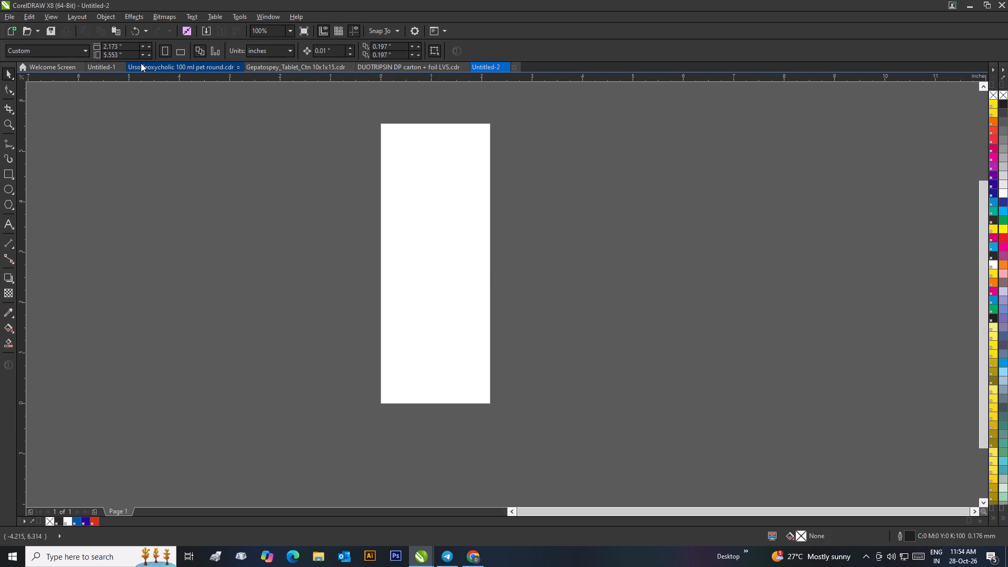
In the Ursodeoxycholic 100 ml carton document, delete the glue flap, the upside-down Gepatospey-125 top panel and the tuck flap above it.
{"action": "left_click", "coordinate": [173, 69]}
{"action": "left_click", "coordinate": [349, 193]}
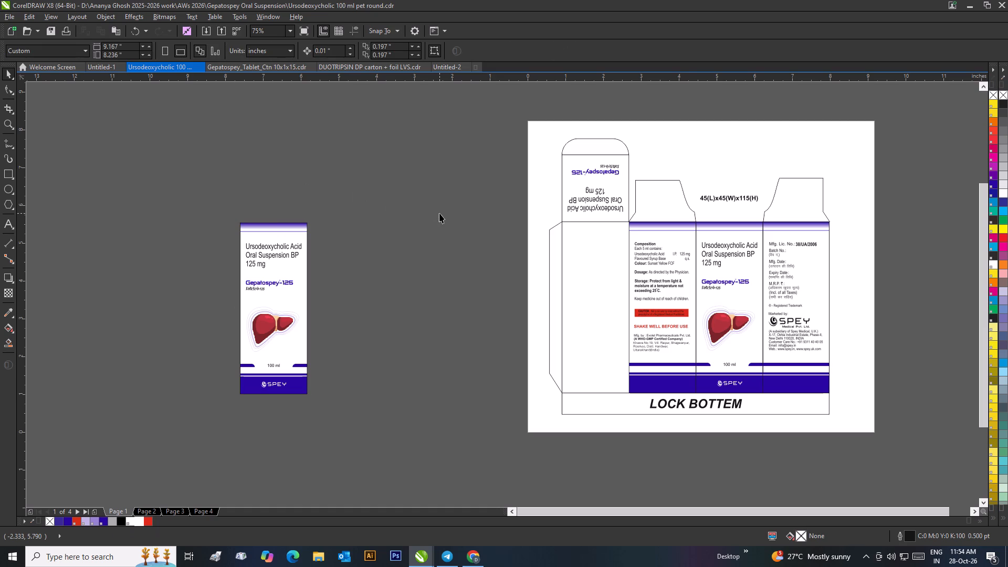
{"action": "scroll", "coordinate": [748, 303], "scroll_direction": "up", "scroll_amount": 1}
{"action": "scroll", "coordinate": [485, 288], "scroll_direction": "down", "scroll_amount": 1}
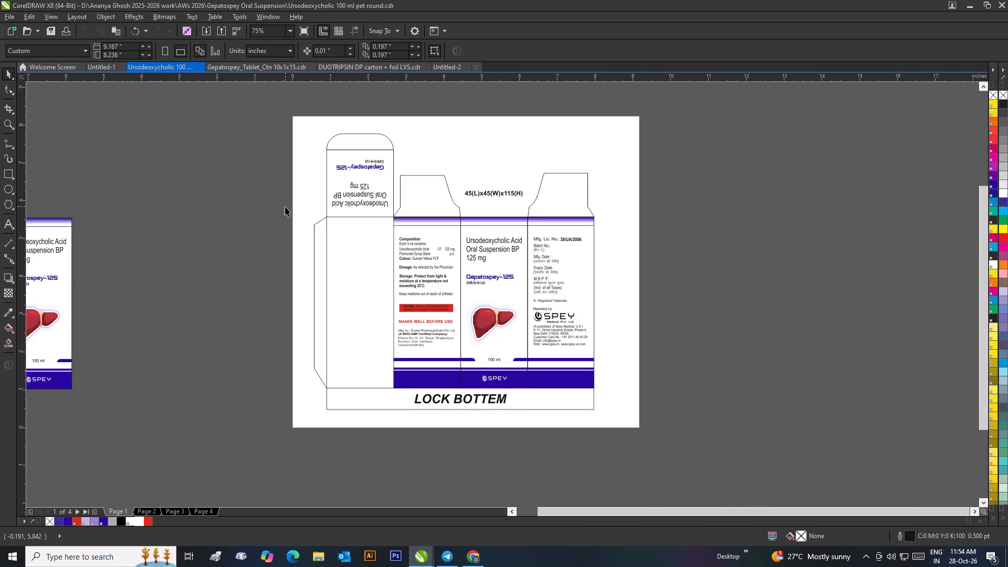
{"action": "left_click_drag", "start_coordinate": [273, 213], "coordinate": [376, 434]}
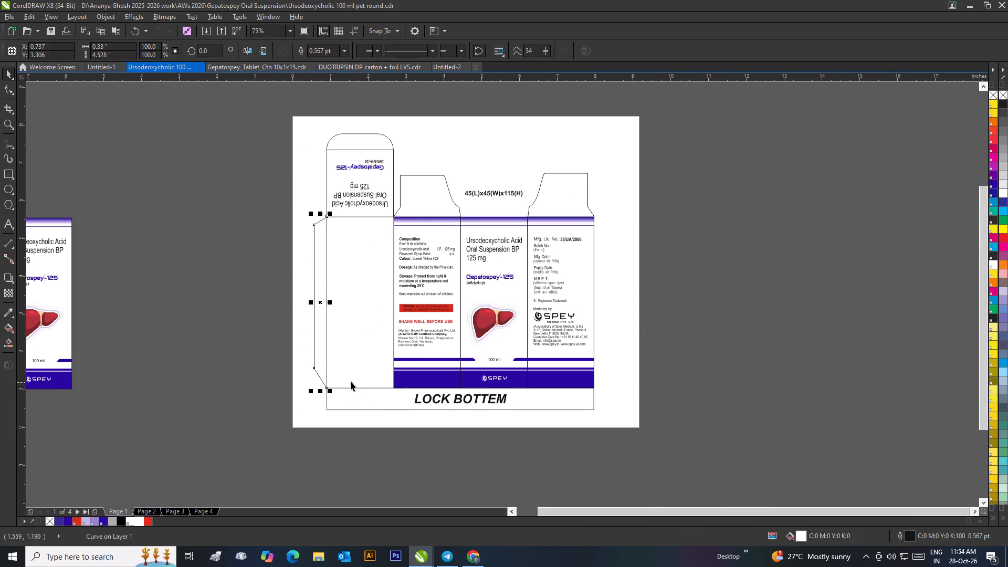
{"action": "key", "text": "Delete"}
{"action": "left_click", "coordinate": [341, 299]}
{"action": "left_click", "coordinate": [350, 211]}
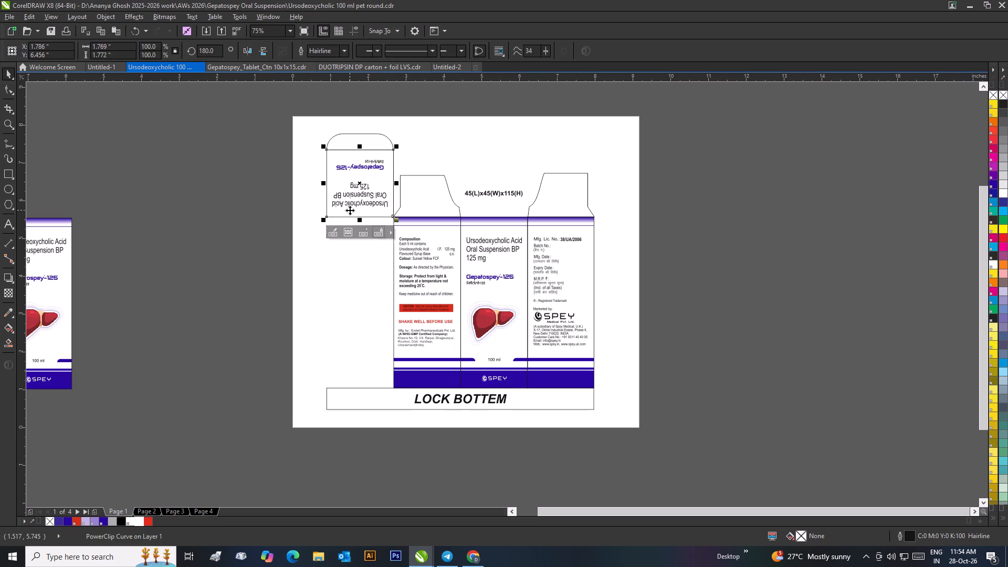
{"action": "key", "text": "Delete"}
{"action": "left_click_drag", "start_coordinate": [296, 125], "coordinate": [404, 159]}
{"action": "key", "text": "Delete"}
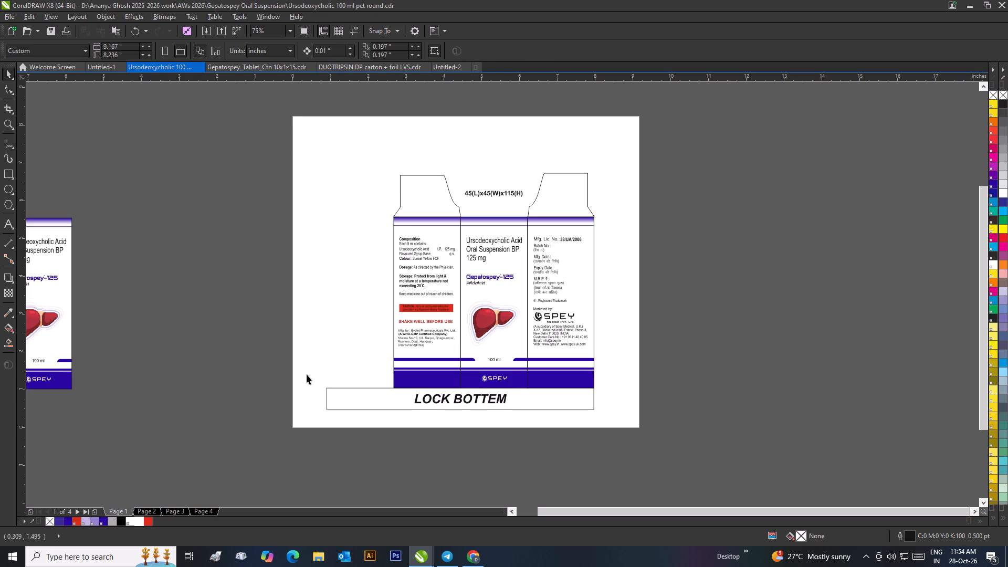
Delete the LOCK BOTTEM strip, the 45(L)x45(W)x115(H) text and the two remaining flaps above the carton panels.
{"action": "left_click_drag", "start_coordinate": [262, 384], "coordinate": [660, 450]}
{"action": "key", "text": "Delete"}
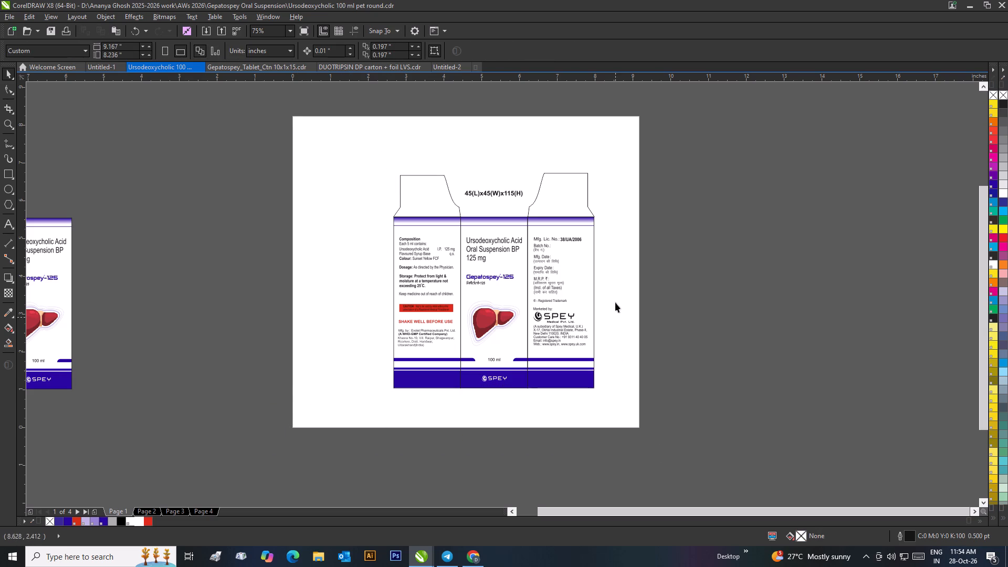
{"action": "left_click_drag", "start_coordinate": [681, 151], "coordinate": [367, 216]}
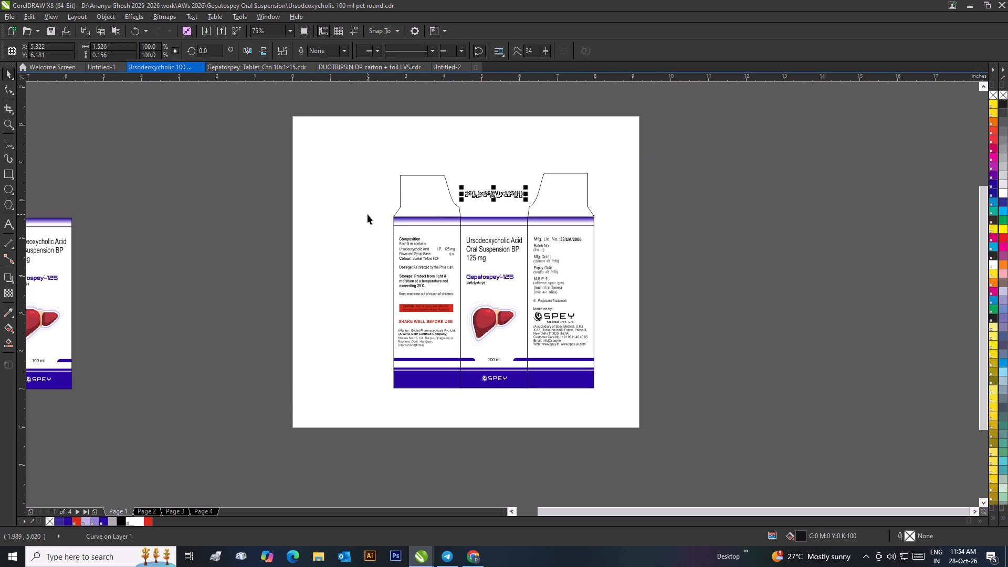
{"action": "key", "text": "Delete"}
{"action": "left_click", "coordinate": [434, 196]}
{"action": "key", "text": "Delete"}
{"action": "left_click", "coordinate": [554, 195]}
{"action": "key", "text": "Delete"}
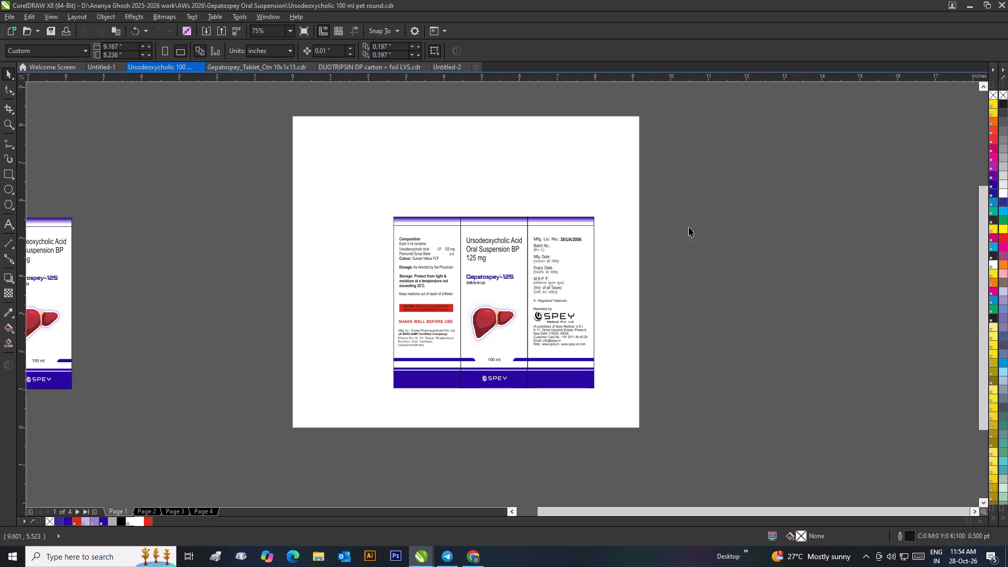
{"action": "left_click", "coordinate": [697, 228]}
Delete the front panel between the composition panel and the manufacturing licence panel.
{"action": "left_click_drag", "start_coordinate": [458, 173], "coordinate": [531, 427]}
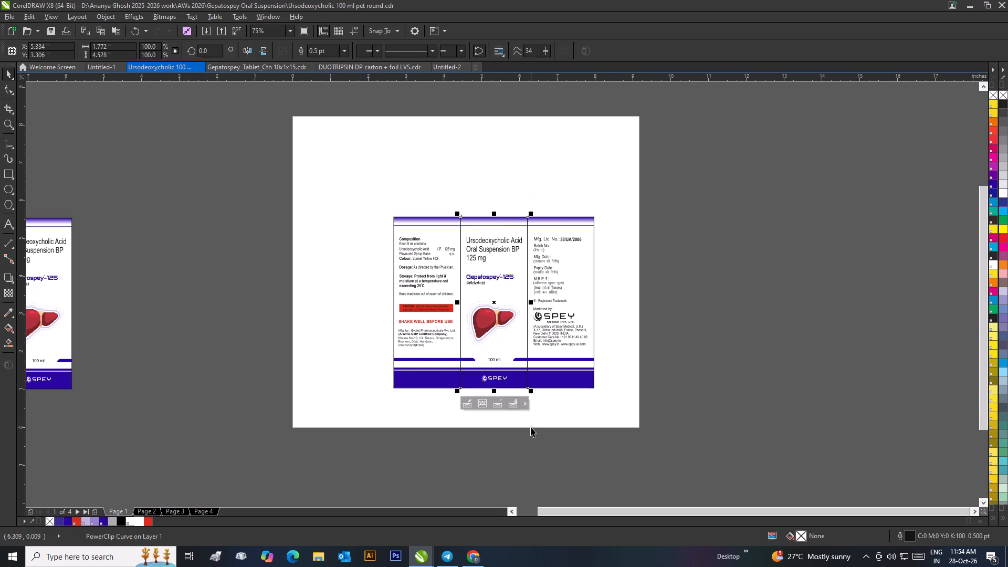
{"action": "key", "text": "Delete"}
{"action": "left_click", "coordinate": [680, 318]}
Copy the side panel carrying the composition, dosage and storage text.
{"action": "left_click_drag", "start_coordinate": [361, 459], "coordinate": [491, 225]}
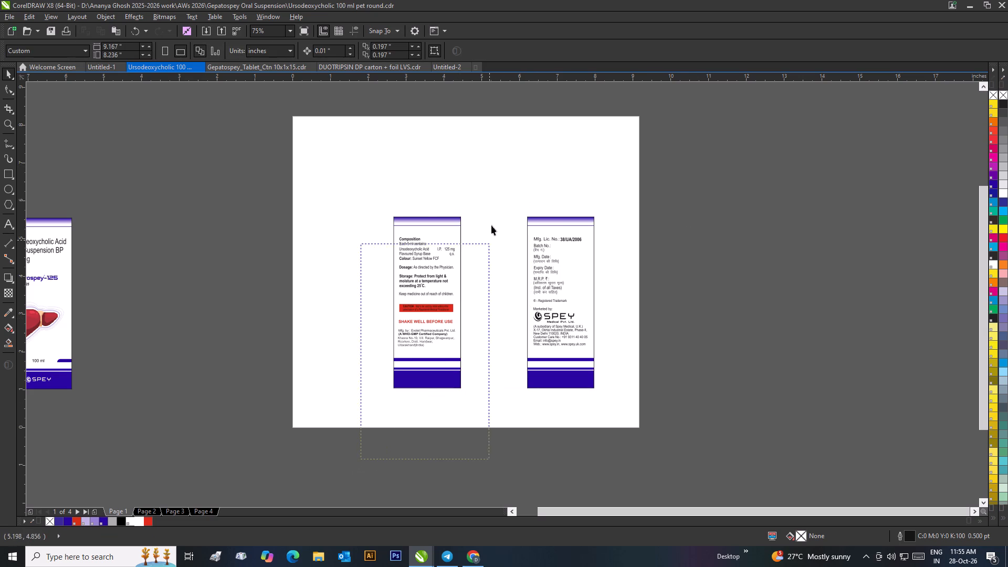
{"action": "left_click_drag", "start_coordinate": [491, 225], "coordinate": [491, 178]}
{"action": "key", "text": "ctrl+g"}
{"action": "left_click", "coordinate": [709, 216]}
{"action": "left_click", "coordinate": [427, 252]}
{"action": "right_click", "coordinate": [427, 252]}
{"action": "left_click", "coordinate": [459, 363]}
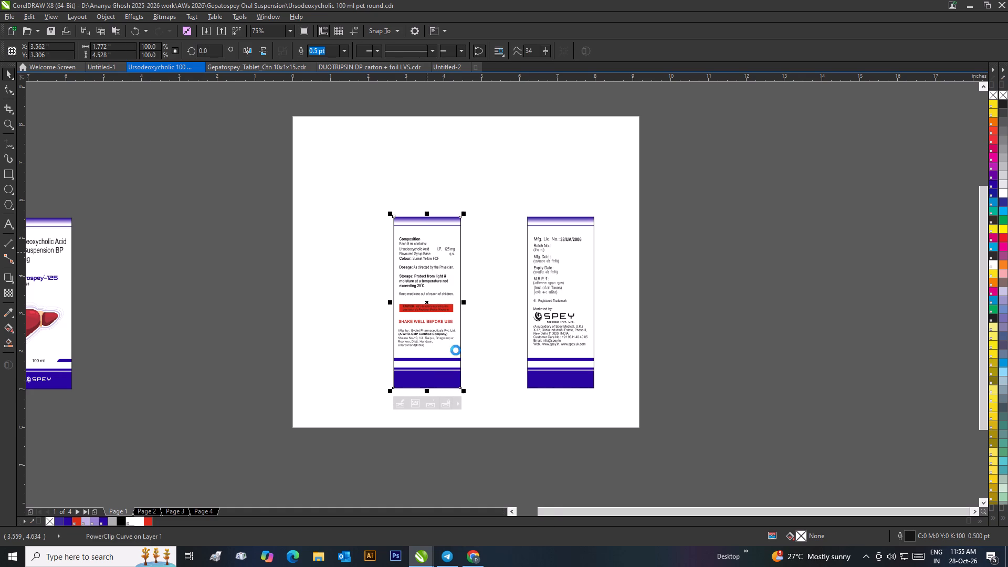
Paste the copied composition panel into the Untitled-2 document and centre it on the page.
{"action": "left_click", "coordinate": [445, 66]}
{"action": "scroll", "coordinate": [453, 135], "scroll_direction": "down", "scroll_amount": 1}
{"action": "scroll", "coordinate": [509, 341], "scroll_direction": "up", "scroll_amount": 1}
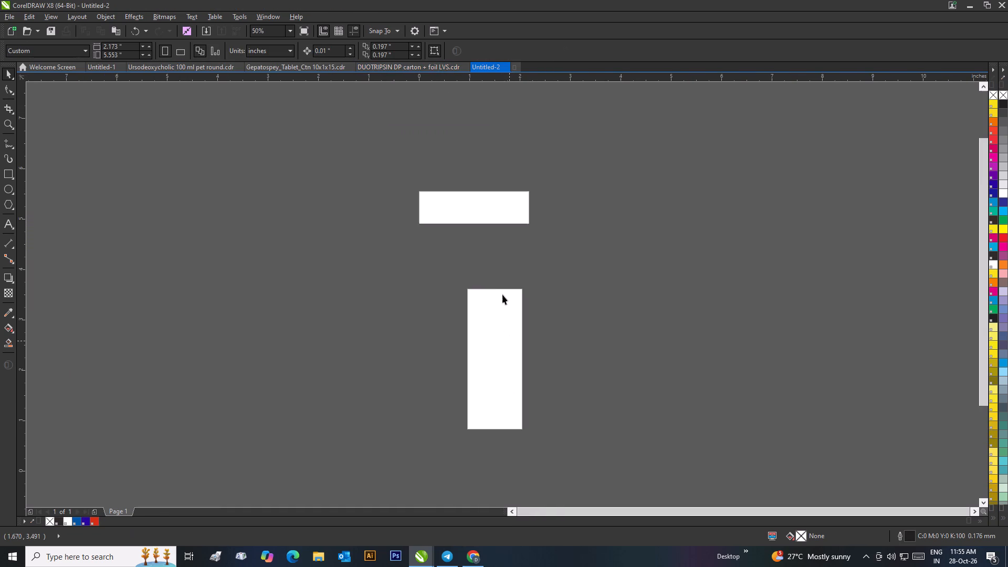
{"action": "key", "text": "ctrl+v"}
{"action": "key", "text": "p"}
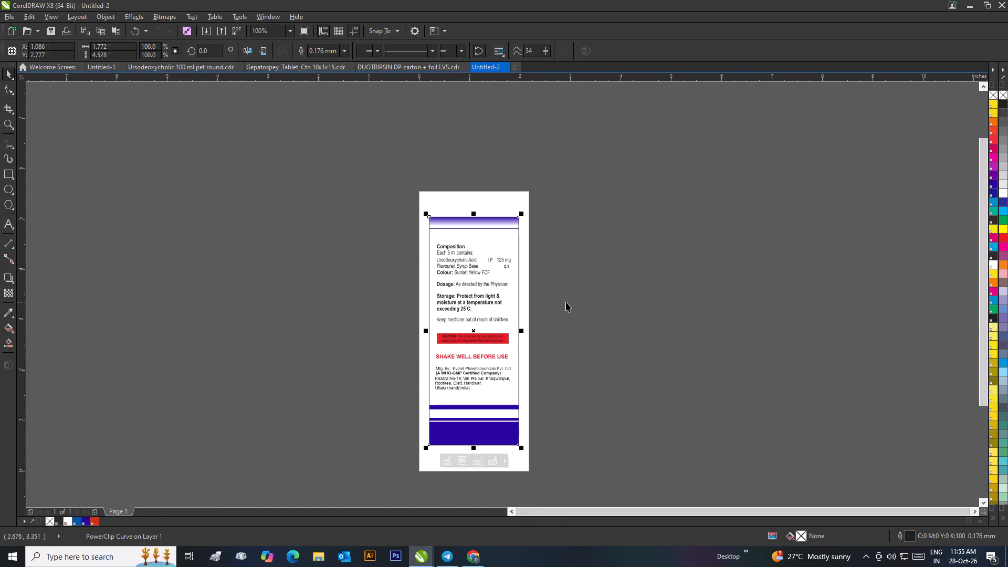
{"action": "left_click", "coordinate": [584, 299]}
Move the composition panel partly off the page and give its frame a white fill.
{"action": "left_click", "coordinate": [488, 224]}
{"action": "right_click", "coordinate": [488, 224]}
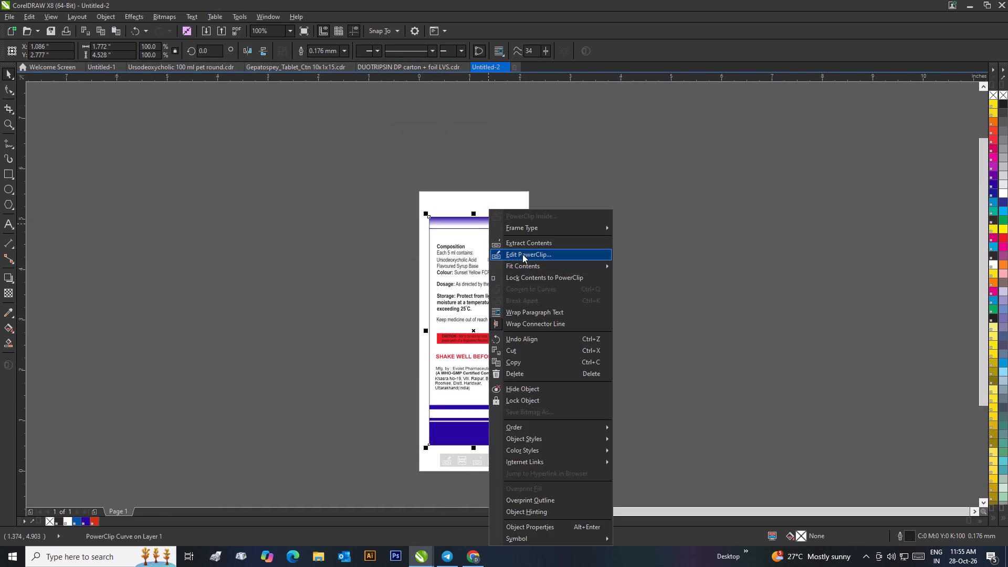
{"action": "double_click", "coordinate": [566, 171]}
{"action": "left_click_drag", "start_coordinate": [505, 223], "coordinate": [563, 223]}
{"action": "left_click", "coordinate": [637, 233]}
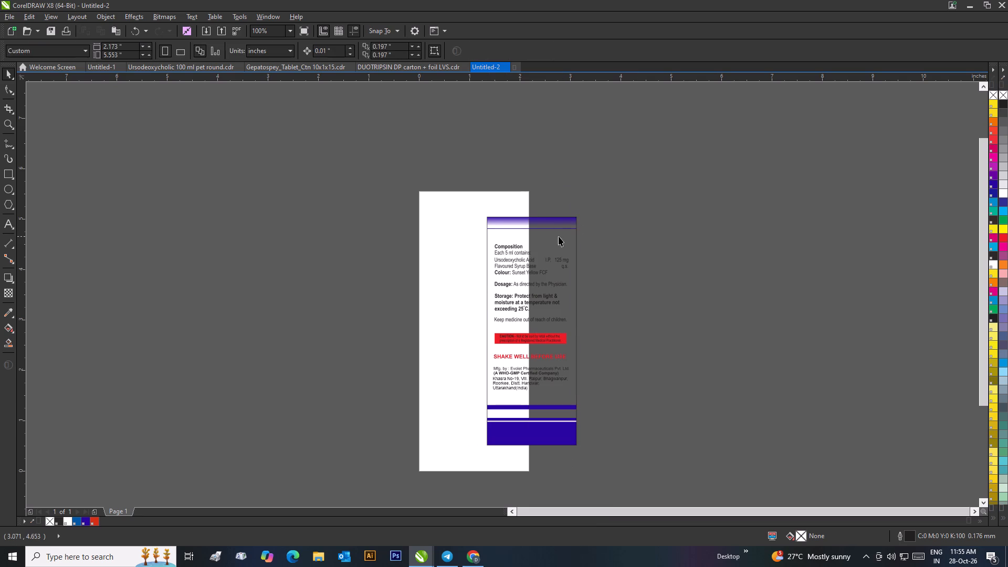
{"action": "left_click", "coordinate": [558, 236]}
{"action": "left_click", "coordinate": [1004, 195]}
{"action": "left_click", "coordinate": [769, 257]}
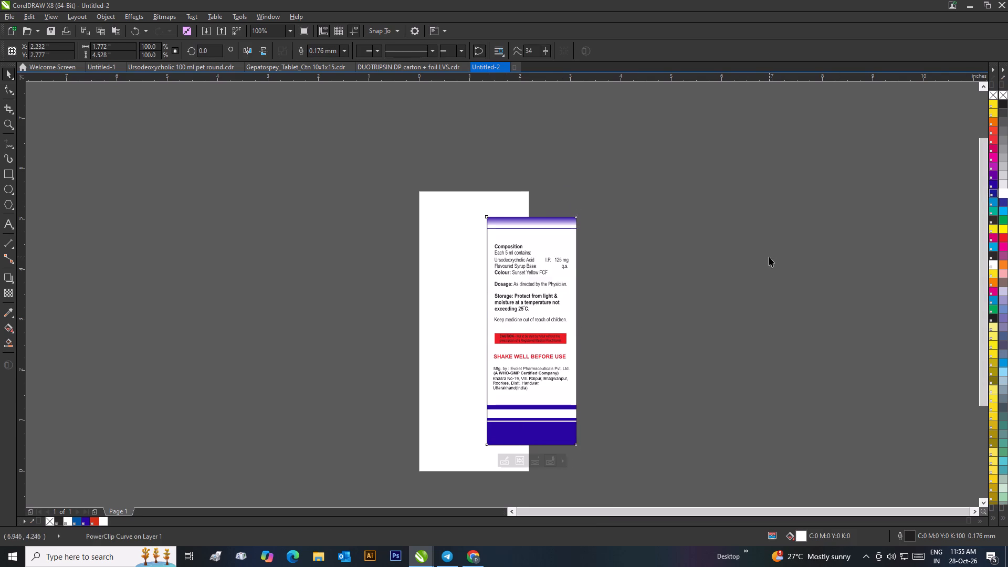
Centre the white-filled composition panel on the page.
{"action": "left_click", "coordinate": [532, 260]}
{"action": "key", "text": "p"}
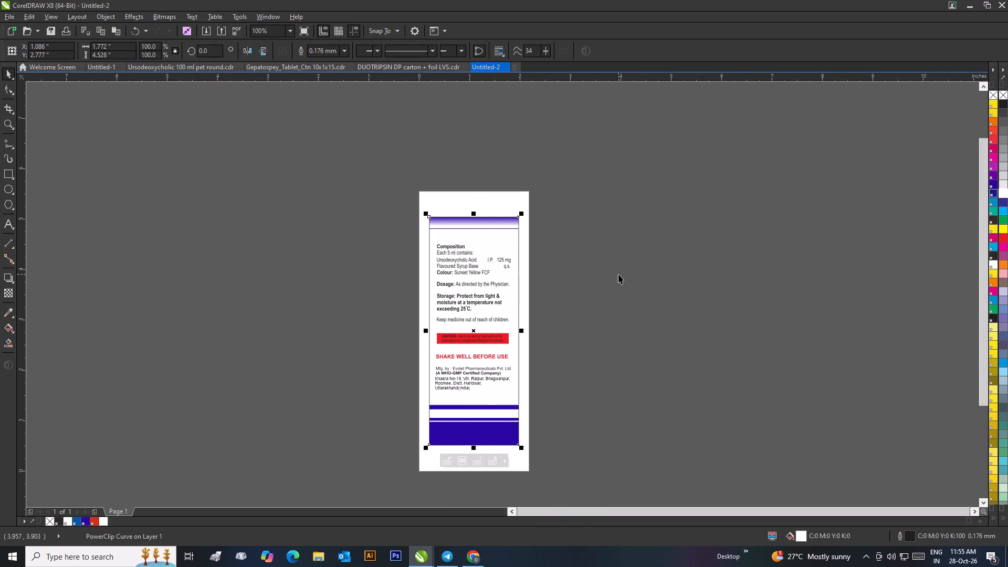
Enlarge the composition panel proportionally to about 2.15 by 5.48 inches so it nearly fills the page.
{"action": "left_click_drag", "start_coordinate": [428, 214], "coordinate": [421, 188]}
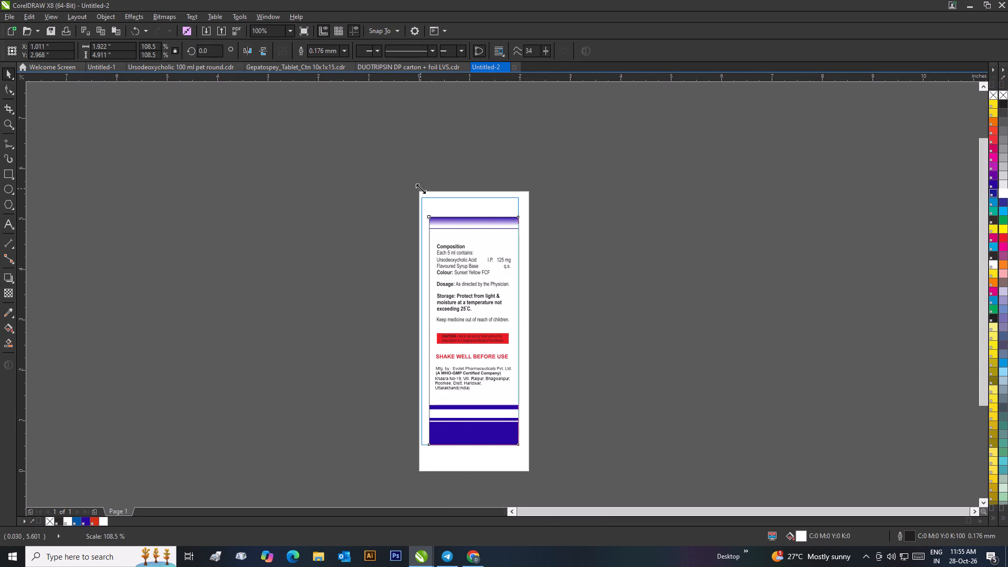
{"action": "left_click_drag", "start_coordinate": [421, 188], "coordinate": [419, 183]}
{"action": "left_click_drag", "start_coordinate": [527, 187], "coordinate": [530, 186]}
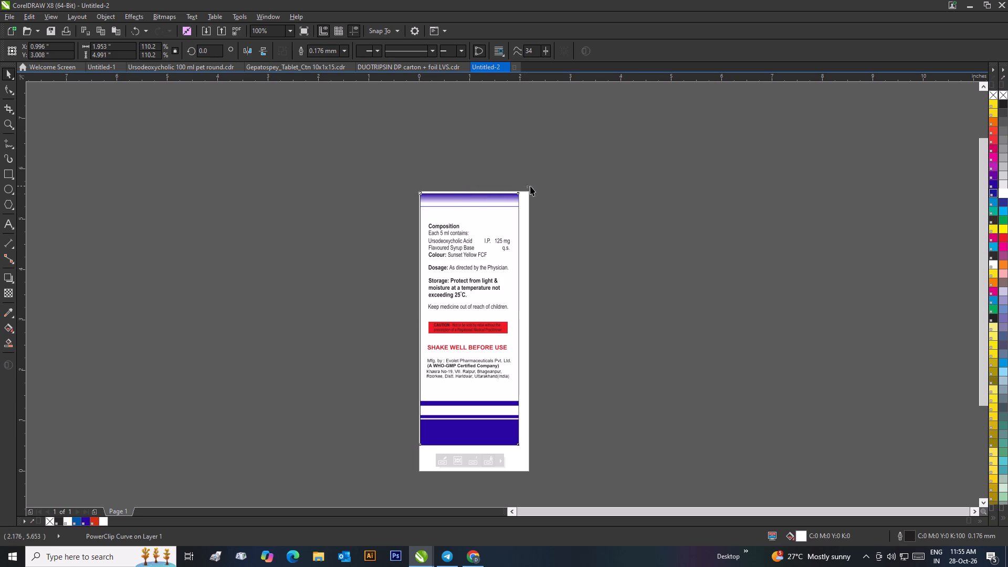
{"action": "left_click_drag", "start_coordinate": [530, 186], "coordinate": [533, 184]}
{"action": "left_click", "coordinate": [470, 214]}
{"action": "left_click_drag", "start_coordinate": [523, 448], "coordinate": [533, 475]}
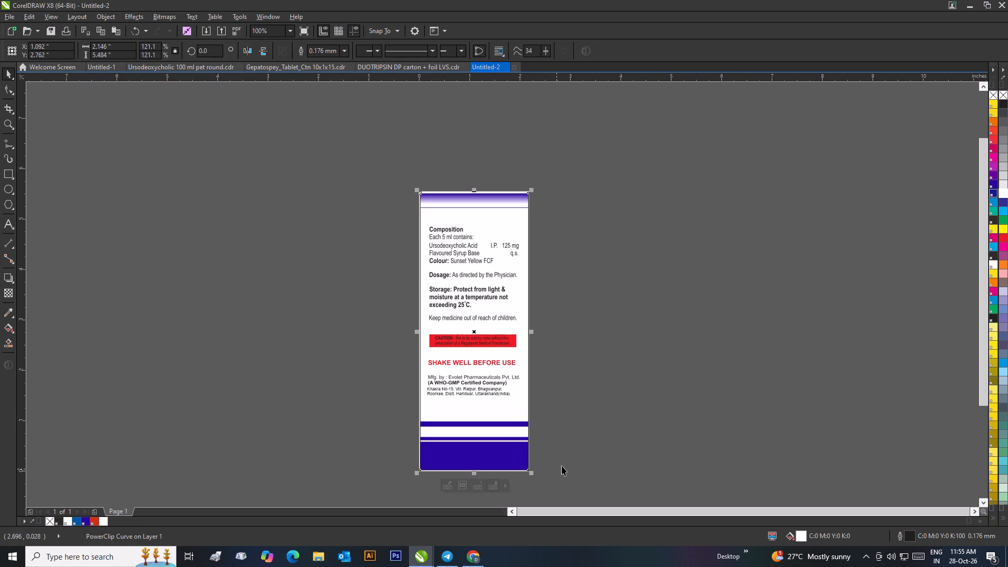
Move the composition panel toward the page's top-left corner and enlarge it proportionally to about 2.171 by 5.548 inches.
{"action": "scroll", "coordinate": [530, 283], "scroll_direction": "up", "scroll_amount": 2}
{"action": "scroll", "coordinate": [496, 313], "scroll_direction": "down", "scroll_amount": 3}
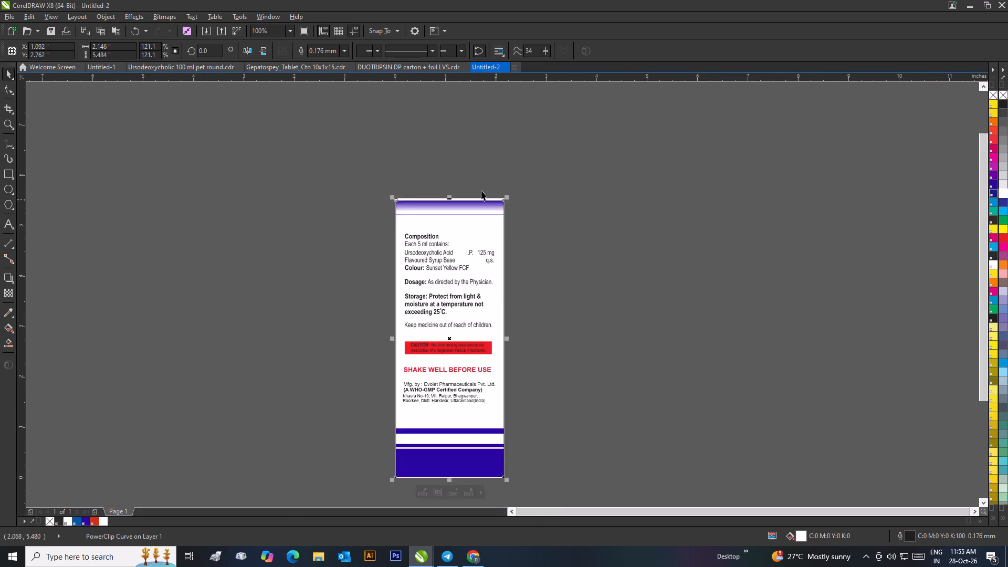
{"action": "scroll", "coordinate": [411, 186], "scroll_direction": "up", "scroll_amount": 3}
{"action": "left_click_drag", "start_coordinate": [408, 432], "coordinate": [404, 416]}
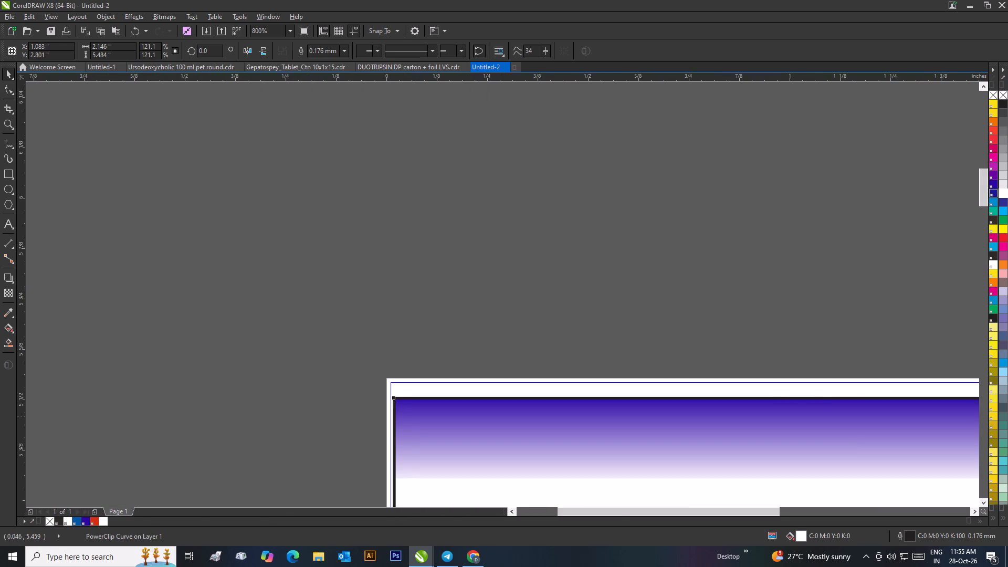
{"action": "left_click_drag", "start_coordinate": [404, 416], "coordinate": [401, 412]}
{"action": "scroll", "coordinate": [400, 412], "scroll_direction": "down", "scroll_amount": 4}
{"action": "scroll", "coordinate": [586, 441], "scroll_direction": "up", "scroll_amount": 2}
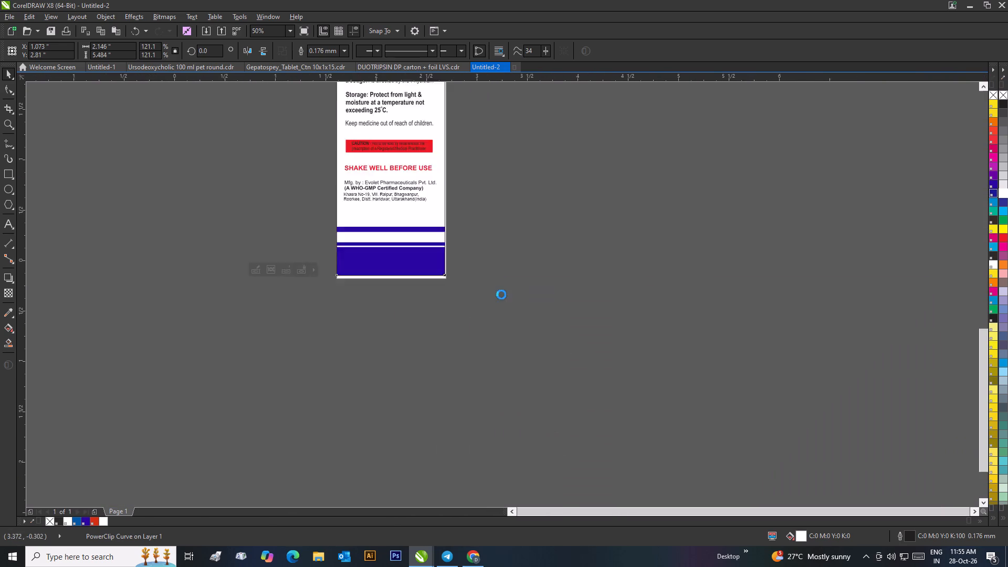
{"action": "scroll", "coordinate": [501, 295], "scroll_direction": "up", "scroll_amount": 2}
{"action": "left_click_drag", "start_coordinate": [285, 216], "coordinate": [291, 229]}
{"action": "left_click", "coordinate": [335, 233]}
Move the composition panel off the page and set the page size to the panel's dimensions, 2.171 by 5.548 inches.
{"action": "scroll", "coordinate": [359, 240], "scroll_direction": "down", "scroll_amount": 4}
{"action": "left_click", "coordinate": [478, 260]}
{"action": "left_click_drag", "start_coordinate": [486, 253], "coordinate": [430, 261]}
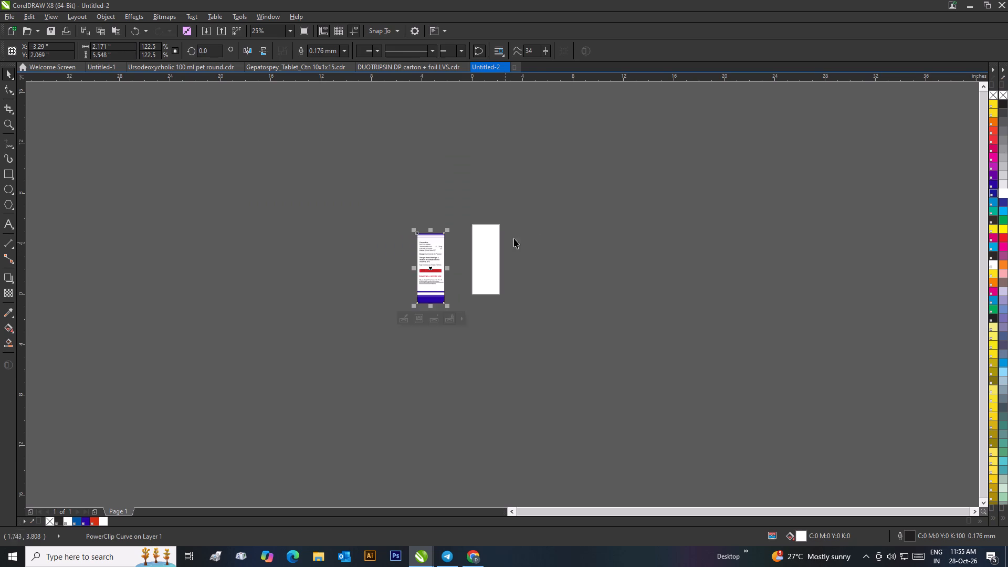
{"action": "left_click", "coordinate": [537, 235]}
{"action": "scroll", "coordinate": [454, 254], "scroll_direction": "up", "scroll_amount": 1}
{"action": "left_click", "coordinate": [468, 303]}
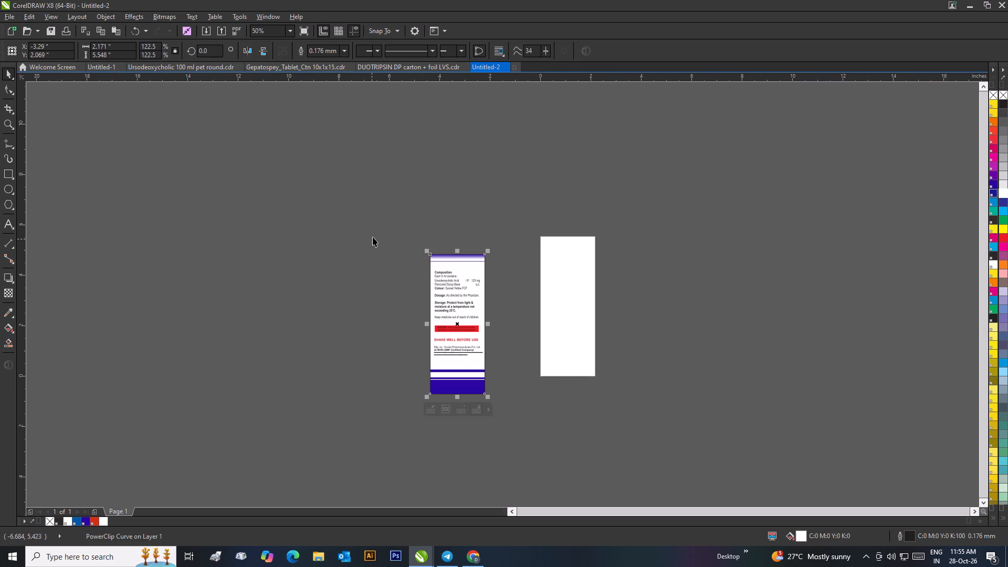
{"action": "left_click_drag", "start_coordinate": [117, 47], "coordinate": [90, 47]}
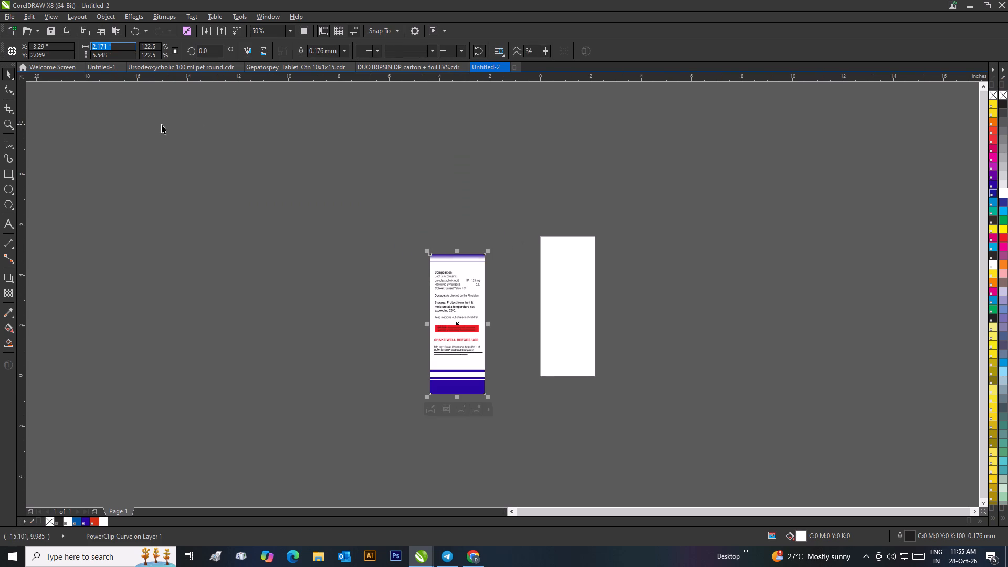
{"action": "key", "text": "ctrl+c"}
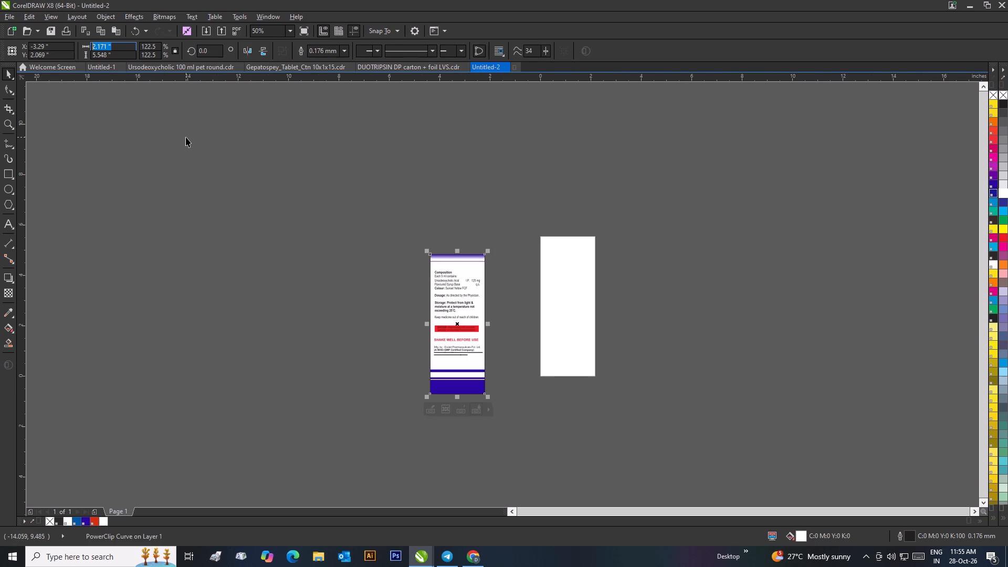
{"action": "left_click", "coordinate": [186, 138]}
{"action": "left_click_drag", "start_coordinate": [128, 45], "coordinate": [98, 48]}
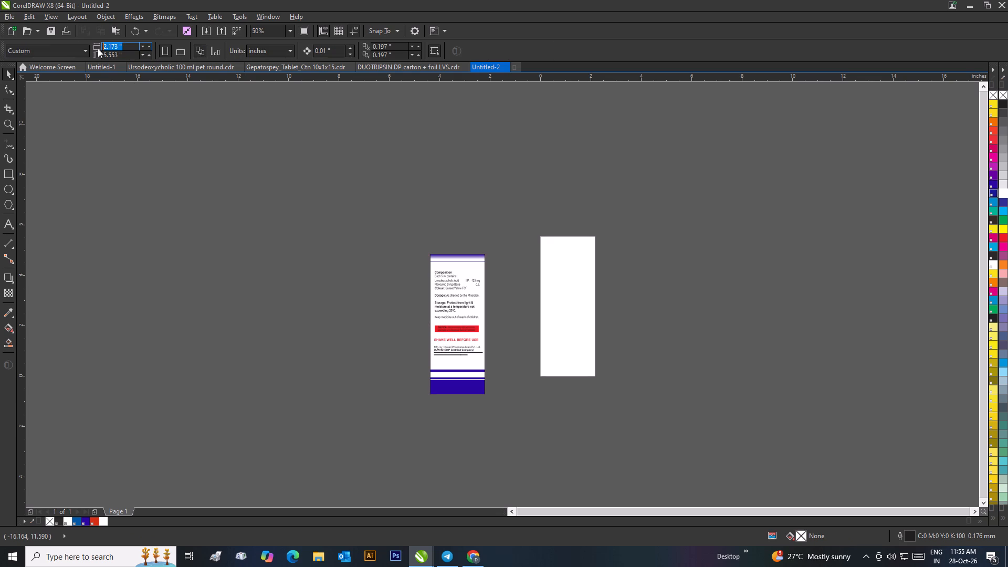
{"action": "key", "text": "BackSpace"}
{"action": "key", "text": "ctrl+v"}
{"action": "key", "text": "Tab"}
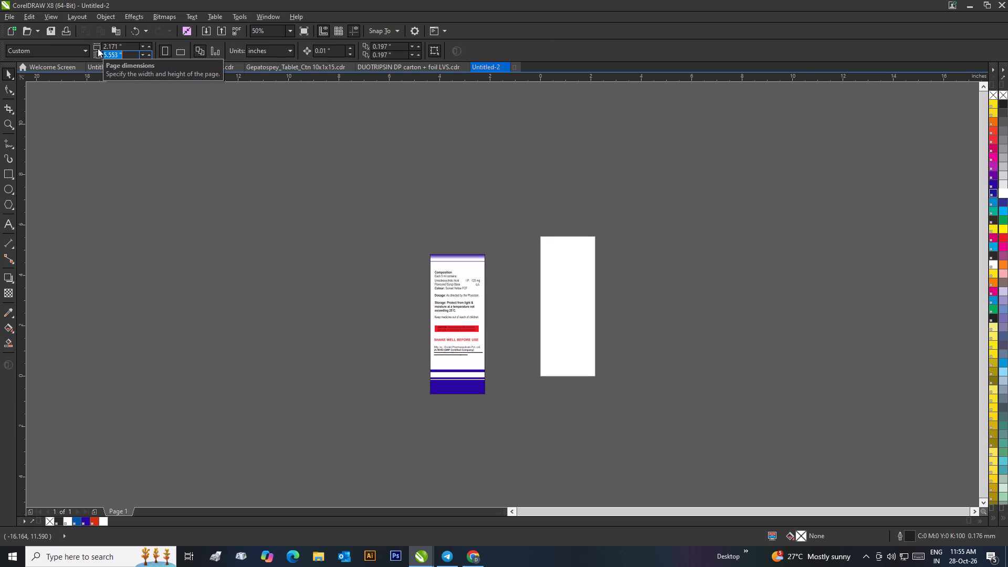
{"action": "key", "text": "BackSpace"}
{"action": "type", "text": "5.548"}
{"action": "key", "text": "Return"}
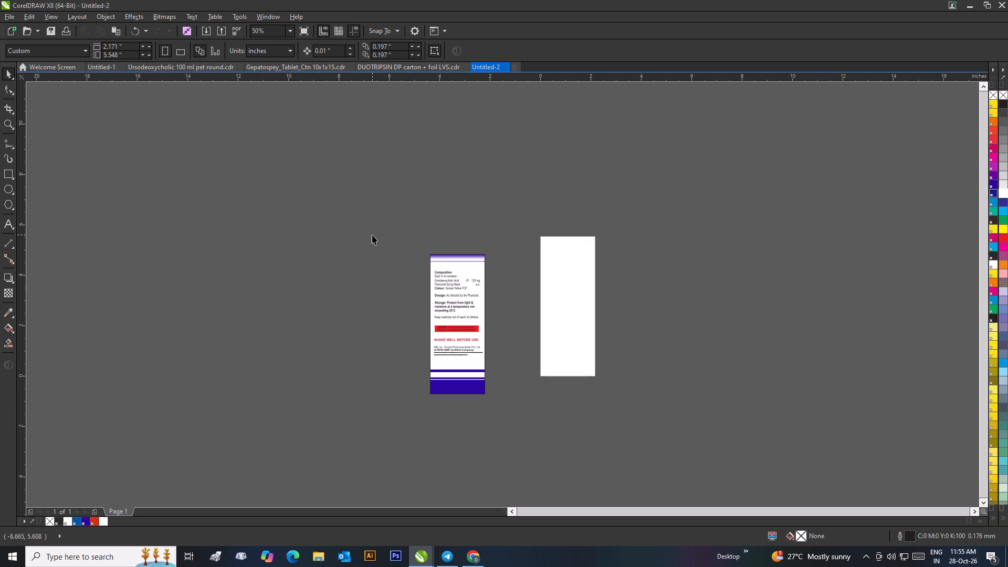
Centre the composition panel on the resized page.
{"action": "left_click", "coordinate": [372, 235]}
{"action": "left_click", "coordinate": [448, 285]}
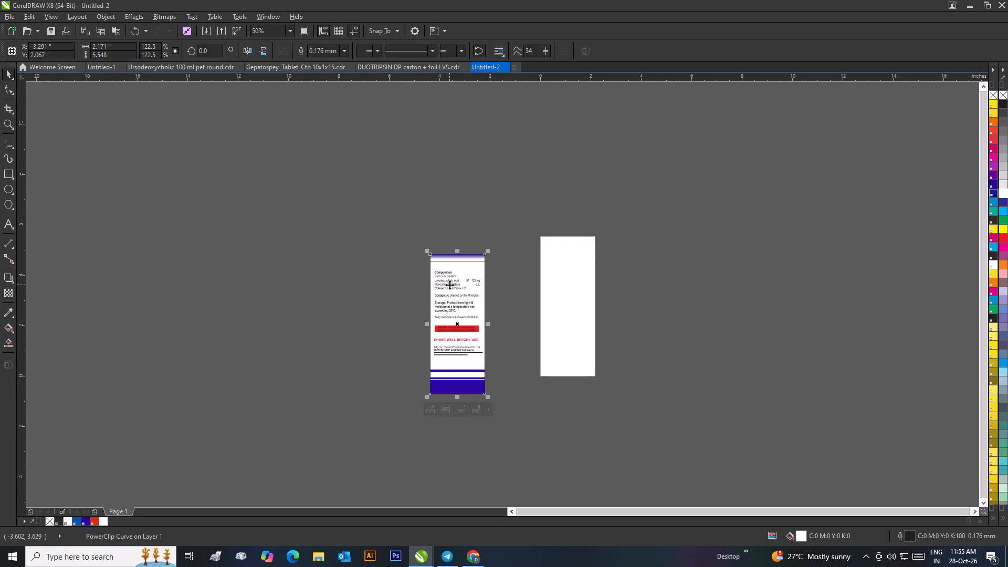
{"action": "key", "text": "p"}
{"action": "left_click", "coordinate": [451, 284]}
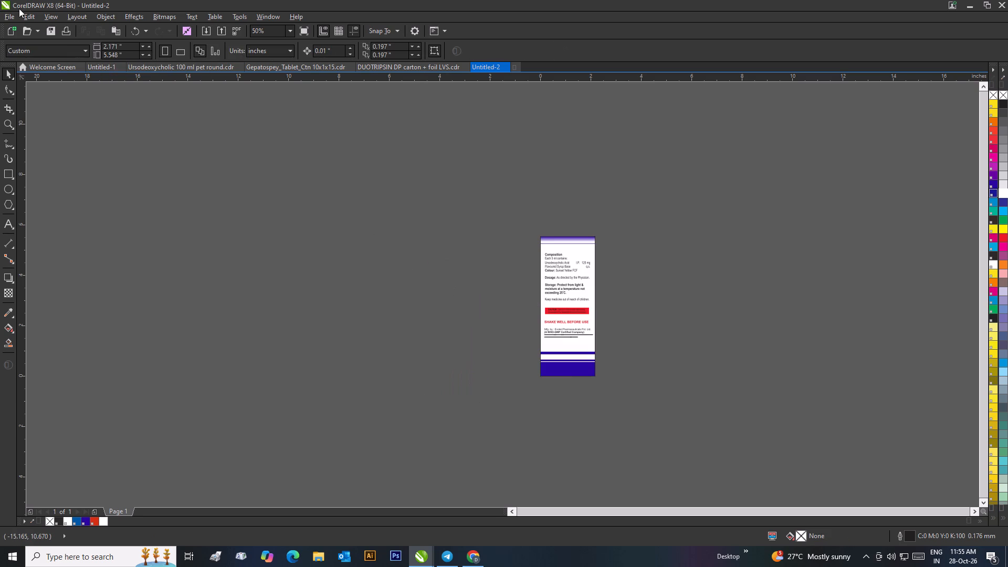
Start exporting the page as PNG and clear the suggested file name.
{"action": "left_click", "coordinate": [13, 14]}
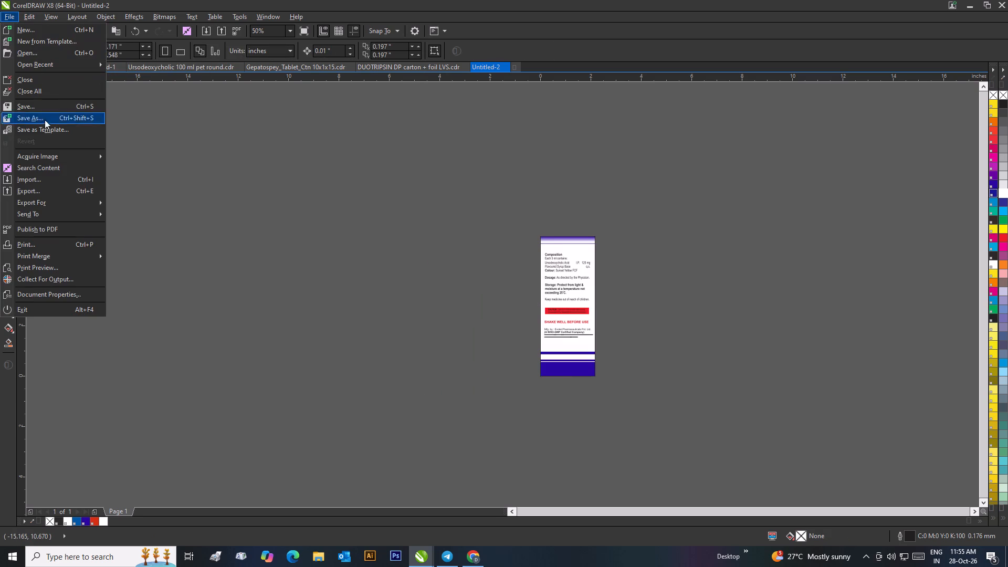
{"action": "left_click", "coordinate": [28, 195]}
{"action": "key", "text": "BackSpace"}
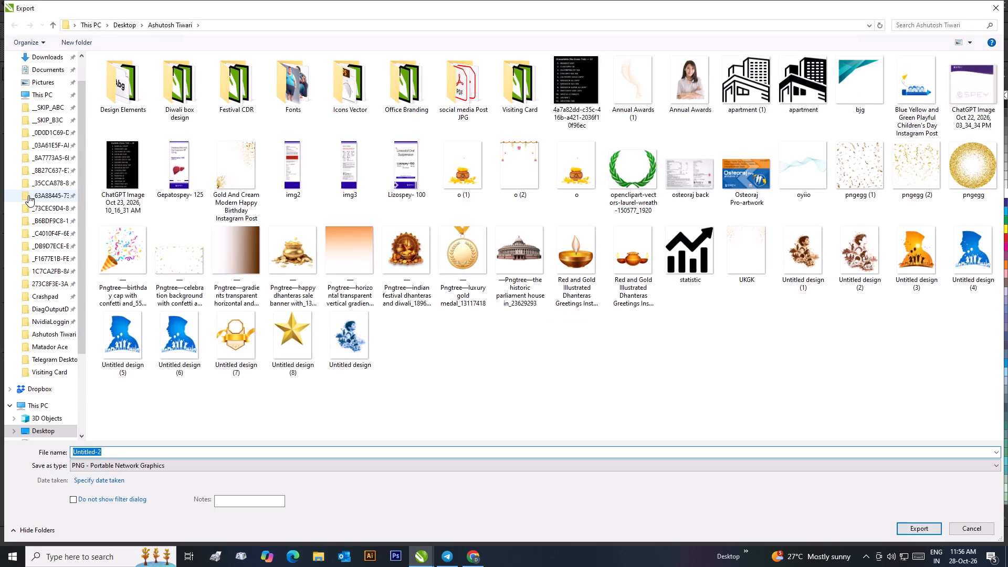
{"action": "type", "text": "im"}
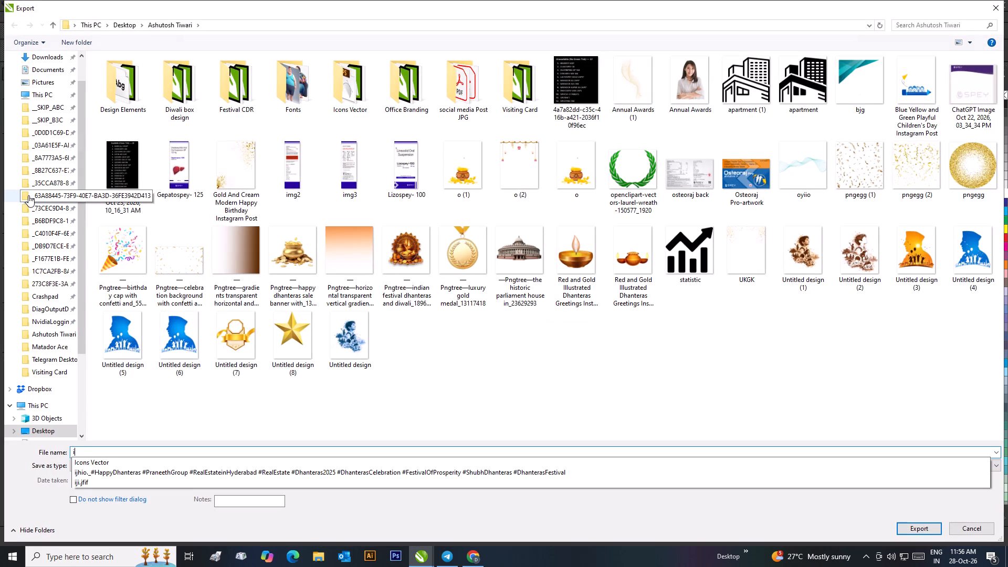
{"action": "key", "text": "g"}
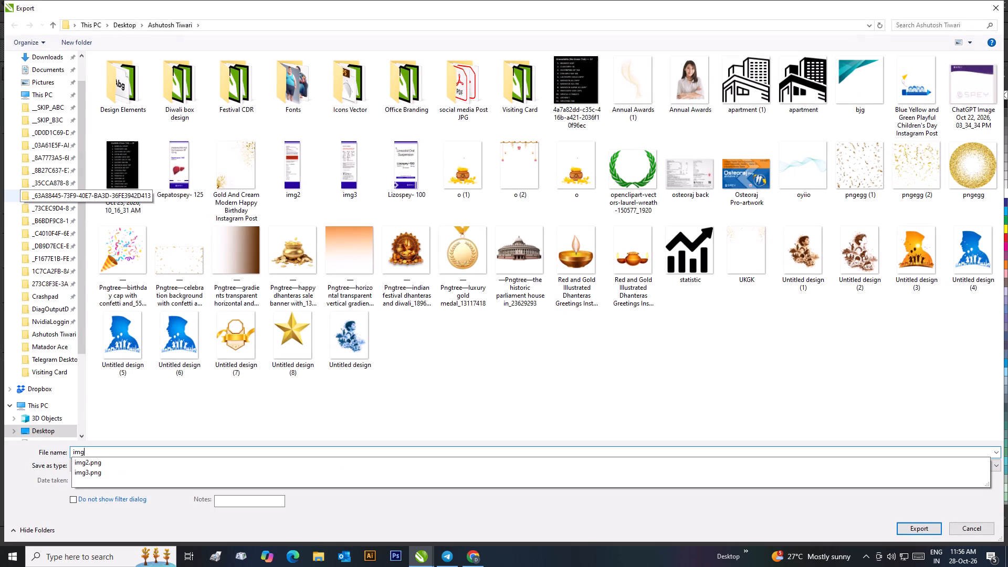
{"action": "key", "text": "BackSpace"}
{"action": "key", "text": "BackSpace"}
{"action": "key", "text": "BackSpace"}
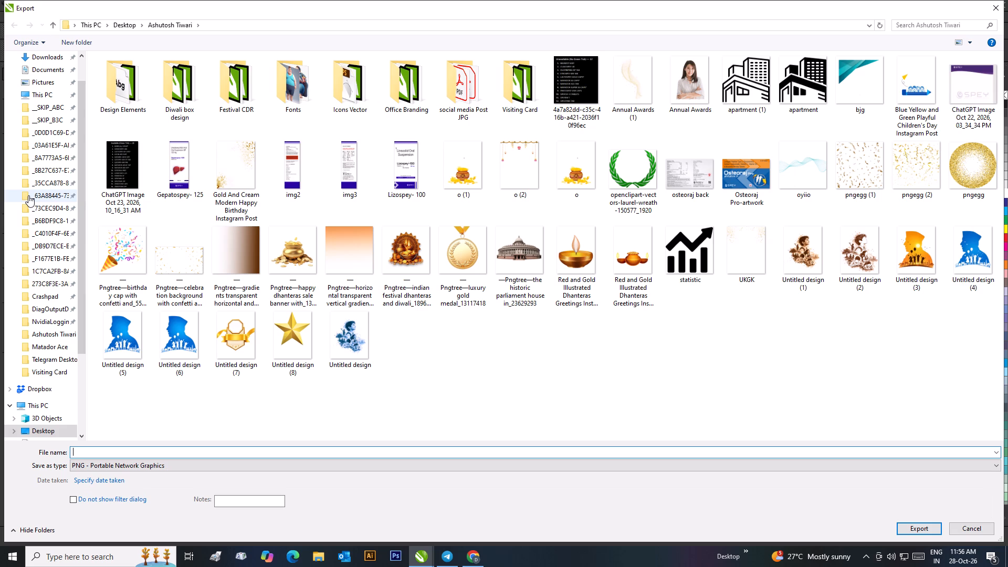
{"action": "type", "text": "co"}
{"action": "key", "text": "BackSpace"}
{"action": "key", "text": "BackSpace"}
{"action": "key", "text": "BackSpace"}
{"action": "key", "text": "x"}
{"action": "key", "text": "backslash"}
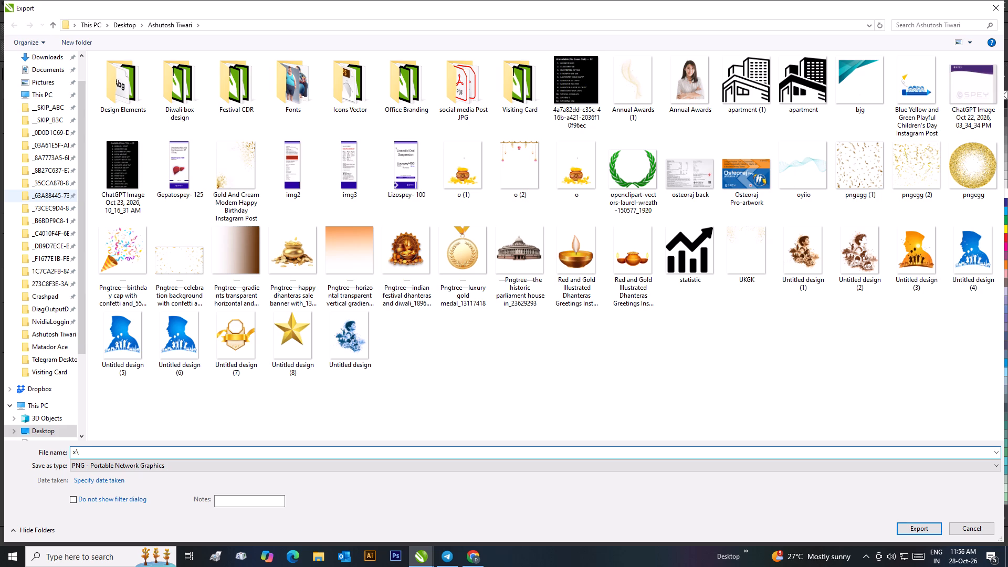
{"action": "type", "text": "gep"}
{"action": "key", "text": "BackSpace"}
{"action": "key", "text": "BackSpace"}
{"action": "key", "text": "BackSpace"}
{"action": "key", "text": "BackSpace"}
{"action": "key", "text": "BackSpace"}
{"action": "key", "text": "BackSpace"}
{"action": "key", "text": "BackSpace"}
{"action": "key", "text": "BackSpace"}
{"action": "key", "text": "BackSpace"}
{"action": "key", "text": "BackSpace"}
Name the PNG "Gepatospey- 125 compnnt", based on the existing Gepatospey- 125 file name, and complete the export.
{"action": "key", "text": "shift+g"}
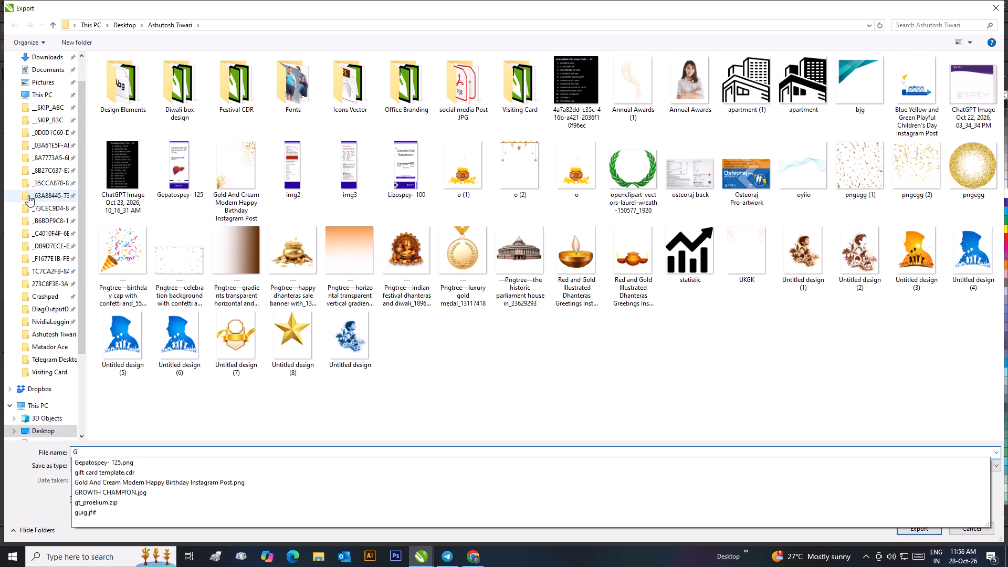
{"action": "key", "text": "e"}
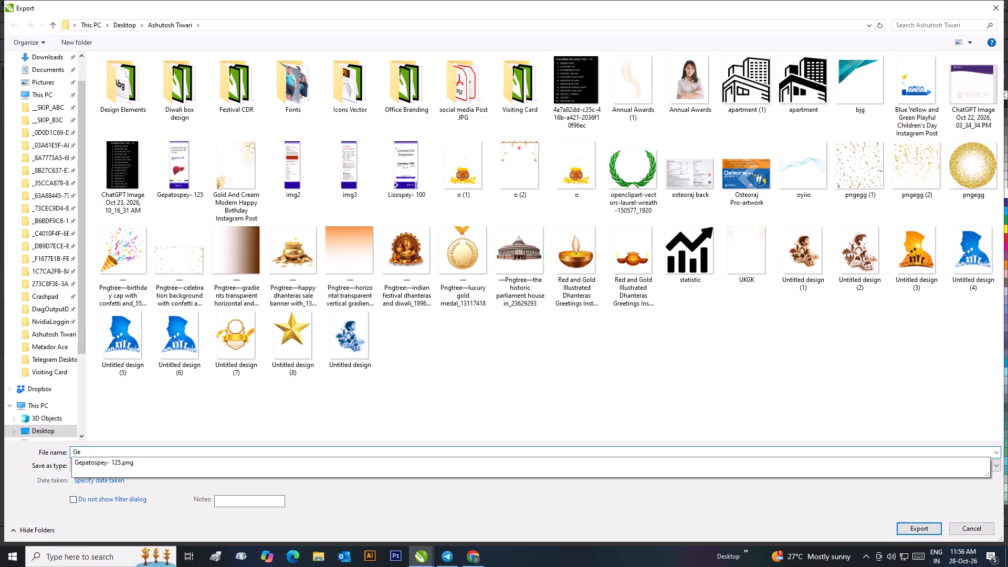
{"action": "left_click", "coordinate": [91, 466]}
{"action": "left_click", "coordinate": [136, 453]}
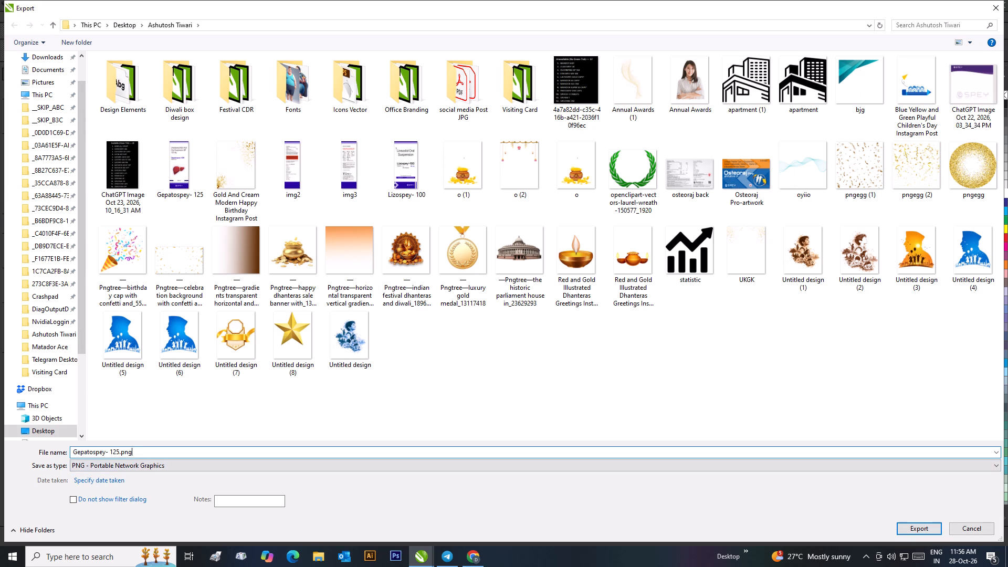
{"action": "key", "text": "BackSpace"}
{"action": "key", "text": "BackSpace"}
{"action": "key", "text": "BackSpace"}
{"action": "key", "text": "BackSpace"}
{"action": "key", "text": "space"}
{"action": "type", "text": "comp"}
{"action": "type", "text": "nnt"}
{"action": "left_click", "coordinate": [929, 530]}
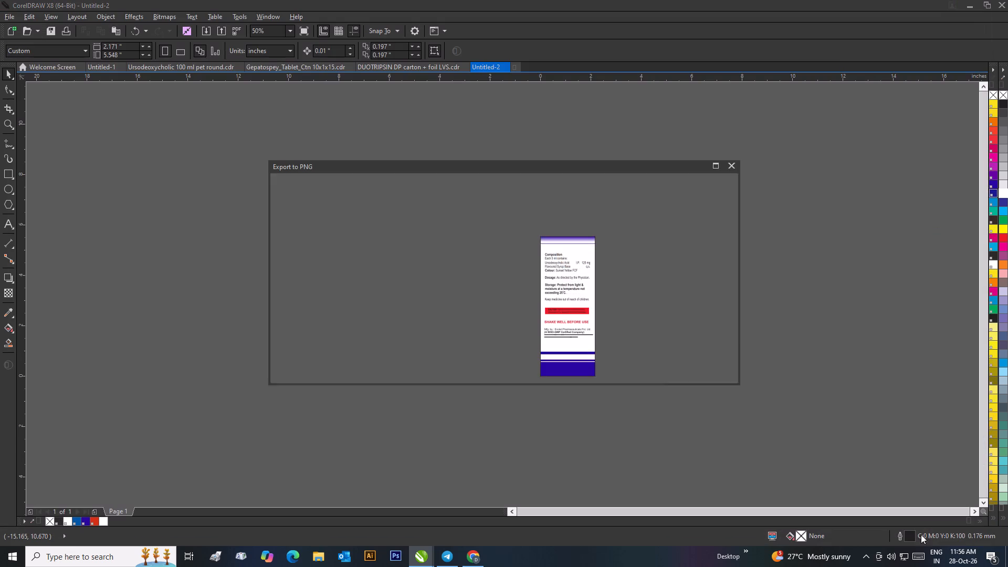
{"action": "left_click", "coordinate": [667, 368]}
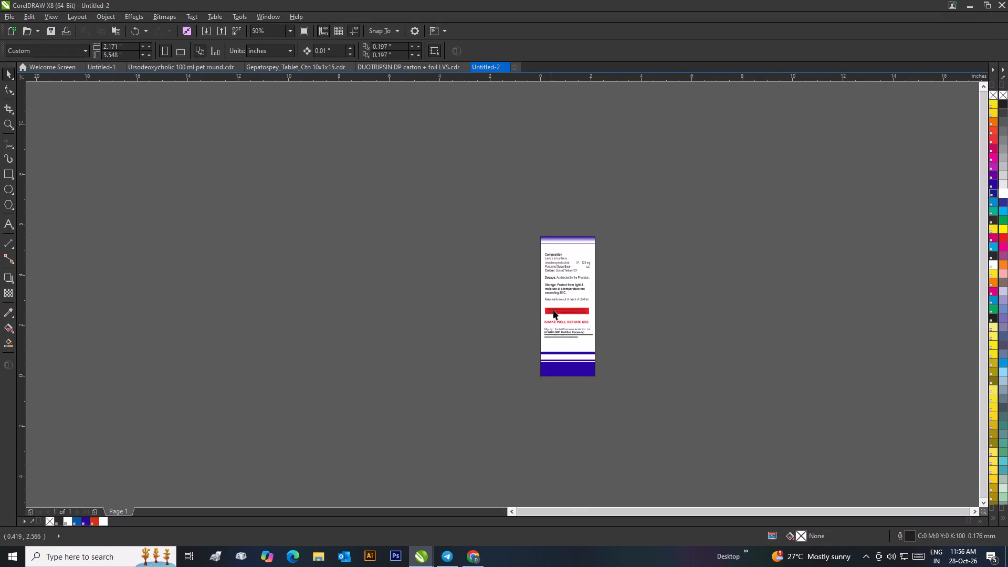
Delete the exported composition panel from the page in Untitled-2.
{"action": "scroll", "coordinate": [560, 297], "scroll_direction": "up", "scroll_amount": 2}
{"action": "scroll", "coordinate": [502, 295], "scroll_direction": "down", "scroll_amount": 2}
{"action": "scroll", "coordinate": [503, 270], "scroll_direction": "up", "scroll_amount": 3}
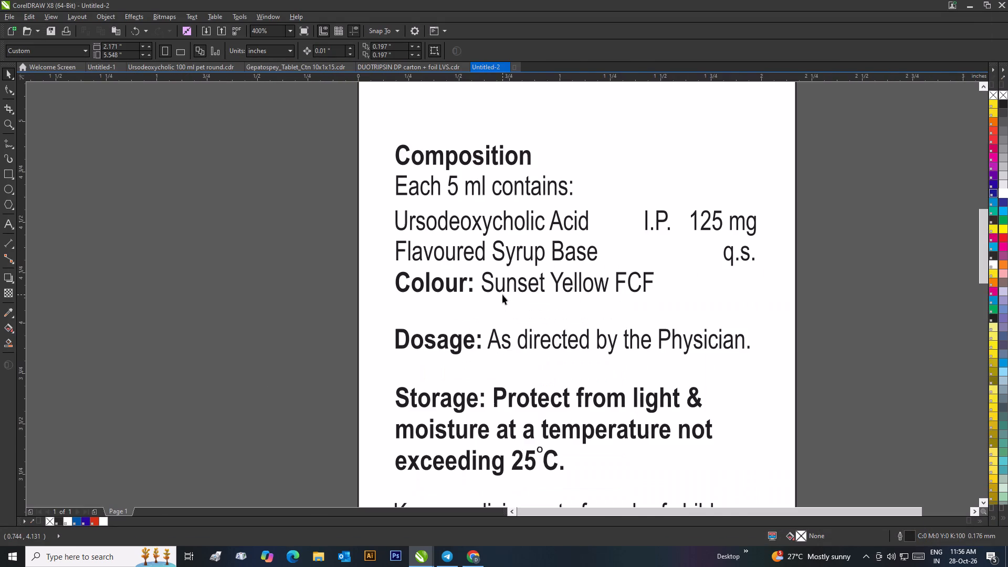
{"action": "scroll", "coordinate": [502, 295], "scroll_direction": "down", "scroll_amount": 3}
{"action": "left_click", "coordinate": [511, 291]}
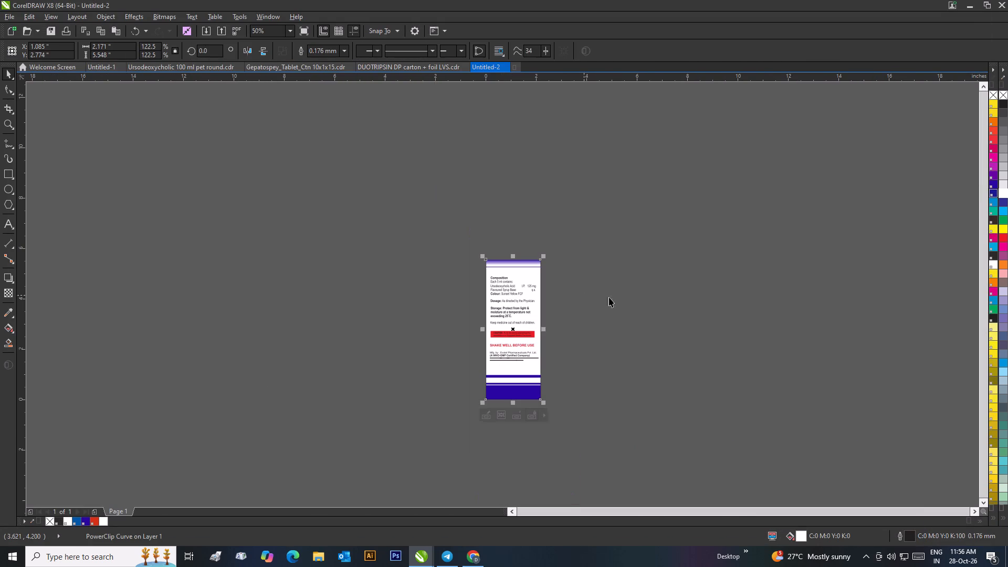
{"action": "left_click", "coordinate": [617, 299]}
{"action": "left_click", "coordinate": [531, 300]}
{"action": "key", "text": "Delete"}
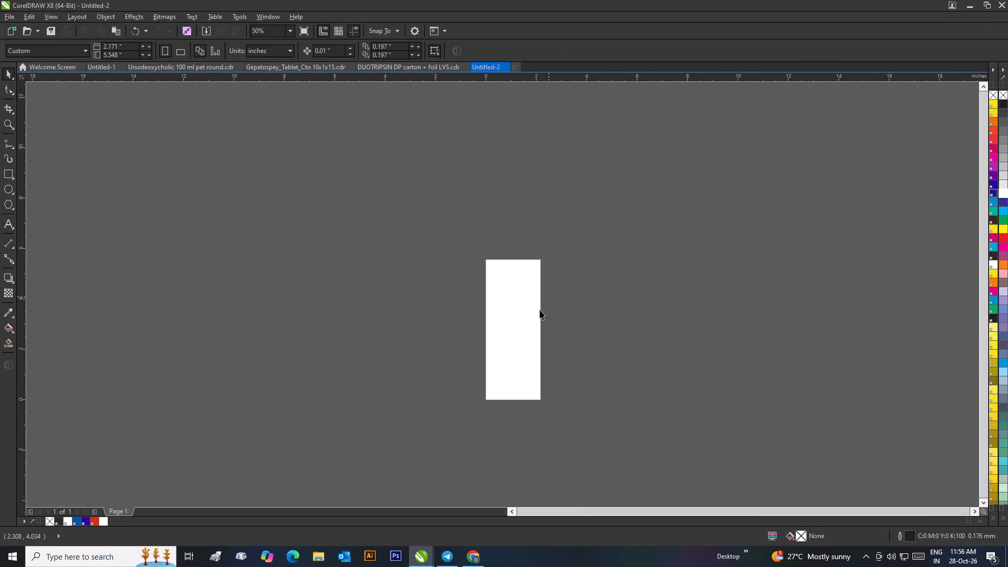
In the Ursodeoxycholic 100 ml pet round document, group the two objects of the Mfg. Lic. No. side panel and copy the group.
{"action": "left_click", "coordinate": [388, 65]}
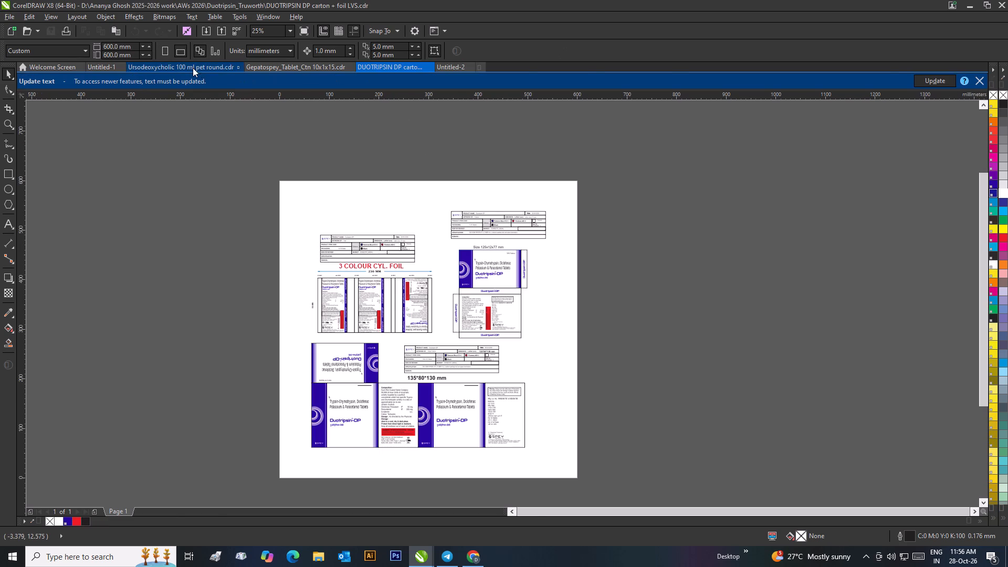
{"action": "left_click", "coordinate": [193, 68]}
{"action": "left_click_drag", "start_coordinate": [679, 178], "coordinate": [497, 415]}
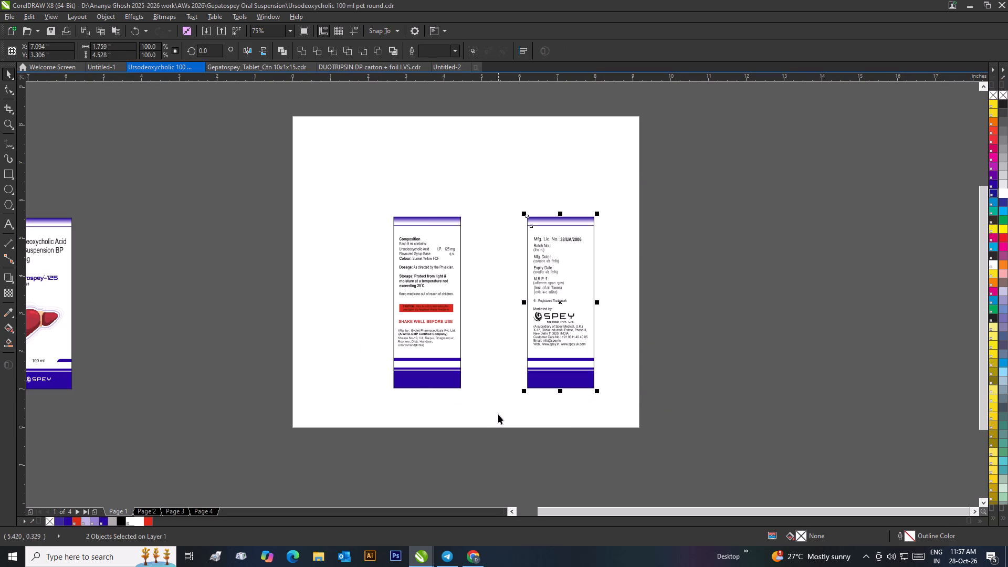
{"action": "key", "text": "ctrl+g"}
{"action": "left_click", "coordinate": [755, 344]}
{"action": "left_click", "coordinate": [541, 268]}
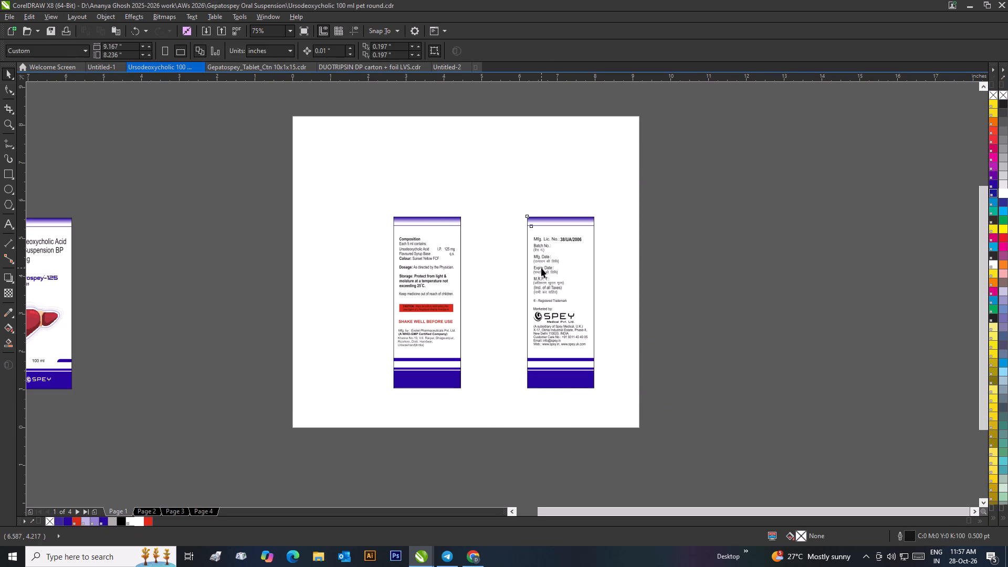
{"action": "right_click", "coordinate": [541, 268]}
{"action": "left_click", "coordinate": [582, 390]}
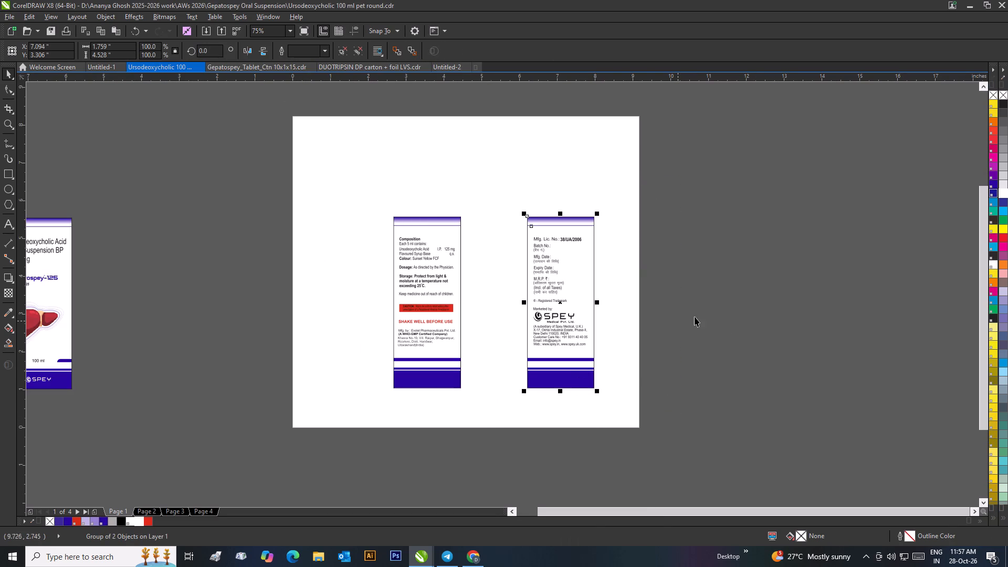
Ungroup the Mfg. Lic. No. panel and fill its PowerClip frame with white.
{"action": "left_click", "coordinate": [695, 317]}
{"action": "left_click", "coordinate": [547, 292]}
{"action": "right_click", "coordinate": [547, 292]}
{"action": "left_click", "coordinate": [582, 73]}
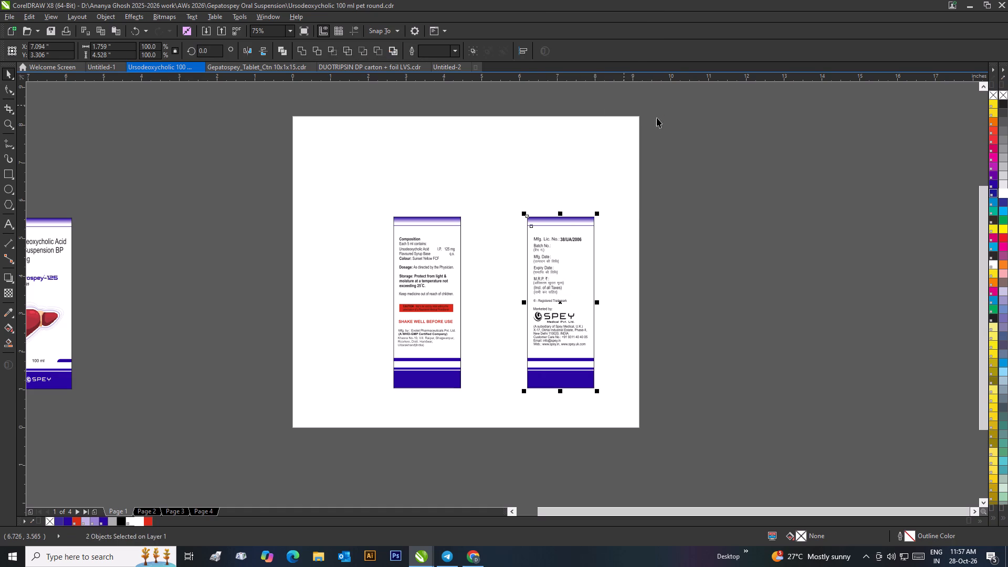
{"action": "left_click", "coordinate": [677, 123]}
{"action": "left_click", "coordinate": [593, 235]}
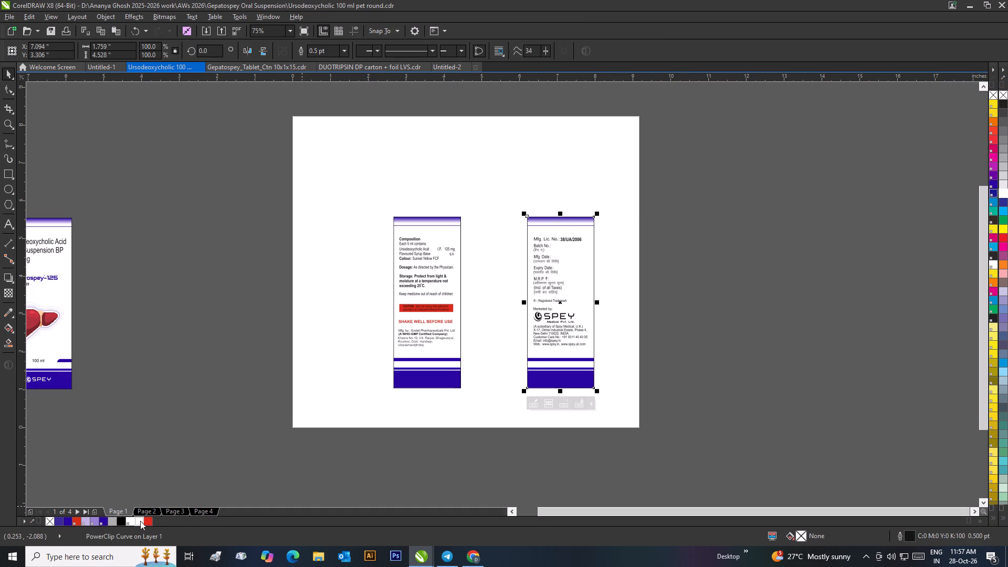
{"action": "left_click", "coordinate": [140, 521]}
{"action": "left_click", "coordinate": [172, 394]}
Regroup the two objects of the Mfg. Lic. No. panel.
{"action": "left_click_drag", "start_coordinate": [671, 187], "coordinate": [505, 397]}
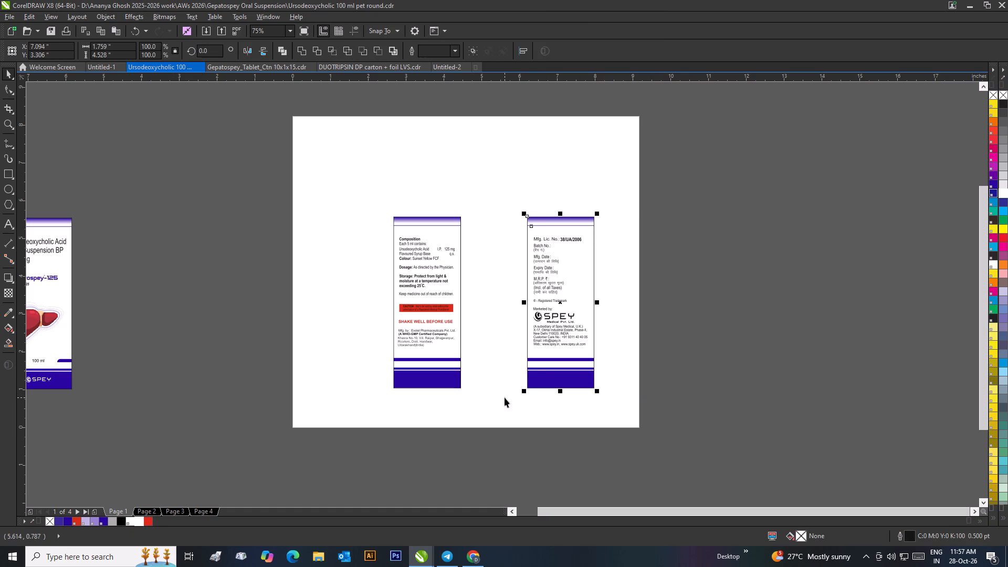
{"action": "key", "text": "ctrl+g"}
{"action": "left_click", "coordinate": [726, 379]}
{"action": "scroll", "coordinate": [616, 364], "scroll_direction": "down", "scroll_amount": 1}
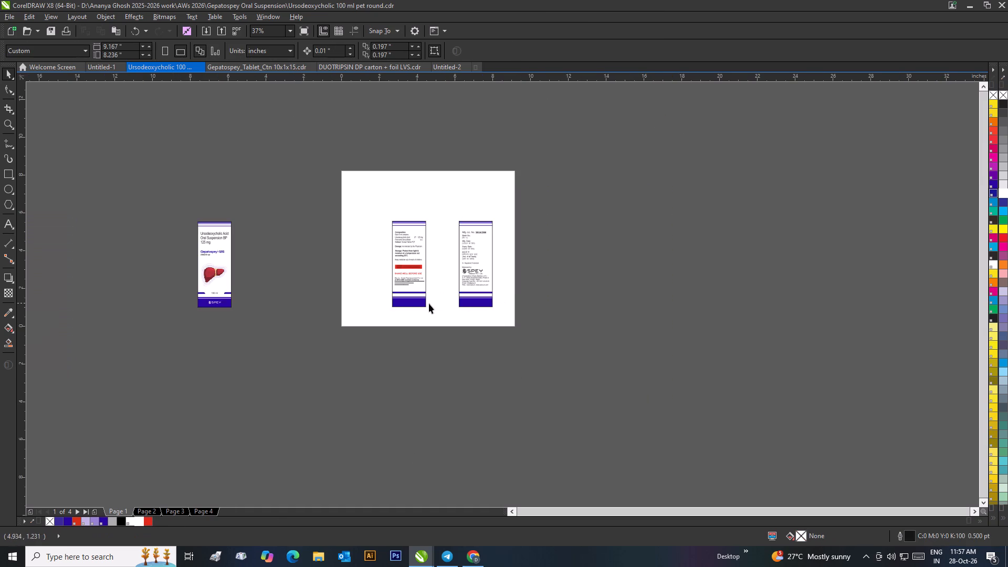
{"action": "scroll", "coordinate": [427, 304], "scroll_direction": "up", "scroll_amount": 1}
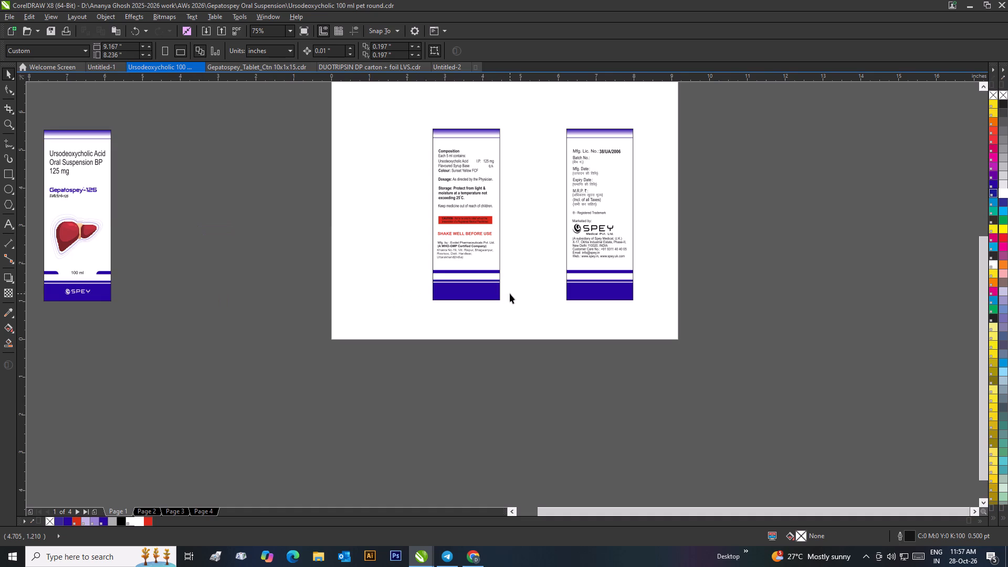
Copy the grouped Mfg. Lic. No. panel into Untitled-2 and centre it on the page.
{"action": "left_click", "coordinate": [566, 202]}
{"action": "right_click", "coordinate": [591, 202]}
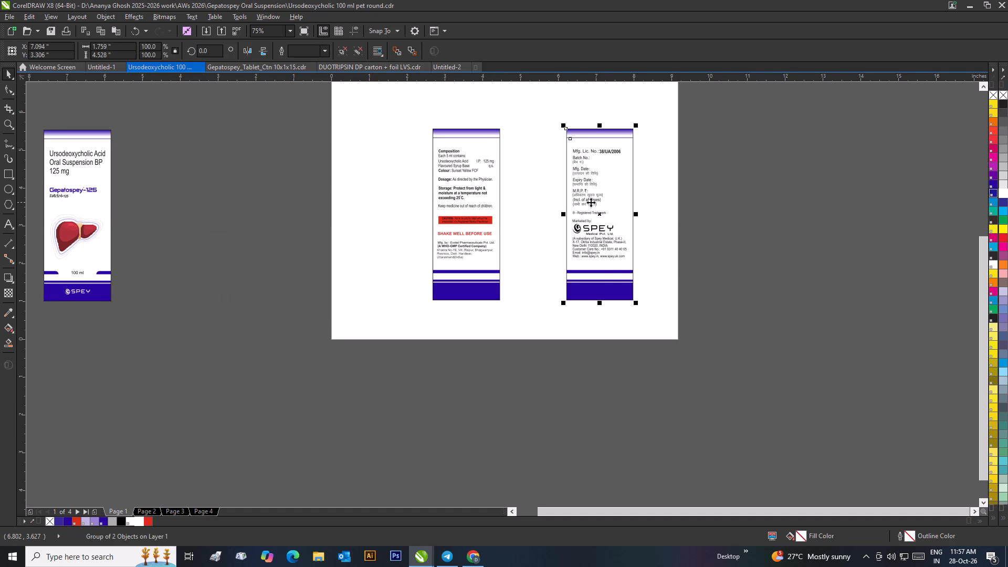
{"action": "left_click", "coordinate": [626, 318]}
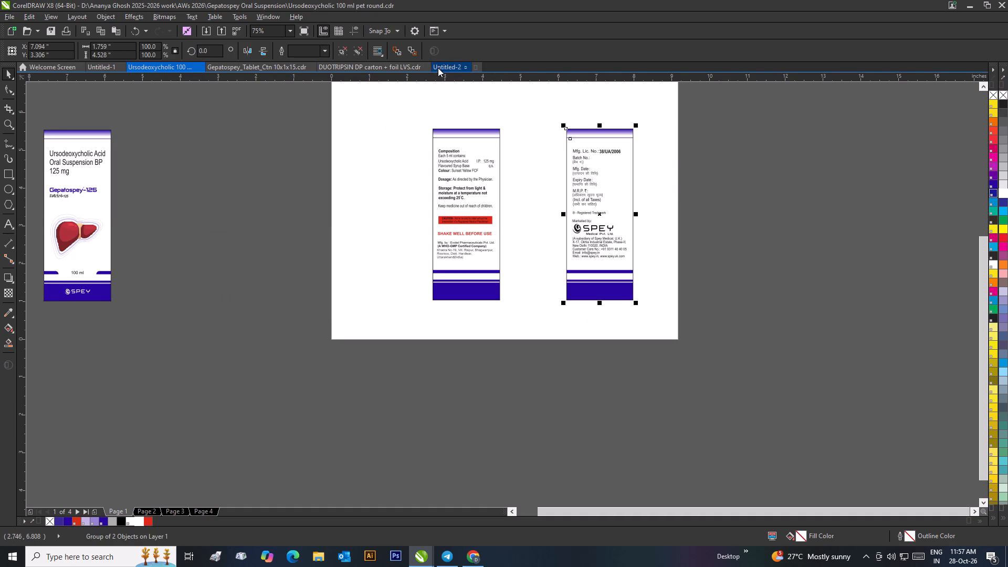
{"action": "left_click", "coordinate": [438, 68]}
{"action": "key", "text": "ctrl+v"}
{"action": "key", "text": "p"}
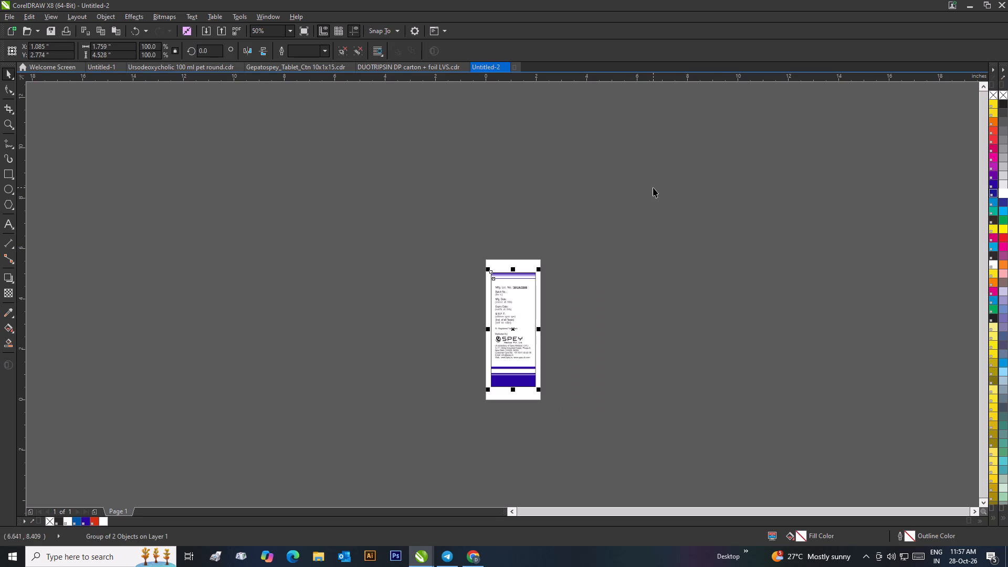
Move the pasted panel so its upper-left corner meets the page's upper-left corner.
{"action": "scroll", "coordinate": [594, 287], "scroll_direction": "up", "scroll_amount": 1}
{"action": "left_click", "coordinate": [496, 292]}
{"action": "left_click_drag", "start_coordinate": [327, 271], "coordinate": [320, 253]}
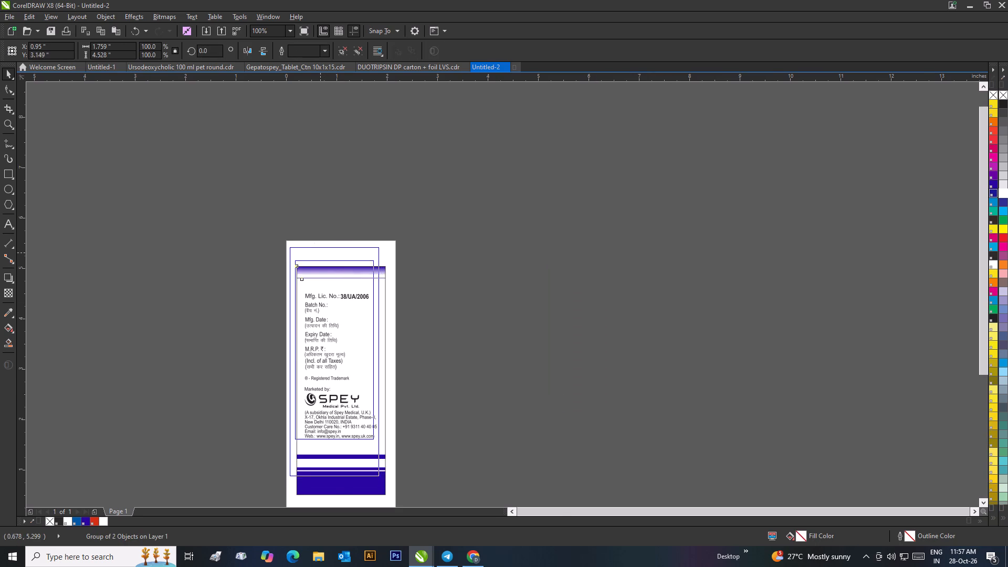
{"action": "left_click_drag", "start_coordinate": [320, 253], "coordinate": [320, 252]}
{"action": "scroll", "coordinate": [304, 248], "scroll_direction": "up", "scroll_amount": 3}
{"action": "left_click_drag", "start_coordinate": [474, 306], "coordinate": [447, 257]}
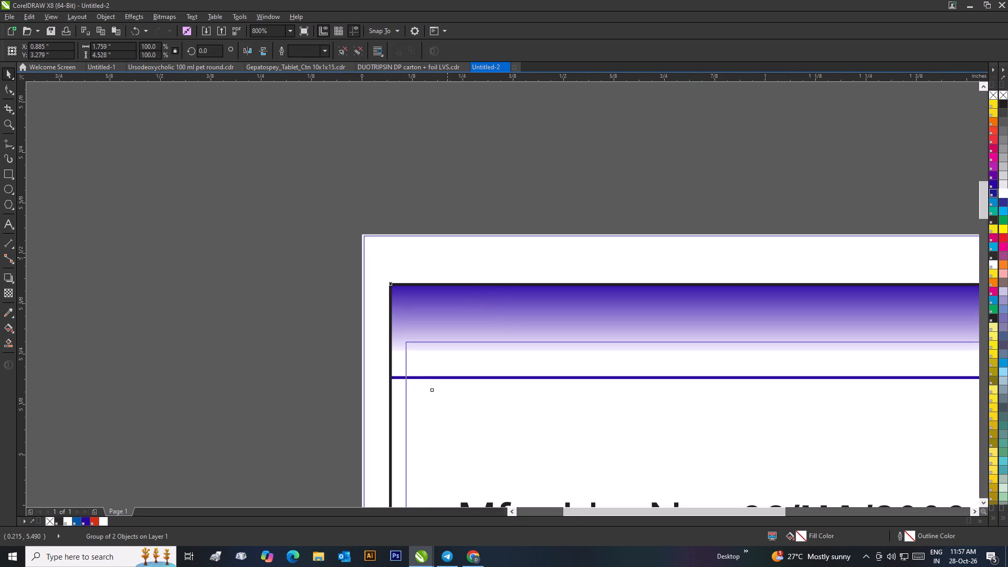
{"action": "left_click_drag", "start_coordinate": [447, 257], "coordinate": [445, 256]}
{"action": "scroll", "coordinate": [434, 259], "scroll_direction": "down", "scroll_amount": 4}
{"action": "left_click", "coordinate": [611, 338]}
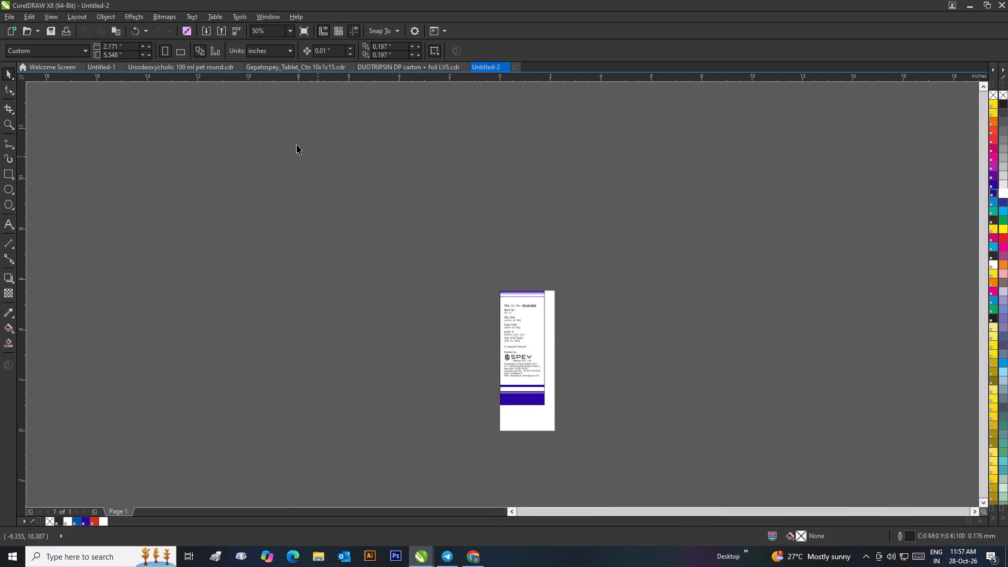
Scale the Mfg. Lic. No. panel proportionally to the page width of 2.171 inches and centre it on the page.
{"action": "left_click_drag", "start_coordinate": [129, 48], "coordinate": [99, 49]}
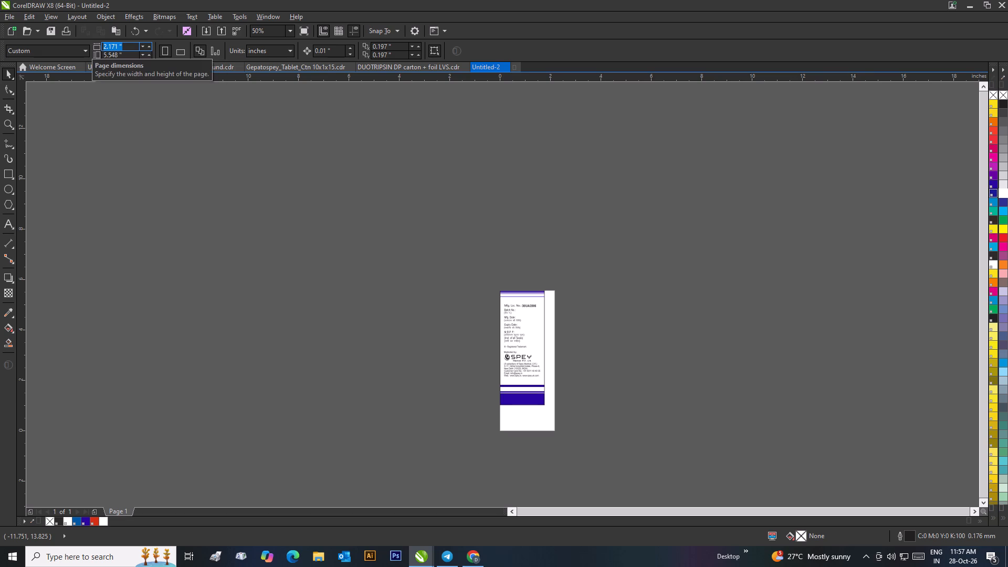
{"action": "key", "text": "ctrl+c"}
{"action": "left_click", "coordinate": [233, 164]}
{"action": "left_click", "coordinate": [537, 320]}
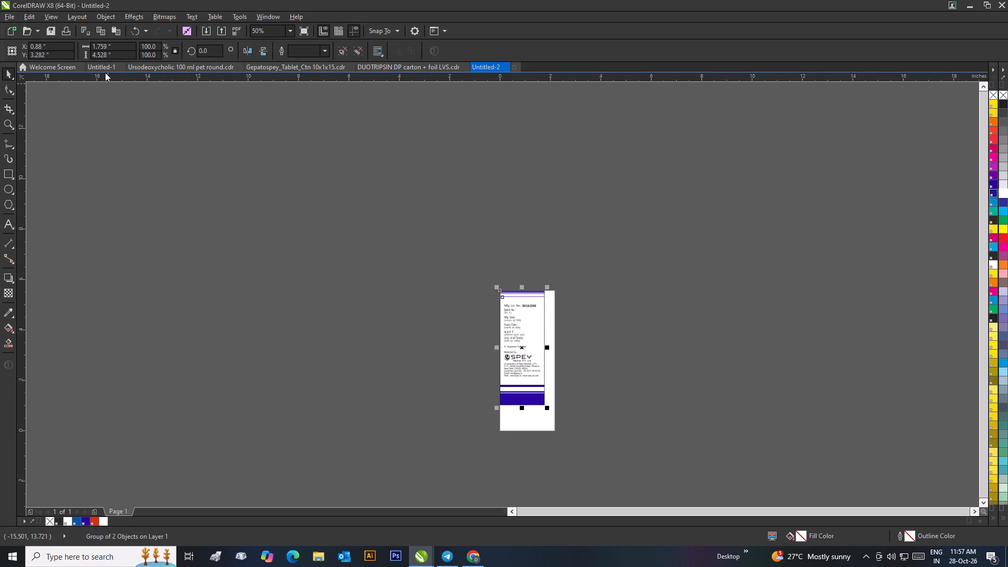
{"action": "left_click", "coordinate": [108, 44]}
{"action": "left_click_drag", "start_coordinate": [119, 46], "coordinate": [91, 48]}
{"action": "key", "text": "BackSpace"}
{"action": "key", "text": "ctrl+v"}
{"action": "key", "text": "Return"}
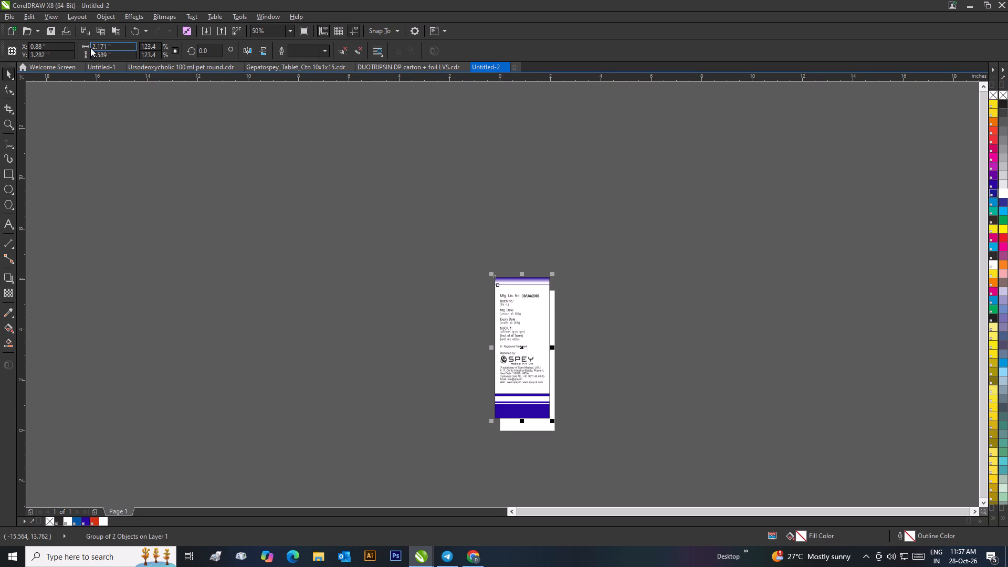
{"action": "key", "text": "p"}
{"action": "left_click", "coordinate": [537, 256]}
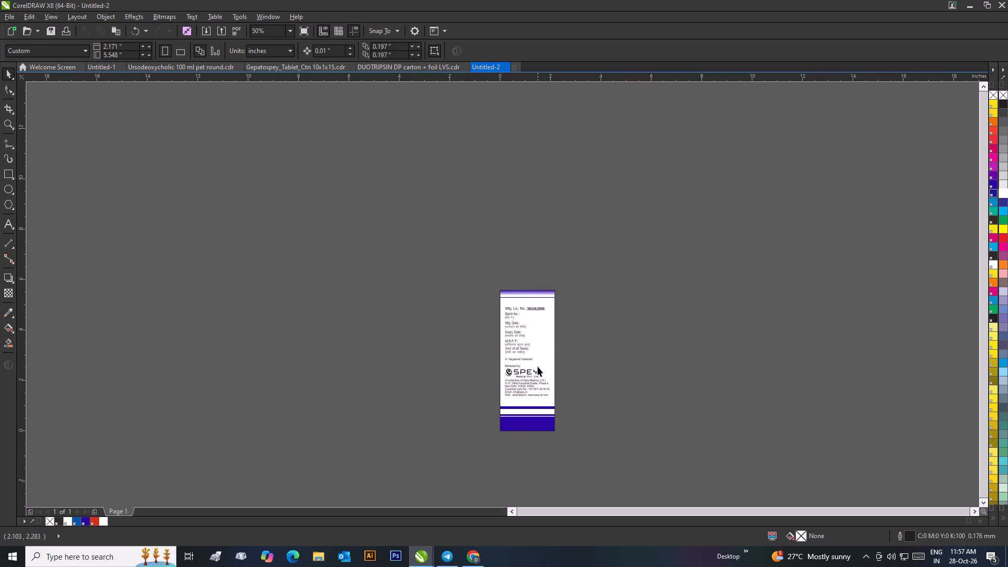
{"action": "left_click", "coordinate": [538, 366]}
{"action": "left_click", "coordinate": [586, 366]}
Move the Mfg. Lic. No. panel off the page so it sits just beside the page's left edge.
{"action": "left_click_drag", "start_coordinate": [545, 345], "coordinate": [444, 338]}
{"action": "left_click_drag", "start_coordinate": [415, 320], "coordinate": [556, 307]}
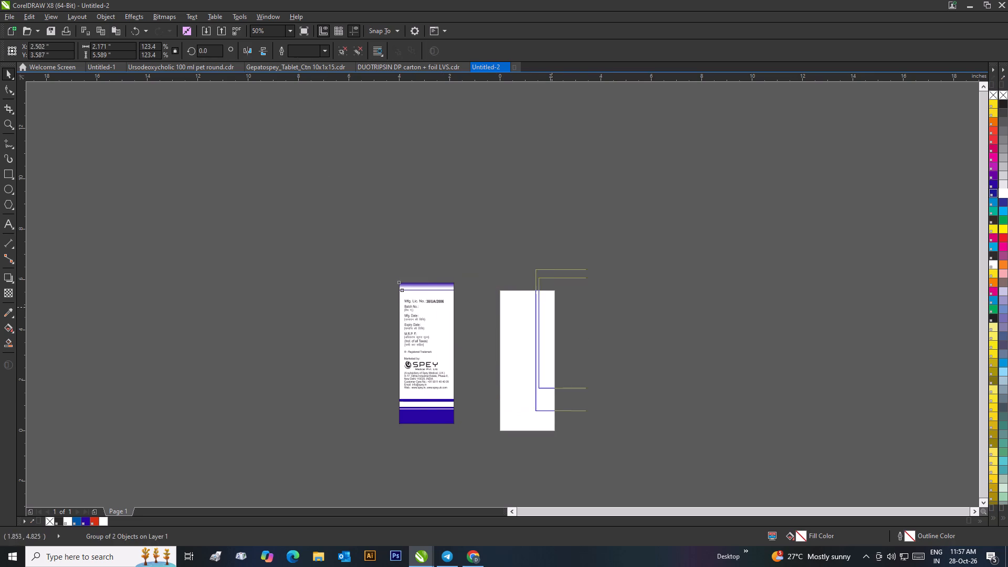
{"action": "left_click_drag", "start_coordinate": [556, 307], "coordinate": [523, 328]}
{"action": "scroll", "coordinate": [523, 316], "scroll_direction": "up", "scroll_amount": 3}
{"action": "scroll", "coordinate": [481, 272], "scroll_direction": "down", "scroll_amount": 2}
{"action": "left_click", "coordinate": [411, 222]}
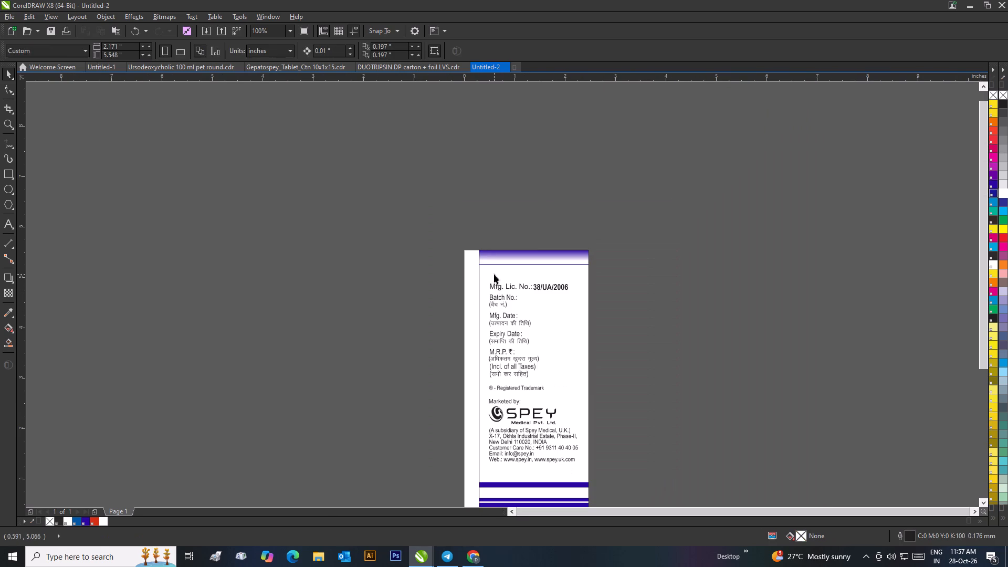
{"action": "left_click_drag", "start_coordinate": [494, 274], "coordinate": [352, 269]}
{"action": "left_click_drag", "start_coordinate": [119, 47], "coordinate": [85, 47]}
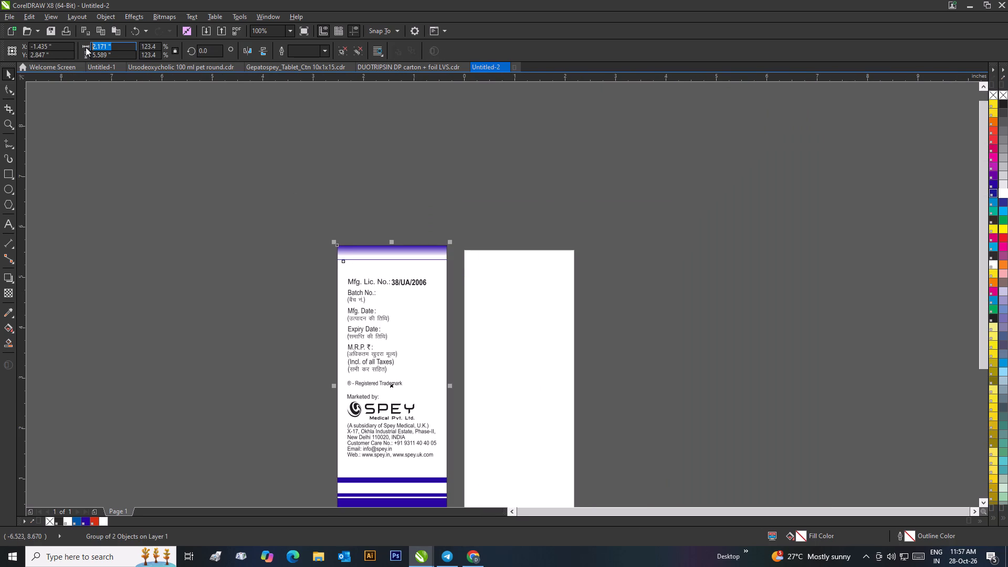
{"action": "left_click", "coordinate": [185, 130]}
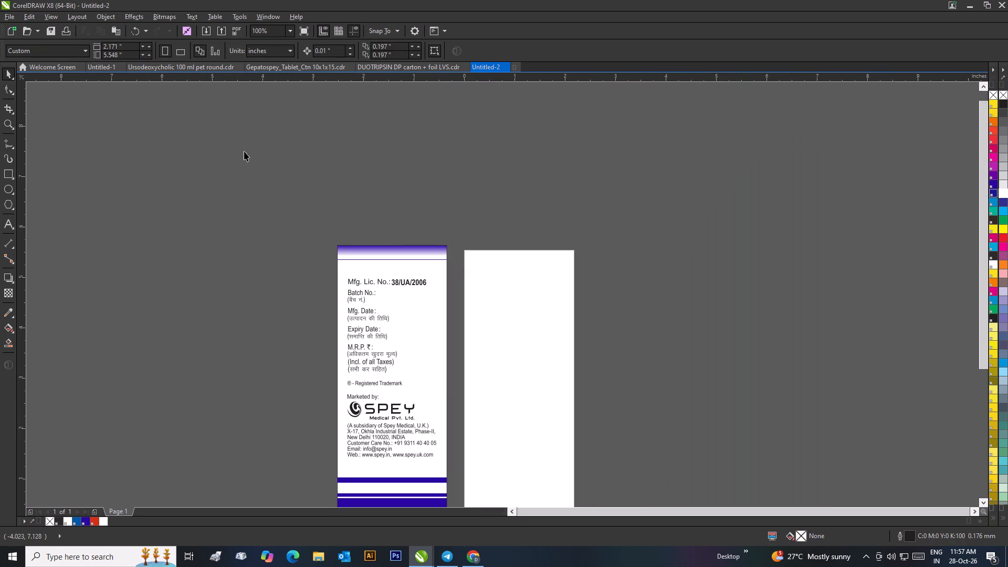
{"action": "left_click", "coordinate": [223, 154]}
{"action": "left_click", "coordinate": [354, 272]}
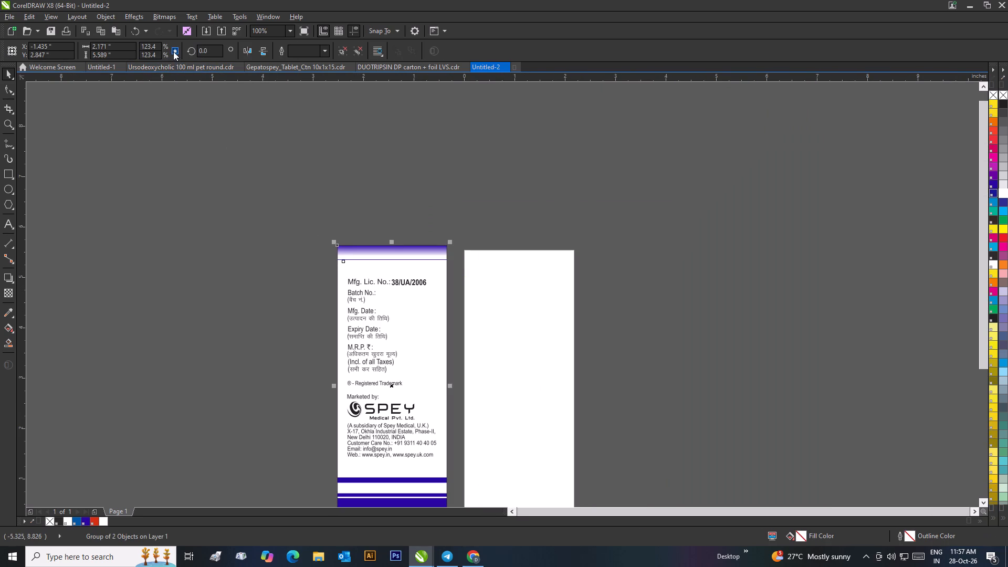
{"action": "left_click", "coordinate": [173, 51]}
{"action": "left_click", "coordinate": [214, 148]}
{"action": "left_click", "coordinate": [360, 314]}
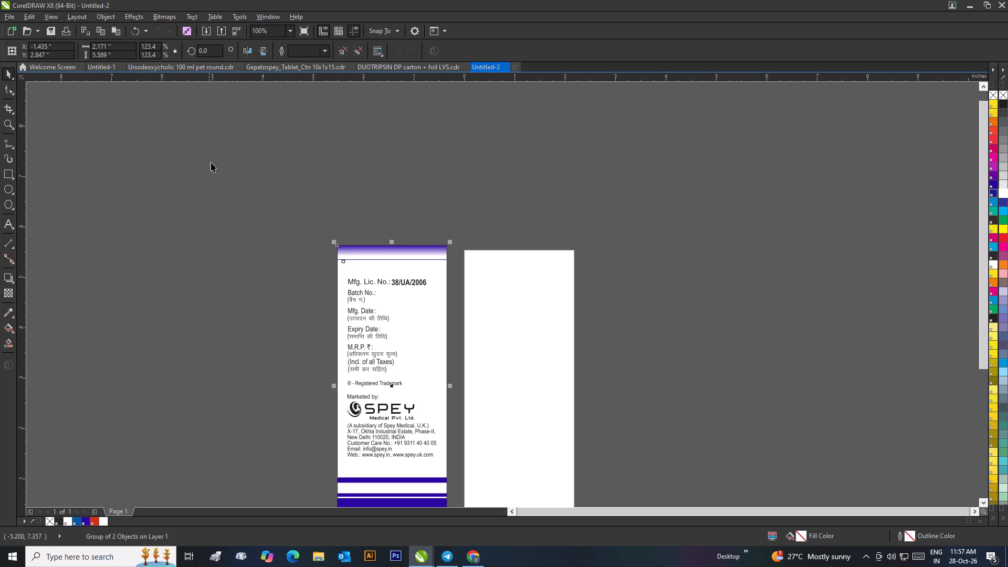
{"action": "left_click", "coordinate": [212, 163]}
Set the page height to match the Mfg. Lic. No. panel's height of 5.589 inches.
{"action": "left_click", "coordinate": [392, 289]}
{"action": "left_click_drag", "start_coordinate": [113, 56], "coordinate": [84, 54]}
{"action": "key", "text": "ctrl+c"}
{"action": "left_click", "coordinate": [216, 171]}
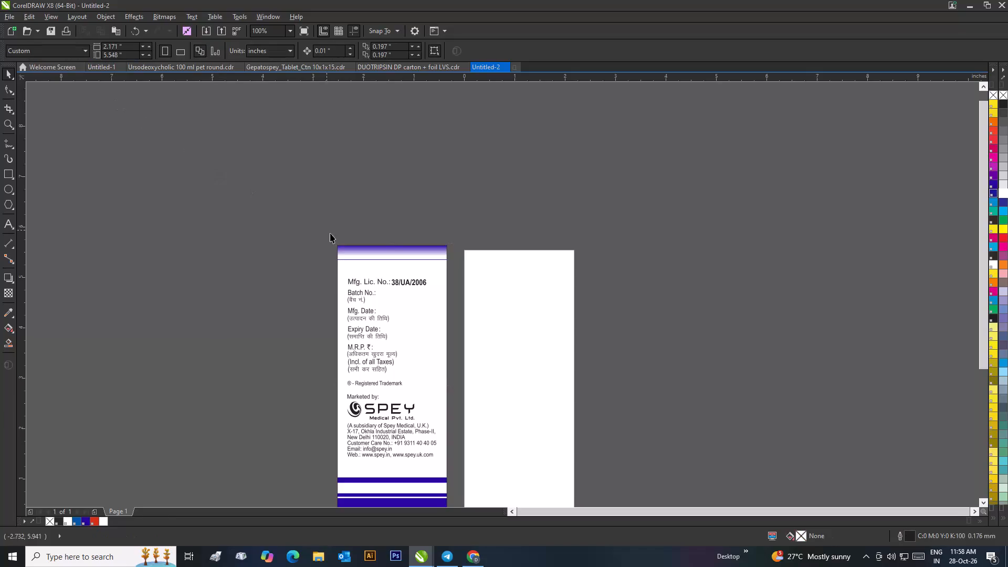
{"action": "left_click_drag", "start_coordinate": [127, 59], "coordinate": [104, 58]}
{"action": "left_click_drag", "start_coordinate": [128, 53], "coordinate": [93, 53]}
{"action": "key", "text": "BackSpace"}
{"action": "key", "text": "ctrl+v"}
{"action": "key", "text": "Return"}
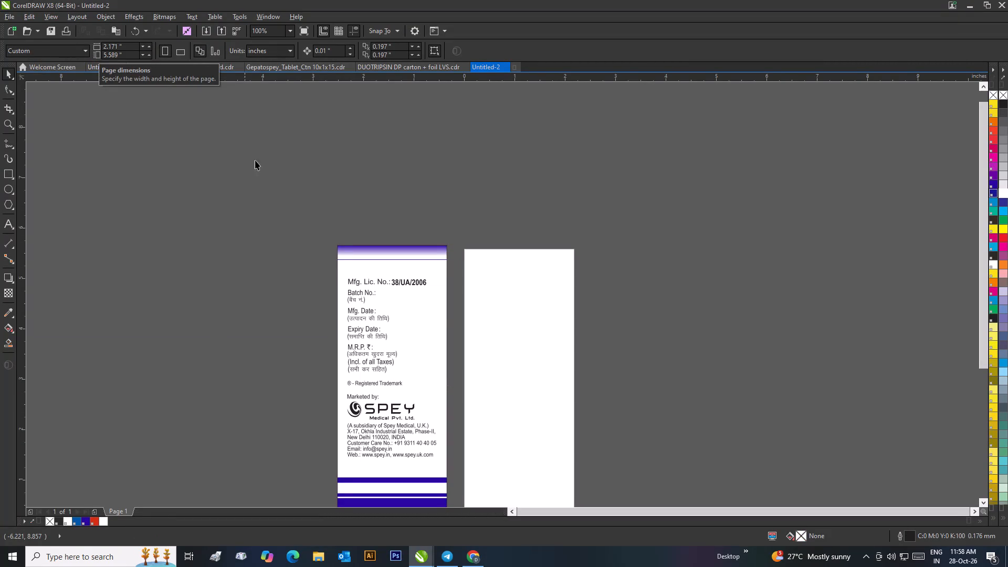
Centre the Mfg. Lic. No. panel on the resized page.
{"action": "left_click", "coordinate": [440, 313]}
{"action": "key", "text": "p"}
{"action": "left_click", "coordinate": [632, 336]}
{"action": "scroll", "coordinate": [589, 298], "scroll_direction": "down", "scroll_amount": 1}
{"action": "scroll", "coordinate": [486, 329], "scroll_direction": "up", "scroll_amount": 1}
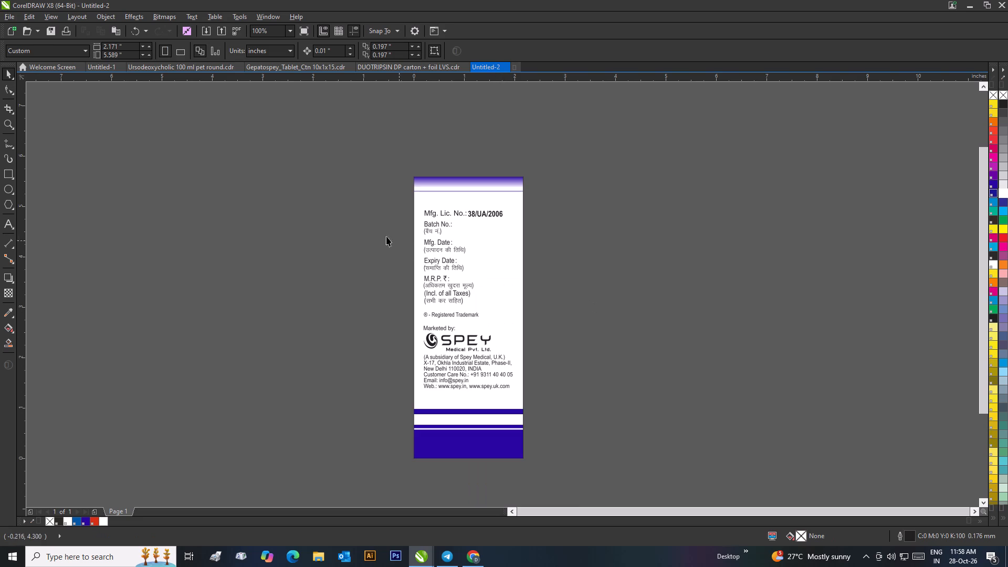
Export the Mfg. Lic. No. panel page as a PNG named Gepatospey- 125 MRP.
{"action": "left_click", "coordinate": [7, 16]}
{"action": "left_click", "coordinate": [35, 191]}
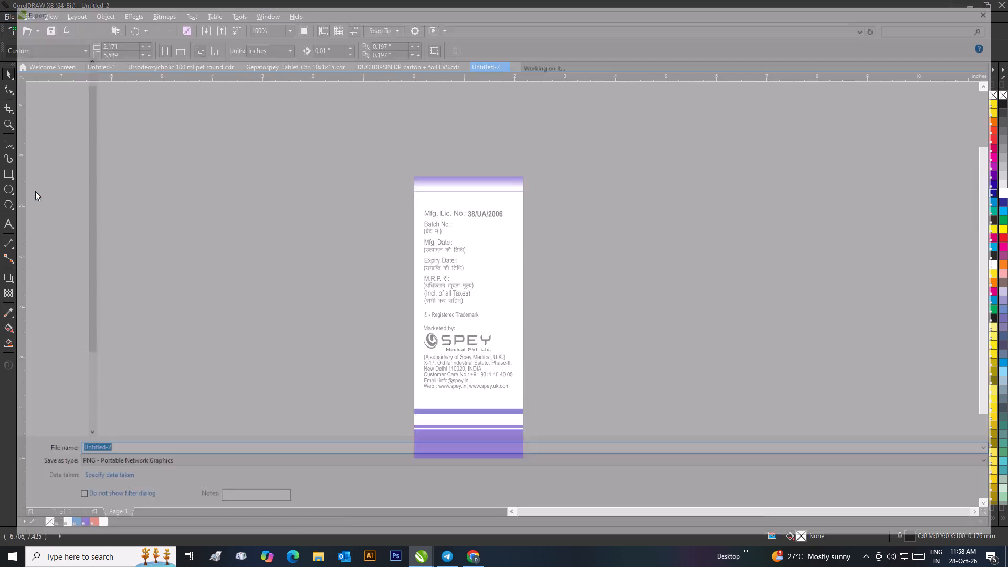
{"action": "key", "text": "BackSpace"}
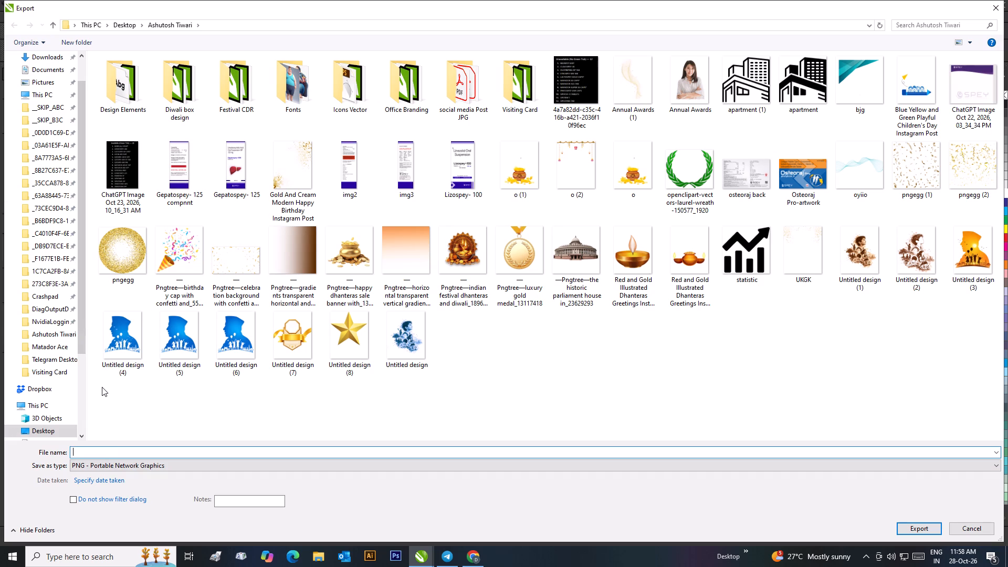
{"action": "type", "text": "ge"}
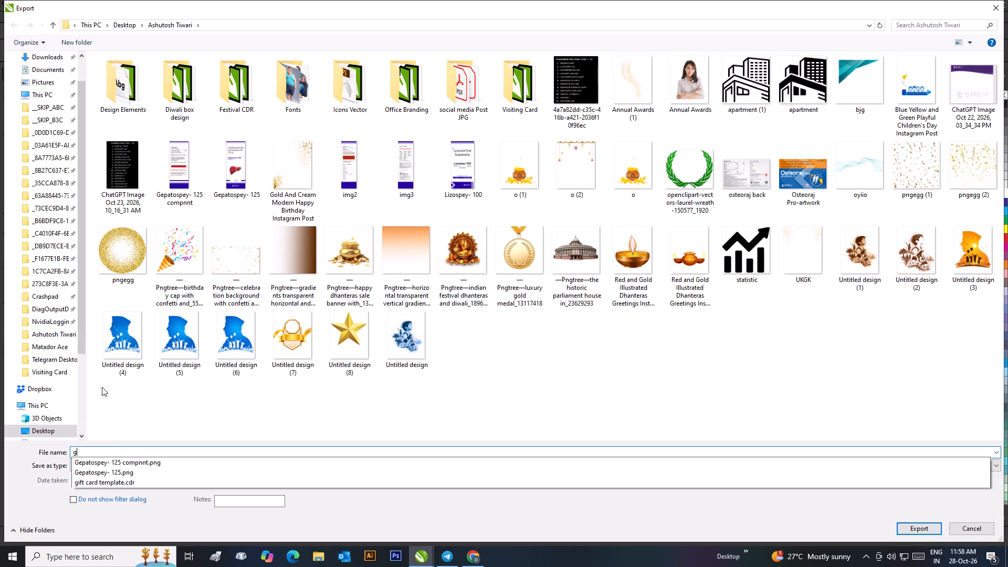
{"action": "key", "text": "p"}
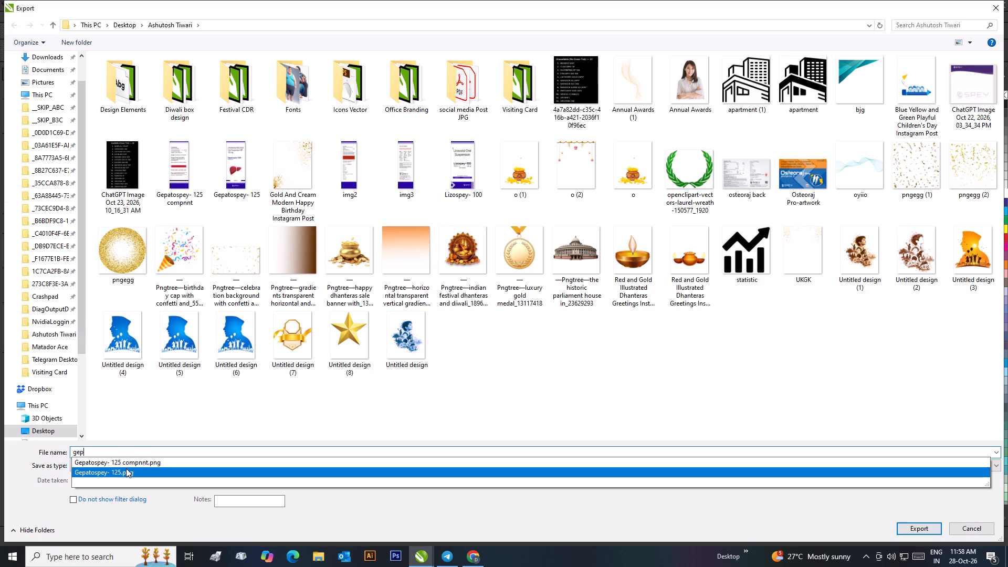
{"action": "left_click", "coordinate": [125, 469]}
{"action": "left_click", "coordinate": [137, 453]}
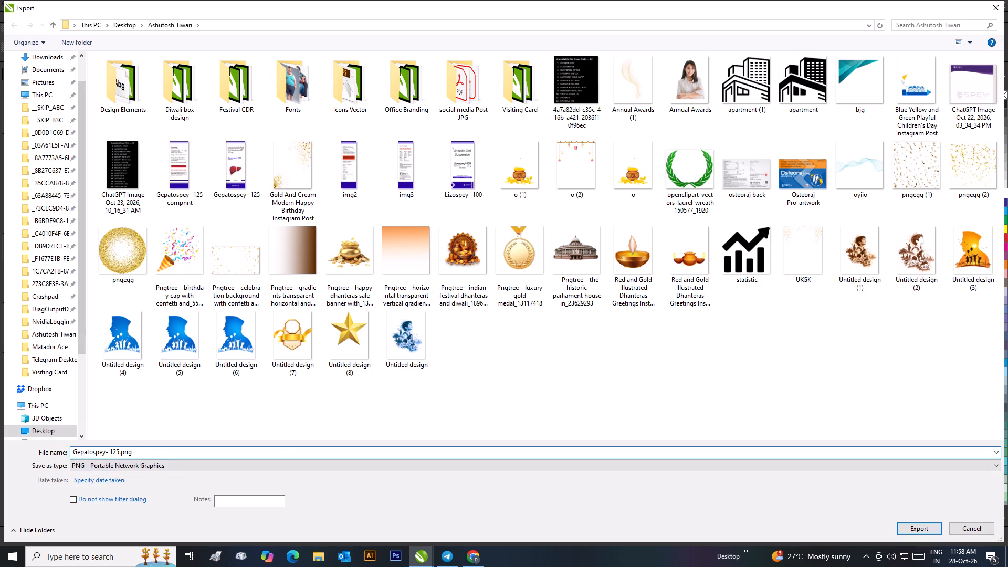
{"action": "key", "text": "BackSpace"}
{"action": "key", "text": "BackSpace"}
{"action": "key", "text": "BackSpace"}
{"action": "key", "text": "BackSpace"}
{"action": "key", "text": "space"}
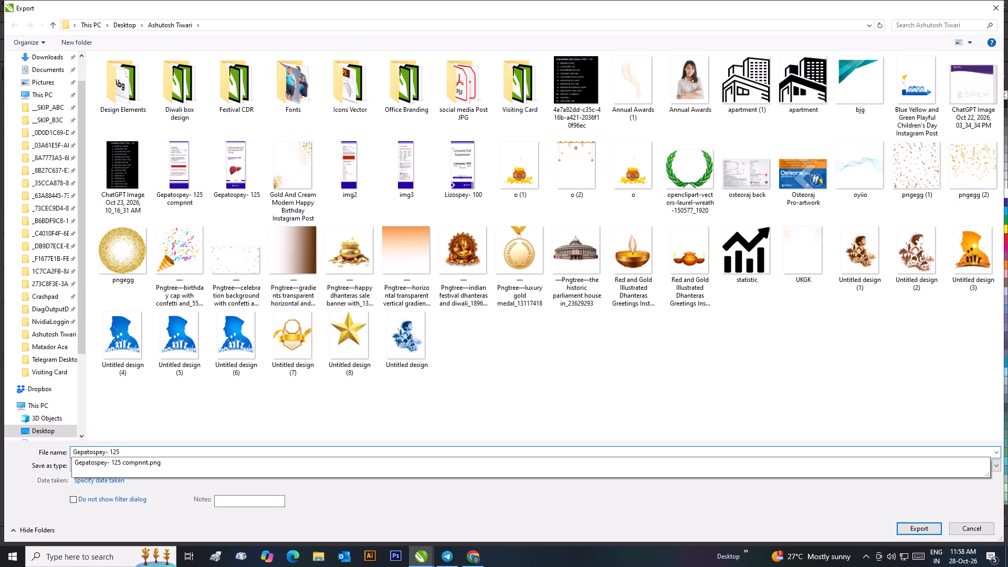
{"action": "key", "text": "shift+m"}
{"action": "key", "text": "shift+r"}
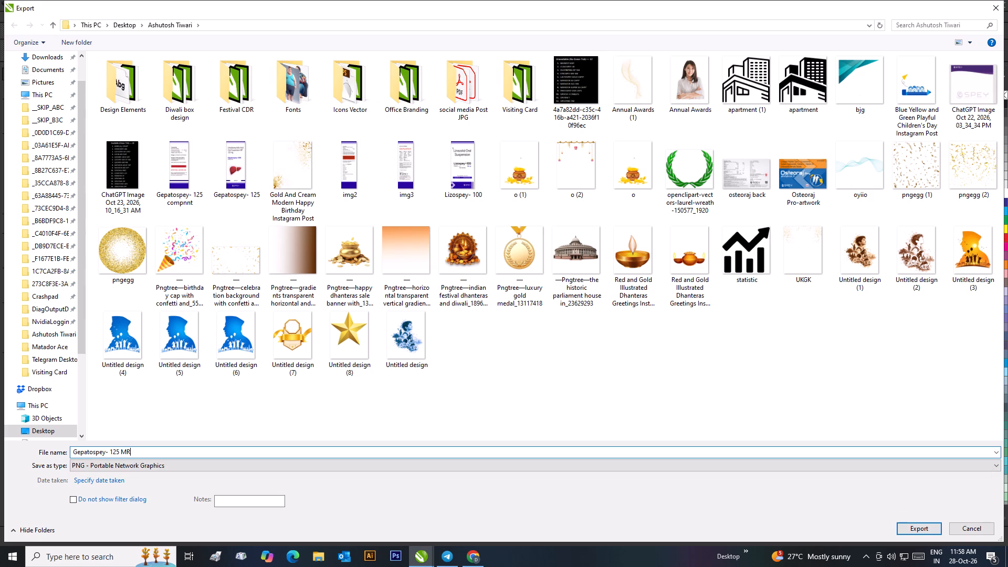
{"action": "key", "text": "shift+p"}
{"action": "left_click", "coordinate": [922, 525]}
{"action": "left_click", "coordinate": [674, 374]}
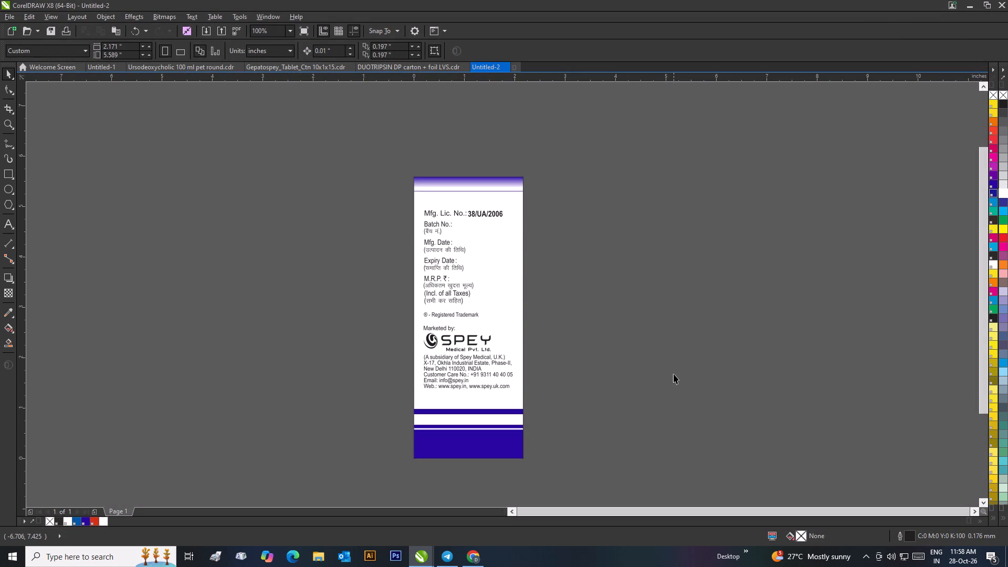
Delete the exported Mfg. Lic. No. panel, leaving the Untitled-2 page empty.
{"action": "left_click", "coordinate": [605, 374]}
{"action": "left_click", "coordinate": [443, 219]}
{"action": "key", "text": "Delete"}
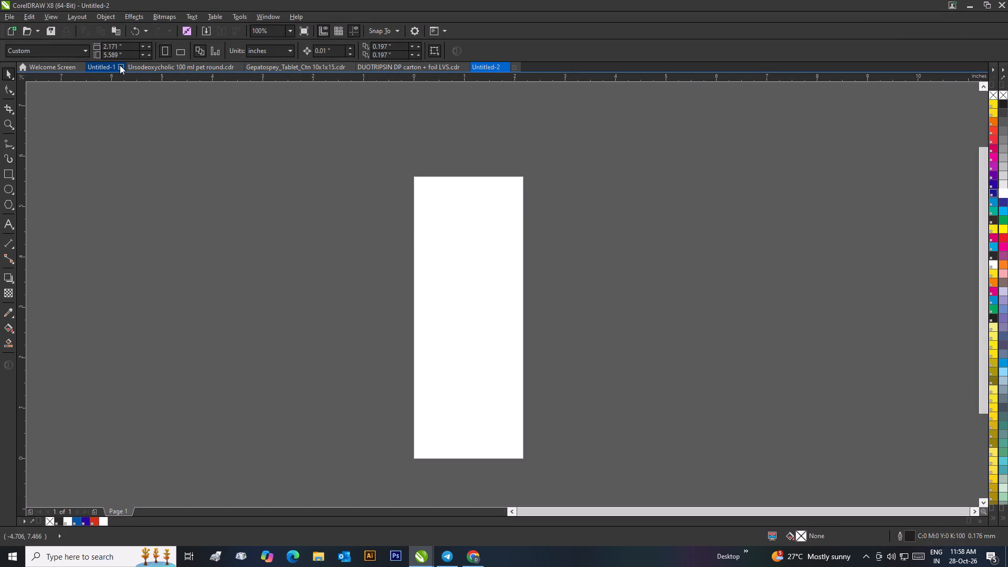
Close Untitled-1 and Ursodeoxycholic 100 ml pet round.cdr, discarding the latter's unsaved changes.
{"action": "left_click", "coordinate": [97, 62]}
{"action": "left_click", "coordinate": [119, 68]}
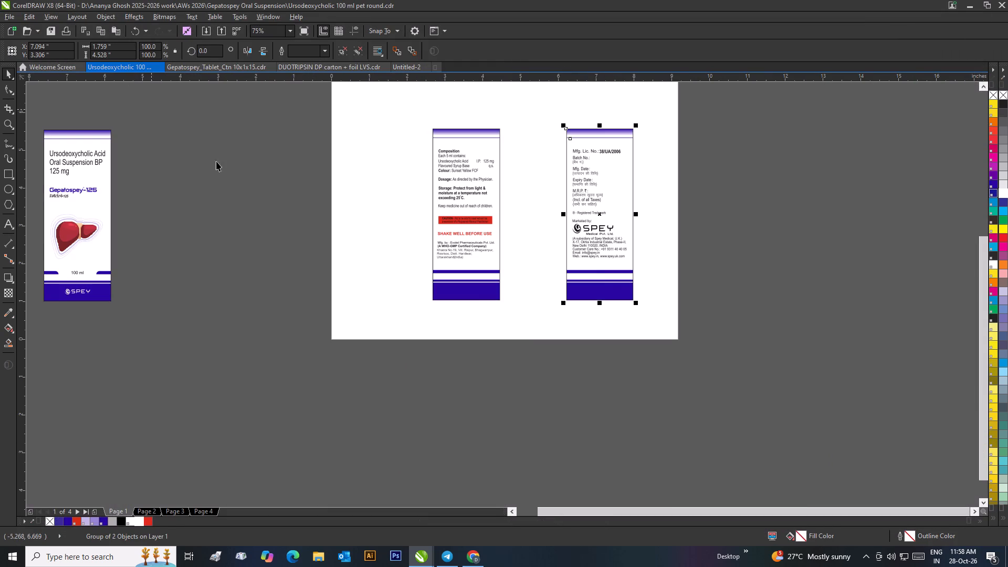
{"action": "left_click", "coordinate": [159, 67]}
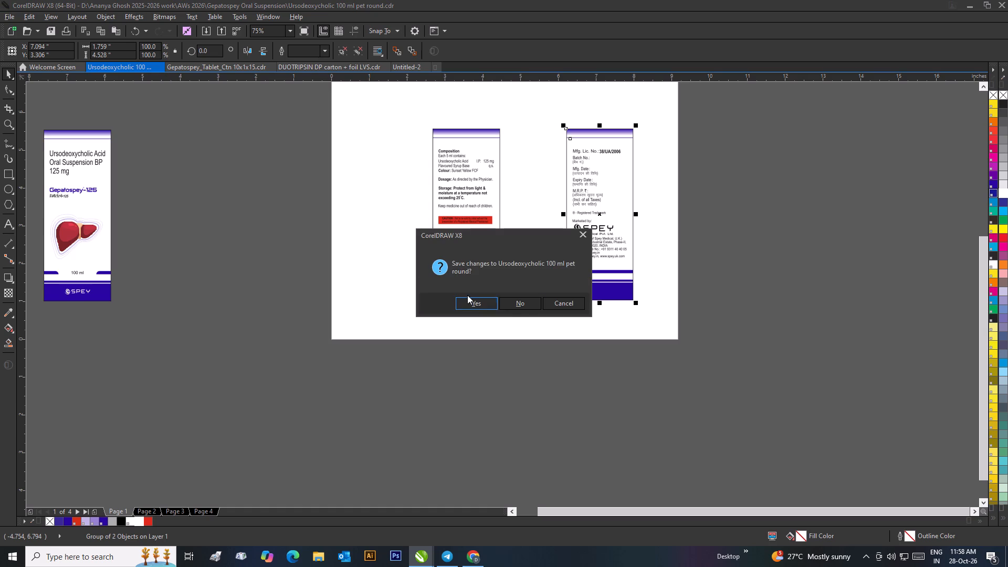
{"action": "left_click", "coordinate": [521, 301]}
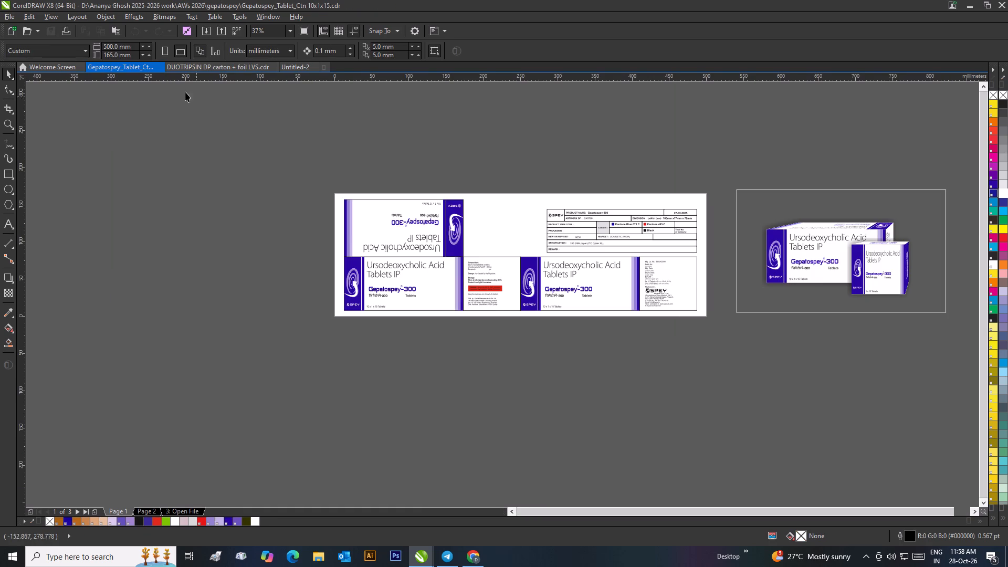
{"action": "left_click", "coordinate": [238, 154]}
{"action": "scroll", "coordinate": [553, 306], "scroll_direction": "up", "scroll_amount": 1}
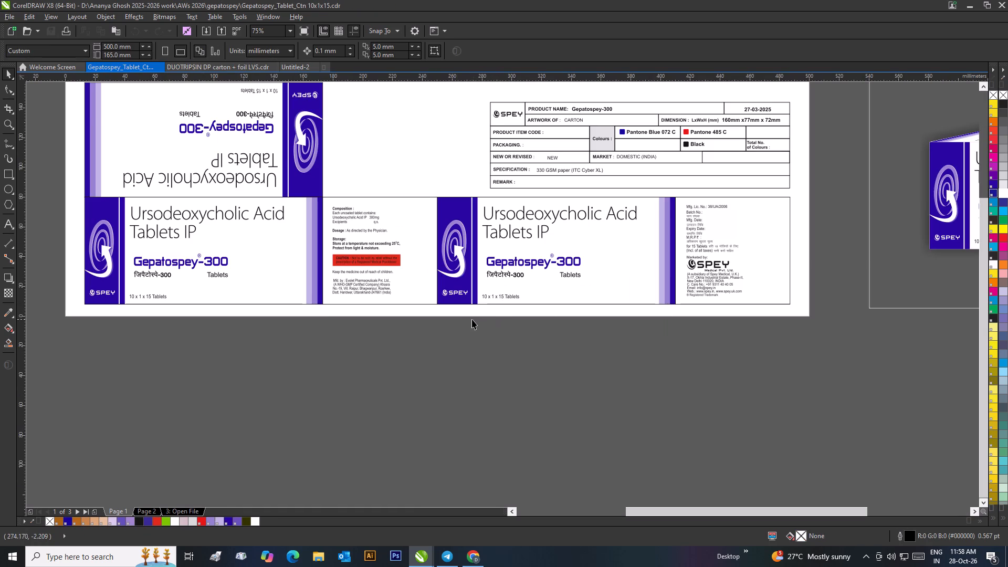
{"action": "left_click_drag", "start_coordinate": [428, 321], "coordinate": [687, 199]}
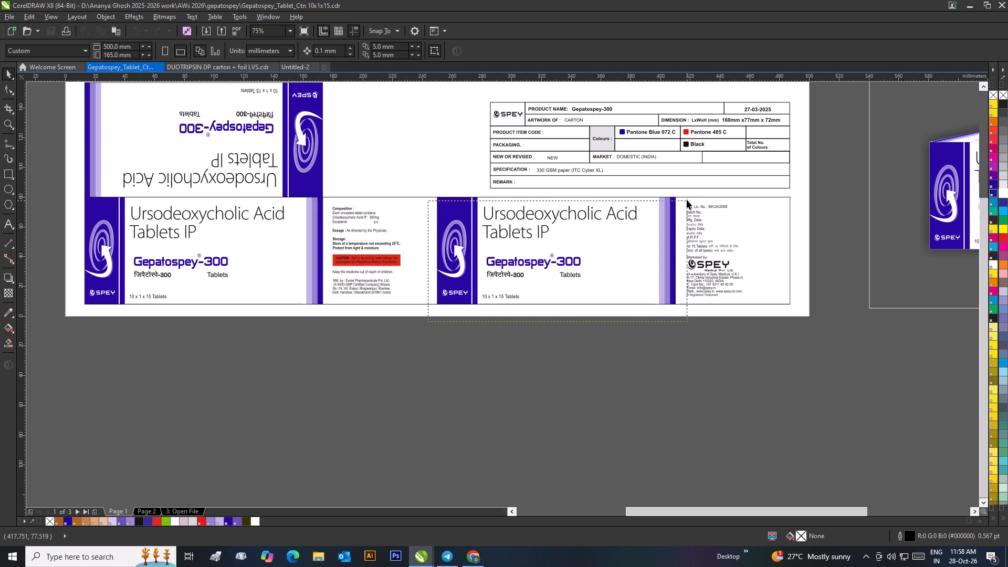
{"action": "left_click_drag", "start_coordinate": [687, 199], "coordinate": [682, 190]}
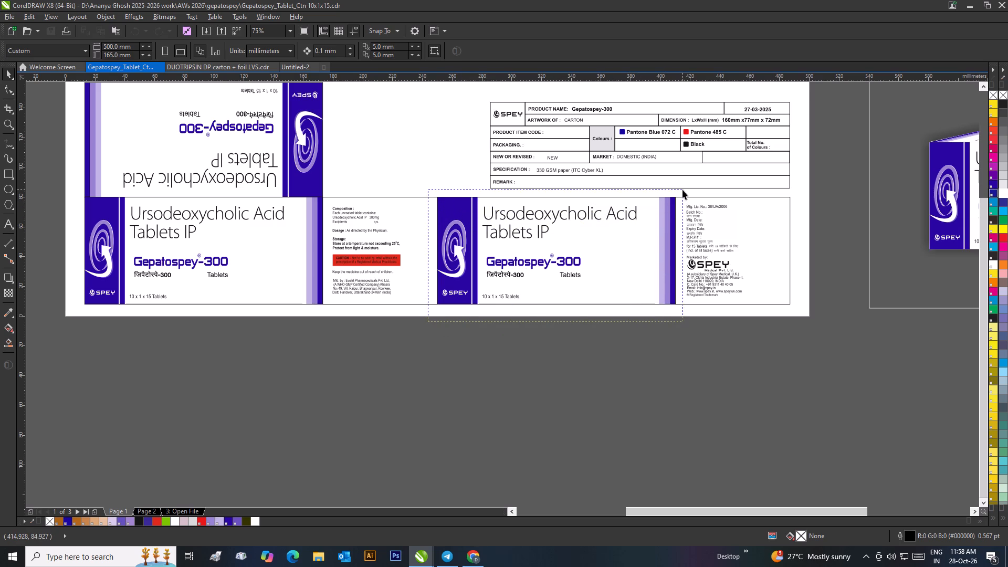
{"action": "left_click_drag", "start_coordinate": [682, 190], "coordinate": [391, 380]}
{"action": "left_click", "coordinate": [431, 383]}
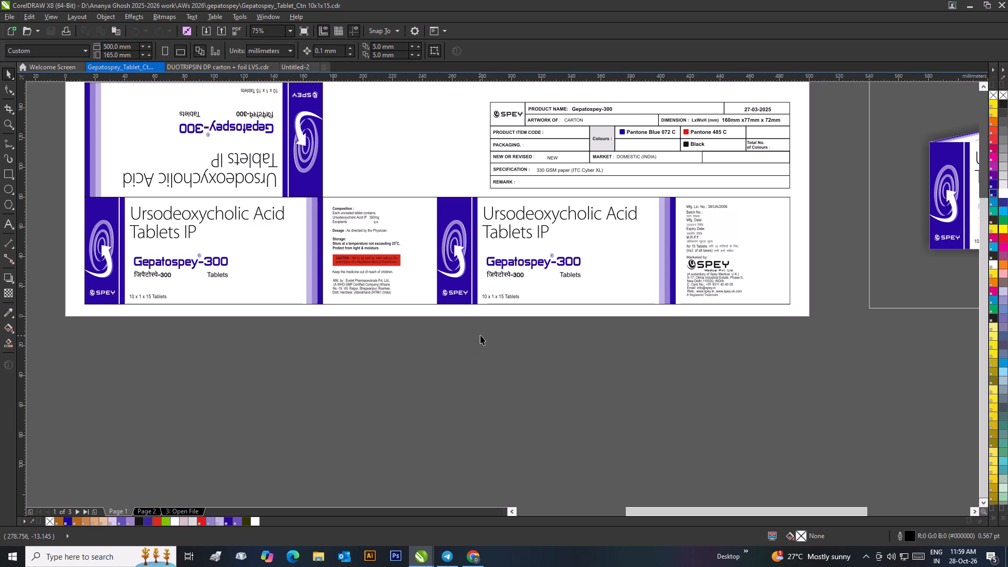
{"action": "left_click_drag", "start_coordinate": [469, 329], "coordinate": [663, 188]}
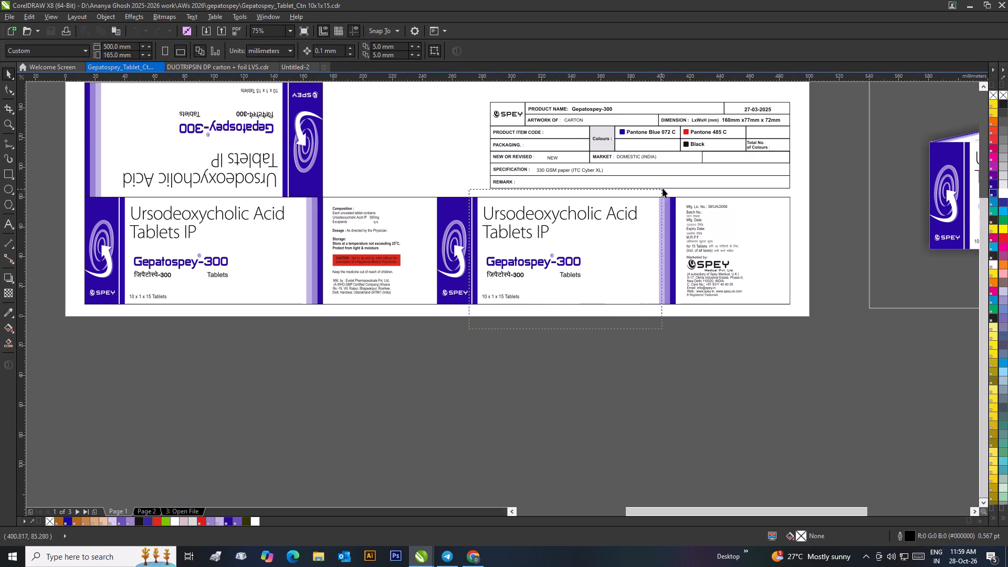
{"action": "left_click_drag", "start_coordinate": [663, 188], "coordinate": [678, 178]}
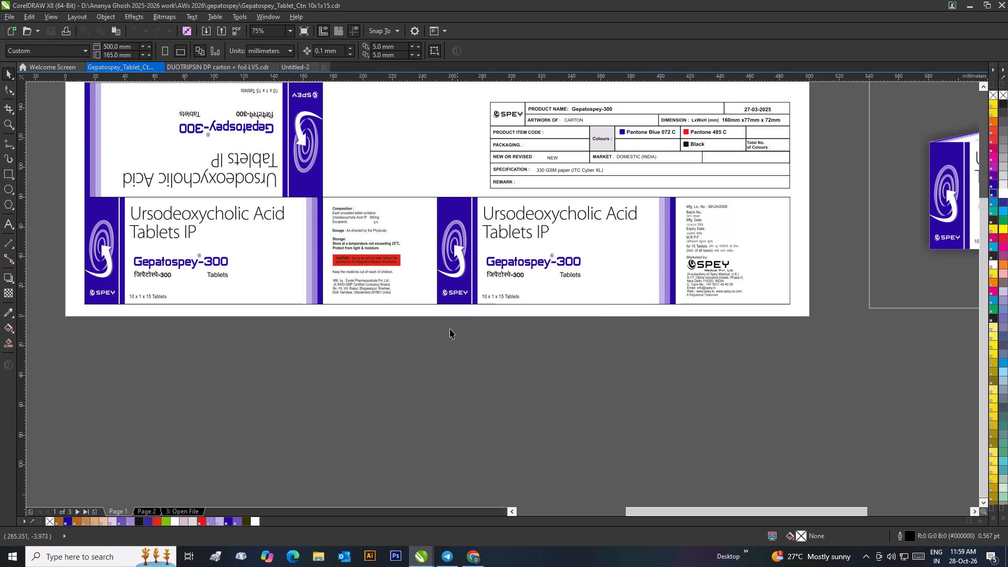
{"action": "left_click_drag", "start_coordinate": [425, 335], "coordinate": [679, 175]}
Ungroup the Gepatospey-300 tablet carton artwork on Page 1 so its panels can be selected separately.
{"action": "right_click", "coordinate": [548, 232]}
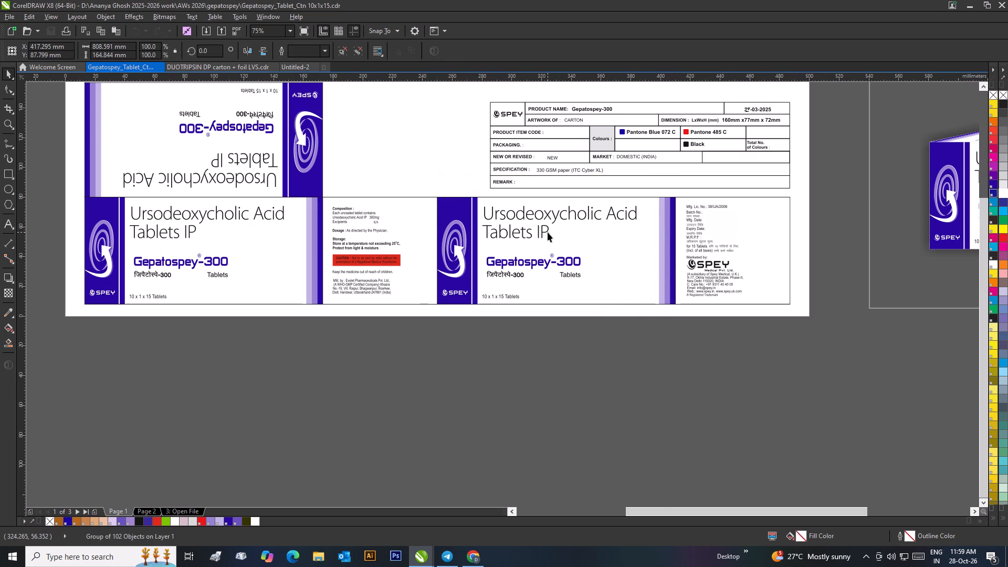
{"action": "left_click", "coordinate": [590, 285]}
{"action": "left_click", "coordinate": [509, 335]}
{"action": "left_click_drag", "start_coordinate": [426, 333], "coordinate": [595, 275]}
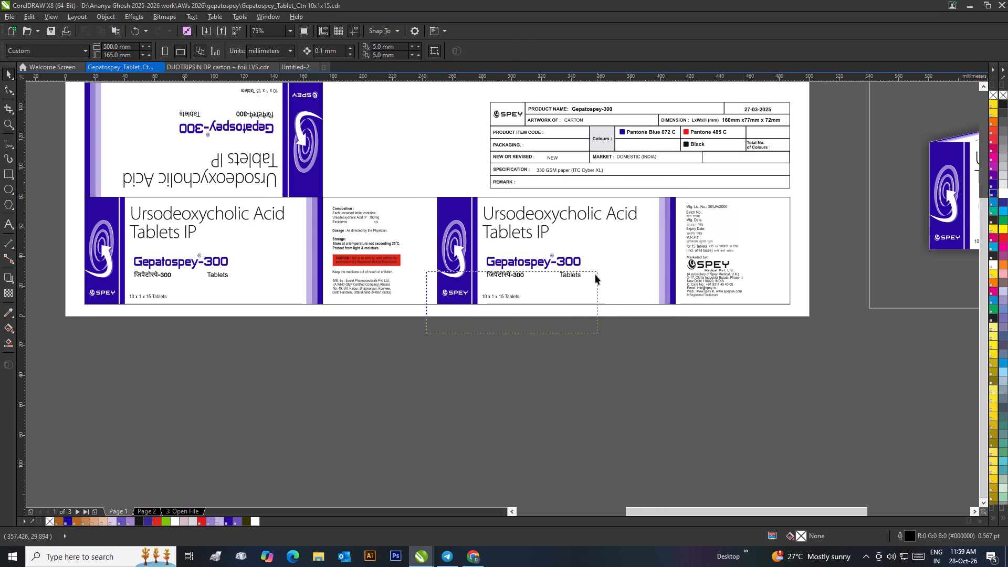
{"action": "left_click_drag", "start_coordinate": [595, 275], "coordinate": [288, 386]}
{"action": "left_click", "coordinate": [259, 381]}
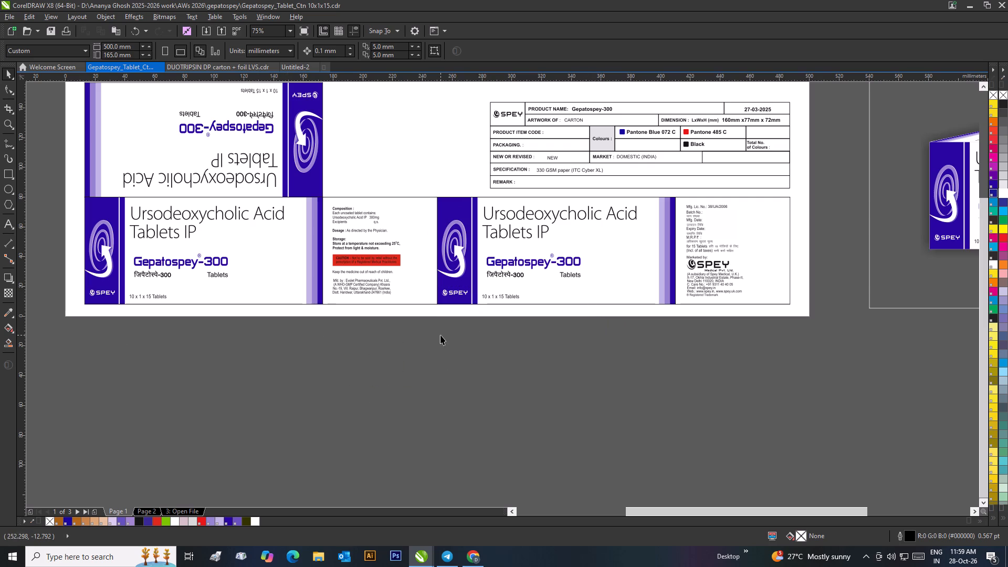
Group the Gepatospey-300 front panel between the composition and Mfg. Lic. No. panels, and place a duplicate below the page.
{"action": "left_click_drag", "start_coordinate": [424, 334], "coordinate": [664, 178]}
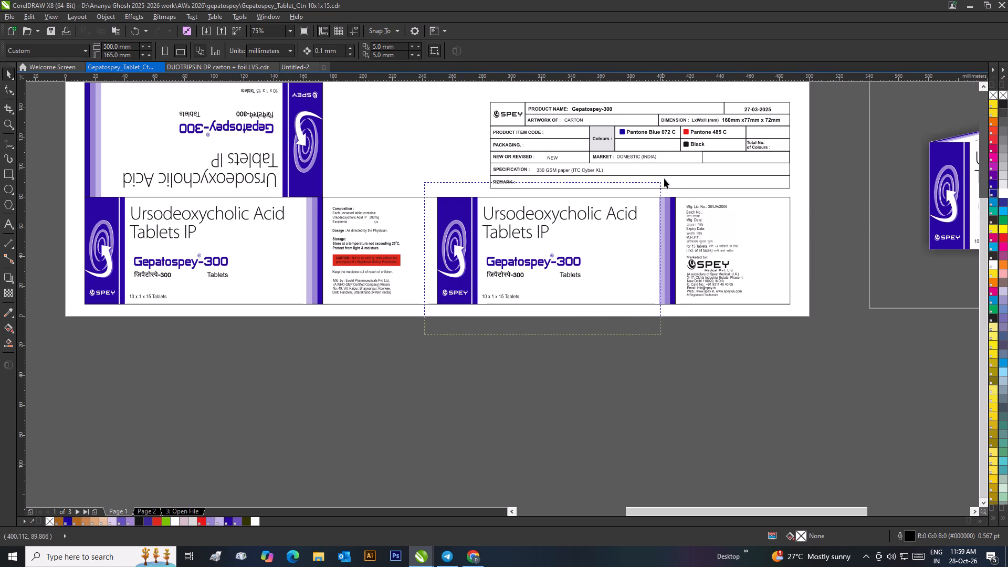
{"action": "left_click_drag", "start_coordinate": [664, 178], "coordinate": [680, 173]}
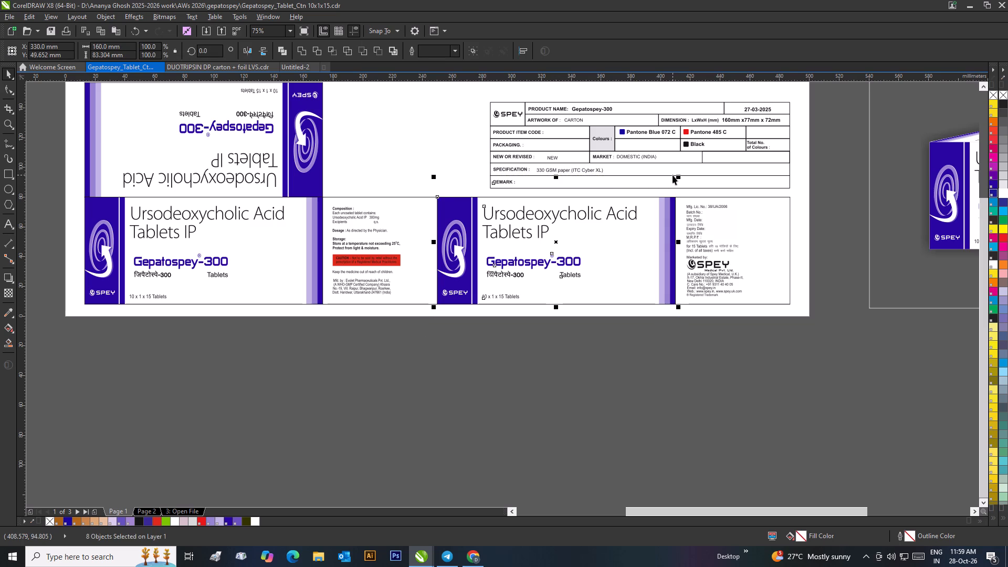
{"action": "key", "text": "ctrl+g"}
{"action": "scroll", "coordinate": [575, 234], "scroll_direction": "down", "scroll_amount": 1}
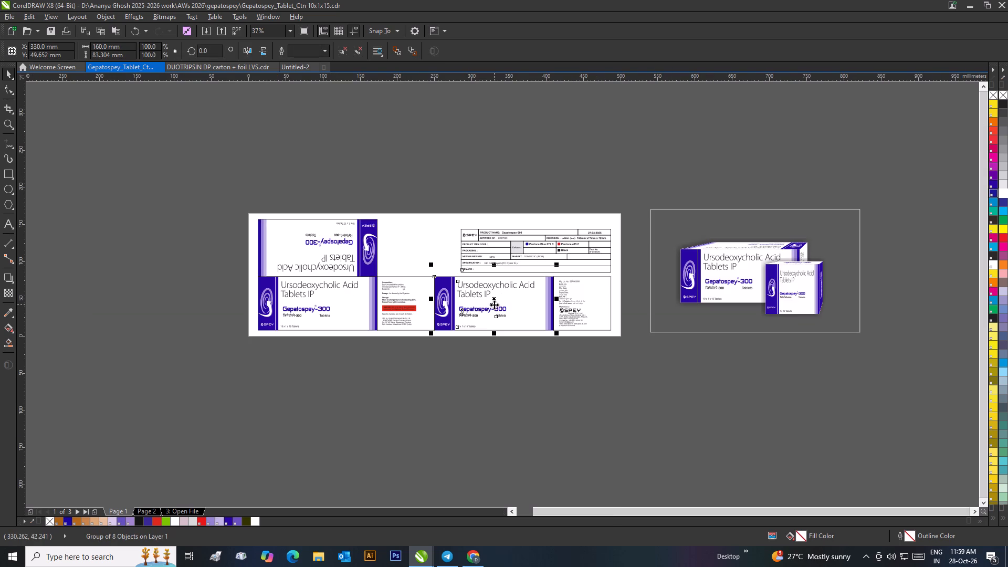
{"action": "left_click_drag", "start_coordinate": [493, 302], "coordinate": [499, 383]}
{"action": "right_click_drag", "start_coordinate": [499, 383], "coordinate": [503, 383]}
{"action": "left_click", "coordinate": [606, 398]}
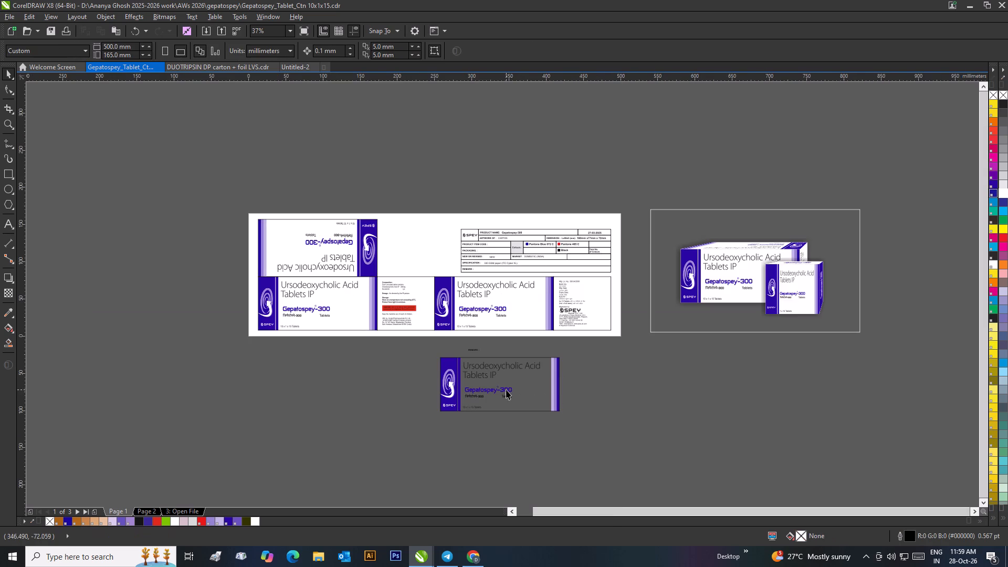
Ungroup the duplicated front panel and delete the stray REMARK label above it.
{"action": "scroll", "coordinate": [506, 390], "scroll_direction": "up", "scroll_amount": 1}
{"action": "left_click", "coordinate": [461, 253]}
{"action": "right_click", "coordinate": [461, 253]}
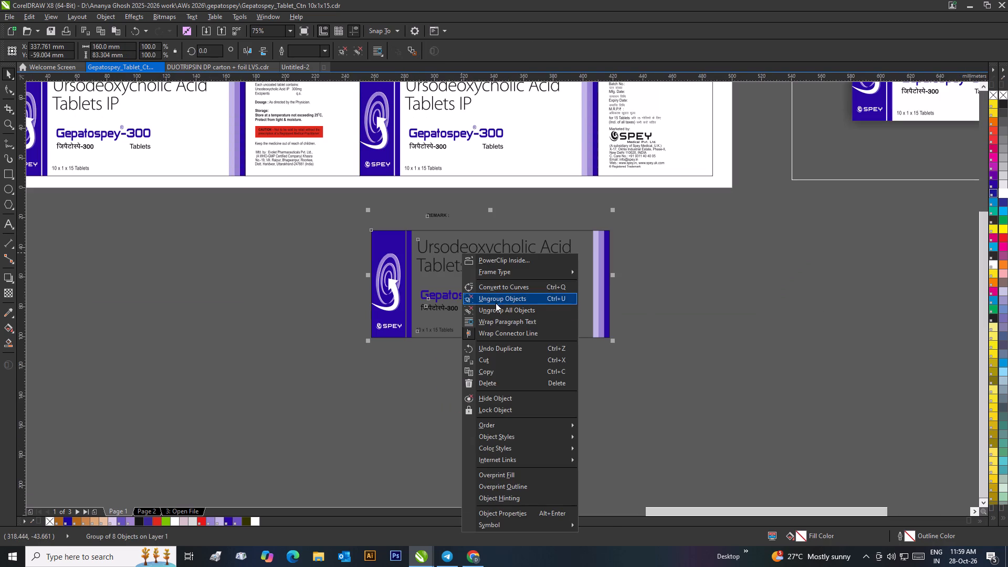
{"action": "left_click", "coordinate": [496, 304]}
{"action": "left_click", "coordinate": [398, 212]}
{"action": "left_click_drag", "start_coordinate": [411, 202], "coordinate": [485, 227]}
{"action": "key", "text": "Delete"}
Fill the duplicated front panel's background frame with white.
{"action": "scroll", "coordinate": [476, 221], "scroll_direction": "down", "scroll_amount": 1}
{"action": "scroll", "coordinate": [493, 271], "scroll_direction": "up", "scroll_amount": 1}
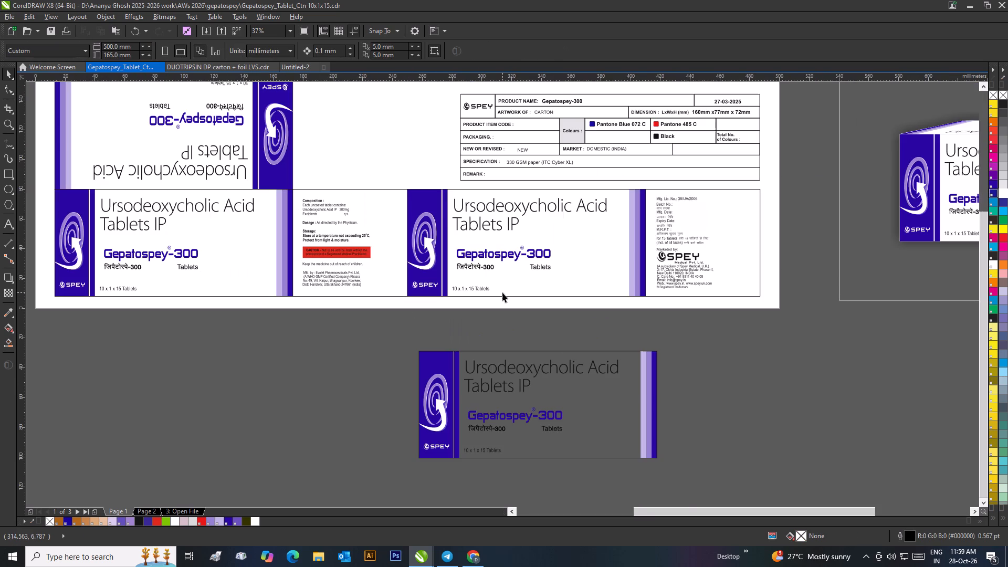
{"action": "scroll", "coordinate": [502, 292], "scroll_direction": "up", "scroll_amount": 1}
{"action": "scroll", "coordinate": [502, 295], "scroll_direction": "down", "scroll_amount": 1}
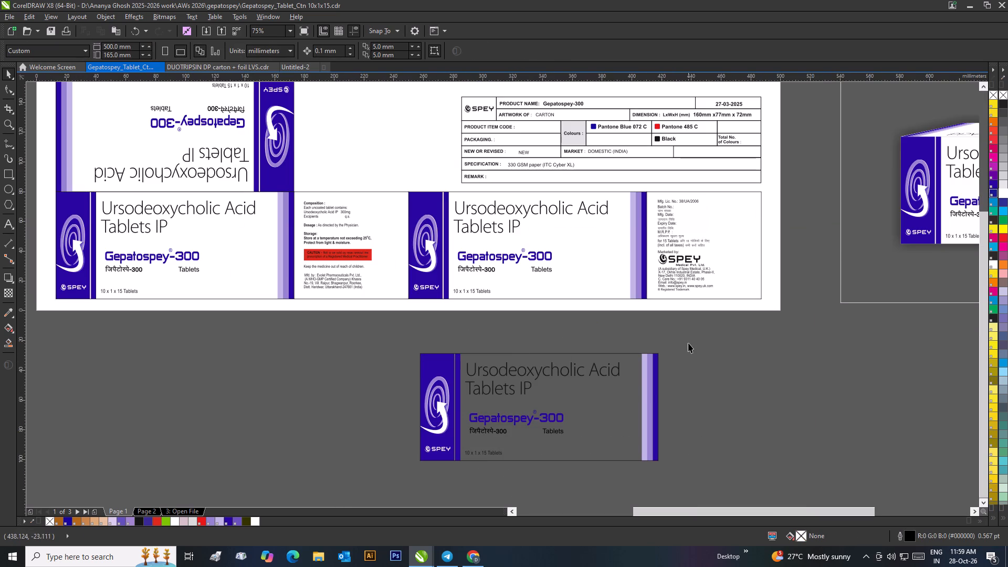
{"action": "left_click", "coordinate": [626, 392]}
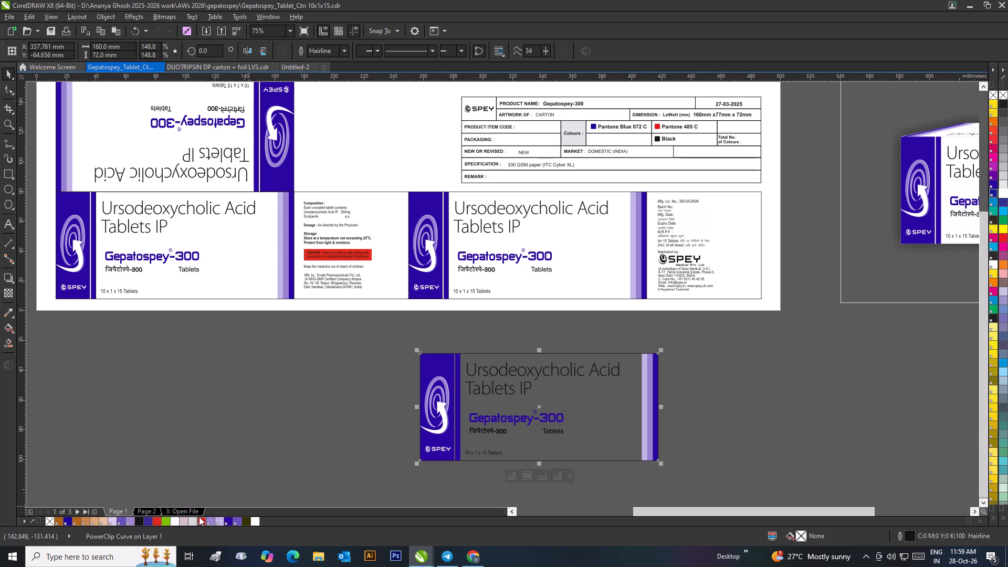
{"action": "left_click", "coordinate": [173, 522]}
{"action": "left_click", "coordinate": [286, 434]}
Group all objects of the white-filled duplicate front panel.
{"action": "left_click_drag", "start_coordinate": [394, 338], "coordinate": [618, 481]}
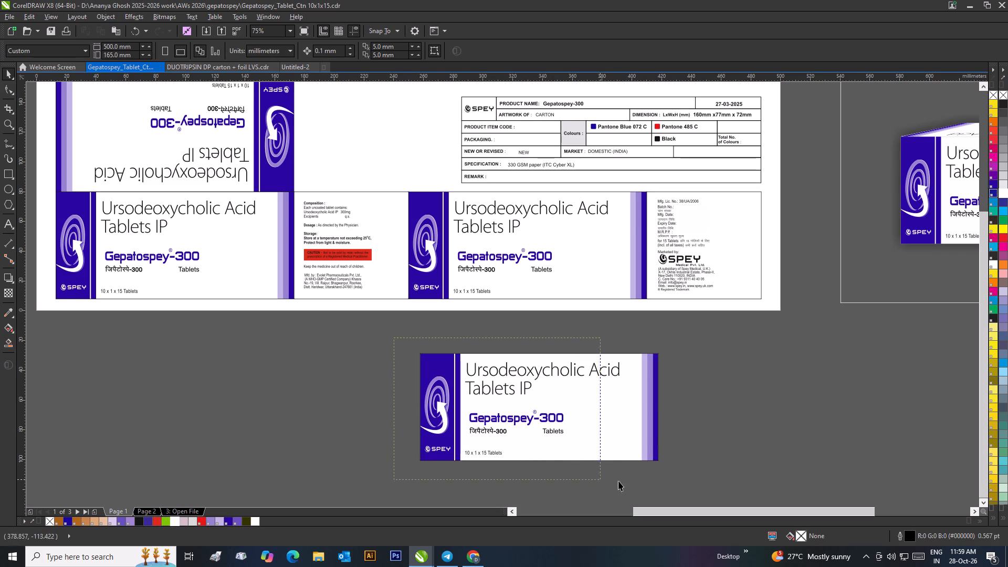
{"action": "left_click_drag", "start_coordinate": [618, 481], "coordinate": [704, 478]}
{"action": "key", "text": "ctrl+g"}
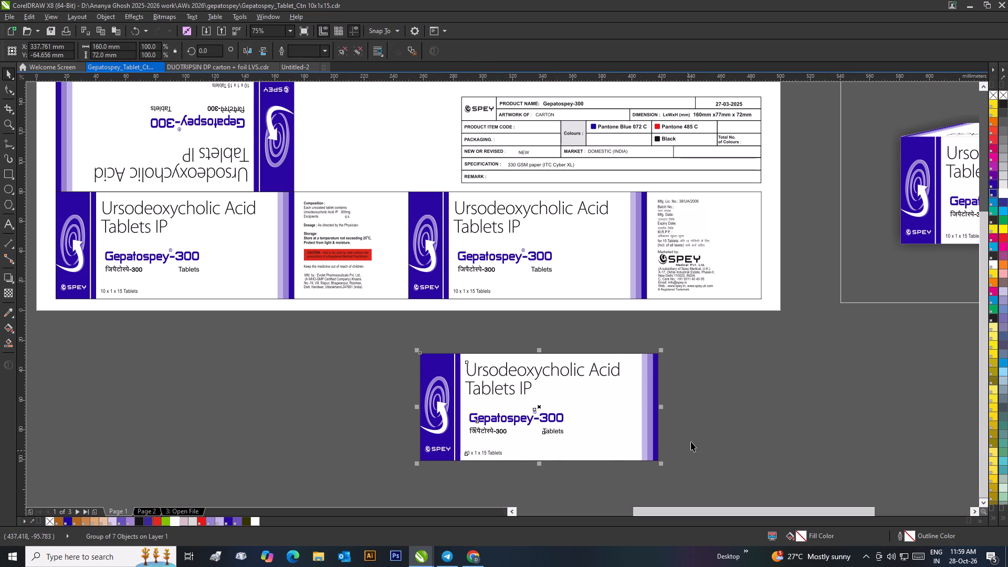
{"action": "left_click_drag", "start_coordinate": [694, 437], "coordinate": [685, 434]}
Copy the grouped Gepatospey-300 front panel into the Untitled-2 document and centre it on the page.
{"action": "left_click", "coordinate": [495, 371]}
{"action": "right_click", "coordinate": [495, 371]}
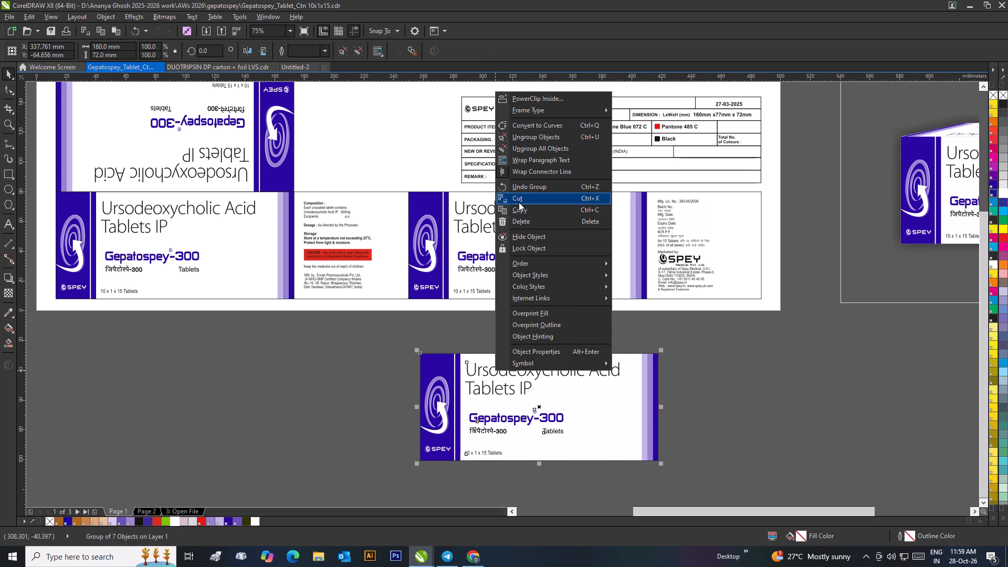
{"action": "left_click", "coordinate": [518, 211]}
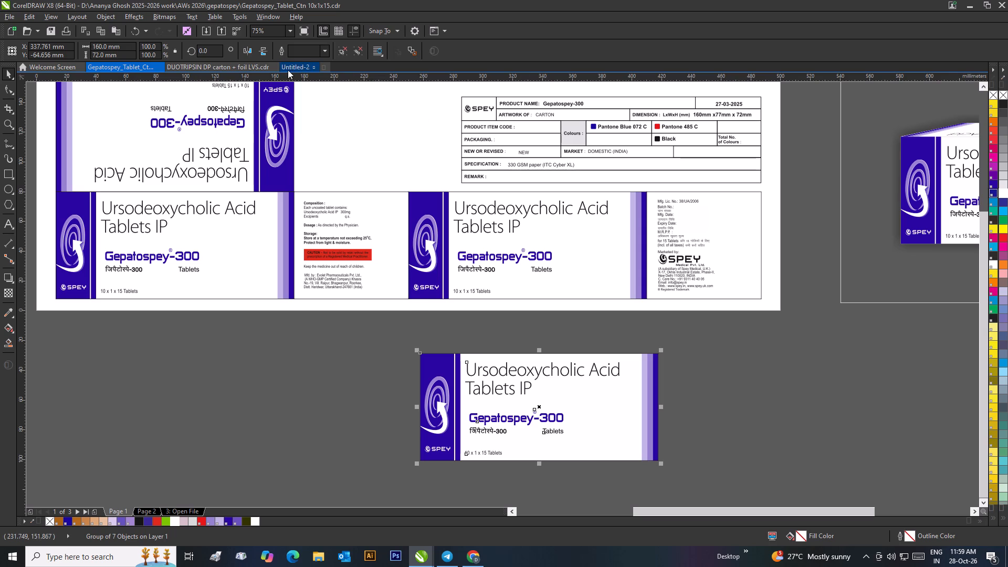
{"action": "left_click", "coordinate": [293, 68]}
{"action": "key", "text": "ctrl+v"}
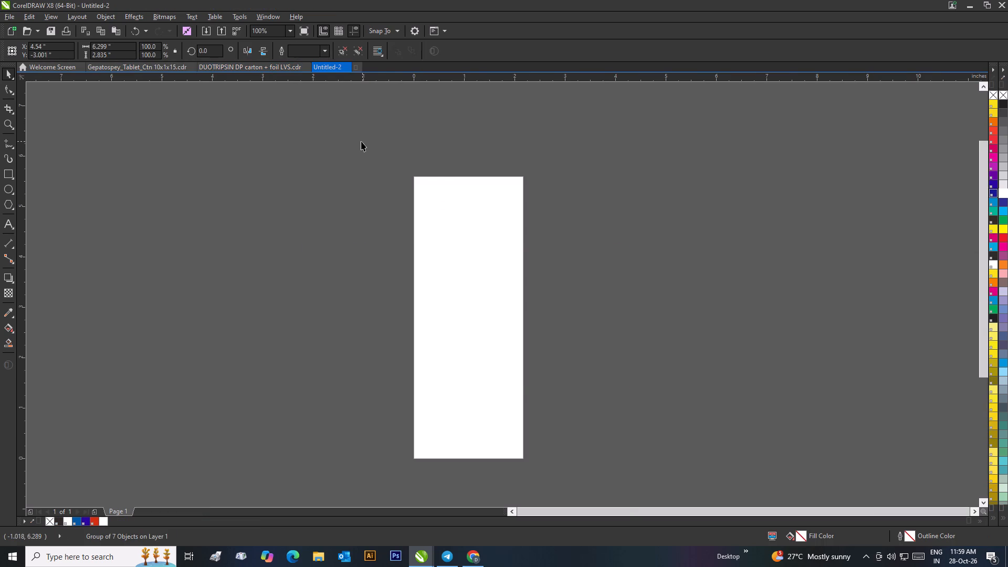
{"action": "key", "text": "p"}
{"action": "left_click", "coordinate": [594, 208]}
{"action": "left_click", "coordinate": [500, 254]}
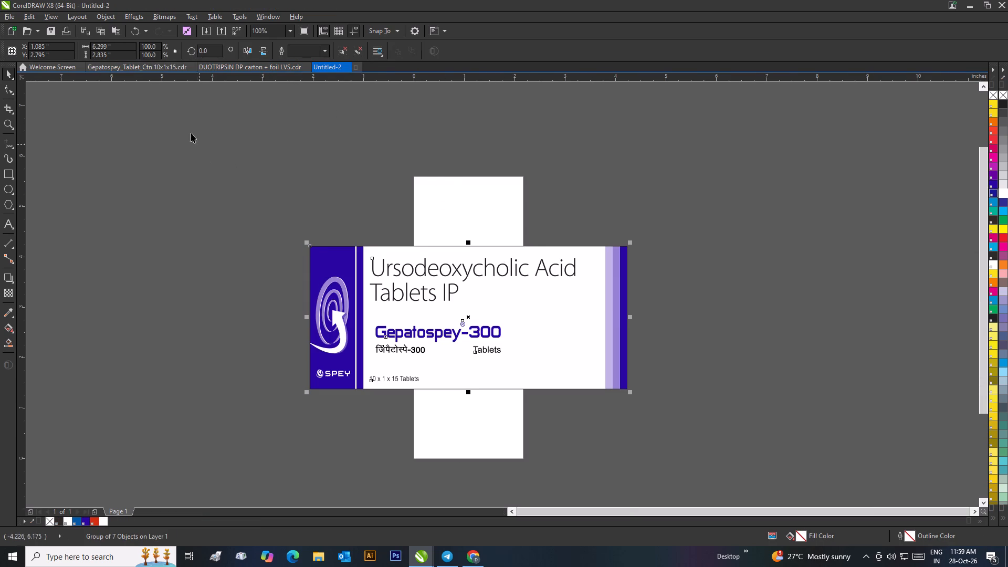
Set the Untitled-2 page size to 6.299 by 2.835 inches to match the front panel.
{"action": "left_click_drag", "start_coordinate": [121, 50], "coordinate": [91, 50]}
{"action": "key", "text": "ctrl+c"}
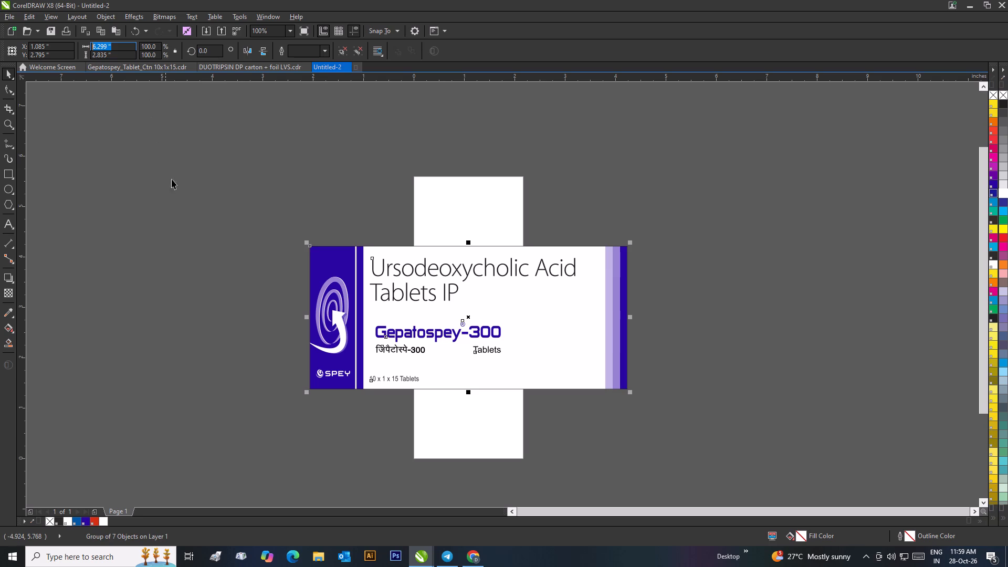
{"action": "left_click", "coordinate": [194, 209]}
{"action": "left_click_drag", "start_coordinate": [128, 40], "coordinate": [111, 45]}
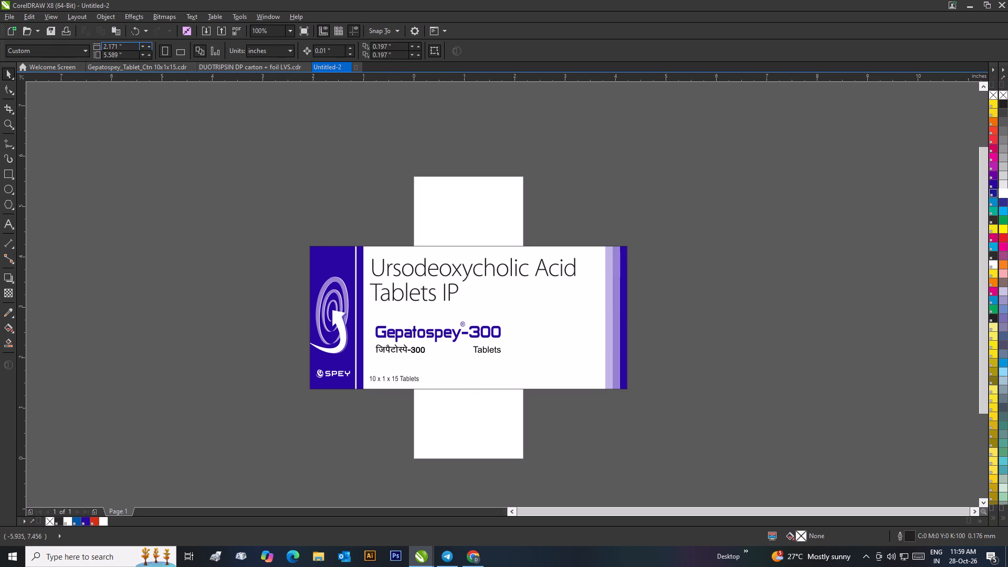
{"action": "left_click_drag", "start_coordinate": [130, 48], "coordinate": [108, 48]}
{"action": "key", "text": "BackSpace"}
{"action": "key", "text": "BackSpace"}
{"action": "key", "text": "BackSpace"}
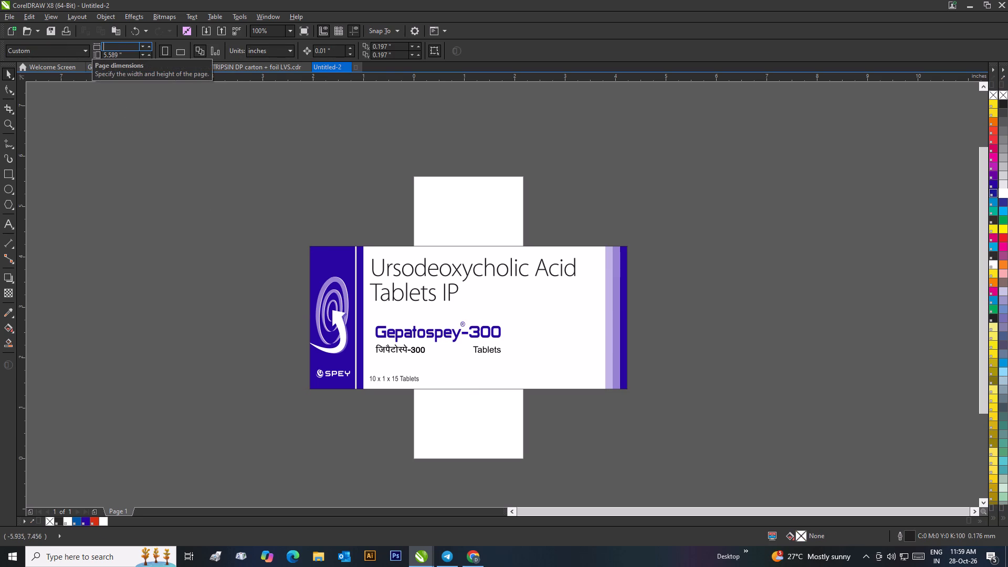
{"action": "key", "text": "ctrl+v"}
{"action": "key", "text": "Tab"}
{"action": "key", "text": "BackSpace"}
{"action": "type", "text": "2.843"}
{"action": "key", "text": "BackSpace"}
{"action": "key", "text": "BackSpace"}
{"action": "type", "text": "35"}
{"action": "key", "text": "Return"}
Centre the front panel on the resized page.
{"action": "left_click", "coordinate": [453, 265]}
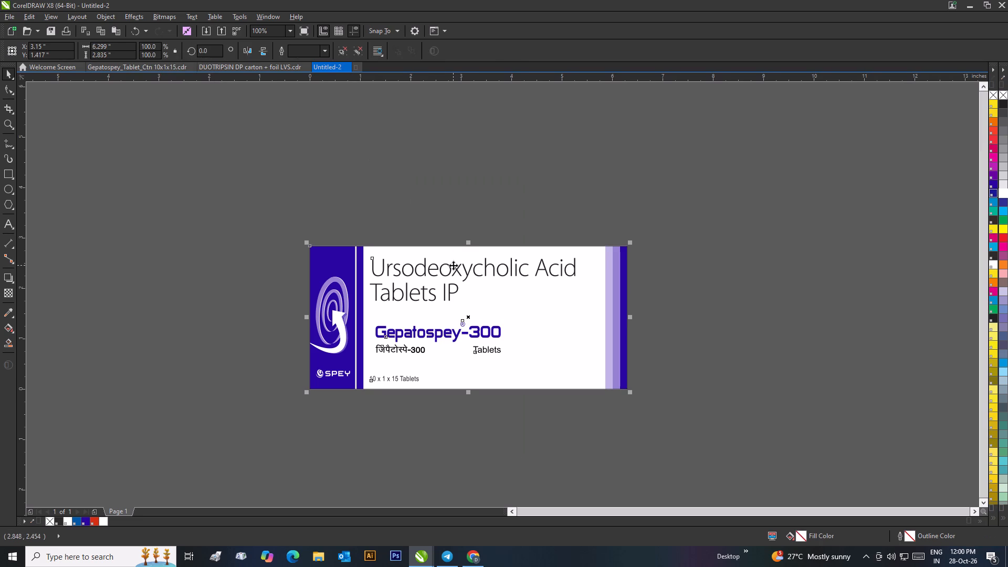
{"action": "key", "text": "p"}
{"action": "left_click", "coordinate": [725, 288]}
{"action": "left_click", "coordinate": [558, 305]}
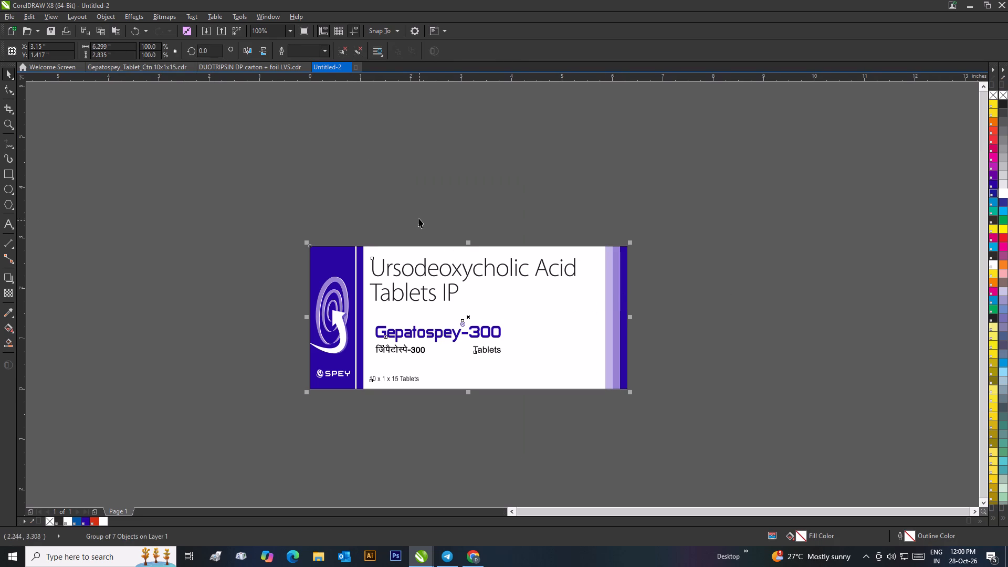
{"action": "left_click", "coordinate": [418, 217]}
{"action": "left_click", "coordinate": [419, 311]}
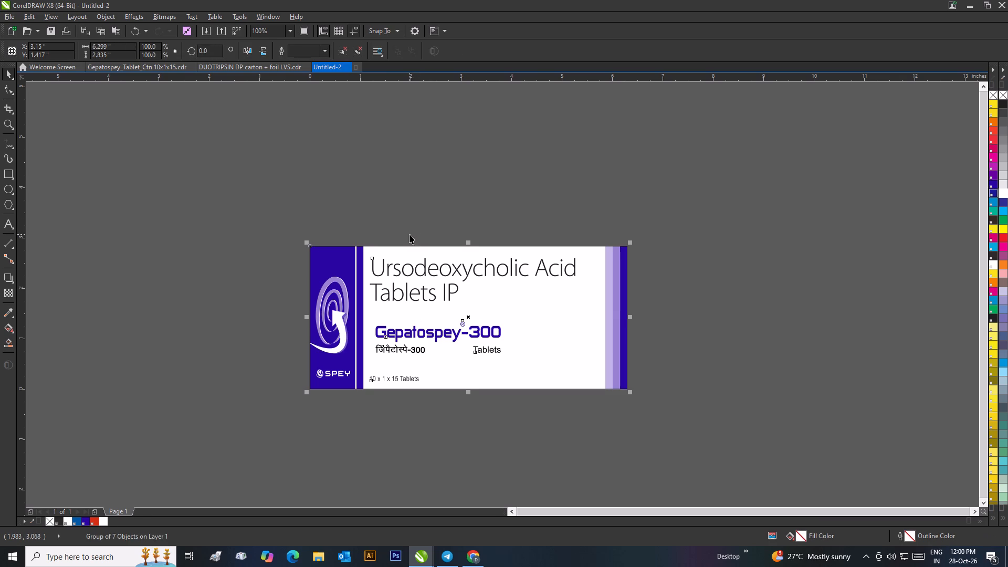
{"action": "left_click", "coordinate": [409, 234]}
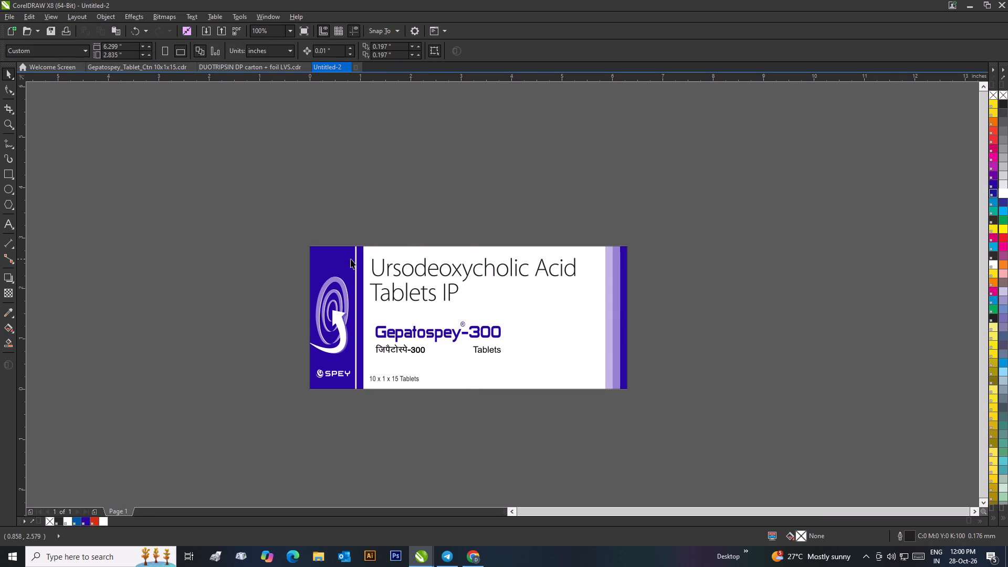
Export the front panel page as a PNG named Gepatospey-300 tab, in RGB colour at 300 dpi.
{"action": "left_click", "coordinate": [9, 20]}
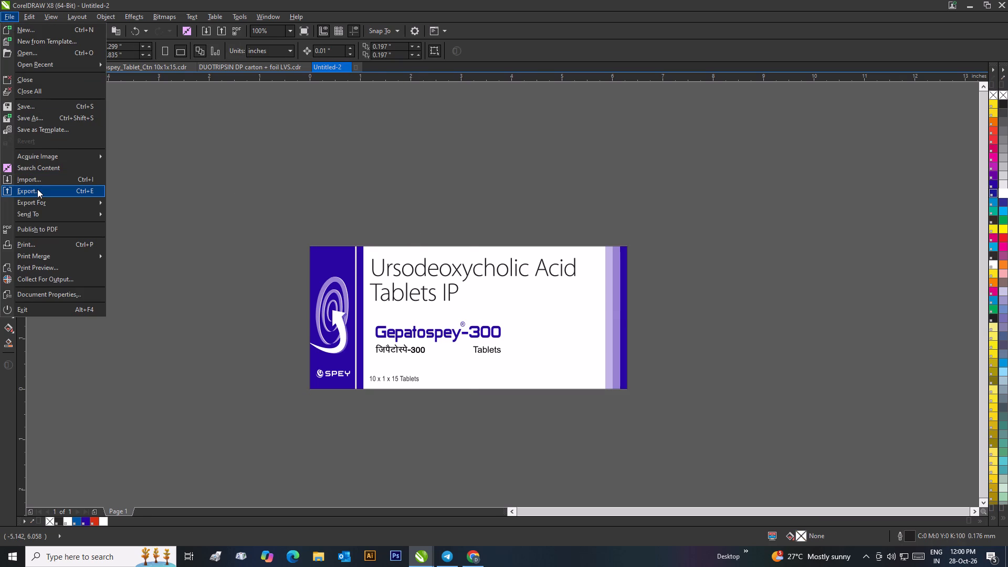
{"action": "left_click", "coordinate": [37, 190]}
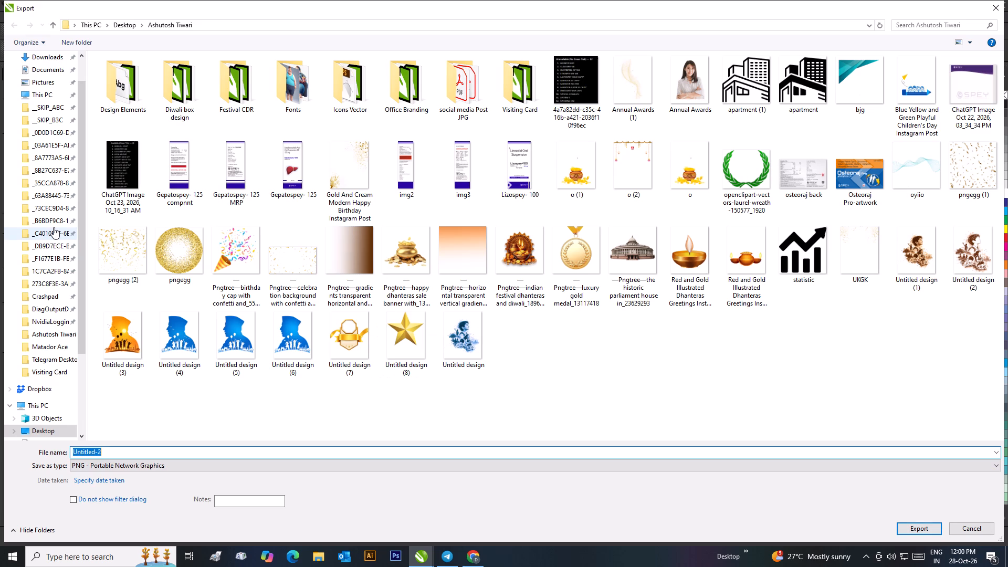
{"action": "key", "text": "BackSpace"}
{"action": "key", "text": "shift+g"}
{"action": "key", "text": "e"}
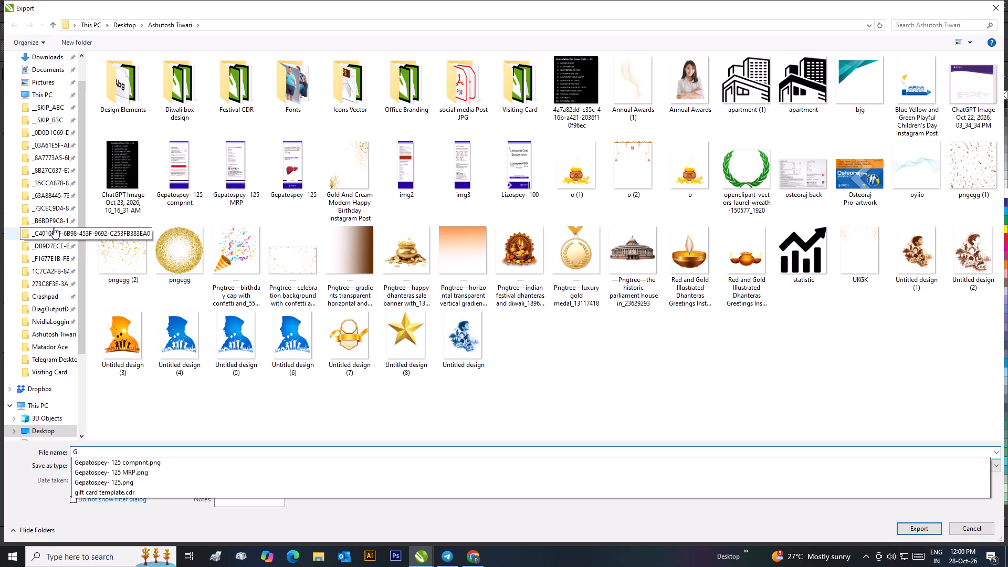
{"action": "type", "text": "patos"}
{"action": "type", "text": "pey"}
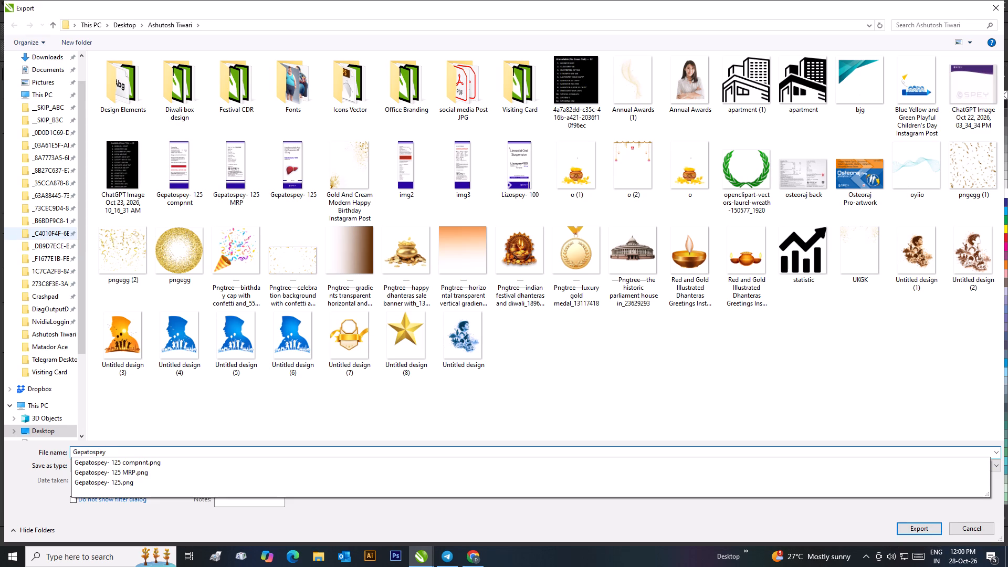
{"action": "key", "text": "minus"}
{"action": "type", "text": "300 tab"}
{"action": "scroll", "coordinate": [62, 228], "scroll_direction": "up", "scroll_amount": 1}
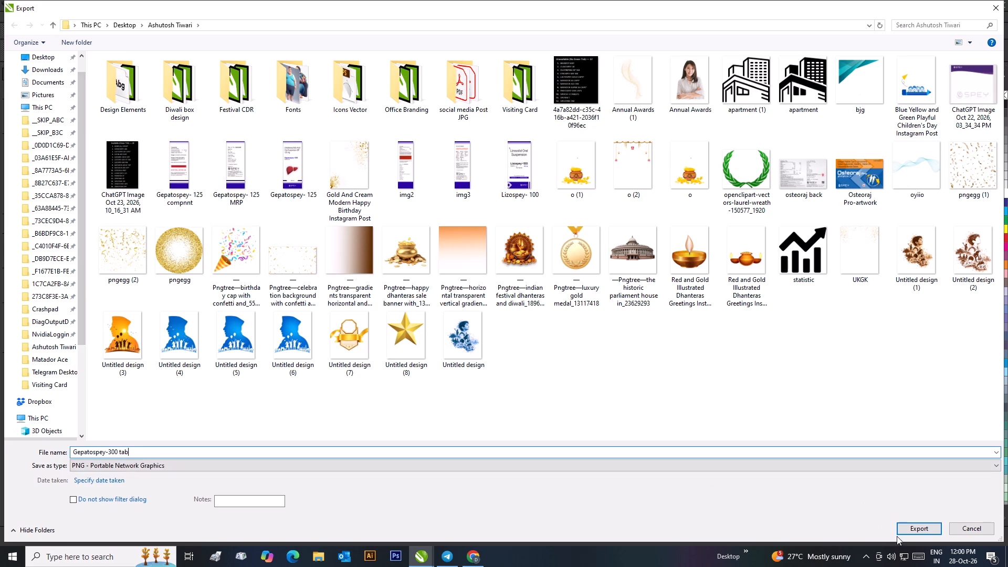
{"action": "left_click", "coordinate": [904, 531]}
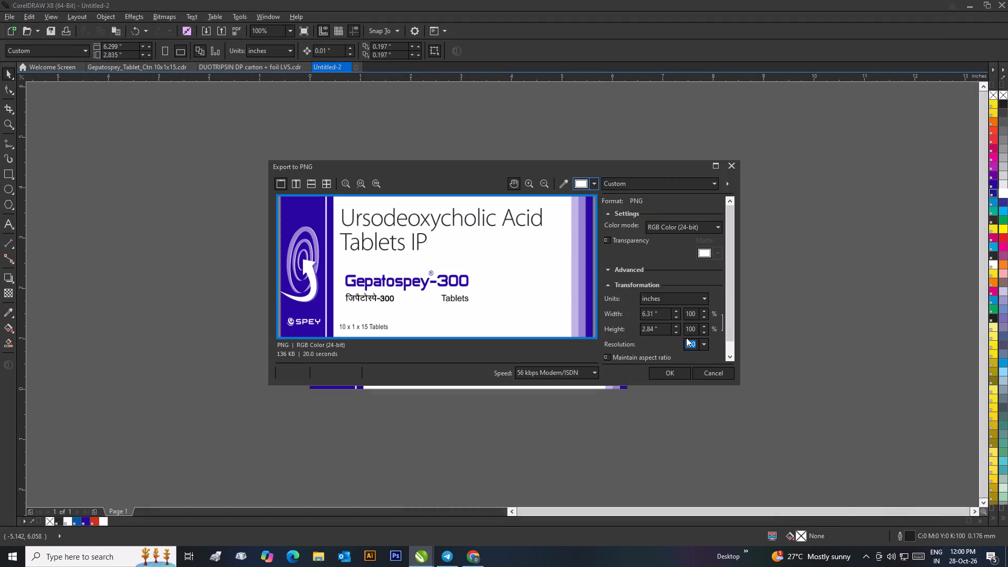
{"action": "left_click", "coordinate": [671, 372]}
Delete the exported front panel from the Untitled-2 page.
{"action": "left_click", "coordinate": [548, 317]}
{"action": "key", "text": "Delete"}
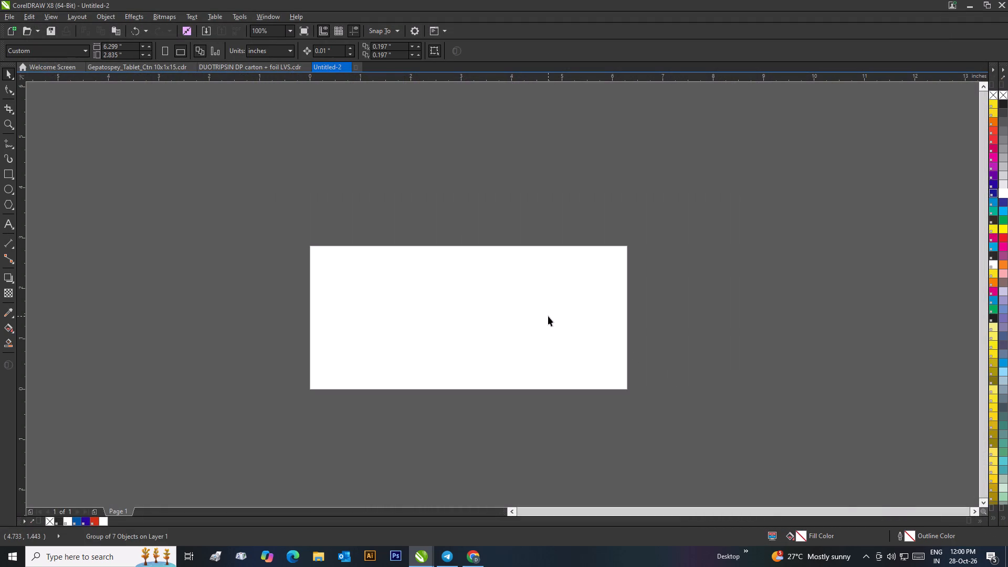
Switch to the Gepatospey_Tablet_Ctn 10x1x15 document and place a duplicate of the whole composition panel below the page.
{"action": "left_click", "coordinate": [148, 65]}
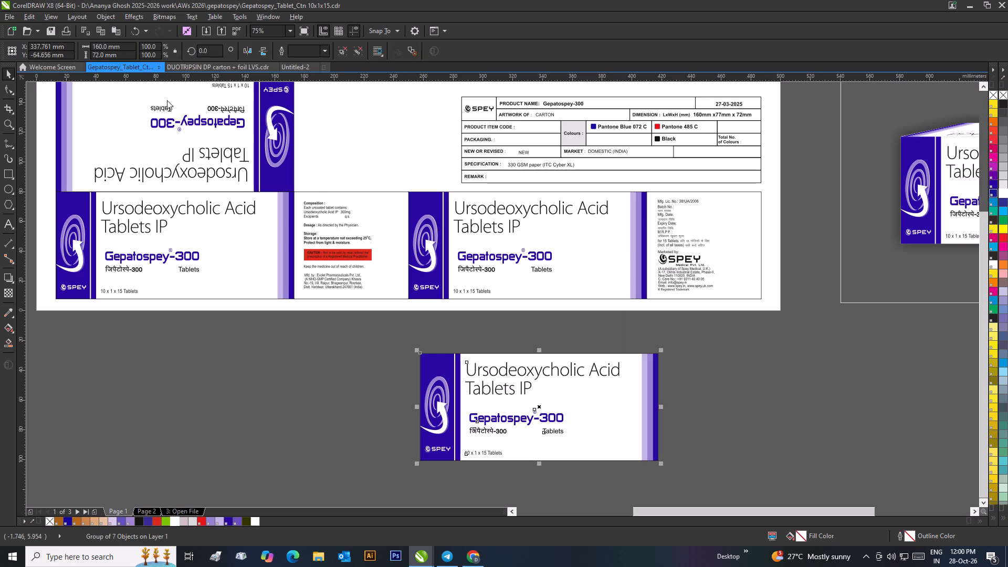
{"action": "left_click", "coordinate": [290, 347]}
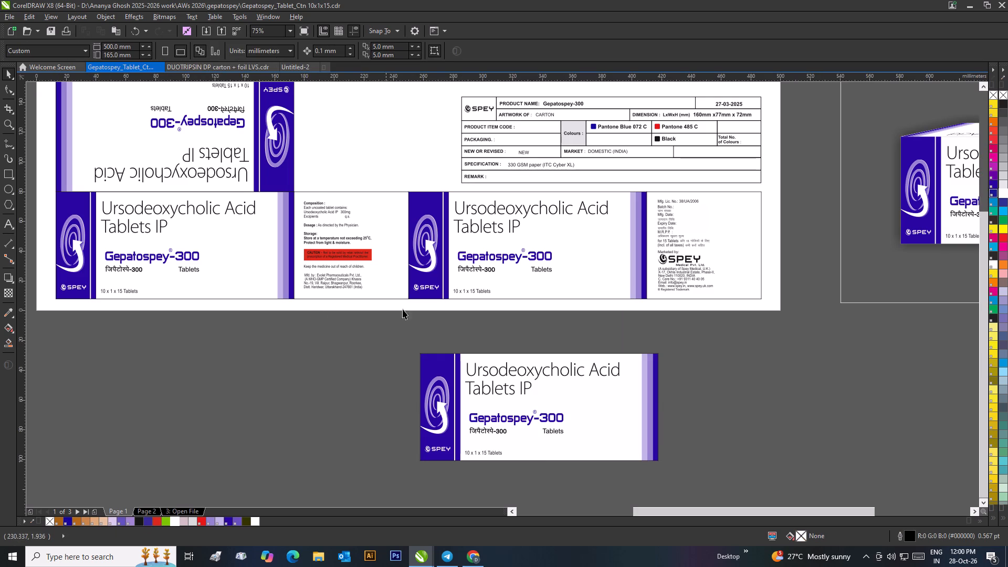
{"action": "left_click", "coordinate": [285, 318]}
{"action": "left_click_drag", "start_coordinate": [278, 319], "coordinate": [414, 175]}
{"action": "scroll", "coordinate": [388, 203], "scroll_direction": "down", "scroll_amount": 1}
{"action": "left_click_drag", "start_coordinate": [481, 323], "coordinate": [379, 430]}
{"action": "right_click", "coordinate": [379, 430]}
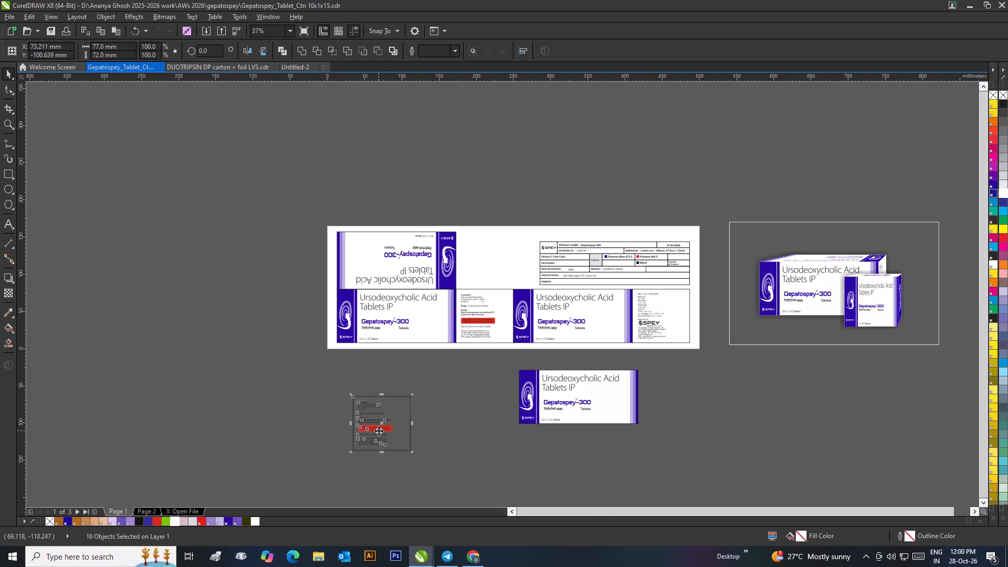
Fill the duplicated composition panel's background frame with white.
{"action": "left_click", "coordinate": [460, 434]}
{"action": "left_click", "coordinate": [404, 422]}
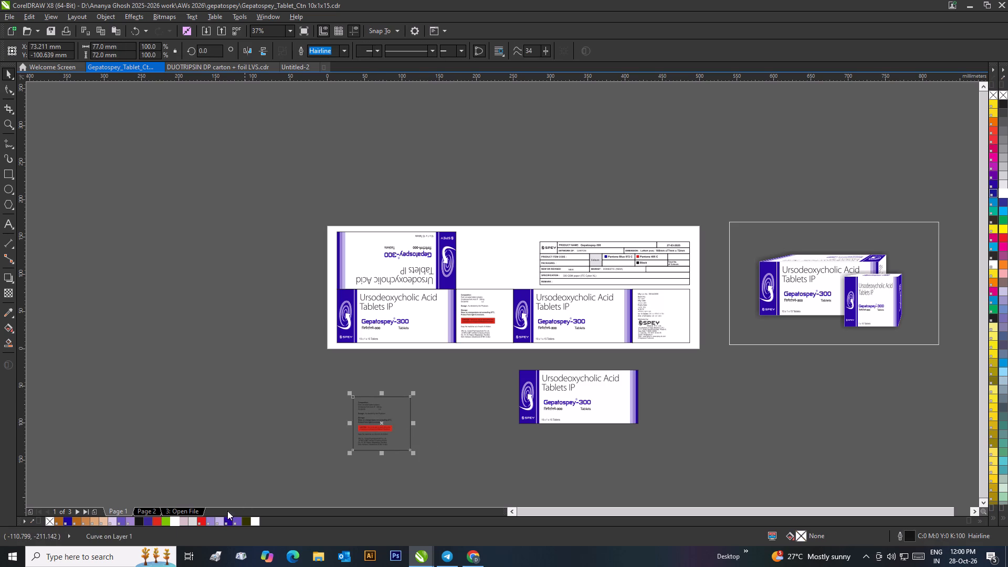
{"action": "left_click", "coordinate": [175, 521]}
Group all objects of the white-filled duplicate composition panel.
{"action": "left_click_drag", "start_coordinate": [269, 451], "coordinate": [280, 445]}
{"action": "left_click_drag", "start_coordinate": [317, 372], "coordinate": [439, 467]}
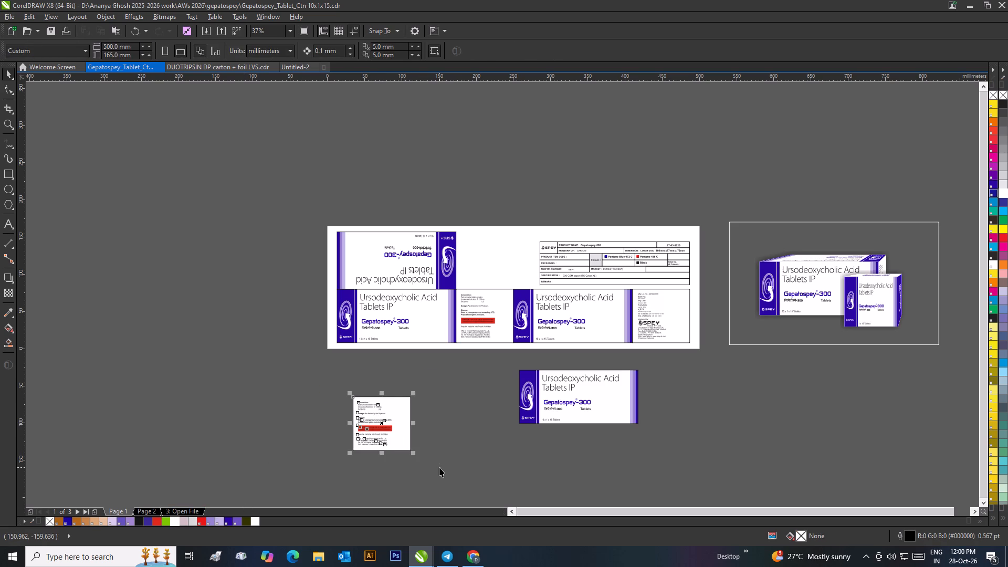
{"action": "key", "text": "ctrl+g"}
Copy the grouped composition panel into the Untitled-2 document and centre it on the page.
{"action": "right_click", "coordinate": [384, 421]}
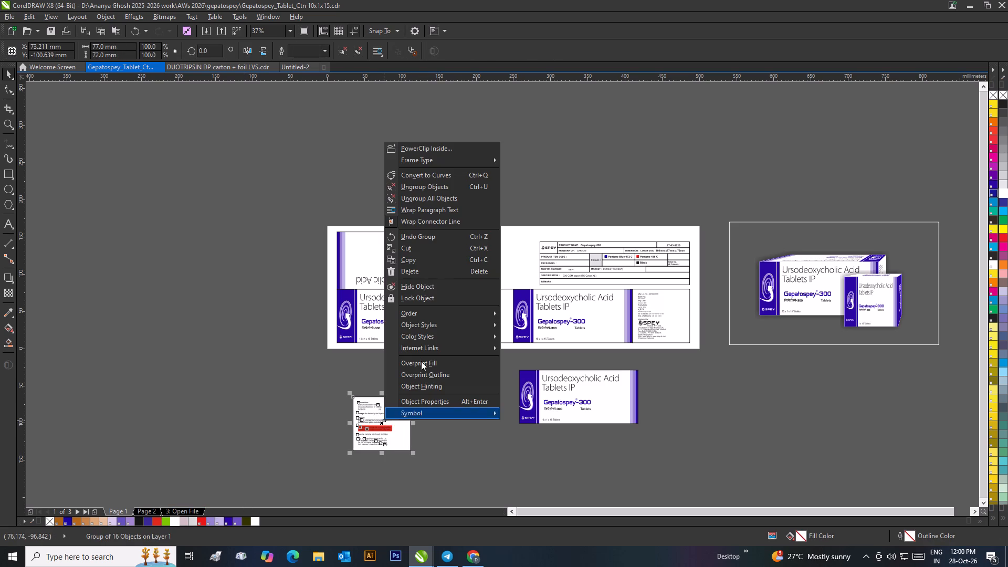
{"action": "left_click", "coordinate": [414, 262]}
{"action": "left_click", "coordinate": [301, 65]}
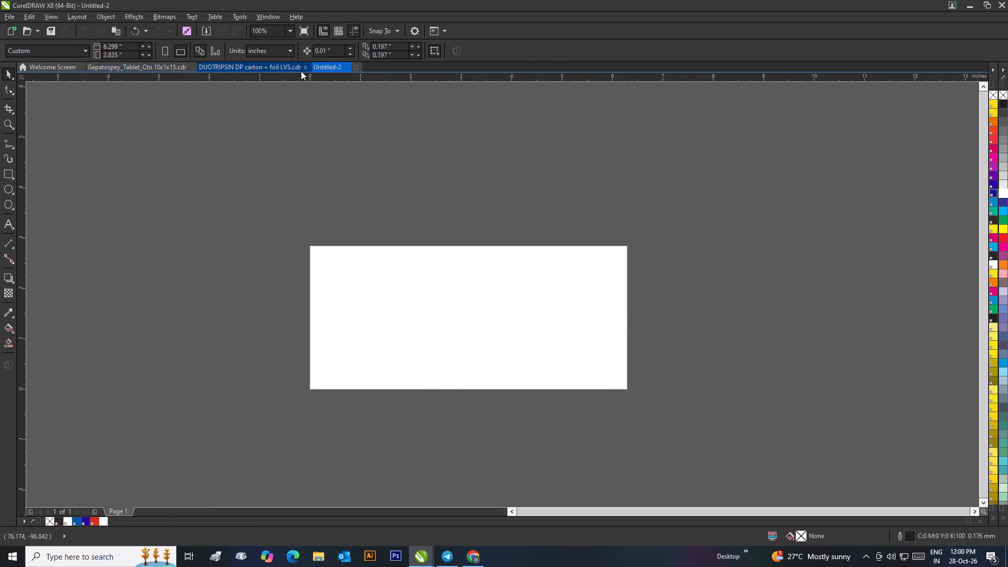
{"action": "key", "text": "ctrl+v"}
{"action": "key", "text": "p"}
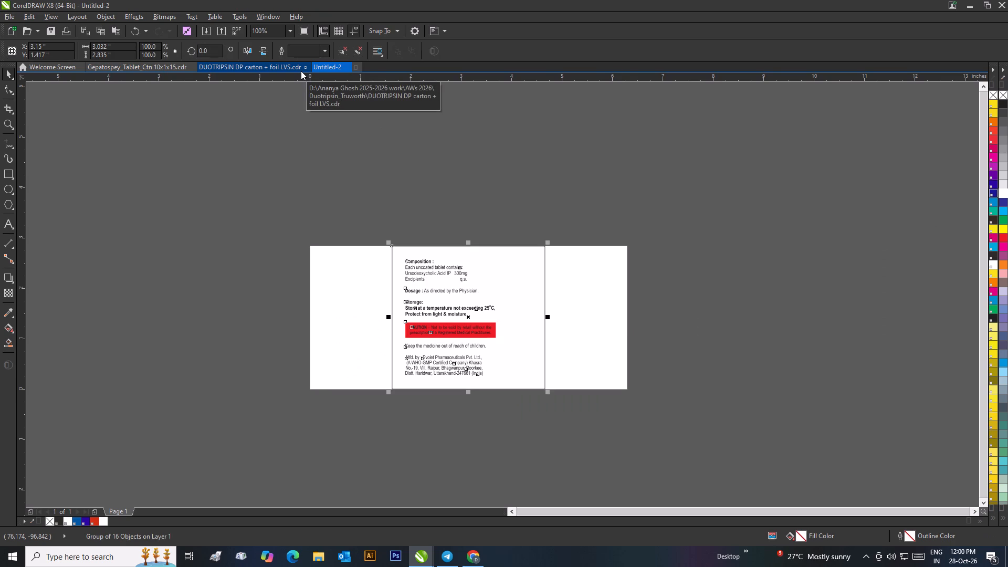
Move the composition panel toward the page's upper-left corner and enlarge it proportionally to about 4.1 by 3.8 inches.
{"action": "left_click_drag", "start_coordinate": [440, 290], "coordinate": [265, 233]}
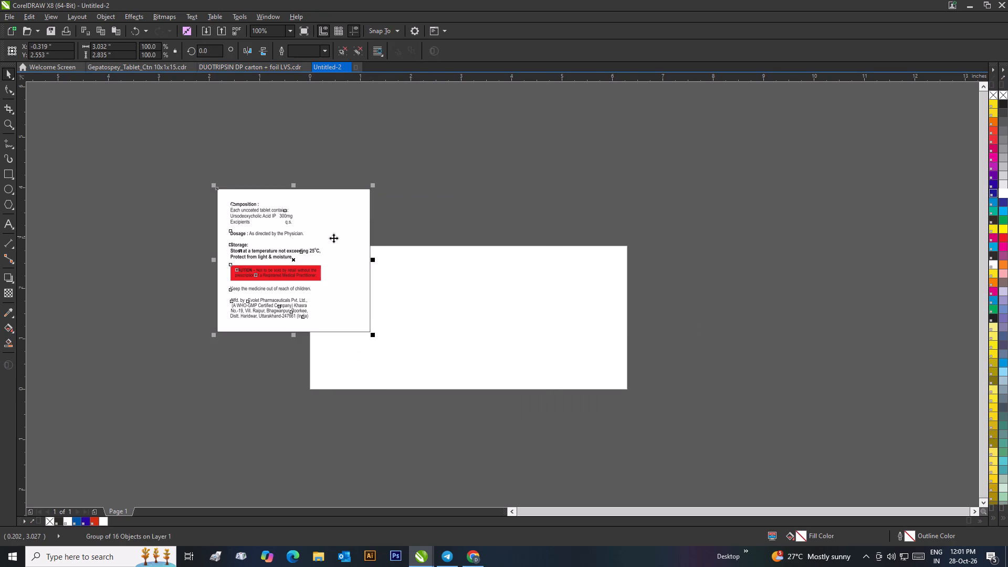
{"action": "left_click_drag", "start_coordinate": [373, 334], "coordinate": [427, 410]}
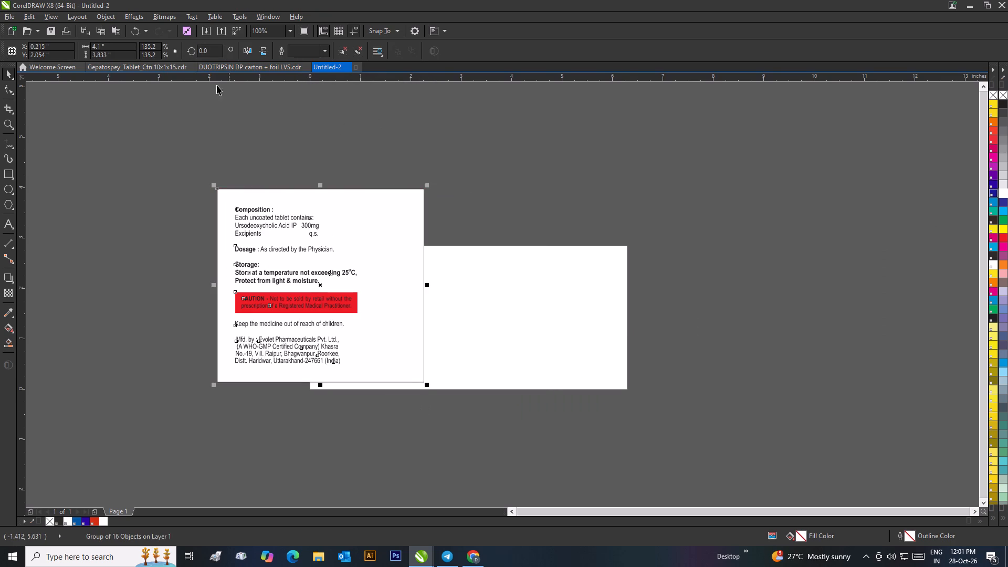
Set the Untitled-2 page size to 4.1 inches wide by 3.833 inches high to match the composition panel.
{"action": "left_click_drag", "start_coordinate": [115, 51], "coordinate": [91, 52]}
{"action": "left_click_drag", "start_coordinate": [110, 47], "coordinate": [93, 47]}
{"action": "left_click_drag", "start_coordinate": [93, 47], "coordinate": [90, 48]}
{"action": "key", "text": "ctrl+c"}
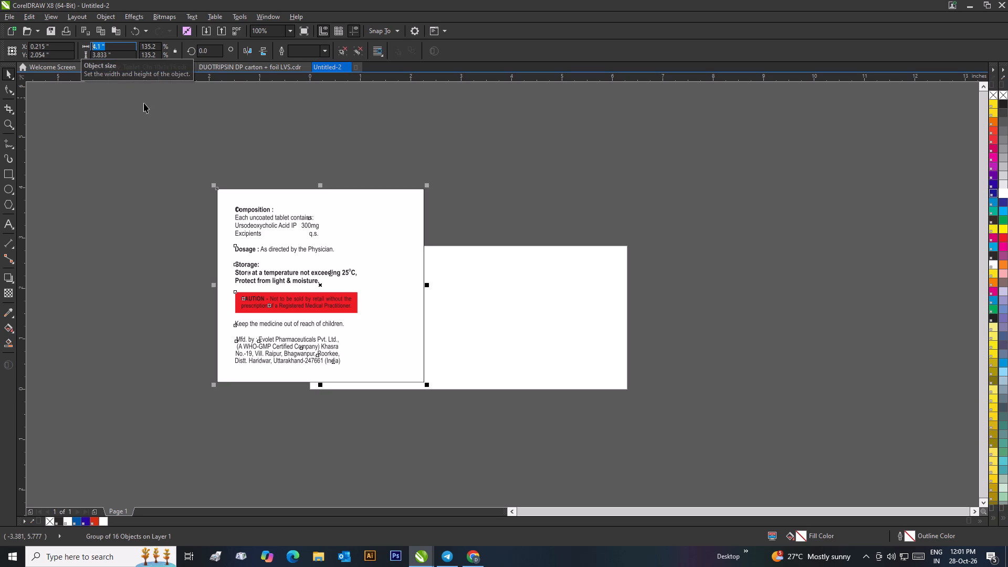
{"action": "left_click", "coordinate": [144, 103]}
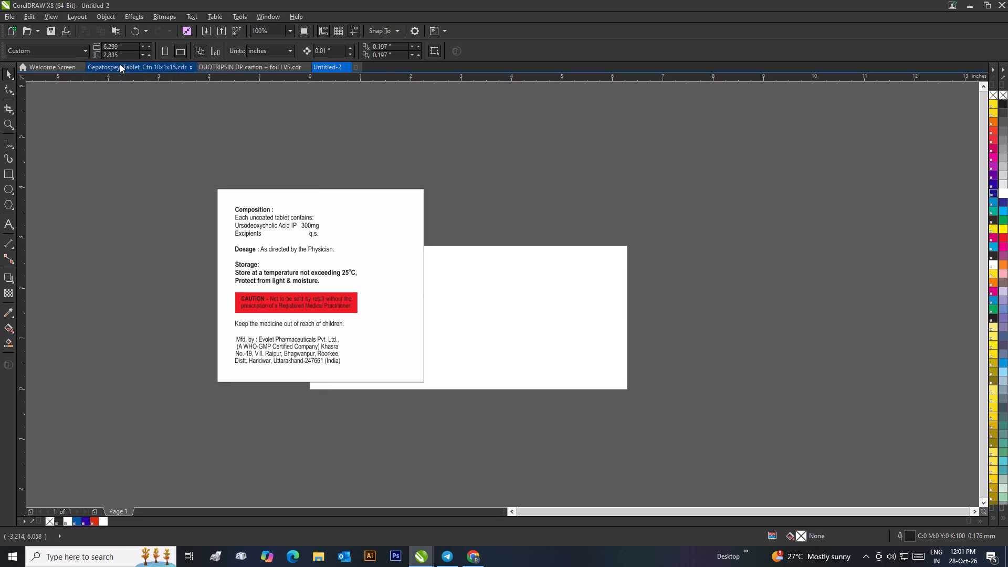
{"action": "left_click_drag", "start_coordinate": [125, 49], "coordinate": [102, 49]}
{"action": "key", "text": "BackSpace"}
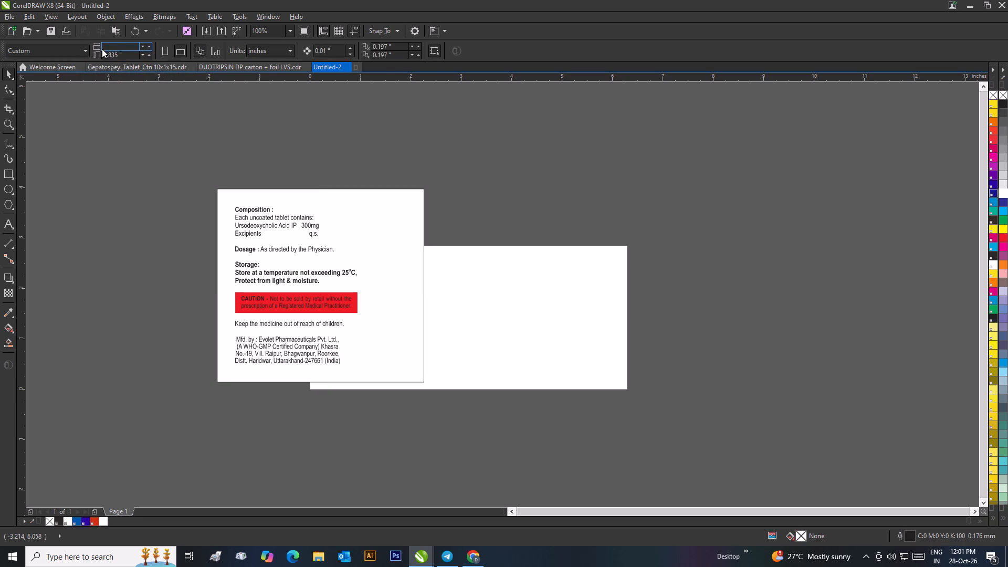
{"action": "key", "text": "ctrl+v"}
{"action": "key", "text": "Tab"}
{"action": "key", "text": "BackSpace"}
{"action": "type", "text": "3."}
{"action": "type", "text": "833"}
{"action": "key", "text": "Return"}
{"action": "left_click", "coordinate": [73, 204]}
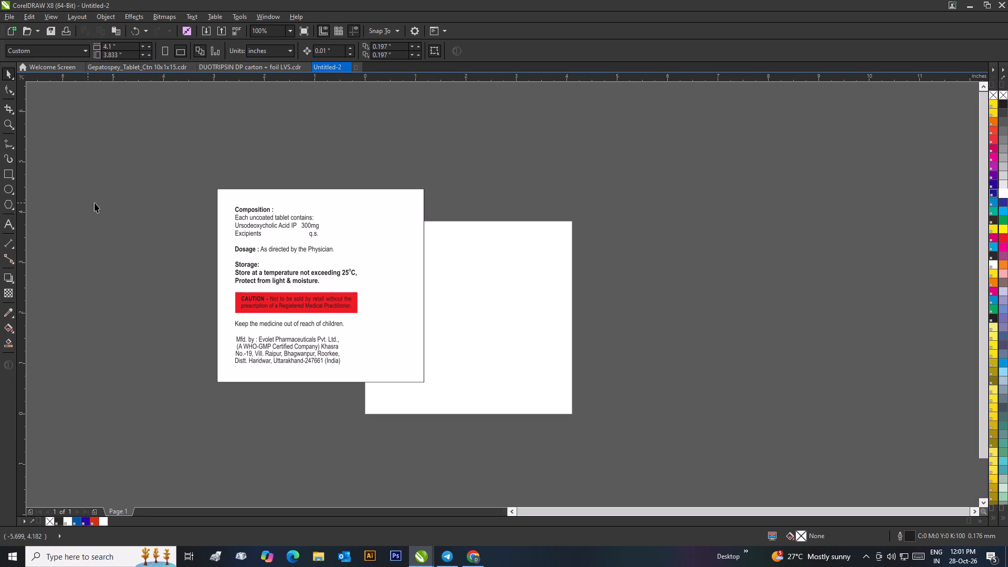
Centre the composition panel on the resized page.
{"action": "left_click", "coordinate": [246, 236]}
{"action": "key", "text": "p"}
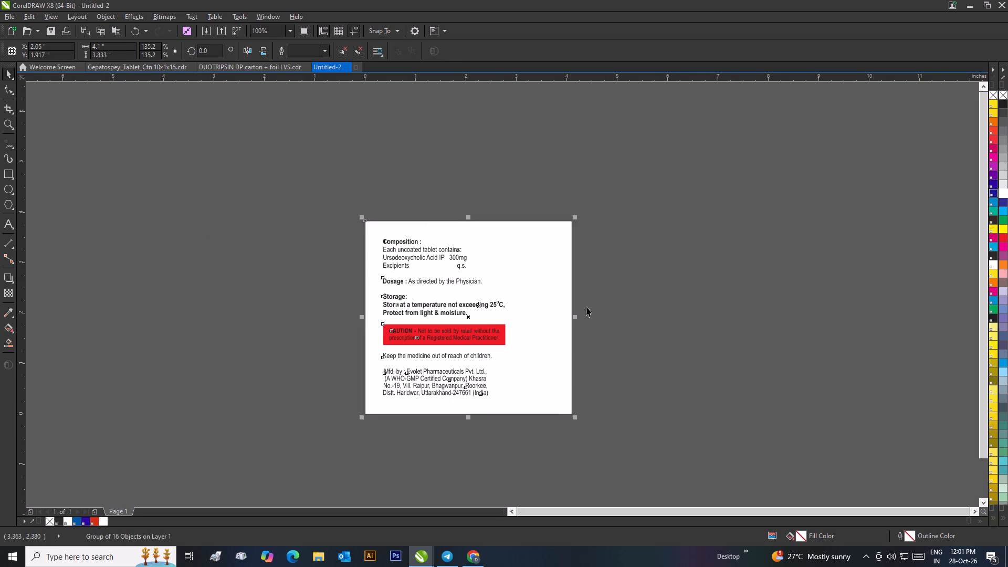
{"action": "left_click", "coordinate": [607, 312]}
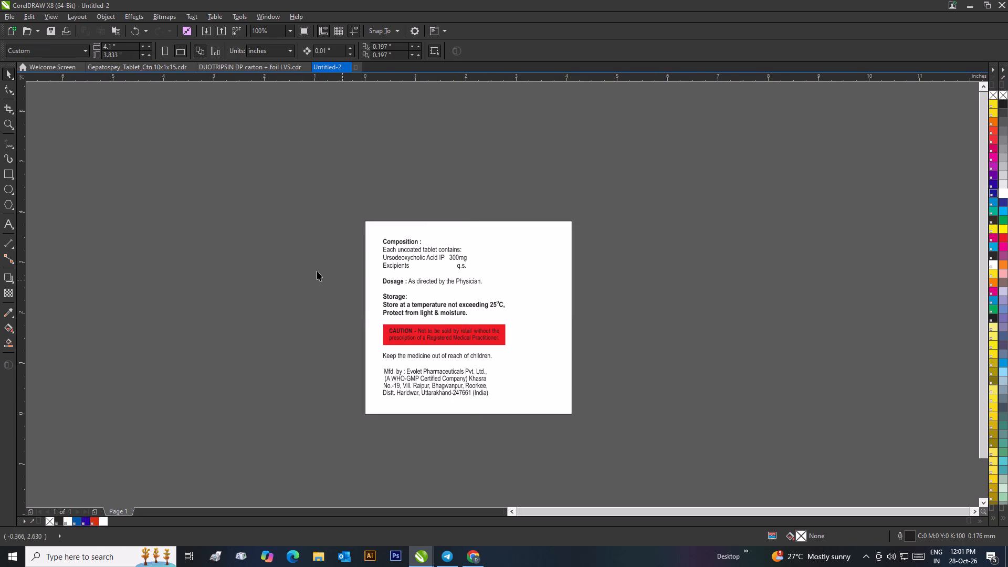
Try to export the composition panel page as a PNG named Gepatospey-300/ Composition.
{"action": "left_click", "coordinate": [7, 15]}
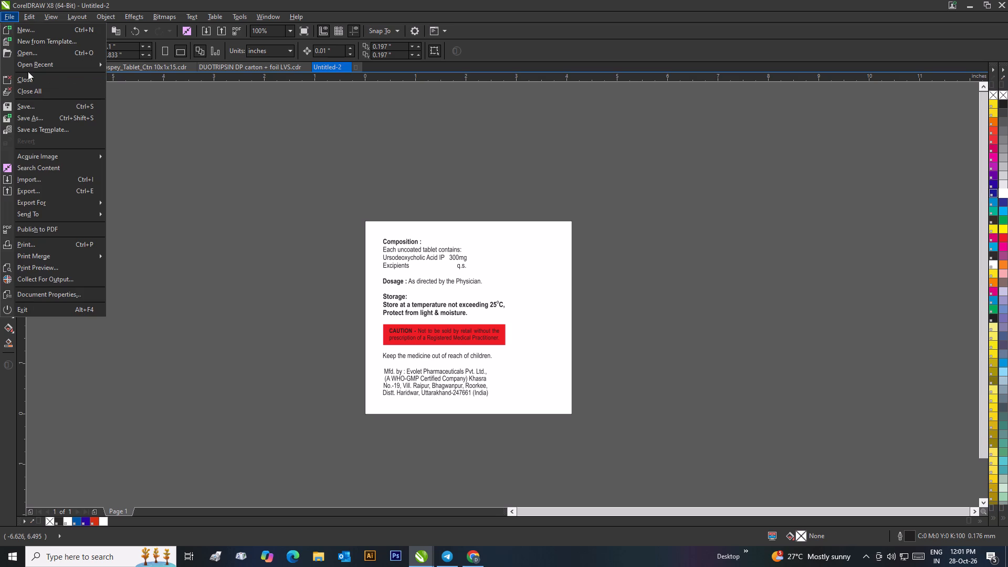
{"action": "left_click", "coordinate": [36, 194]}
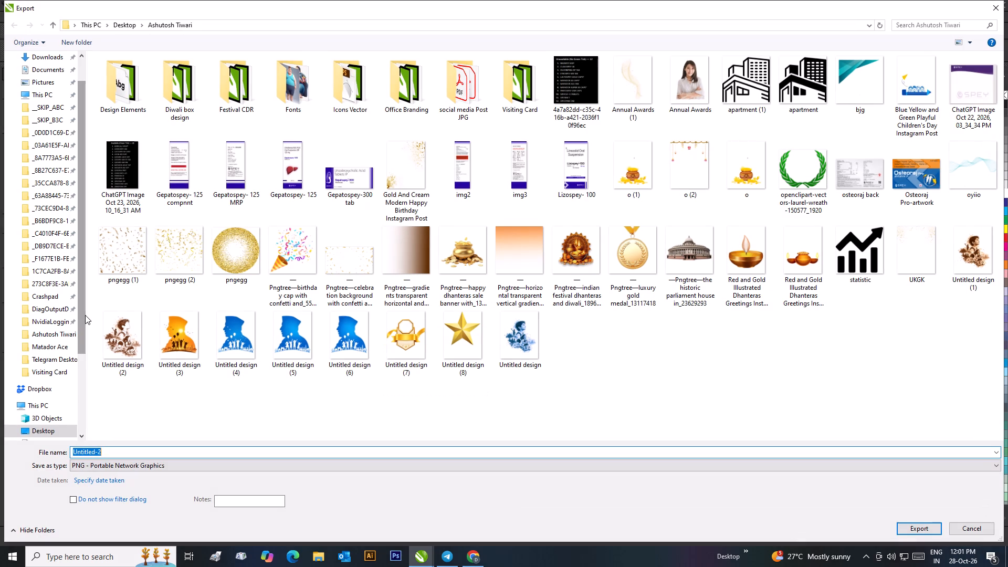
{"action": "key", "text": "BackSpace"}
{"action": "type", "text": "gepato"}
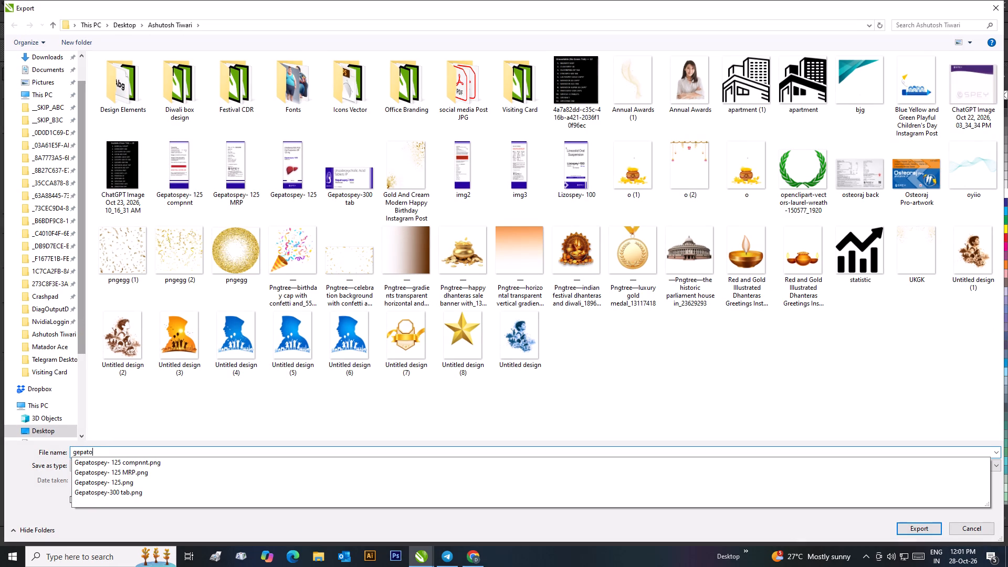
{"action": "left_click", "coordinate": [114, 494]}
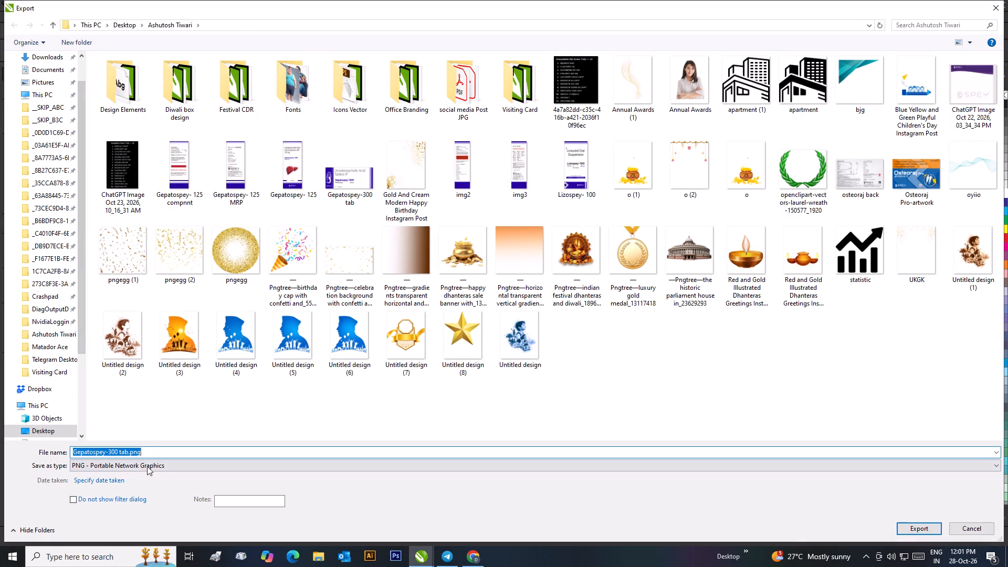
{"action": "left_click", "coordinate": [163, 453]}
{"action": "key", "text": "BackSpace"}
{"action": "key", "text": "BackSpace"}
{"action": "key", "text": "BackSpace"}
{"action": "key", "text": "BackSpace"}
{"action": "key", "text": "BackSpace"}
{"action": "key", "text": "BackSpace"}
{"action": "key", "text": "BackSpace"}
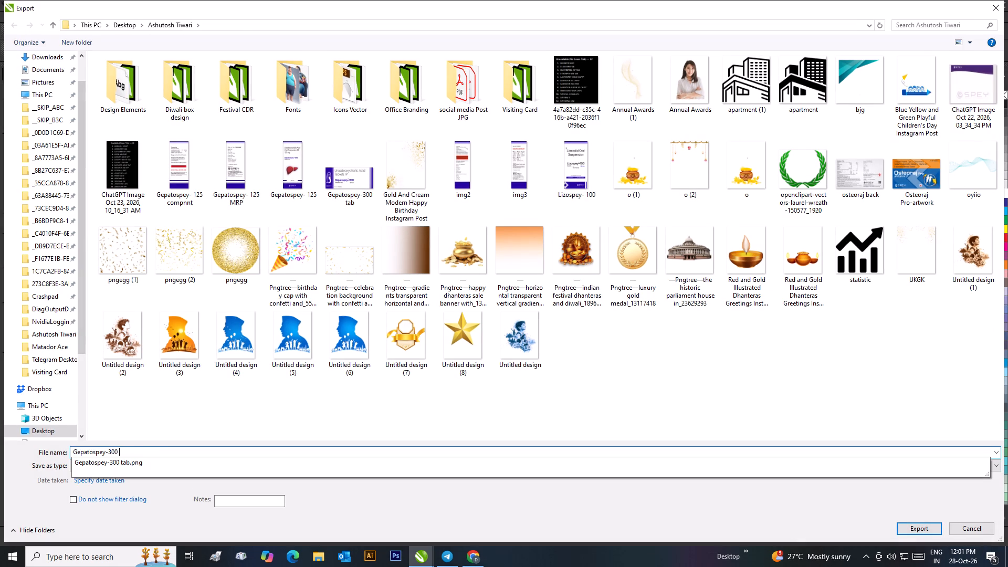
{"action": "key", "text": "shift+c"}
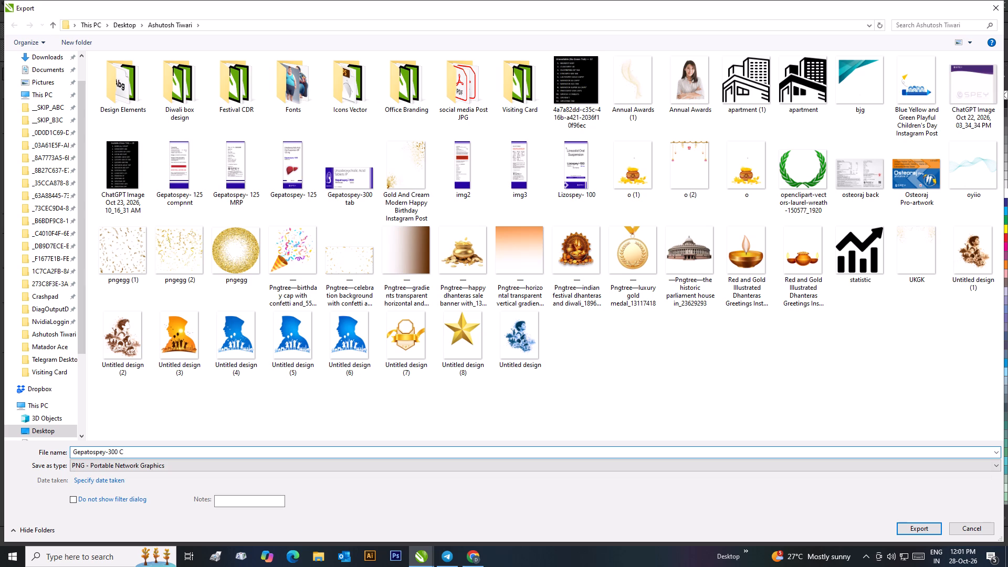
{"action": "key", "text": "BackSpace"}
{"action": "key", "text": "BackSpace"}
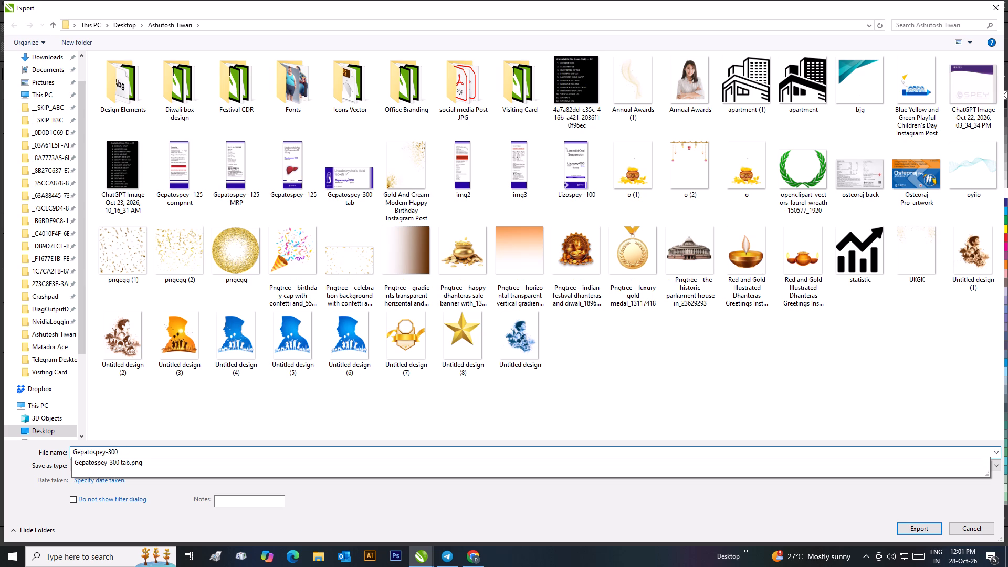
{"action": "key", "text": "slash"}
{"action": "key", "text": "space"}
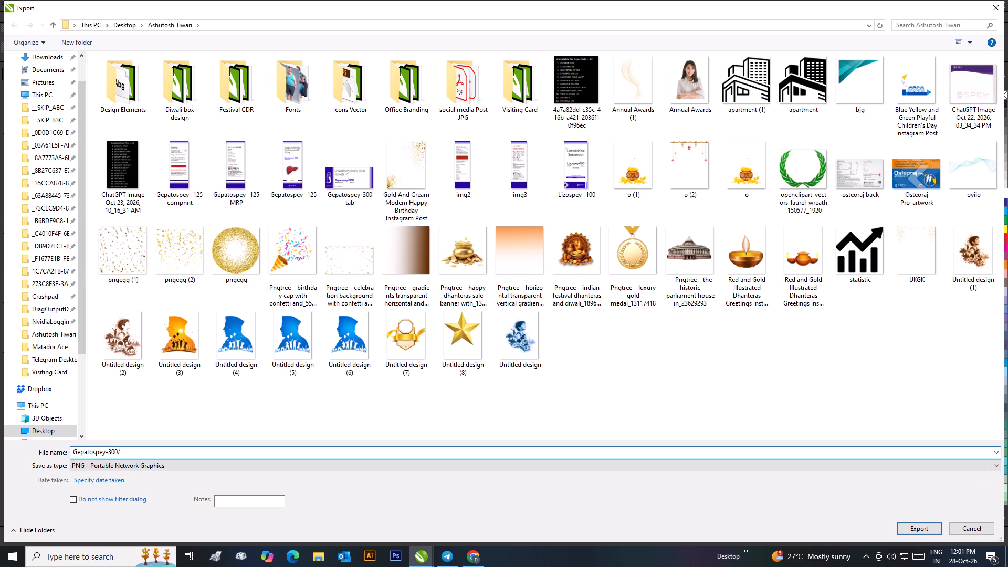
{"action": "type", "text": "Compos"}
{"action": "type", "text": "ition"}
{"action": "left_click", "coordinate": [913, 528]}
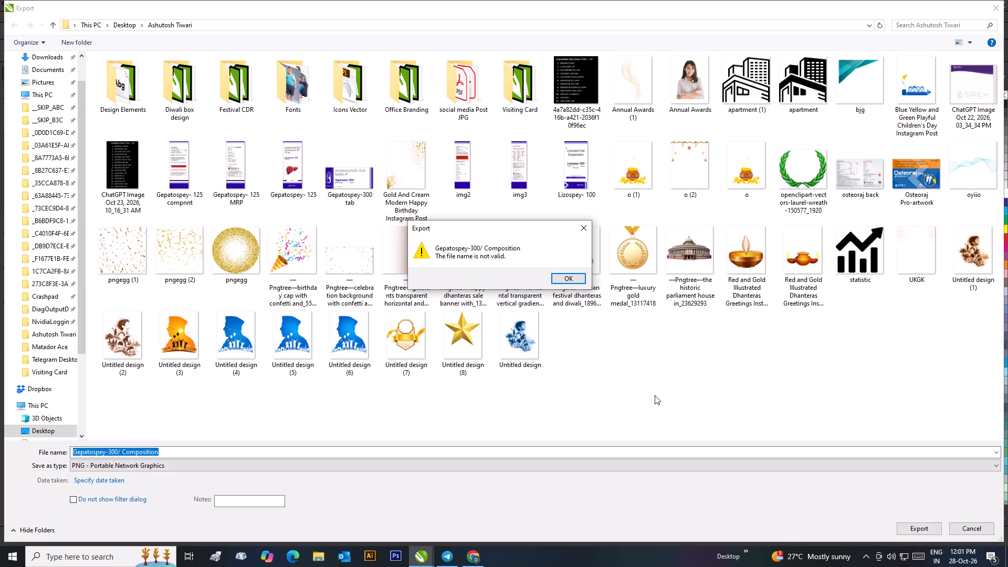
{"action": "left_click", "coordinate": [584, 228]}
Correct the export file name to Gepatospey-300 Composition and complete the PNG export with the existing settings.
{"action": "left_click", "coordinate": [139, 450]}
{"action": "left_click", "coordinate": [123, 447]}
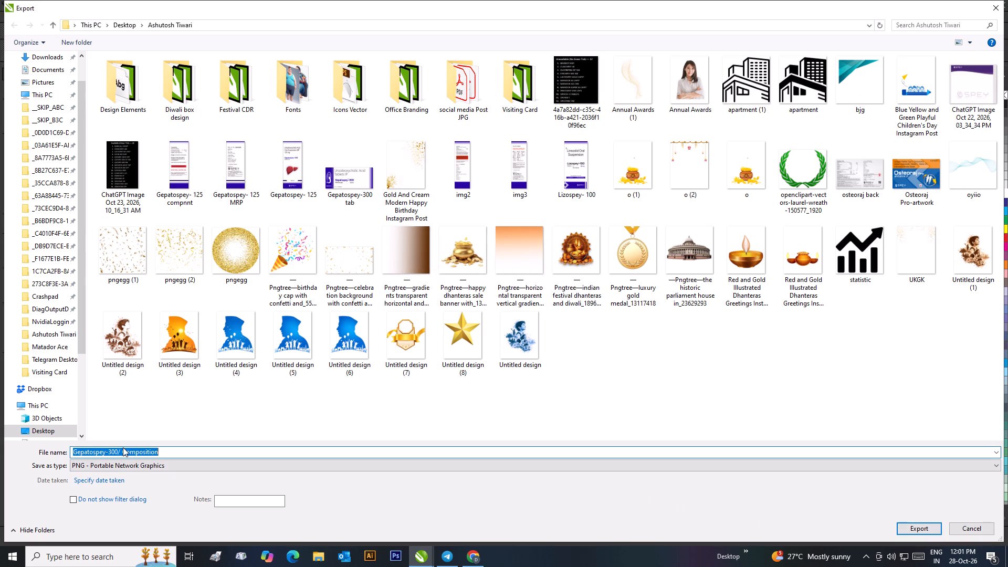
{"action": "left_click", "coordinate": [120, 449]}
{"action": "key", "text": "BackSpace"}
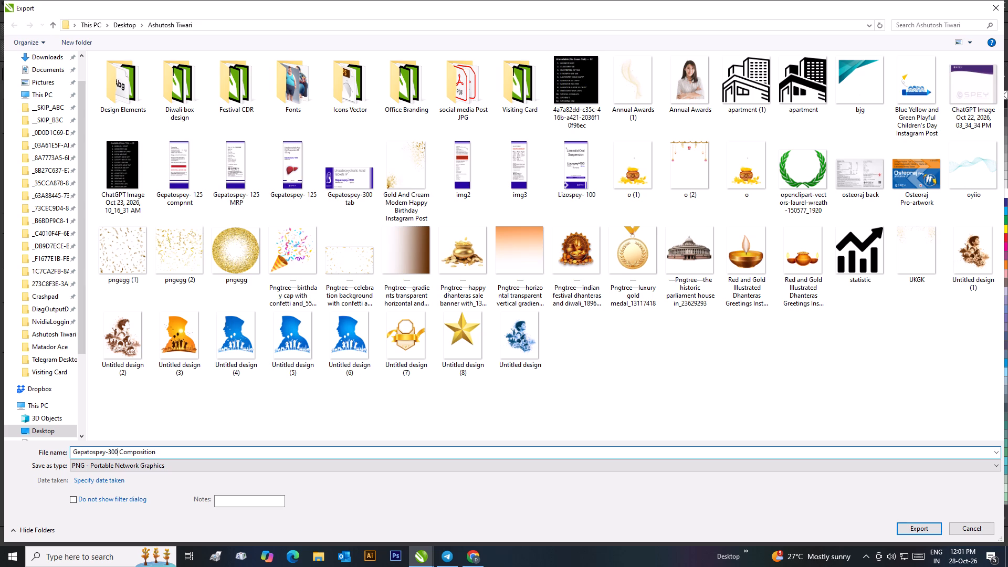
{"action": "key", "text": "space"}
{"action": "left_click", "coordinate": [919, 527]}
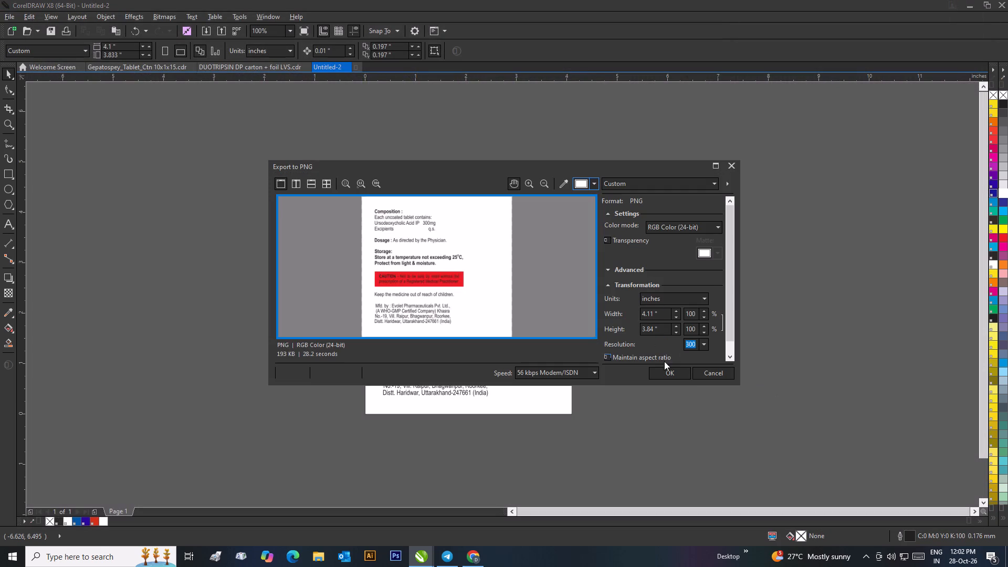
{"action": "left_click", "coordinate": [665, 374]}
Delete the composition panel from the Untitled-2 page.
{"action": "left_click", "coordinate": [523, 338]}
{"action": "key", "text": "Delete"}
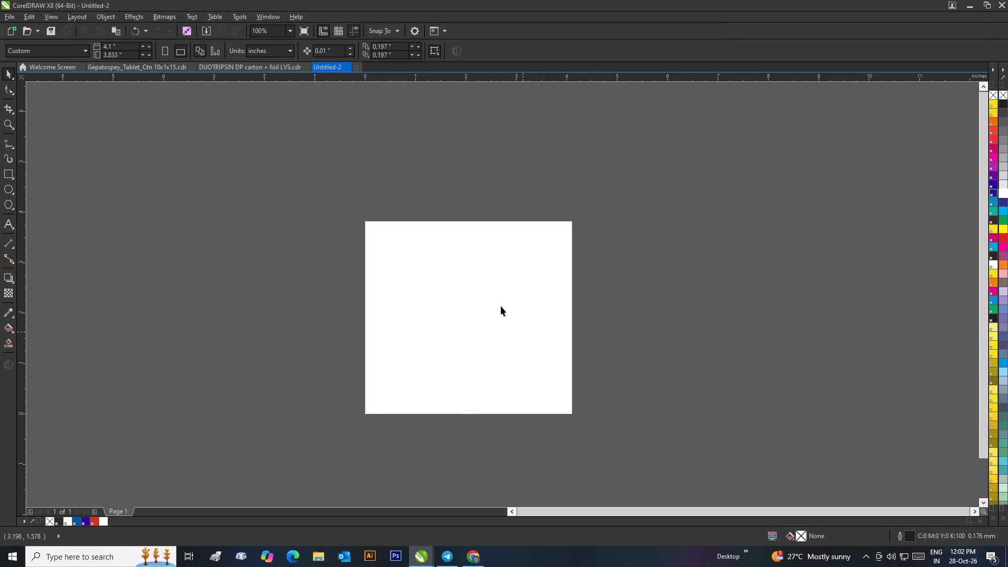
In the Gepatospey_Tablet_Ctn document, group the carton's licence and MRP panel and place it on the empty canvas below the artwork.
{"action": "left_click", "coordinate": [161, 71]}
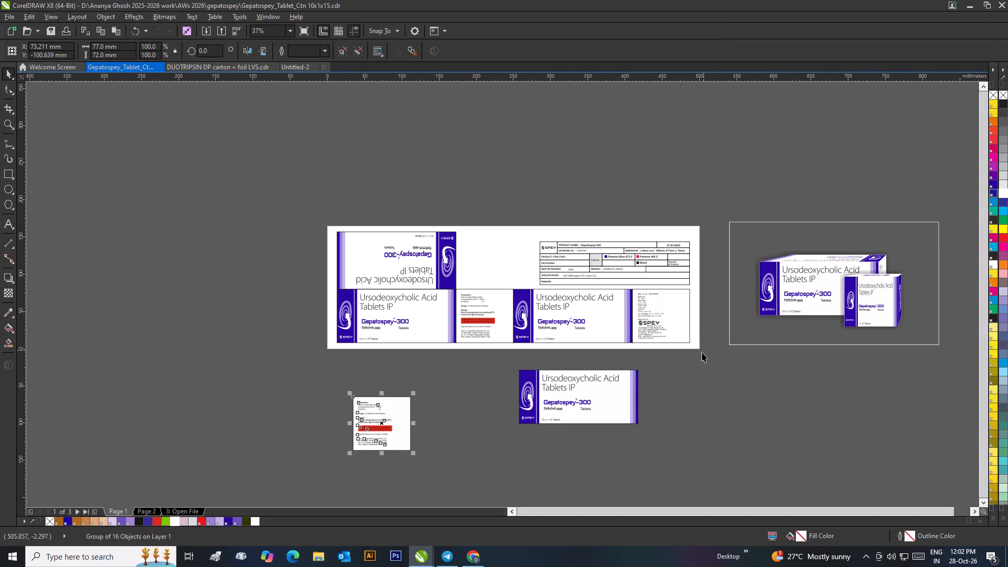
{"action": "left_click", "coordinate": [696, 374]}
{"action": "scroll", "coordinate": [665, 353], "scroll_direction": "up", "scroll_amount": 1}
{"action": "left_click_drag", "start_coordinate": [586, 156], "coordinate": [455, 282]}
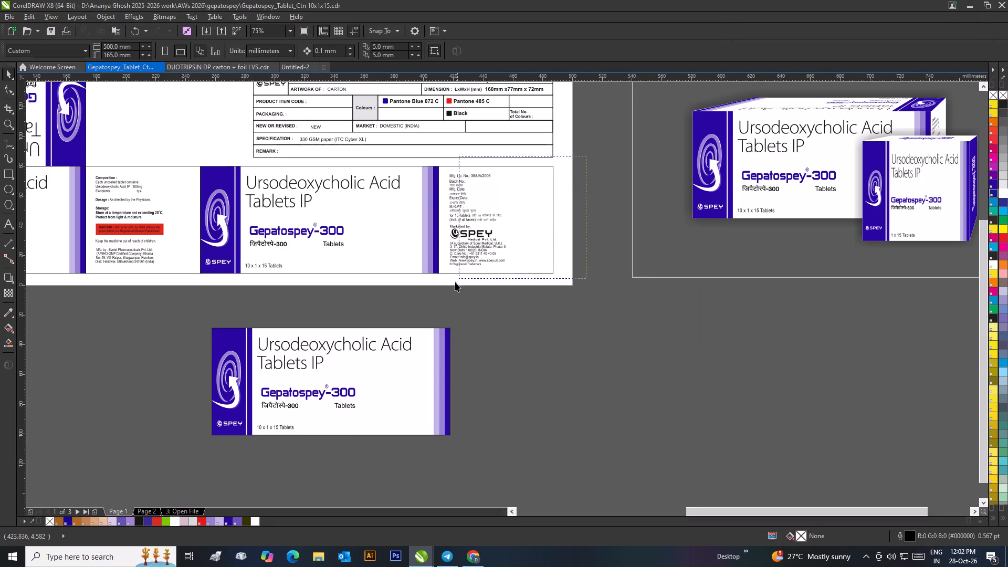
{"action": "left_click_drag", "start_coordinate": [455, 282], "coordinate": [431, 299]}
{"action": "key", "text": "ctrl+g"}
{"action": "scroll", "coordinate": [436, 250], "scroll_direction": "down", "scroll_amount": 1}
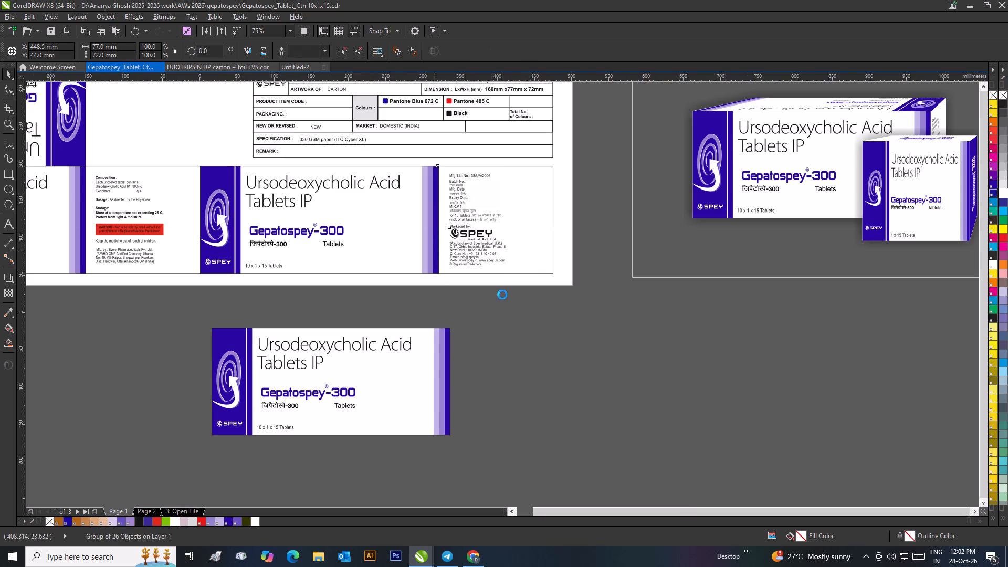
{"action": "scroll", "coordinate": [502, 295], "scroll_direction": "down", "scroll_amount": 2}
{"action": "left_click_drag", "start_coordinate": [509, 290], "coordinate": [552, 345]}
{"action": "scroll", "coordinate": [552, 345], "scroll_direction": "up", "scroll_amount": 2}
Ungroup the placed licence and MRP panel and fill its background frame with white.
{"action": "right_click", "coordinate": [502, 295]}
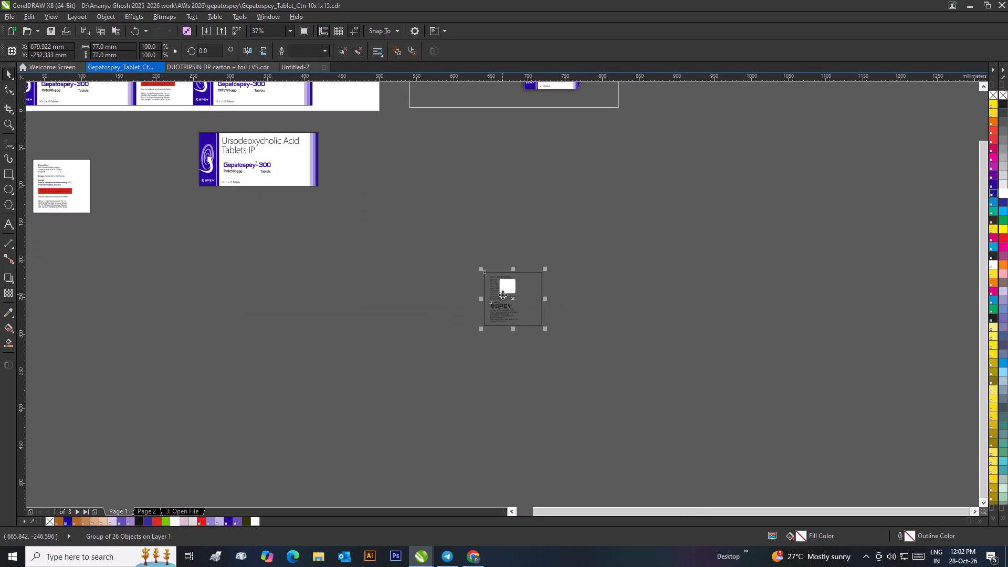
{"action": "left_click", "coordinate": [545, 75]}
{"action": "left_click", "coordinate": [591, 202]}
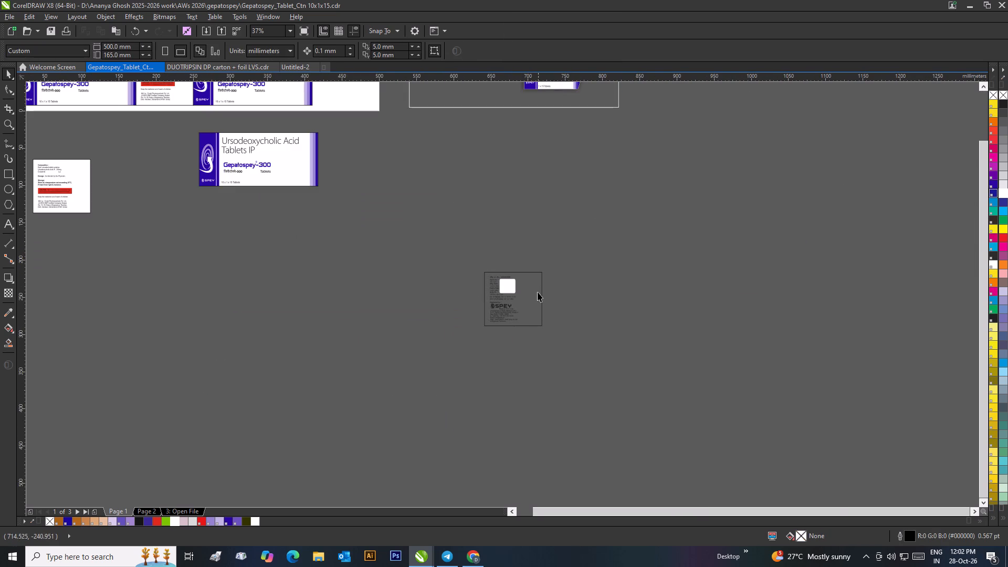
{"action": "scroll", "coordinate": [537, 292], "scroll_direction": "up", "scroll_amount": 2}
{"action": "left_click", "coordinate": [491, 295]}
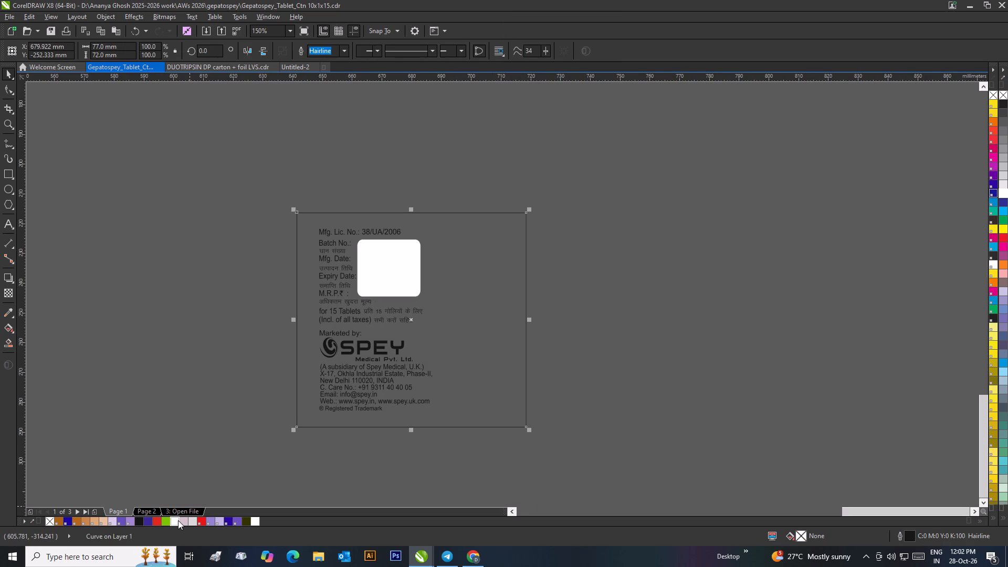
{"action": "left_click", "coordinate": [173, 521]}
{"action": "left_click", "coordinate": [183, 394]}
Delete the white rounded box beside the batch, date and MRP lines.
{"action": "left_click", "coordinate": [388, 269]}
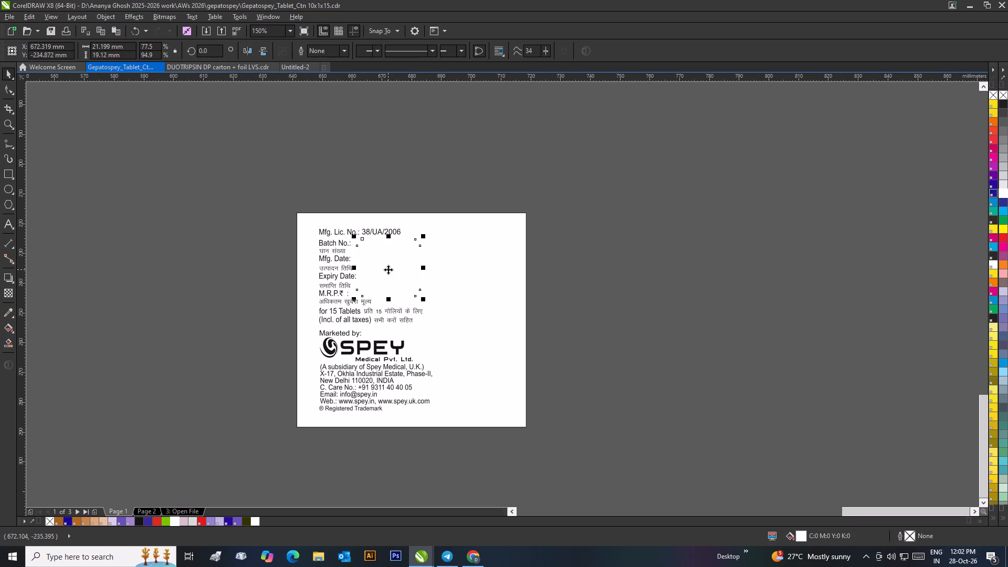
{"action": "key", "text": "Delete"}
Group all objects of the white-filled licence and MRP panel.
{"action": "left_click_drag", "start_coordinate": [607, 168], "coordinate": [310, 423]}
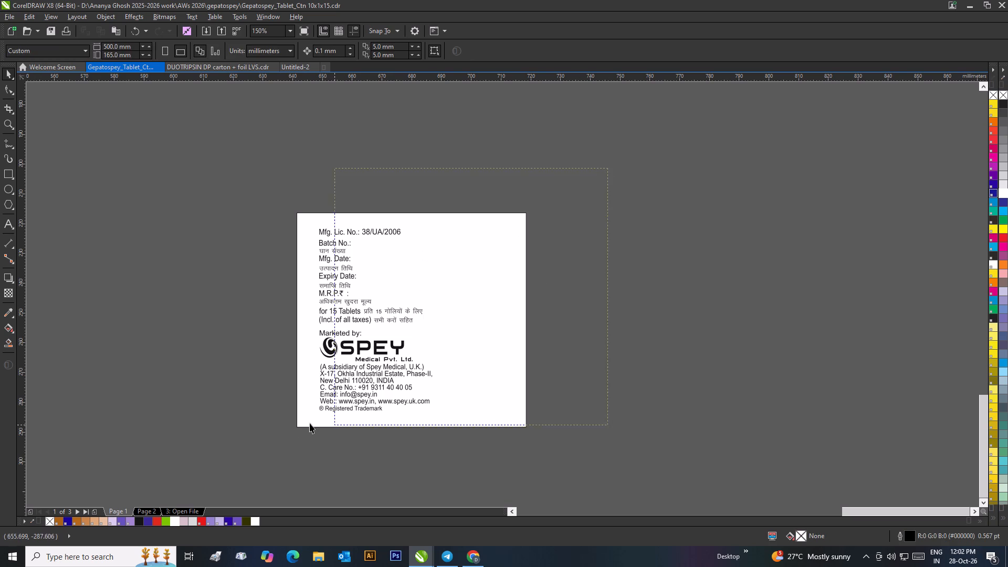
{"action": "left_click_drag", "start_coordinate": [310, 423], "coordinate": [220, 455]}
{"action": "key", "text": "ctrl+g"}
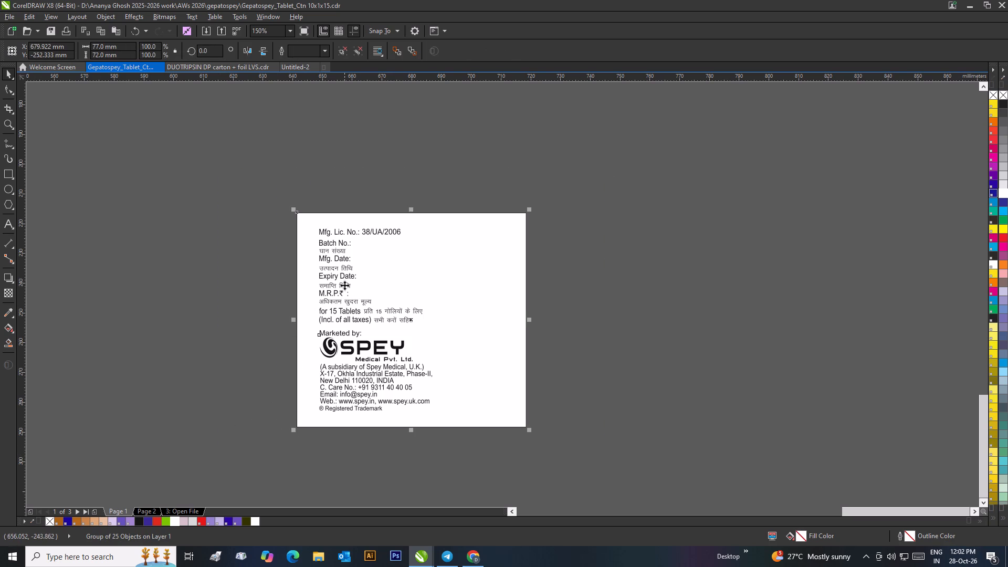
Copy the grouped licence and MRP panel into the Untitled-2 document.
{"action": "right_click", "coordinate": [344, 281]}
{"action": "left_click", "coordinate": [373, 123]}
{"action": "left_click", "coordinate": [292, 67]}
{"action": "key", "text": "ctrl+v"}
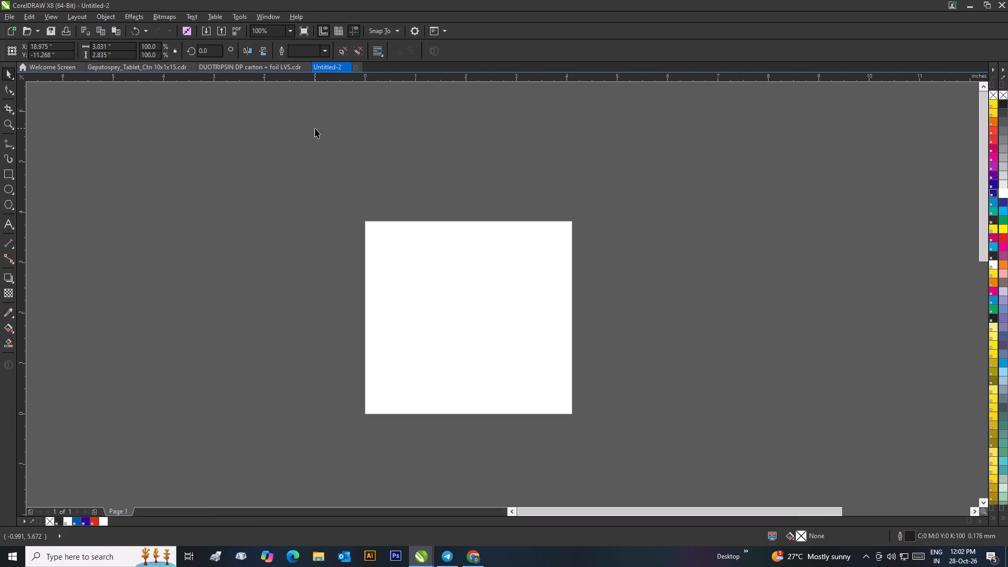
Centre the pasted licence and MRP panel on the page.
{"action": "key", "text": "p"}
{"action": "left_click", "coordinate": [448, 206]}
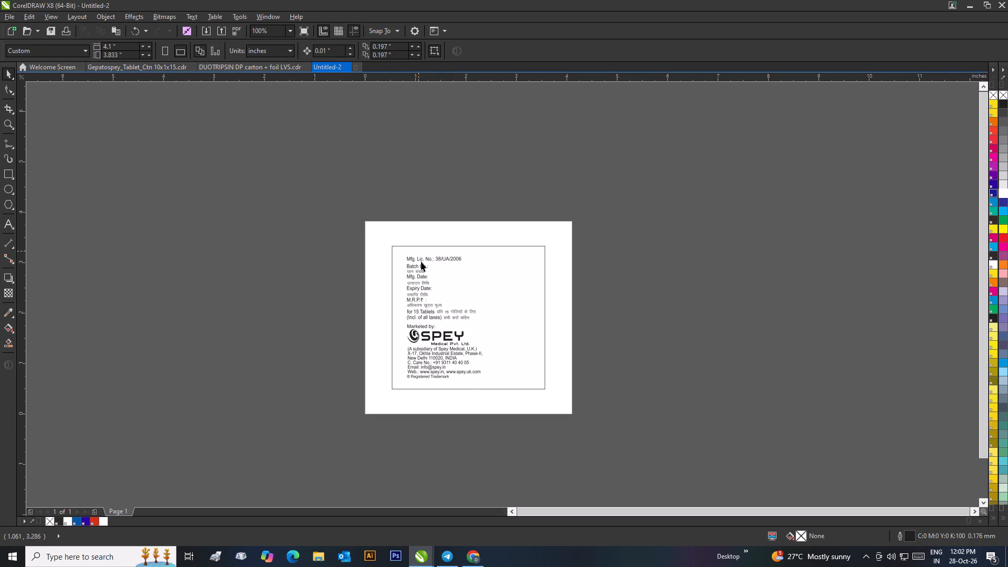
Scale the licence and MRP panel proportionally to a width of 4.1 inches and centre it on the page.
{"action": "left_click", "coordinate": [448, 276]}
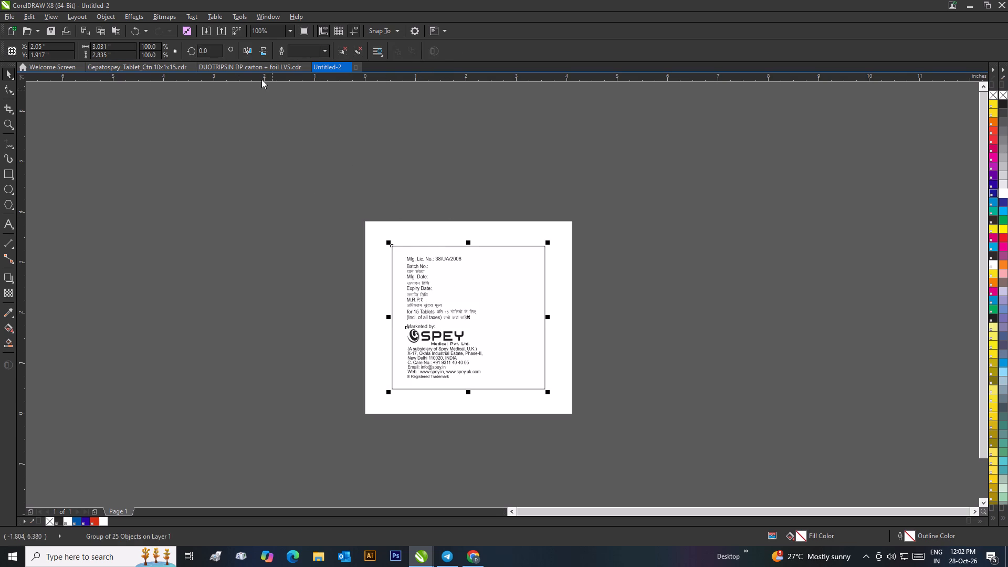
{"action": "left_click", "coordinate": [172, 49]}
{"action": "left_click_drag", "start_coordinate": [125, 46], "coordinate": [70, 48]}
{"action": "key", "text": "BackSpace"}
{"action": "type", "text": "4.1"}
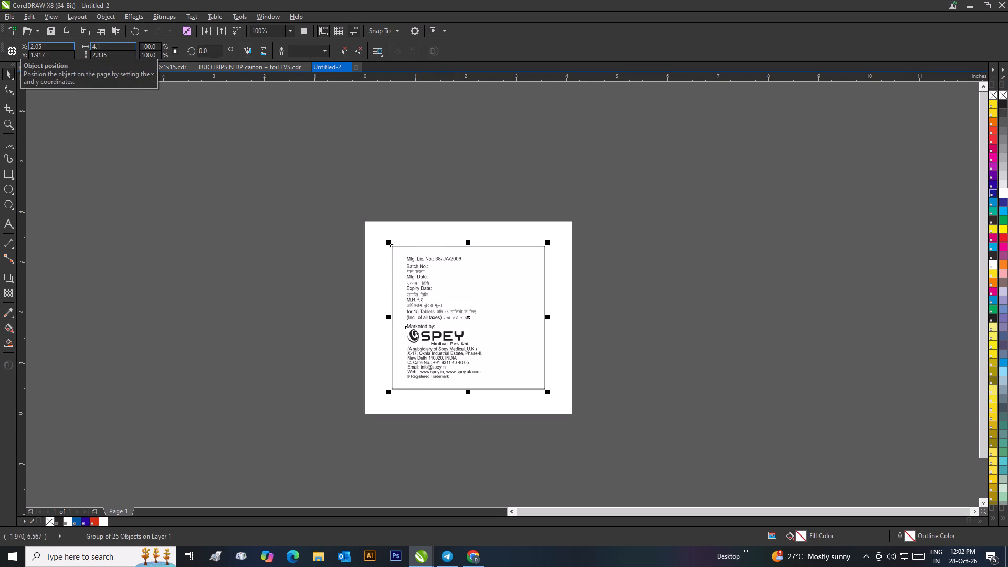
{"action": "key", "text": "Return"}
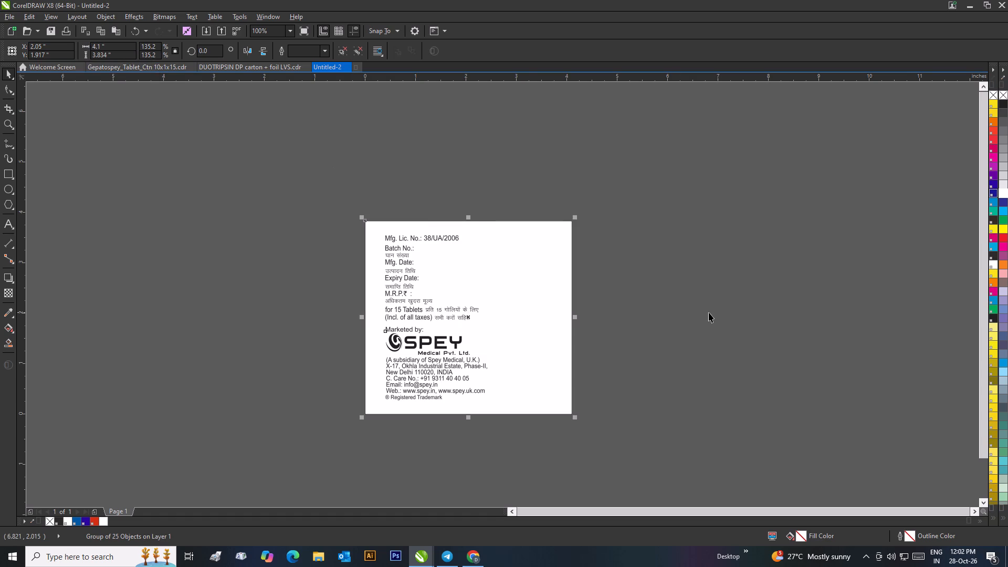
{"action": "key", "text": "p"}
{"action": "left_click", "coordinate": [642, 334]}
{"action": "left_click", "coordinate": [461, 317]}
{"action": "left_click", "coordinate": [546, 329]}
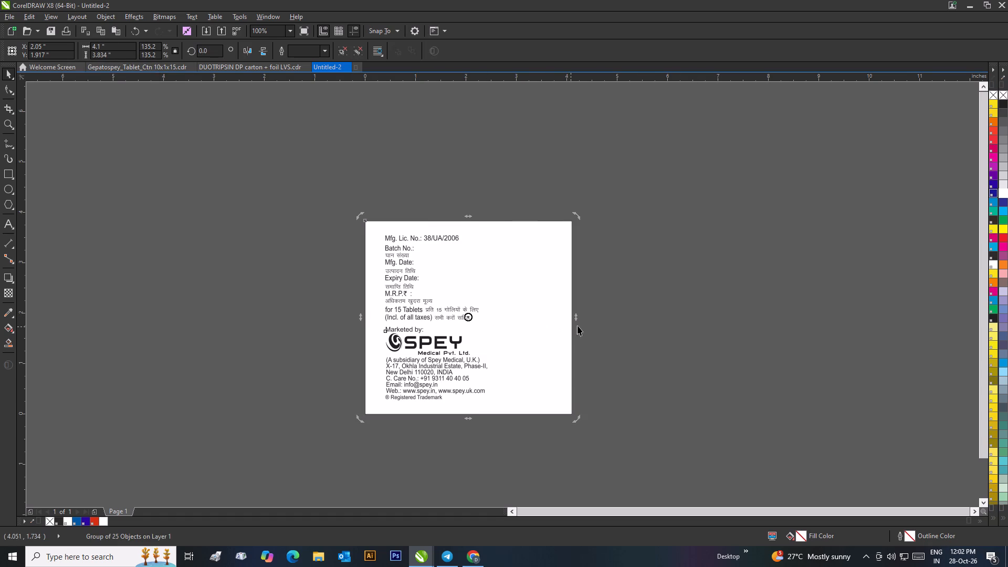
{"action": "left_click", "coordinate": [627, 322]}
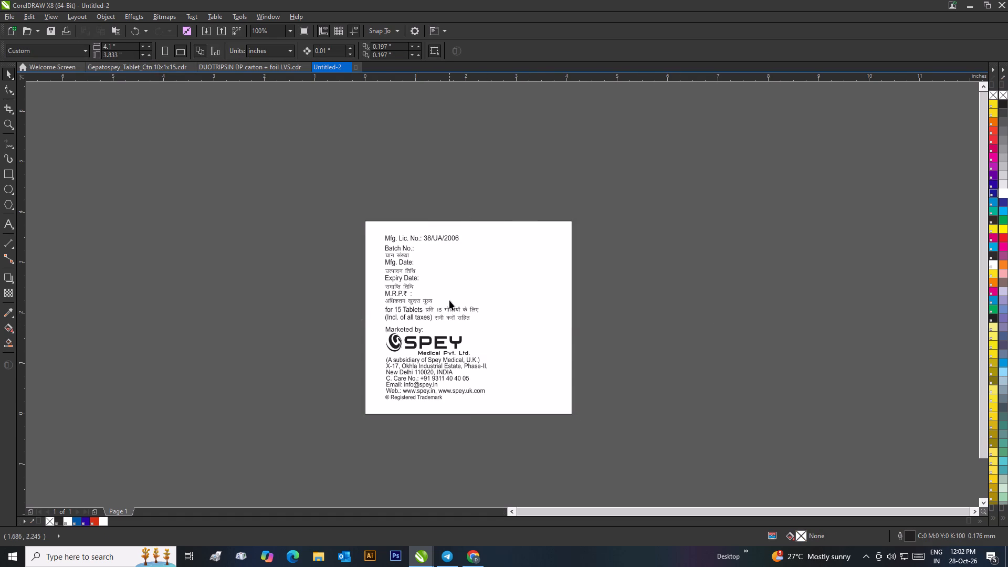
Set the licence and MRP panel's height to 3.833 inches and centre it on the page again.
{"action": "left_click", "coordinate": [449, 300]}
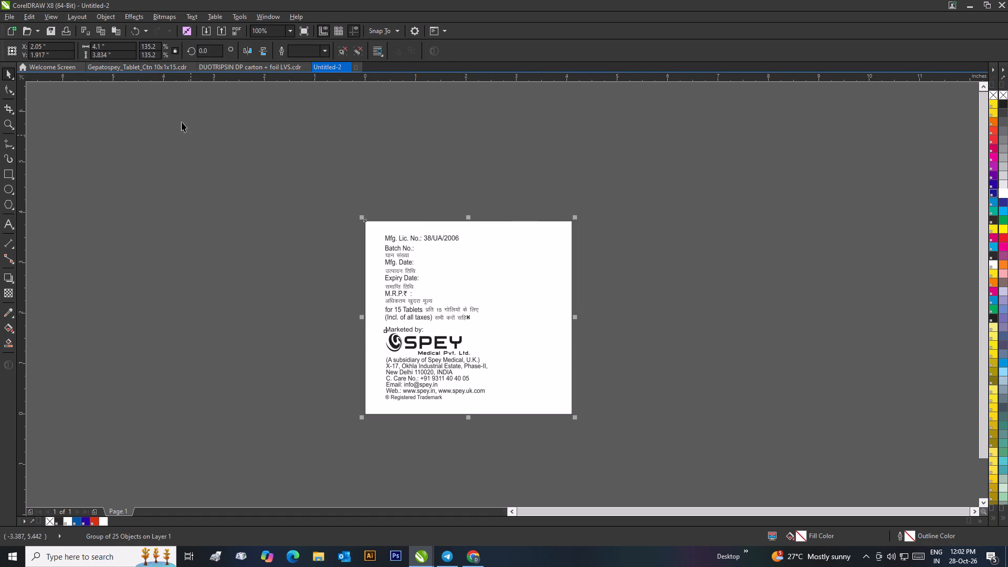
{"action": "left_click", "coordinate": [123, 58]}
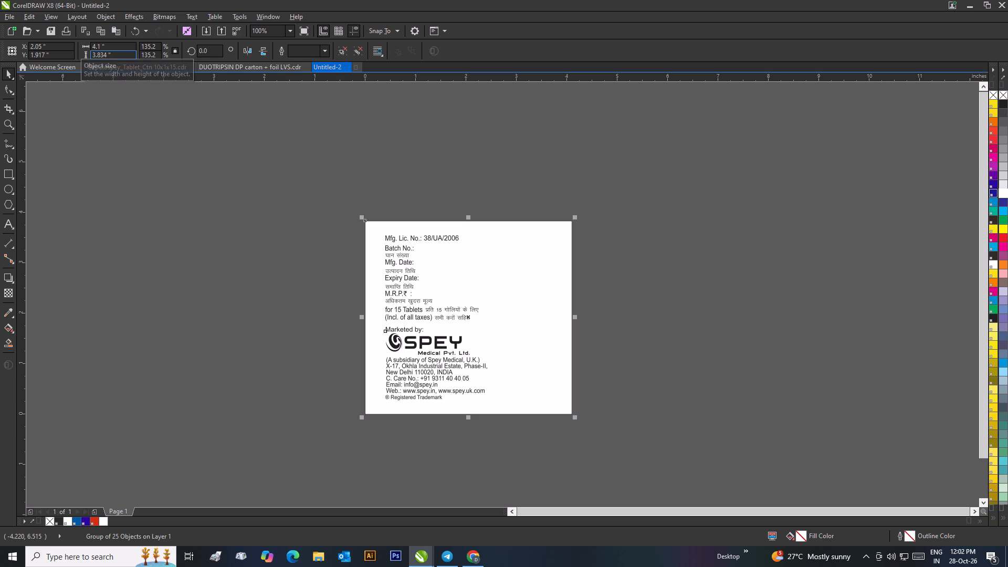
{"action": "key", "text": "BackSpace"}
{"action": "key", "text": "BackSpace"}
{"action": "key", "text": "BackSpace"}
{"action": "key", "text": "3"}
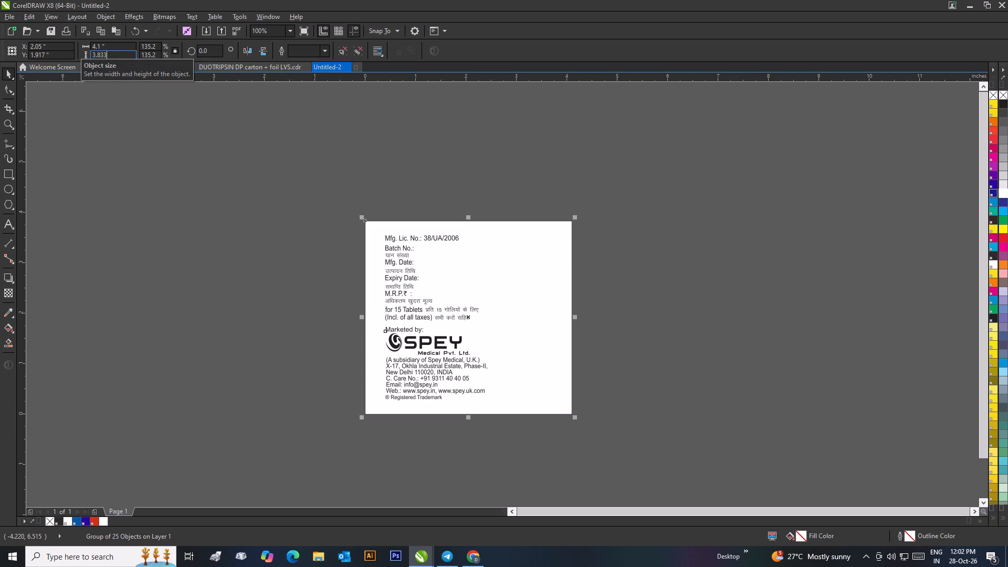
{"action": "key", "text": "Return"}
{"action": "left_click", "coordinate": [206, 246]}
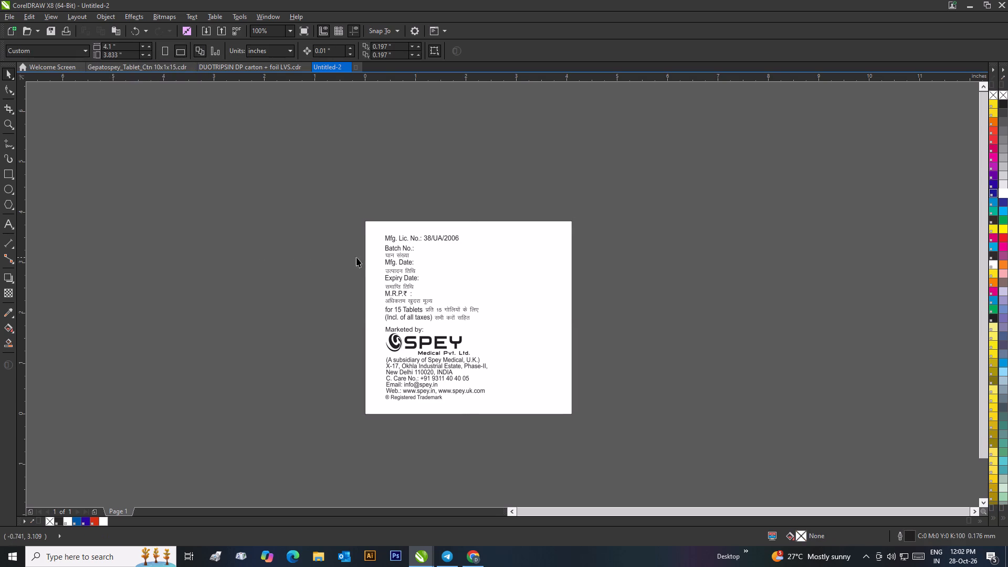
{"action": "left_click", "coordinate": [401, 255]}
{"action": "key", "text": "p"}
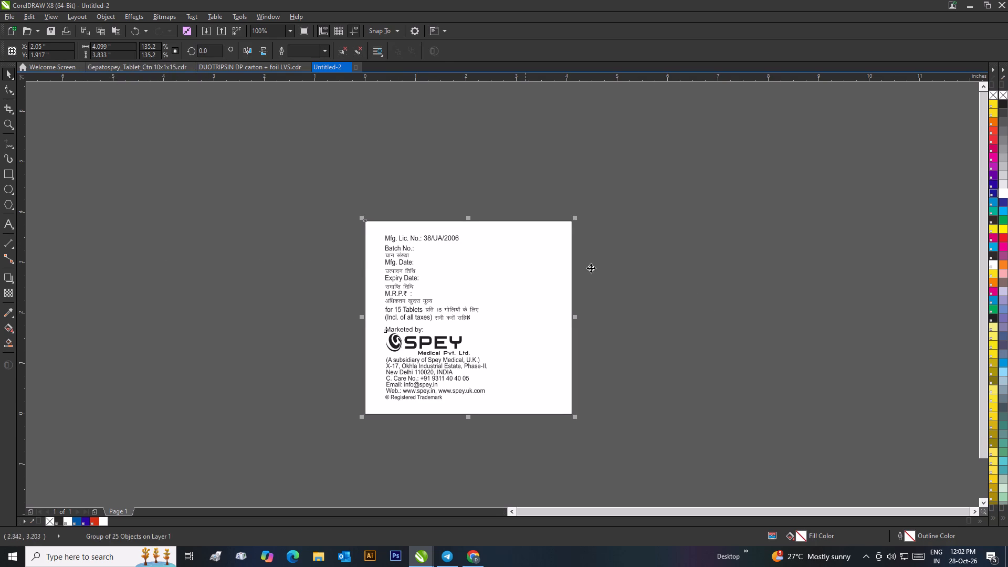
{"action": "left_click_drag", "start_coordinate": [714, 300], "coordinate": [706, 302]}
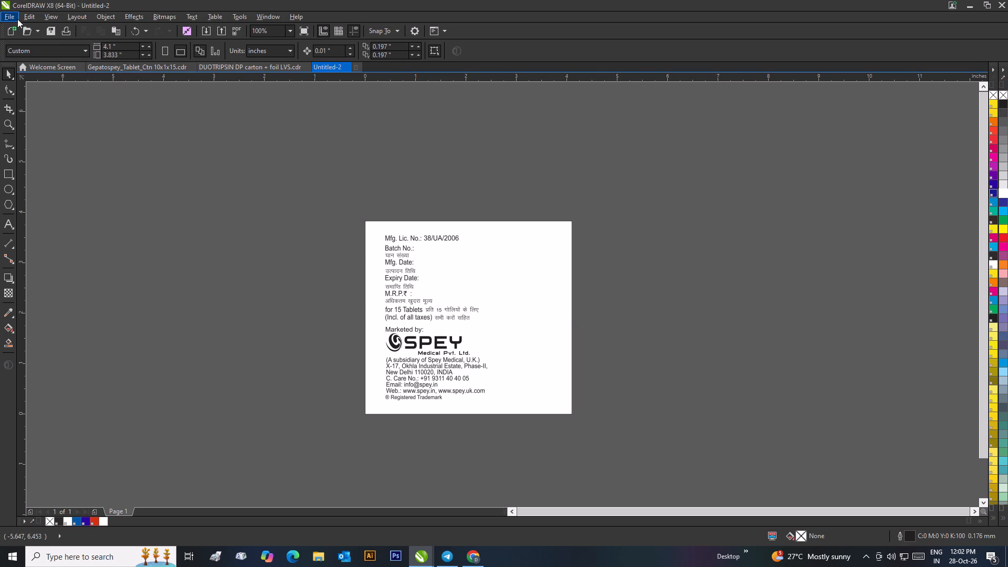
Export the licence and MRP page as a PNG named Gepatospey-300 MRP, keeping RGB colour and 300 resolution.
{"action": "left_click", "coordinate": [10, 15]}
{"action": "left_click", "coordinate": [35, 188]}
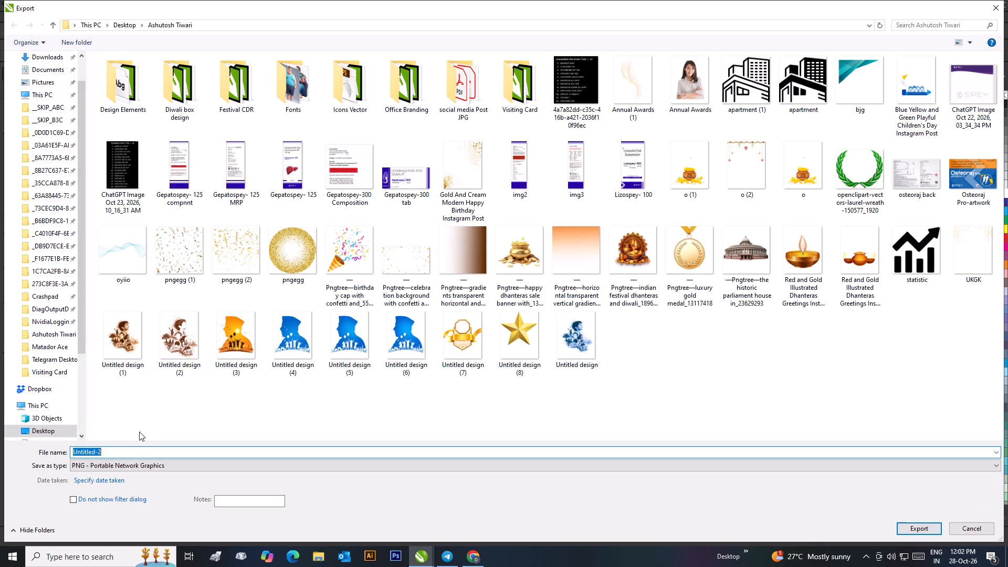
{"action": "key", "text": "BackSpace"}
{"action": "type", "text": "gep"}
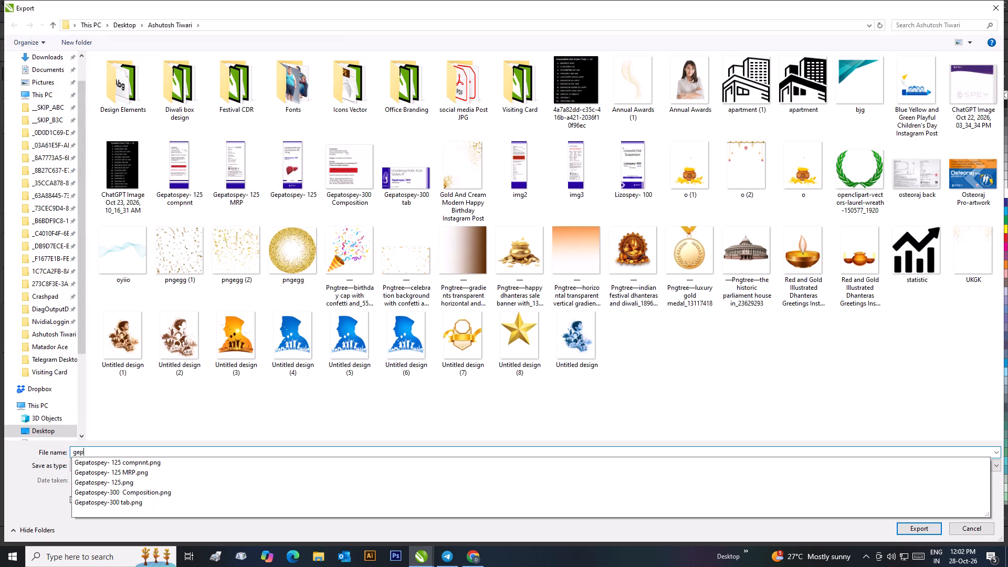
{"action": "left_click", "coordinate": [124, 505]}
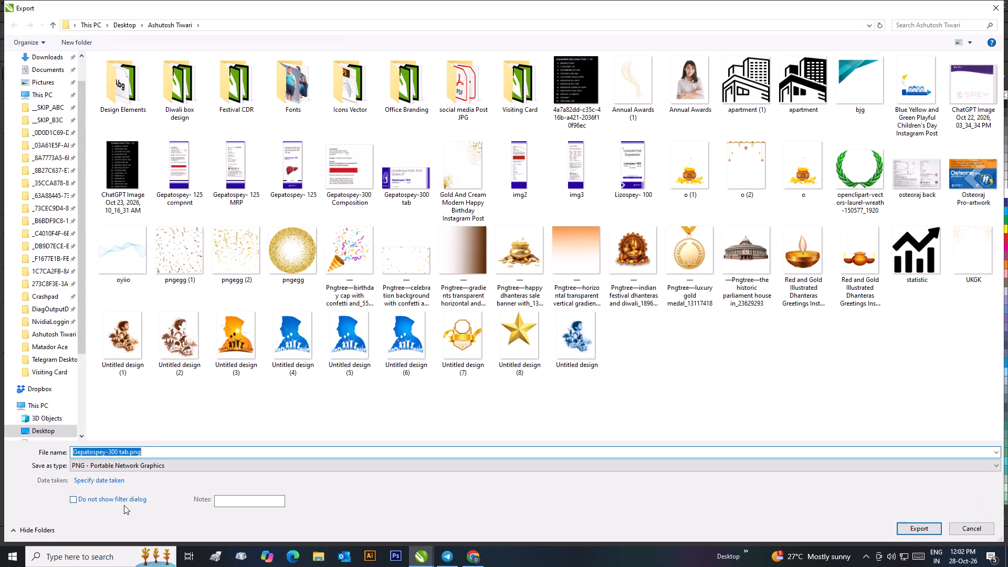
{"action": "left_click", "coordinate": [148, 445]}
{"action": "left_click", "coordinate": [141, 451]}
{"action": "key", "text": "BackSpace"}
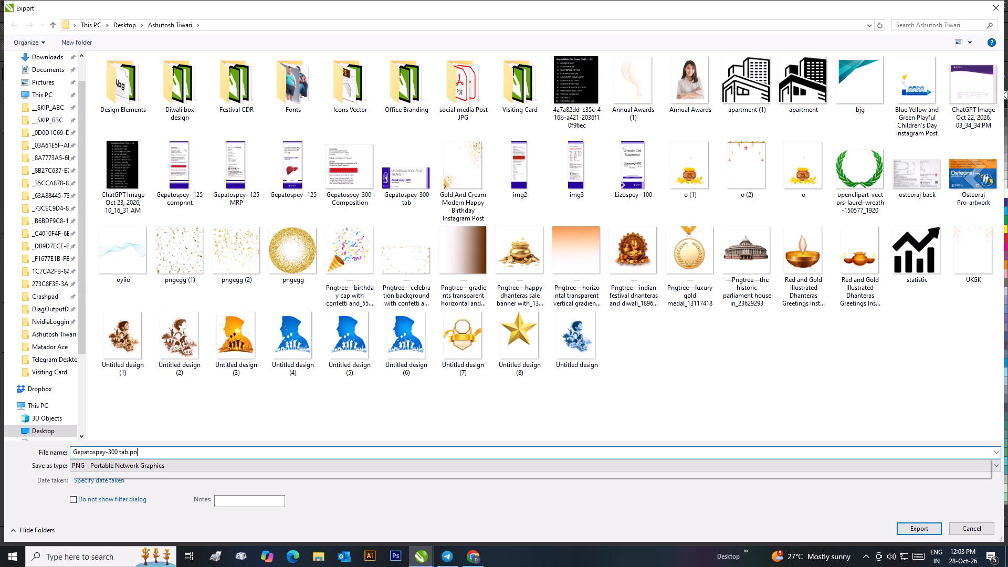
{"action": "key", "text": "BackSpace"}
{"action": "key", "text": "BackSpace"}
{"action": "key", "text": "BackSpace"}
{"action": "key", "text": "BackSpace"}
{"action": "key", "text": "BackSpace"}
{"action": "key", "text": "BackSpace"}
{"action": "key", "text": "space"}
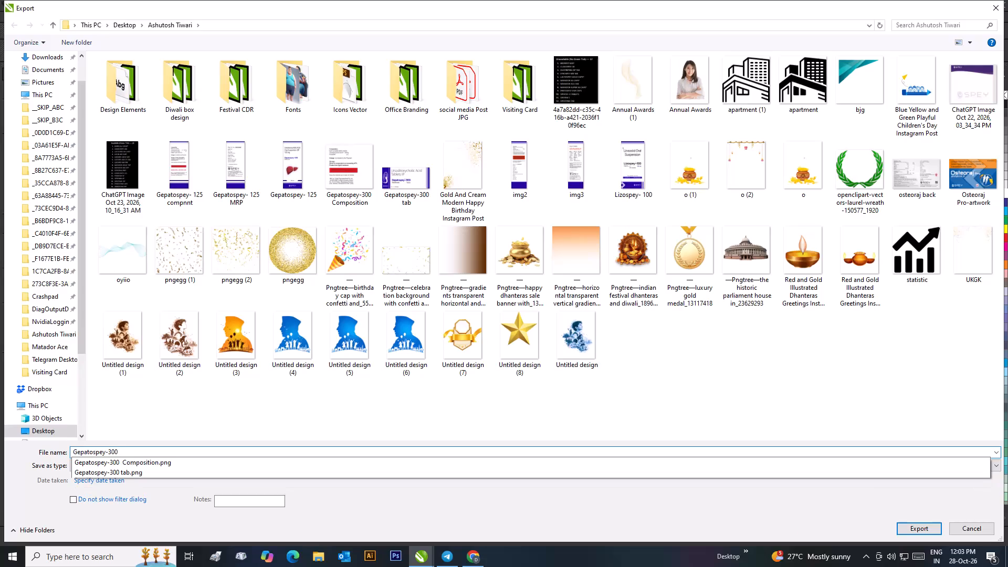
{"action": "type", "text": "MRP"}
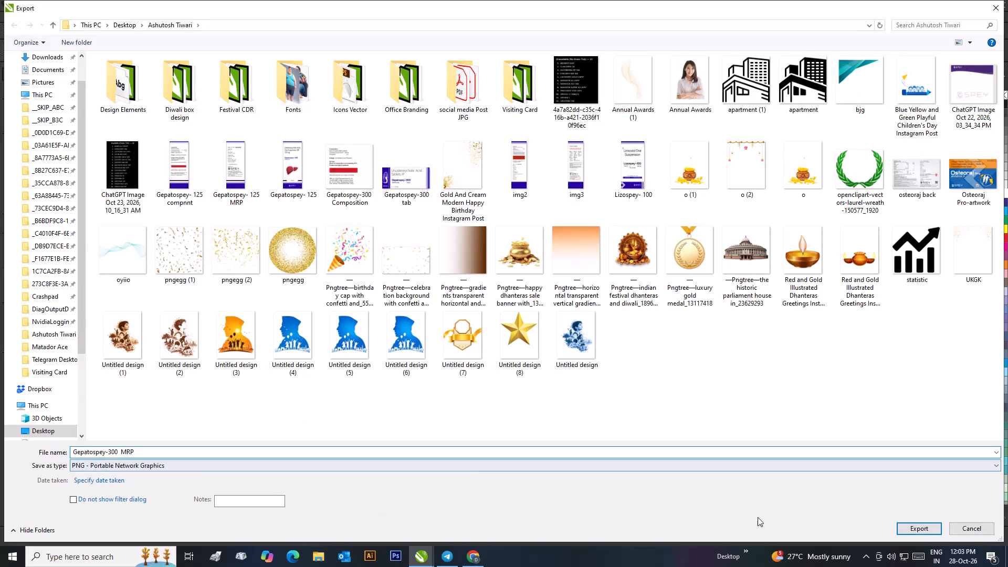
{"action": "left_click", "coordinate": [917, 524]}
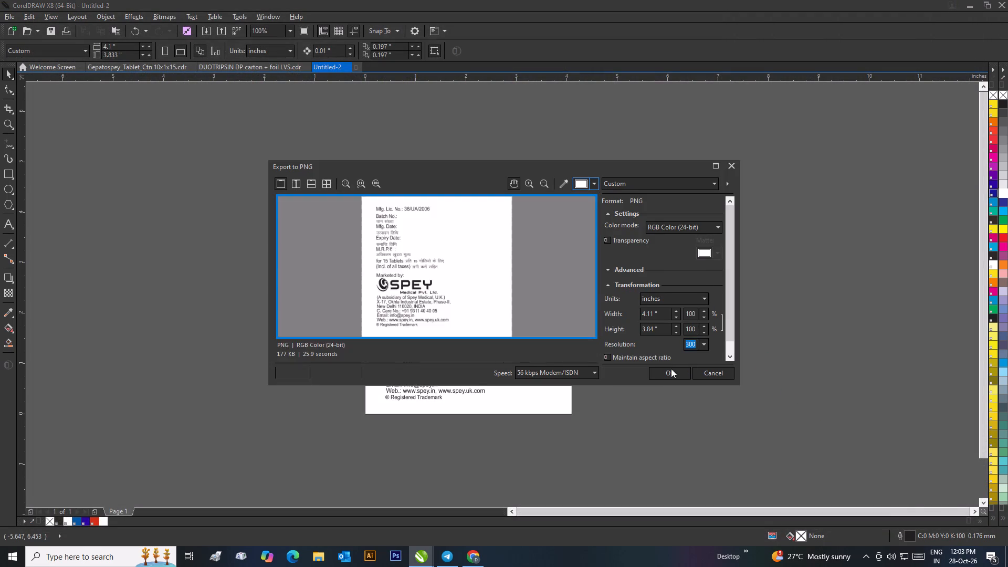
{"action": "left_click", "coordinate": [671, 369]}
{"action": "left_click", "coordinate": [661, 369]}
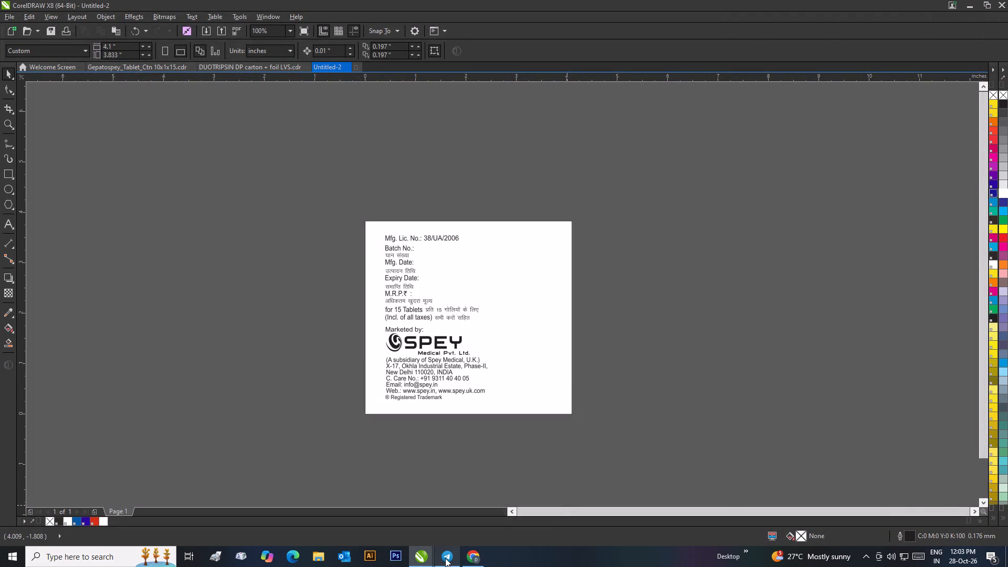
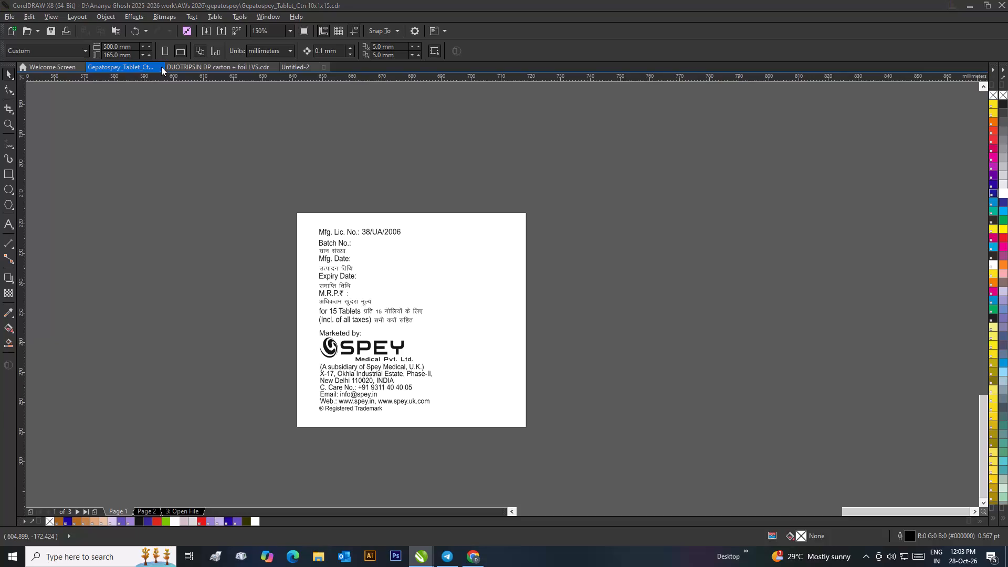
Close the Gepatospey tablet carton document so the DUOTRIPSIN DP carton + foil file is active.
{"action": "left_click", "coordinate": [551, 304]}
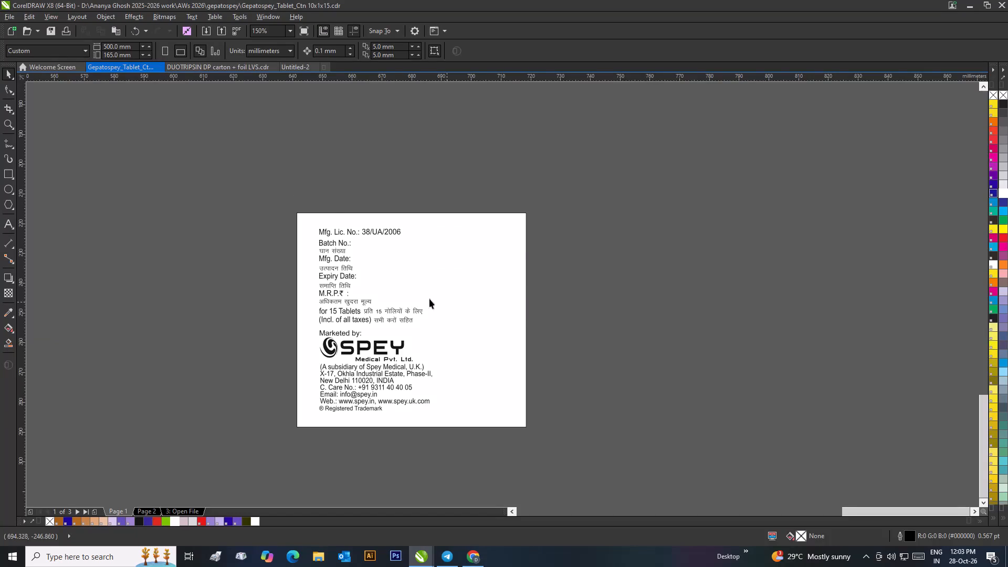
{"action": "scroll", "coordinate": [396, 296], "scroll_direction": "down", "scroll_amount": 3}
{"action": "left_click", "coordinate": [160, 66]}
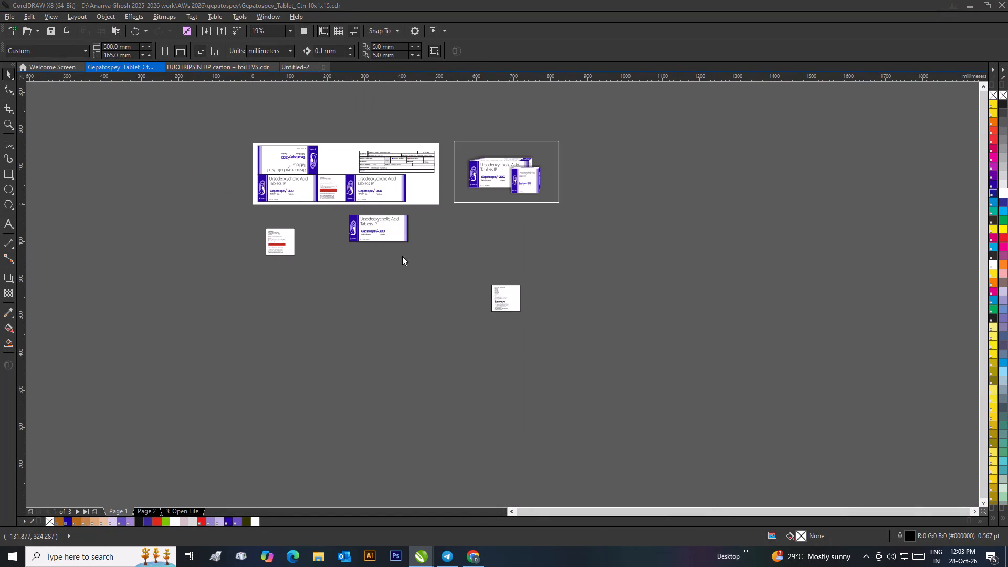
{"action": "left_click", "coordinate": [518, 306]}
Apply a Fit Contents option to the PowerClip batch-details side panel of the 135*80*130 mm Duotripsin-DP carton.
{"action": "scroll", "coordinate": [407, 432], "scroll_direction": "up", "scroll_amount": 1}
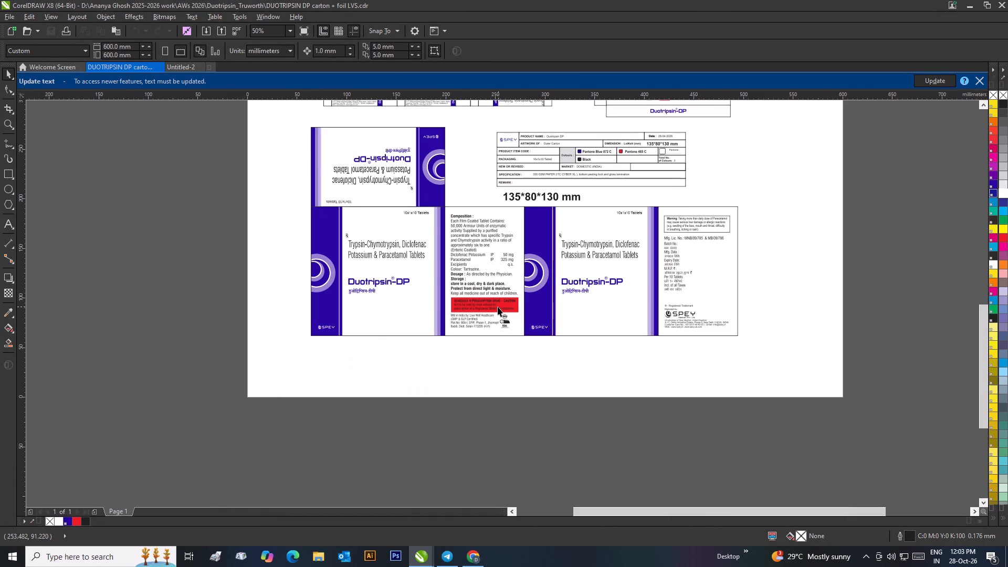
{"action": "scroll", "coordinate": [472, 339], "scroll_direction": "up", "scroll_amount": 1}
{"action": "scroll", "coordinate": [454, 306], "scroll_direction": "down", "scroll_amount": 1}
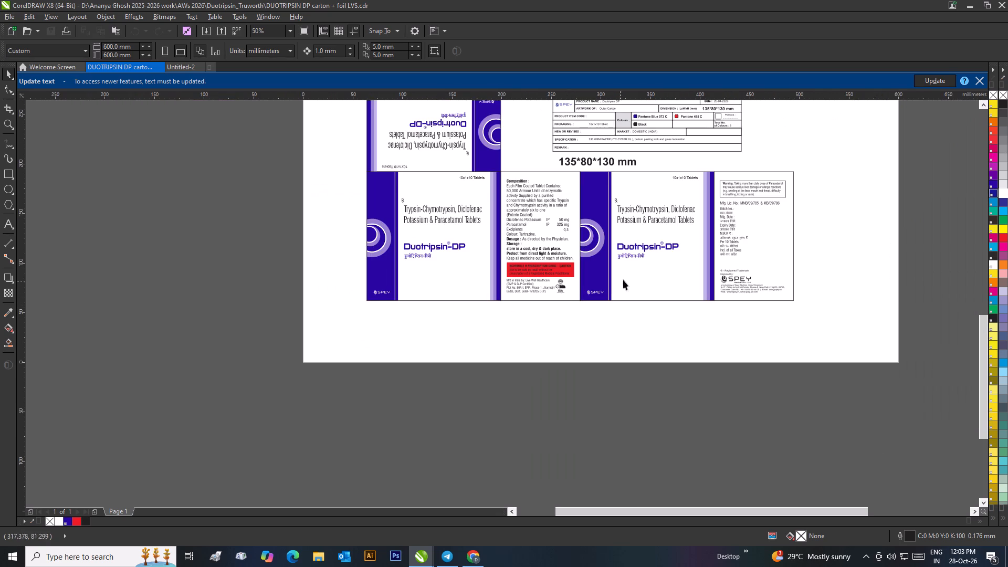
{"action": "scroll", "coordinate": [653, 274], "scroll_direction": "up", "scroll_amount": 1}
{"action": "scroll", "coordinate": [502, 303], "scroll_direction": "down", "scroll_amount": 1}
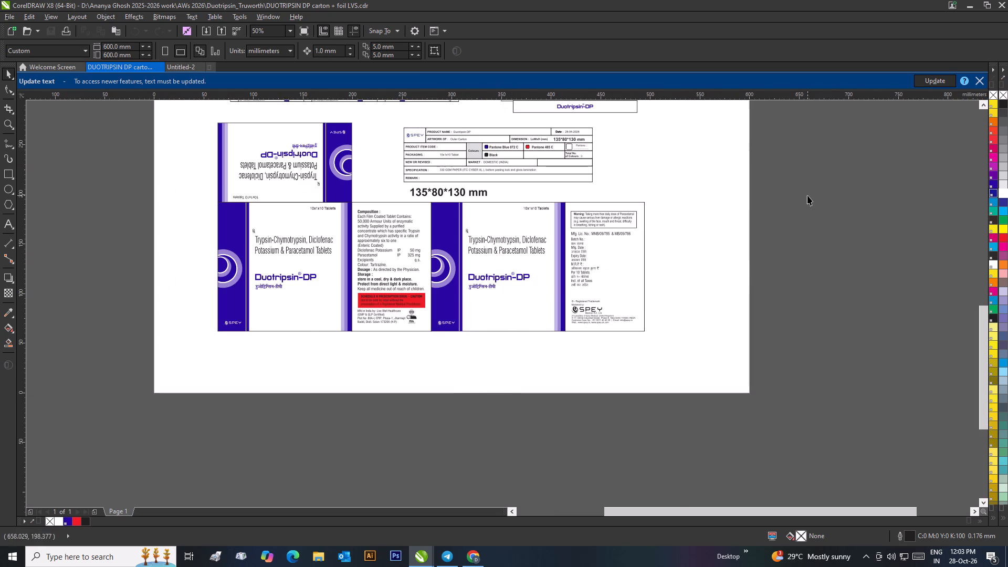
{"action": "left_click_drag", "start_coordinate": [811, 183], "coordinate": [556, 359]}
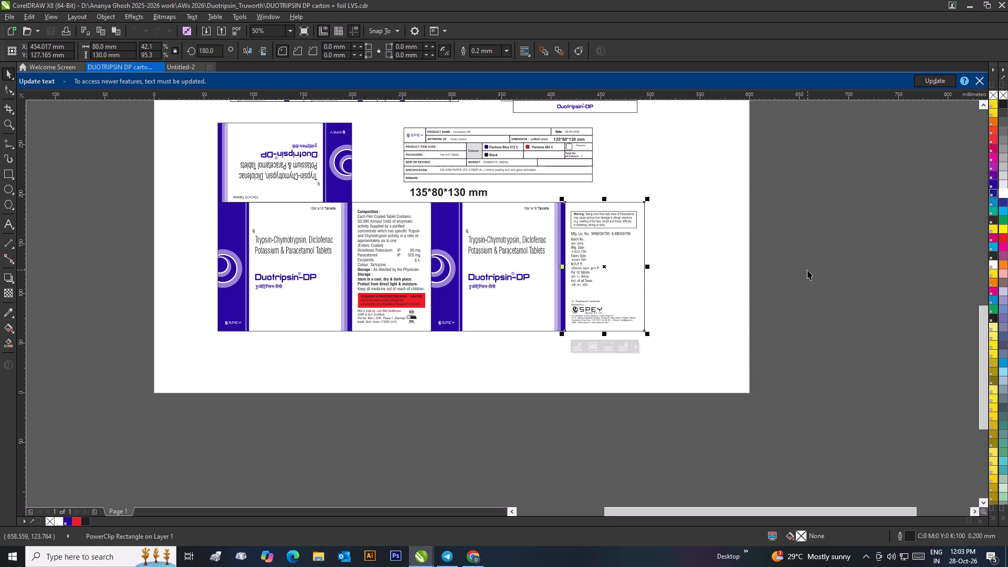
{"action": "left_click", "coordinate": [807, 270]}
{"action": "left_click", "coordinate": [645, 279]}
{"action": "right_click", "coordinate": [645, 279]}
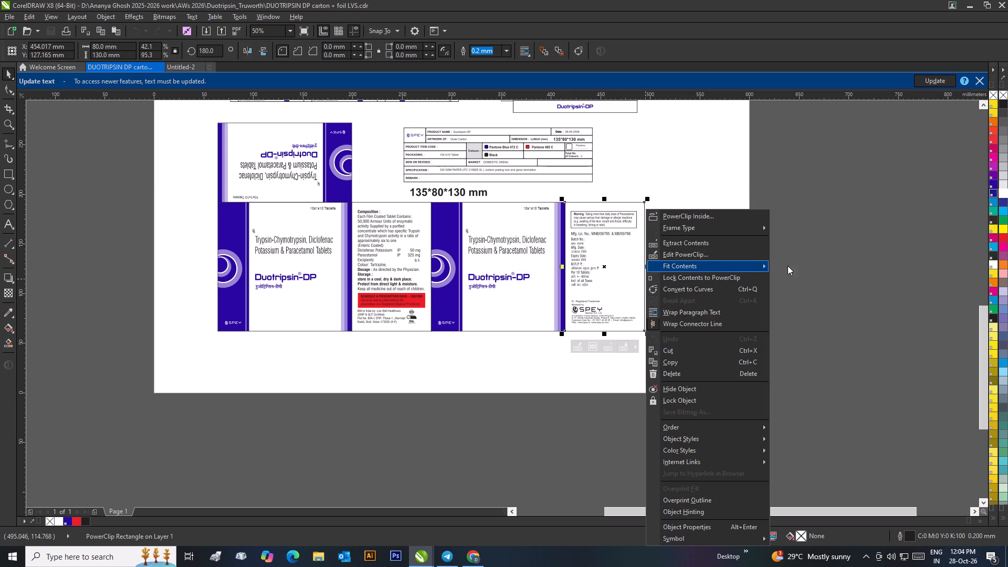
{"action": "double_click", "coordinate": [830, 268]}
Fill the batch-details side panel of the carton with white.
{"action": "left_click", "coordinate": [640, 260]}
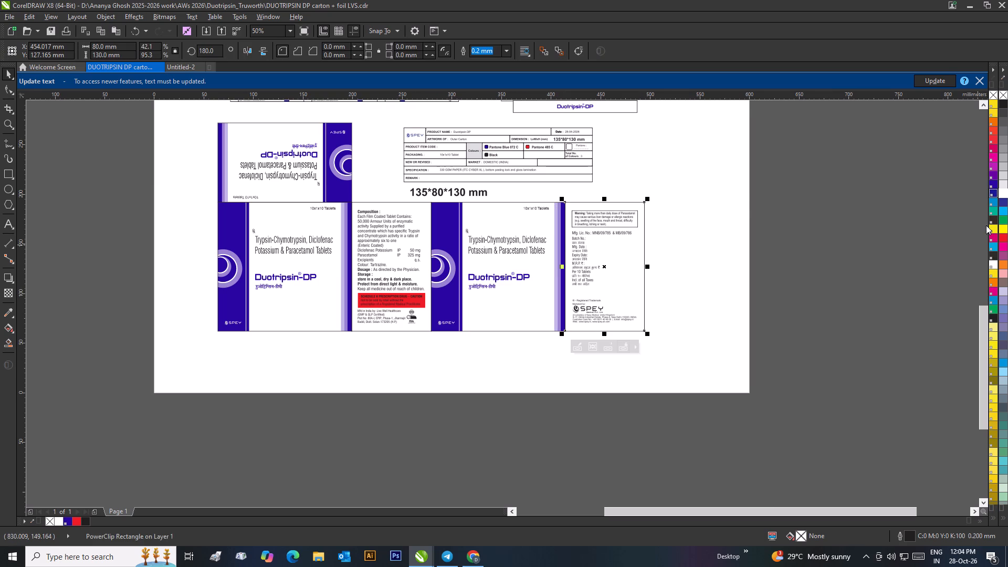
{"action": "left_click", "coordinate": [1004, 195]}
{"action": "left_click", "coordinate": [866, 237]}
Place a duplicate of the white batch-details side panel on the pasteboard beside the page, keeping the original in the carton.
{"action": "left_click_drag", "start_coordinate": [792, 193], "coordinate": [549, 347]}
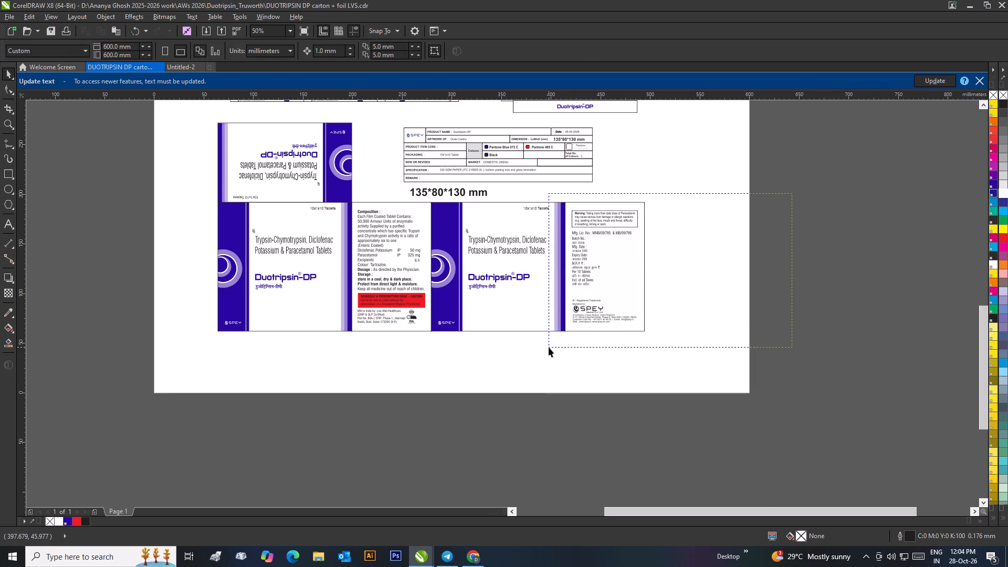
{"action": "left_click_drag", "start_coordinate": [549, 347], "coordinate": [549, 350]}
{"action": "key", "text": "ctrl+g"}
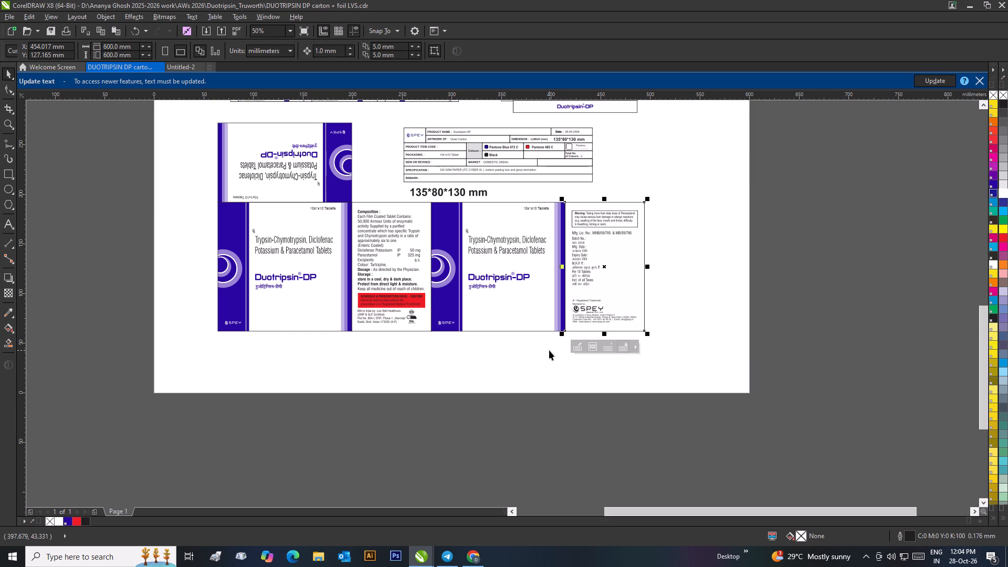
{"action": "left_click_drag", "start_coordinate": [612, 264], "coordinate": [800, 308]}
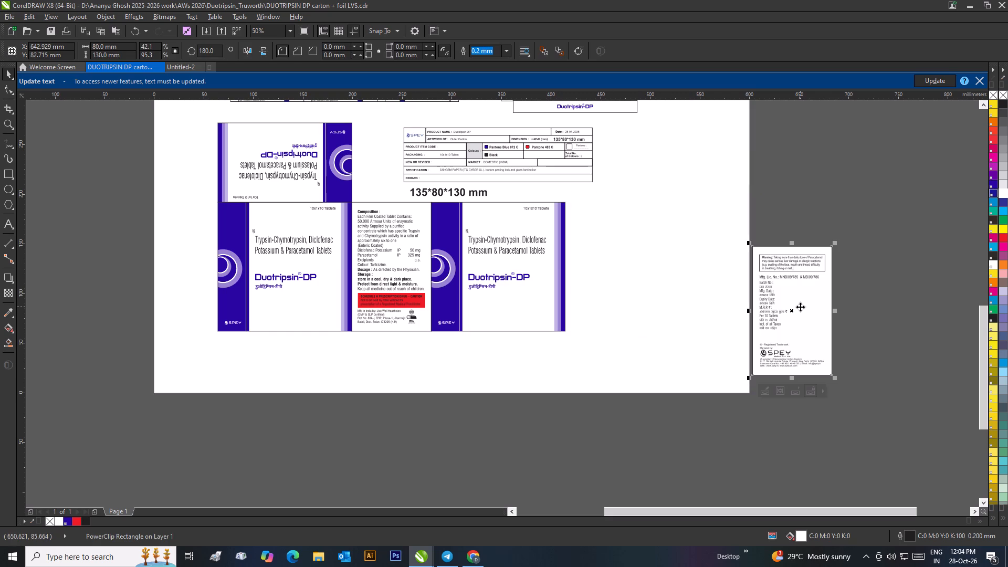
{"action": "key", "text": "ctrl+z"}
{"action": "left_click_drag", "start_coordinate": [603, 268], "coordinate": [822, 314]}
{"action": "right_click", "coordinate": [822, 314]}
Duplicate the Duotripsin-DP front panel next to the batch-details panel onto the pasteboard, below the copied batch-details panel.
{"action": "left_click_drag", "start_coordinate": [415, 404], "coordinate": [504, 310]}
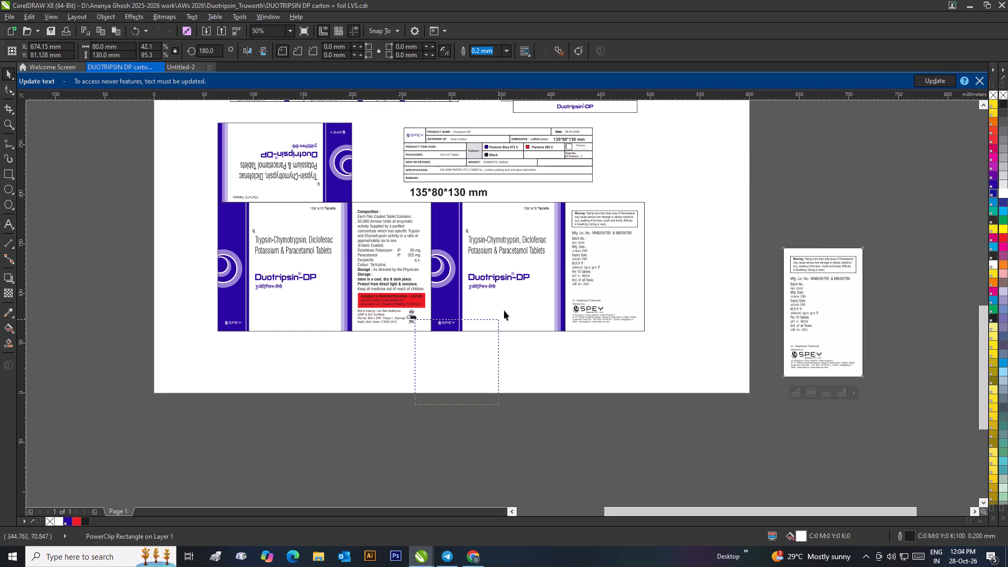
{"action": "left_click_drag", "start_coordinate": [504, 310], "coordinate": [566, 195]}
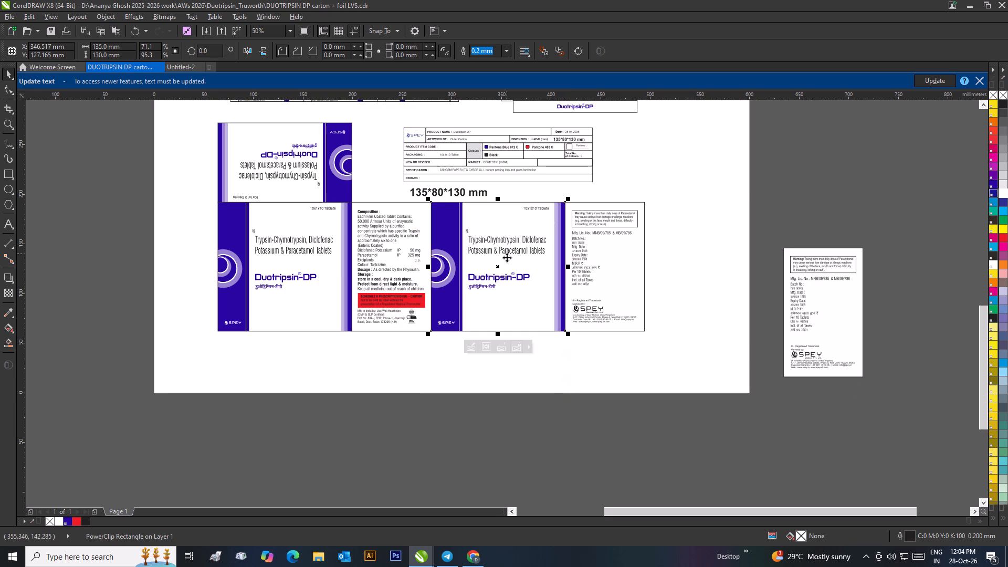
{"action": "left_click_drag", "start_coordinate": [495, 267], "coordinate": [775, 449]}
{"action": "right_click", "coordinate": [775, 449]}
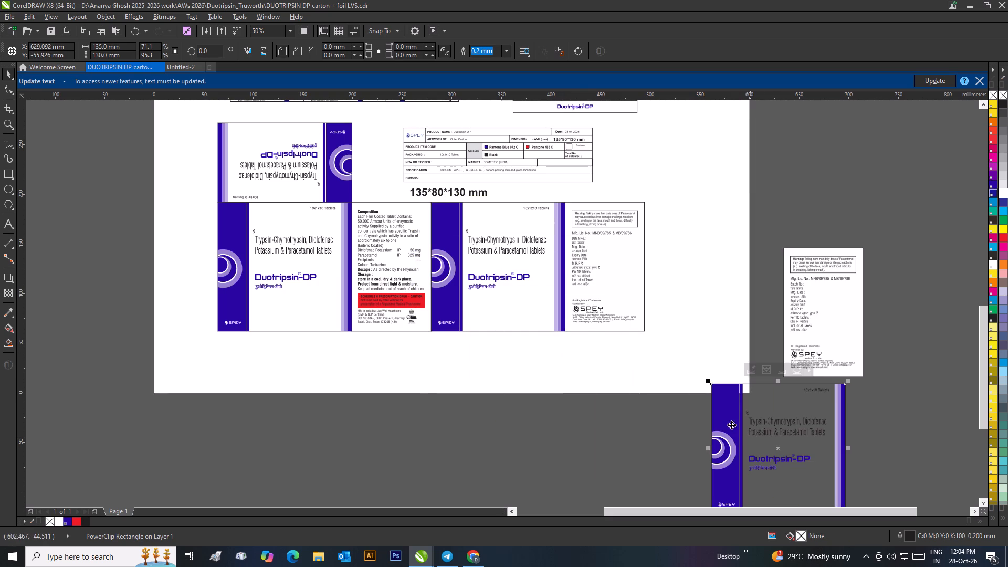
Duplicate the Composition side panel to the page's lower edge, beside the copied front panel.
{"action": "left_click_drag", "start_coordinate": [346, 407], "coordinate": [423, 198]}
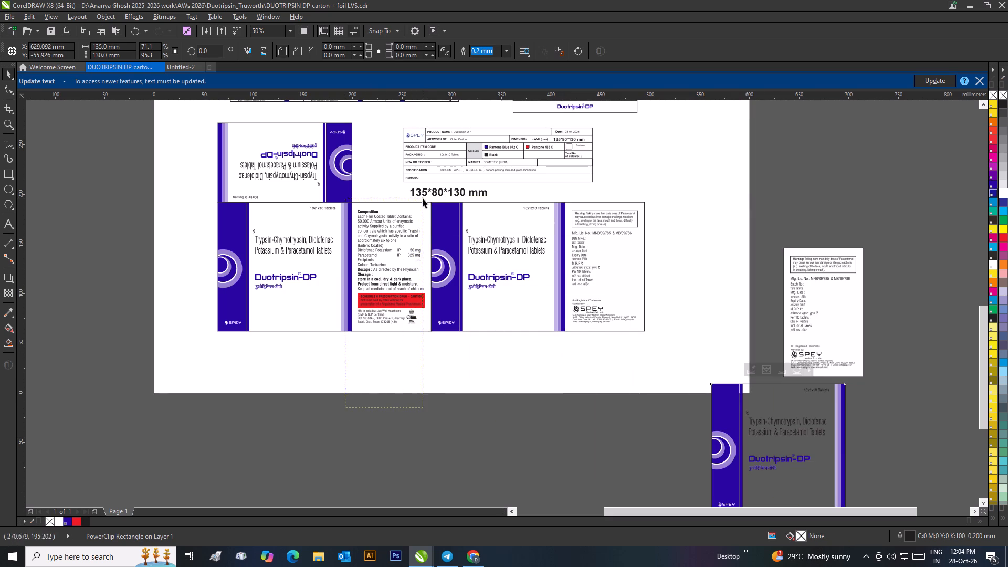
{"action": "left_click_drag", "start_coordinate": [423, 198], "coordinate": [433, 192]}
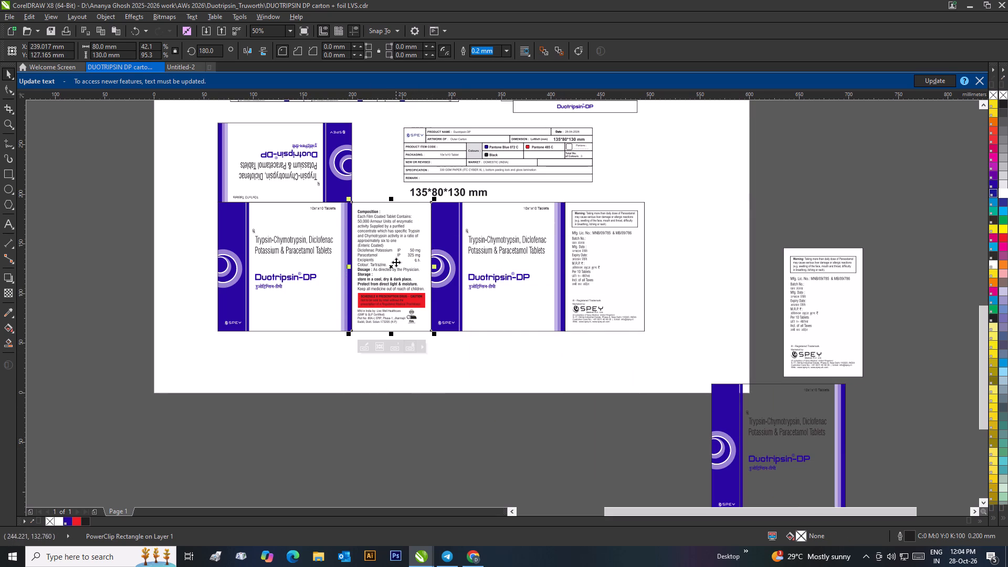
{"action": "left_click_drag", "start_coordinate": [393, 265], "coordinate": [643, 420]}
{"action": "right_click", "coordinate": [643, 420]}
Fill the copied Composition panel with white.
{"action": "scroll", "coordinate": [640, 413], "scroll_direction": "down", "scroll_amount": 2}
{"action": "scroll", "coordinate": [526, 325], "scroll_direction": "up", "scroll_amount": 1}
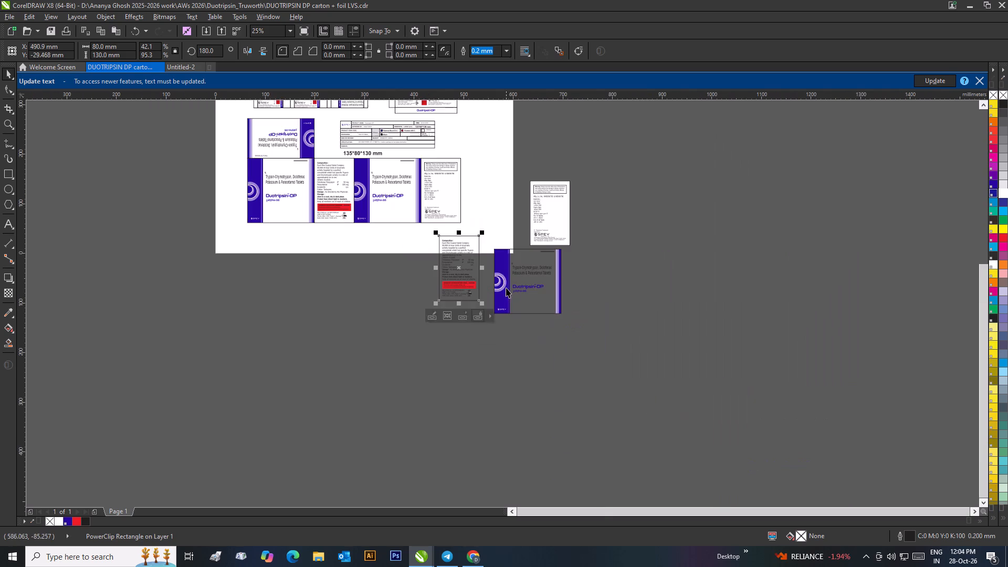
{"action": "left_click", "coordinate": [640, 286]}
{"action": "scroll", "coordinate": [428, 228], "scroll_direction": "up", "scroll_amount": 1}
{"action": "left_click", "coordinate": [598, 332]}
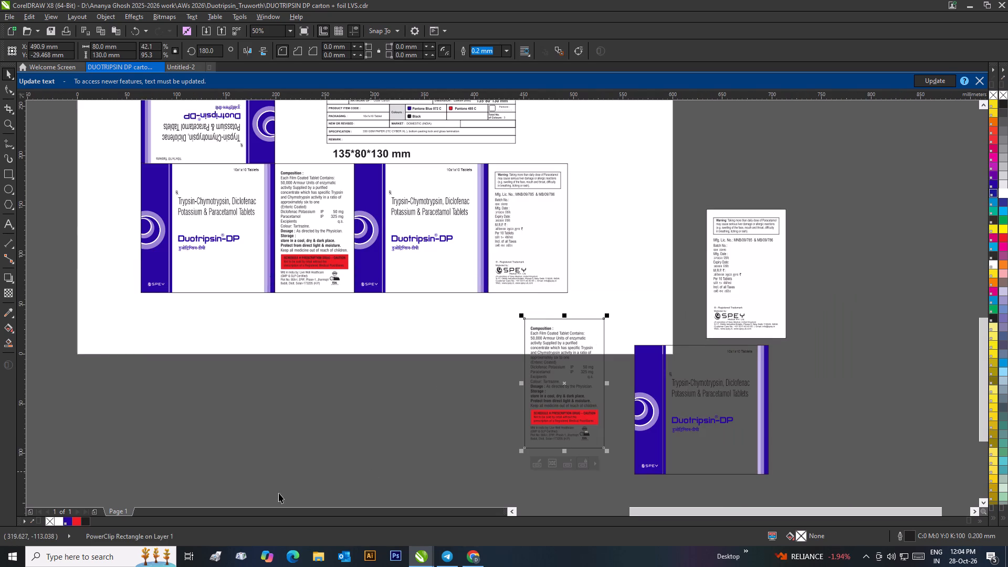
{"action": "left_click", "coordinate": [61, 519]}
{"action": "left_click_drag", "start_coordinate": [257, 465], "coordinate": [278, 465]}
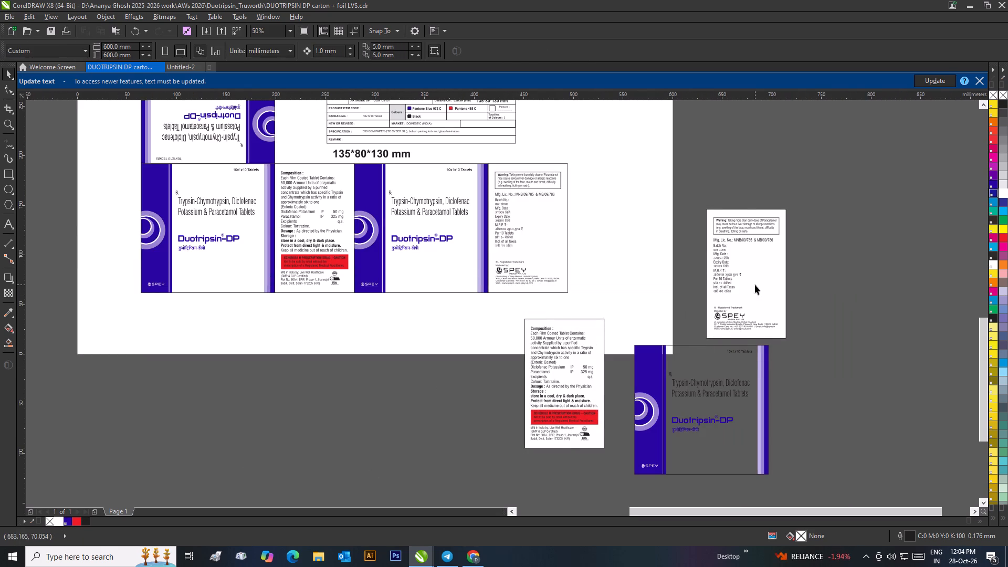
Fill the copied Duotripsin-DP front panel with white.
{"action": "left_click", "coordinate": [755, 285]}
{"action": "left_click", "coordinate": [850, 332]}
{"action": "left_click", "coordinate": [742, 446]}
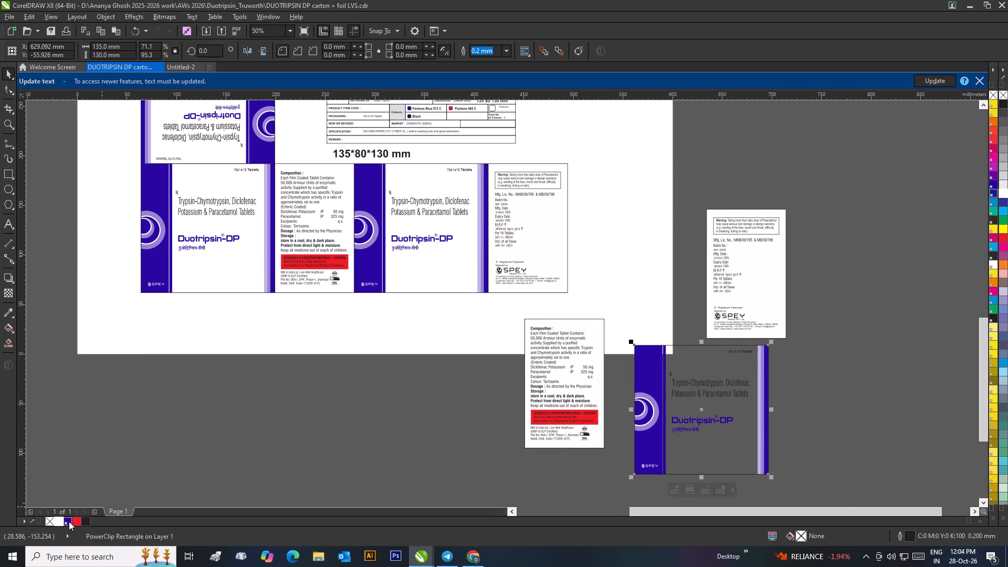
{"action": "left_click", "coordinate": [57, 521]}
{"action": "left_click_drag", "start_coordinate": [307, 464], "coordinate": [313, 462]}
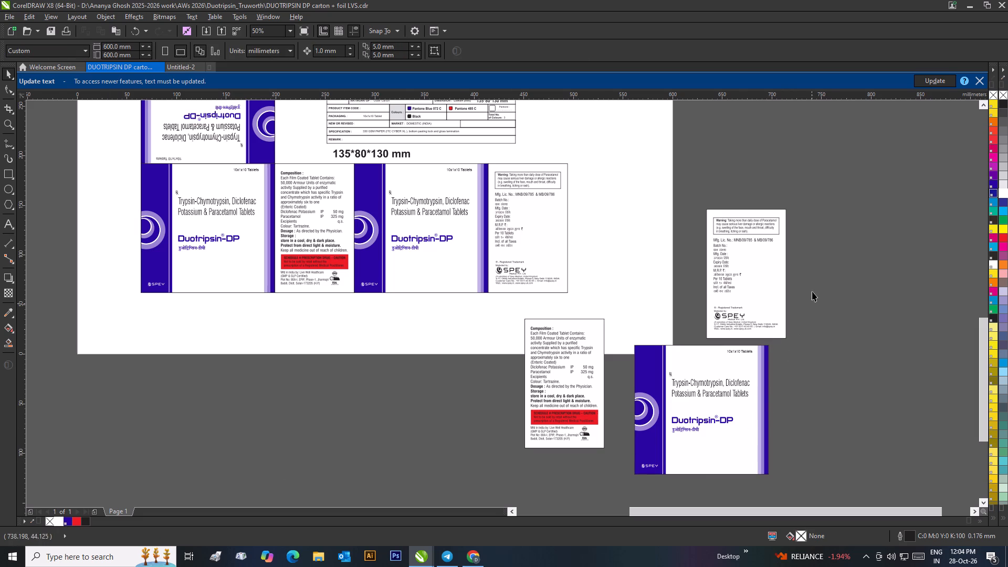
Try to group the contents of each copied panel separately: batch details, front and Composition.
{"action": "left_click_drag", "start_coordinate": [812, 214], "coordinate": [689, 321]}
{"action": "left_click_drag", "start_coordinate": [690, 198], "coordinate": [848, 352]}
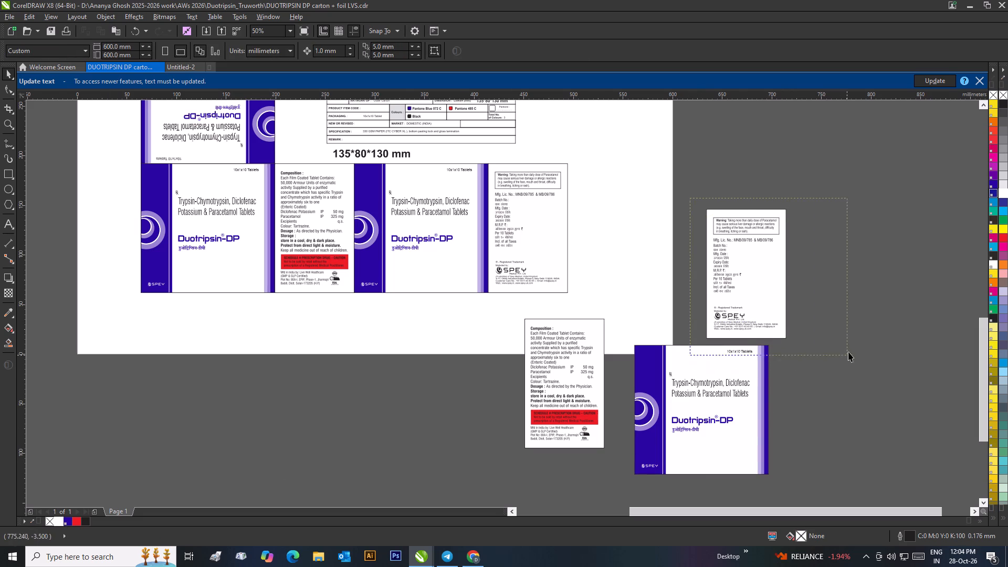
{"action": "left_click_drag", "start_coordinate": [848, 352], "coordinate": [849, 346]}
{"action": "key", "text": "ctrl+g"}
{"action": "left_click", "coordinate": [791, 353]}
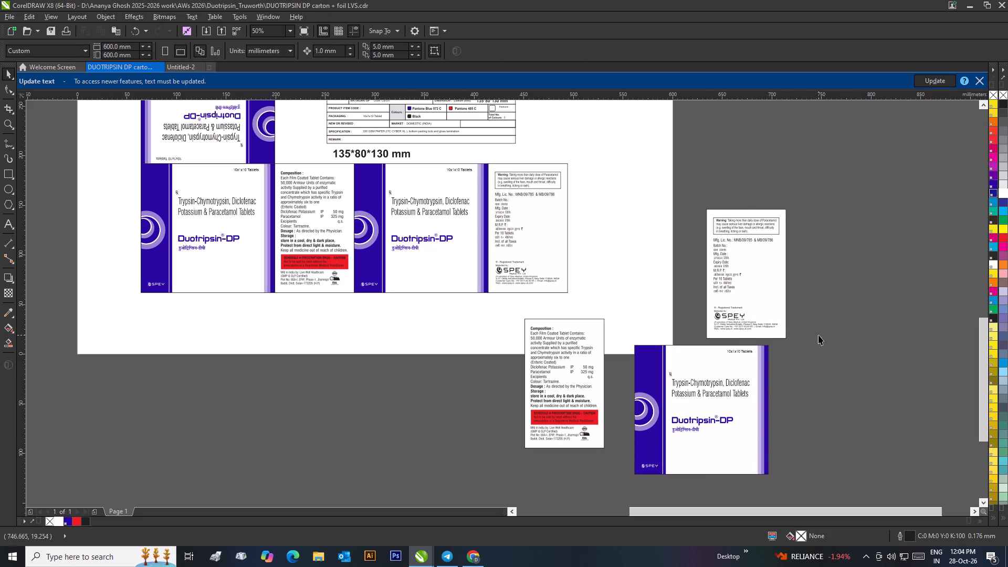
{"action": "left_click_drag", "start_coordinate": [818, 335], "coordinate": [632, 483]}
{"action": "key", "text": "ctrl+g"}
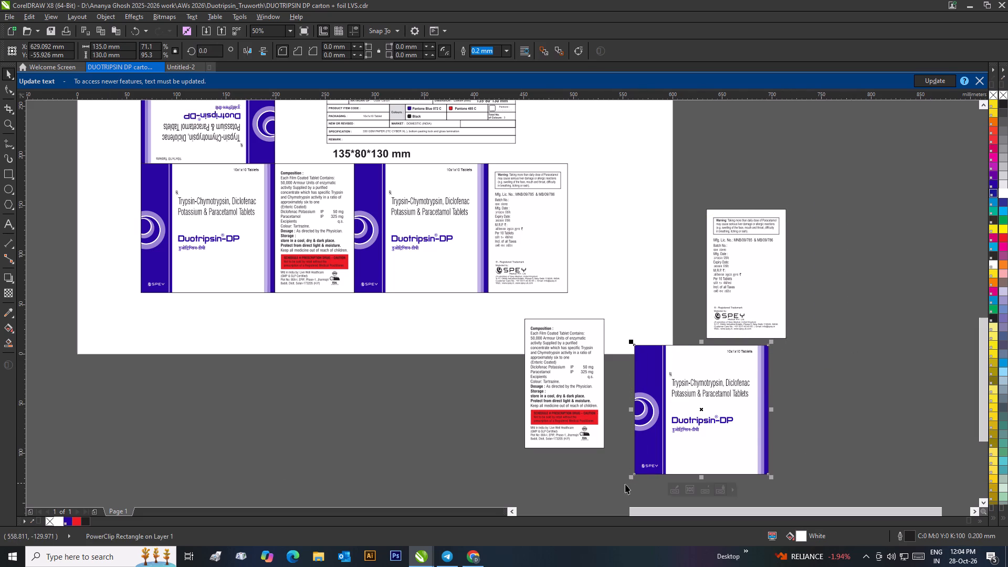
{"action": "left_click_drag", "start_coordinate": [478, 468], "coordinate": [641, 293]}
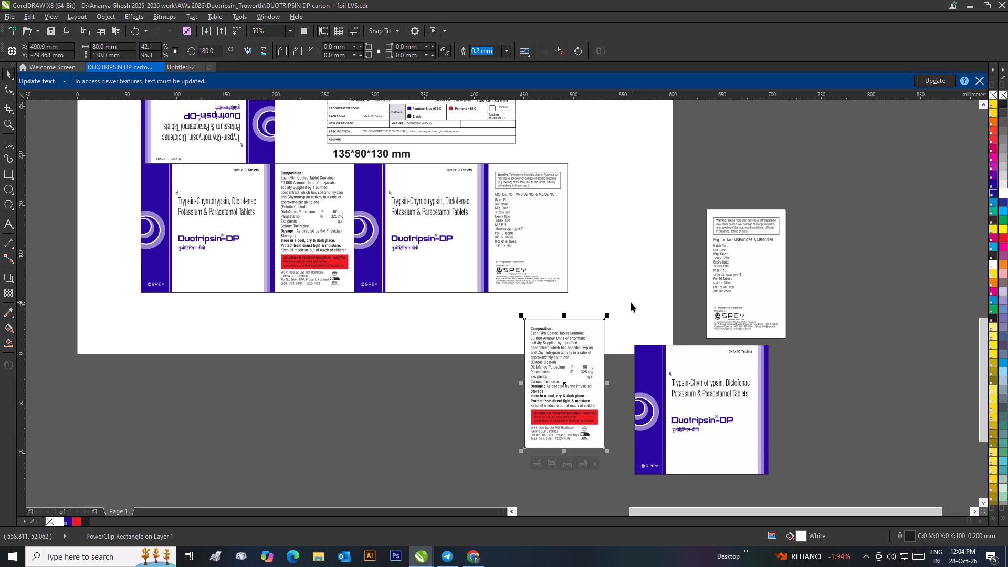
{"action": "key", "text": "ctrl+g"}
Copy the white-filled duplicate of the Duotripsin-DP front panel to the clipboard.
{"action": "left_click", "coordinate": [827, 303]}
{"action": "left_click", "coordinate": [692, 386]}
{"action": "right_click", "coordinate": [692, 386]}
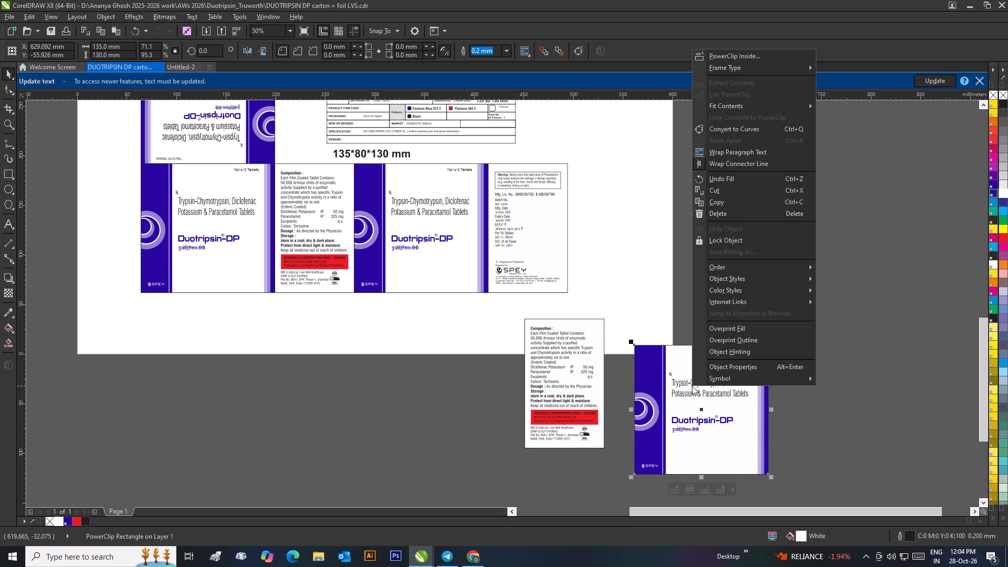
{"action": "left_click", "coordinate": [724, 204]}
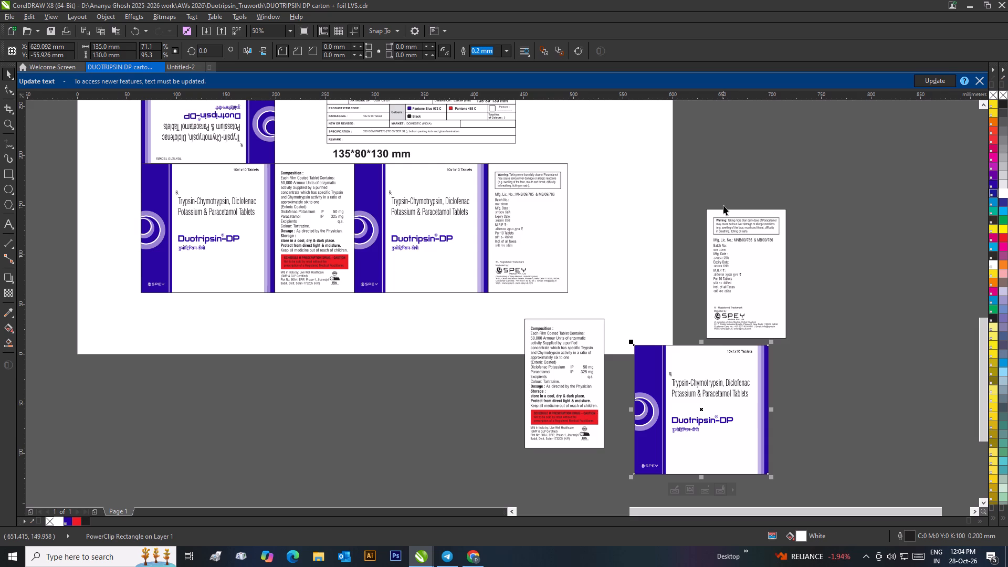
Switch to the Untitled-2 document and delete the old batch-details artwork from its page.
{"action": "left_click", "coordinate": [191, 65]}
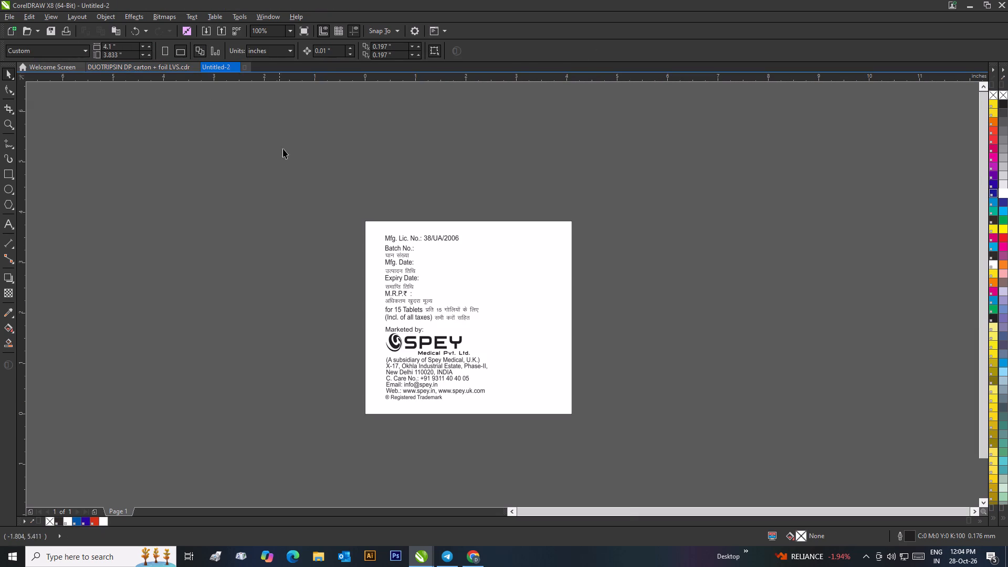
{"action": "left_click_drag", "start_coordinate": [336, 191], "coordinate": [645, 456]}
{"action": "key", "text": "Delete"}
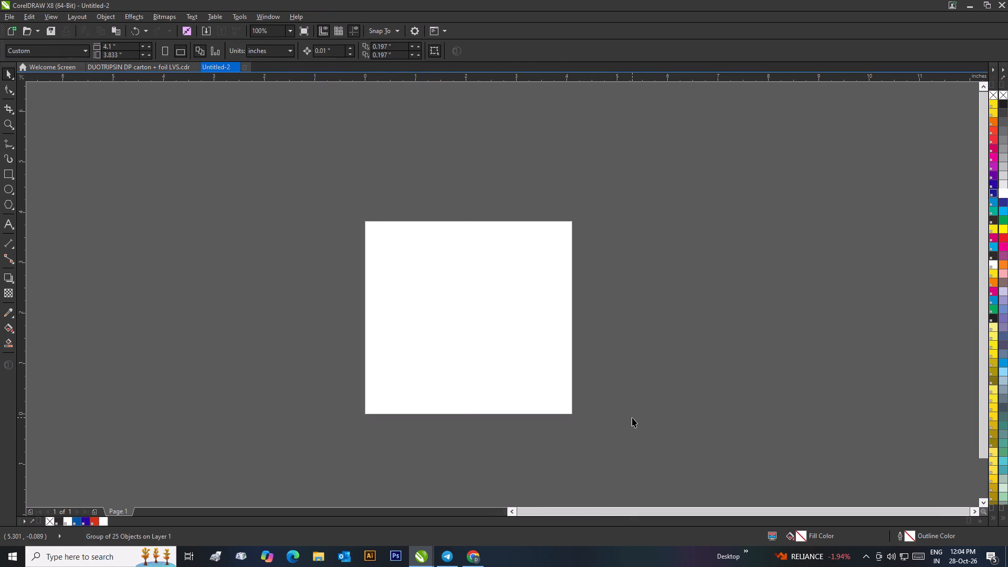
Paste the Duotripsin-DP front panel into Untitled-2 and centre it on the page.
{"action": "key", "text": "ctrl+v"}
{"action": "key", "text": "p"}
{"action": "left_click", "coordinate": [669, 380]}
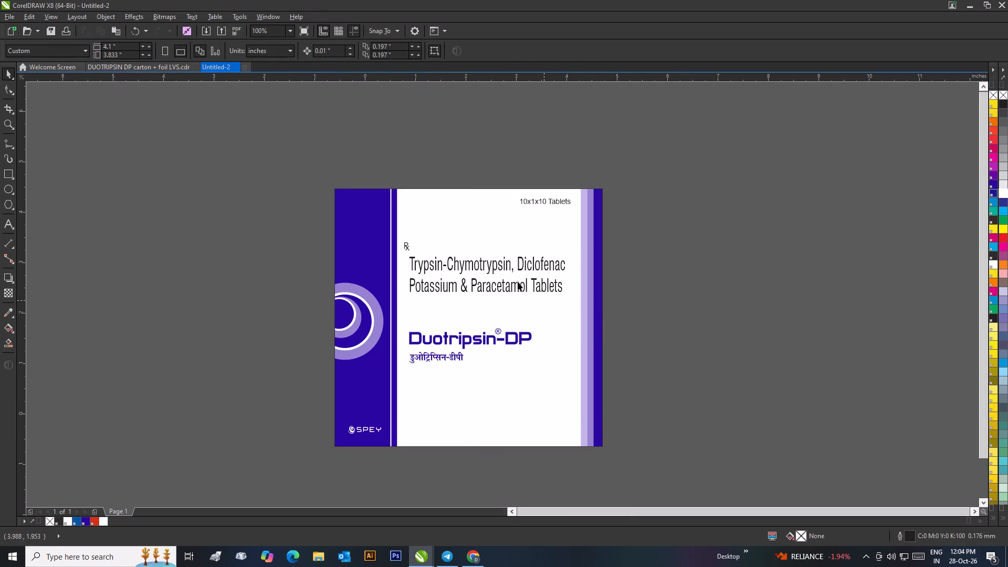
Copy the width value of the pasted front panel to the clipboard.
{"action": "left_click", "coordinate": [506, 275]}
{"action": "left_click_drag", "start_coordinate": [119, 49], "coordinate": [90, 50]}
{"action": "key", "text": "ctrl+c"}
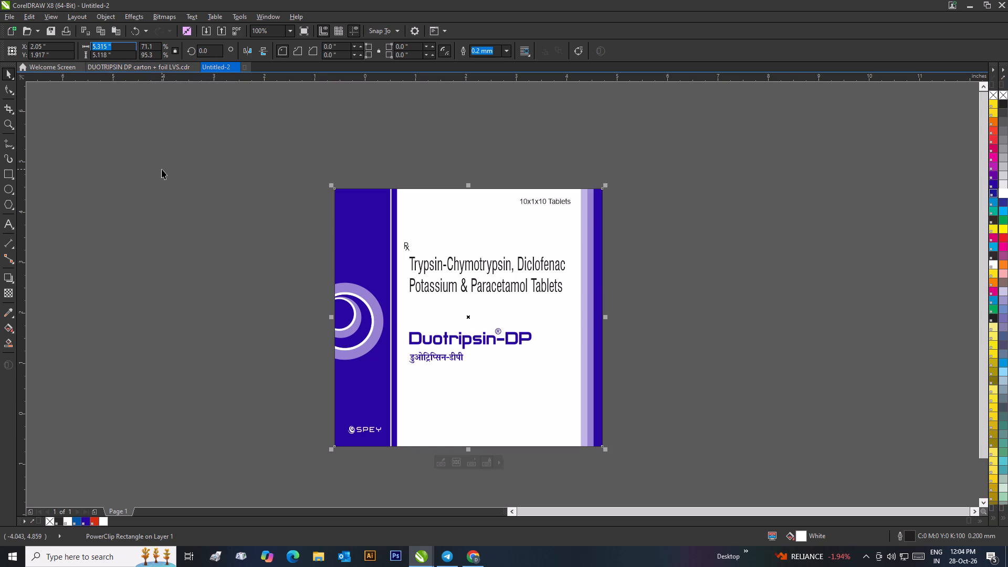
Move the front panel partly off the page to about X 5.8 in, Y 2.06 in.
{"action": "left_click", "coordinate": [162, 169]}
{"action": "left_click", "coordinate": [405, 248]}
{"action": "left_click_drag", "start_coordinate": [397, 250], "coordinate": [586, 243]}
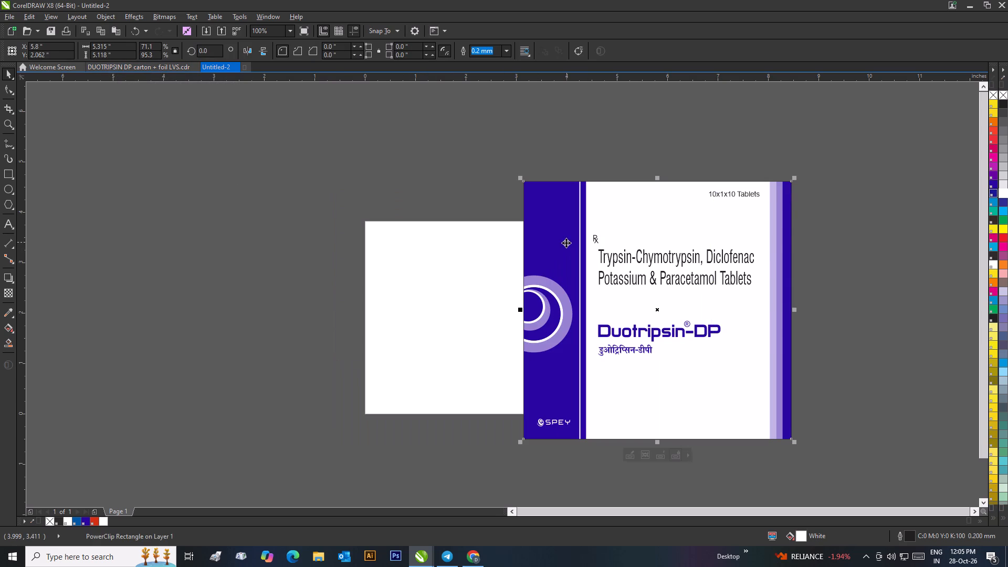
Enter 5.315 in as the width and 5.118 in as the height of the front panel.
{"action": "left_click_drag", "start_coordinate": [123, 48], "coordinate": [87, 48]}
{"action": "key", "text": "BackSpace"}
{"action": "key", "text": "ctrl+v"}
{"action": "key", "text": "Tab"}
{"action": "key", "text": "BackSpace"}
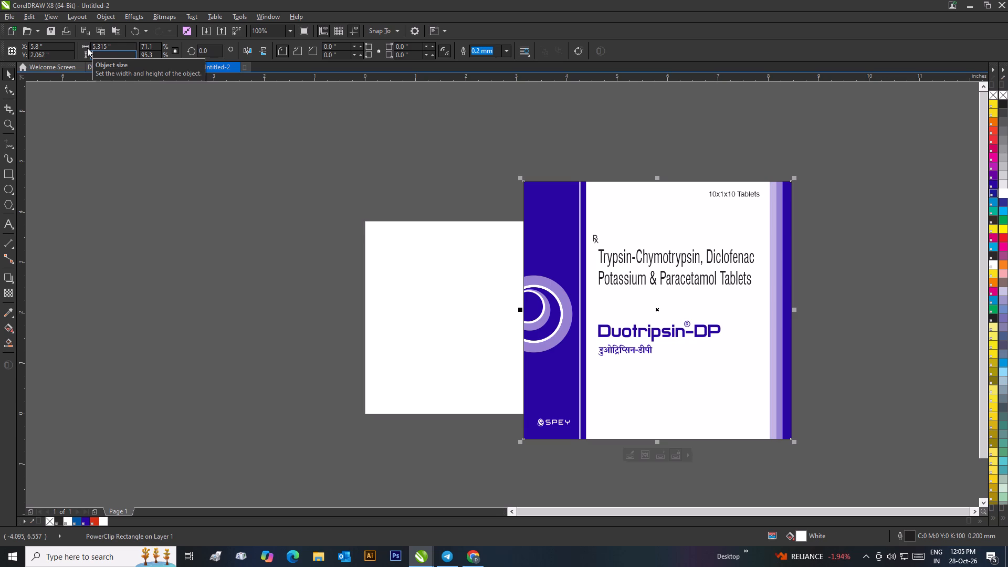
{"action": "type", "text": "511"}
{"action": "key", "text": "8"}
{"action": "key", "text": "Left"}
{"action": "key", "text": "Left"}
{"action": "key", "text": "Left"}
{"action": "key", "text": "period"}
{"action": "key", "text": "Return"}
Set the Untitled-2 page size to 5.315 × 5.118 in, copying the width value from the front panel.
{"action": "left_click", "coordinate": [138, 174]}
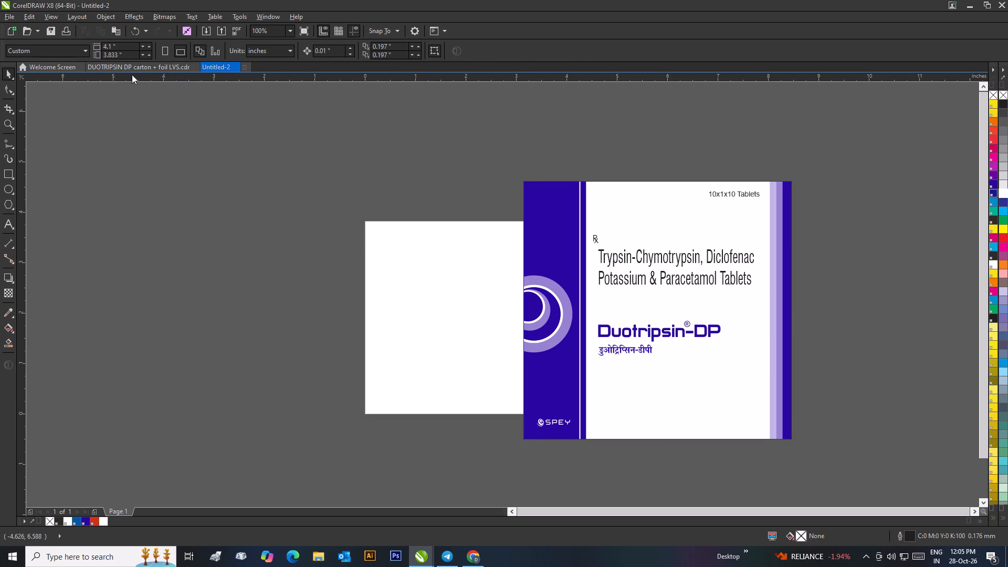
{"action": "left_click", "coordinate": [528, 264]}
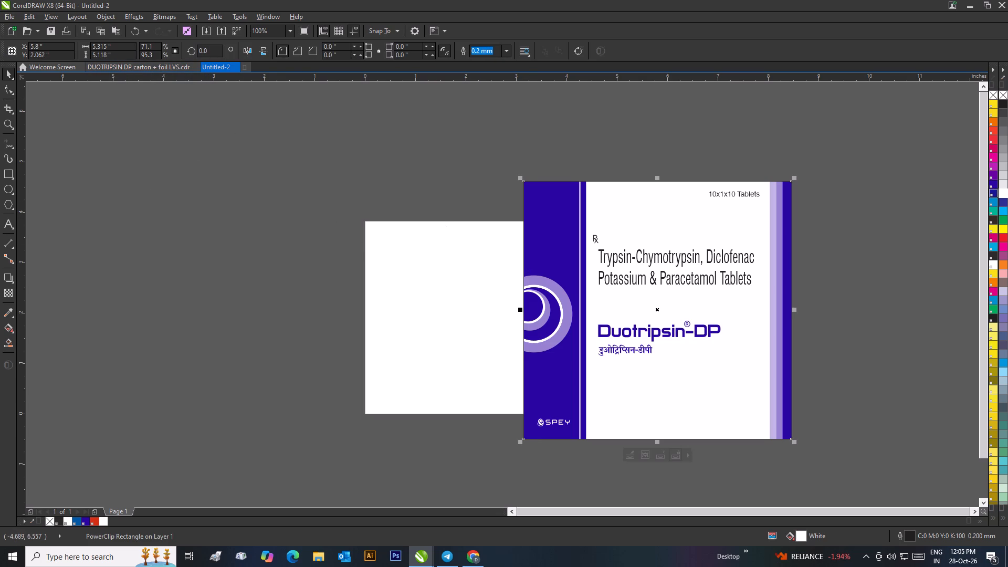
{"action": "left_click_drag", "start_coordinate": [117, 45], "coordinate": [85, 46]}
{"action": "key", "text": "ctrl+c"}
{"action": "left_click", "coordinate": [160, 151]}
{"action": "left_click", "coordinate": [120, 47]}
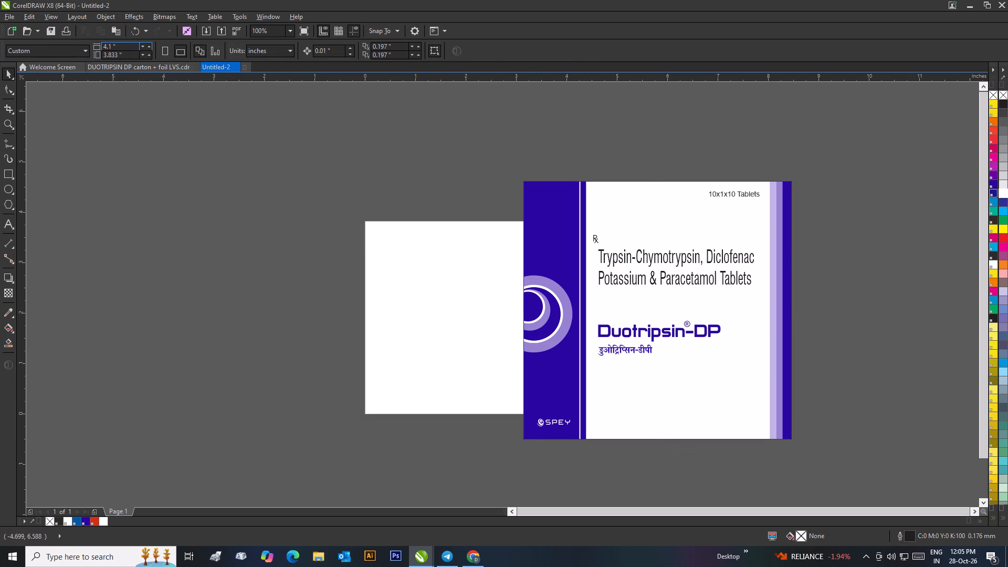
{"action": "key", "text": "BackSpace"}
{"action": "key", "text": "BackSpace"}
{"action": "key", "text": "BackSpace"}
{"action": "key", "text": "BackSpace"}
{"action": "key", "text": "BackSpace"}
{"action": "key", "text": "BackSpace"}
{"action": "key", "text": "BackSpace"}
{"action": "key", "text": "BackSpace"}
{"action": "key", "text": "BackSpace"}
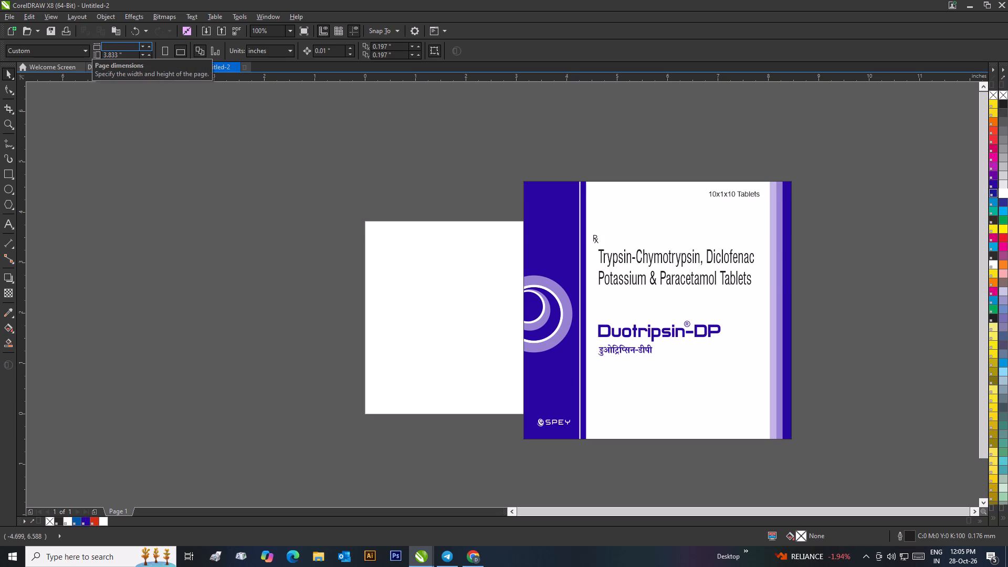
{"action": "key", "text": "ctrl+v"}
{"action": "key", "text": "Tab"}
{"action": "key", "text": "BackSpace"}
{"action": "key", "text": "5"}
{"action": "type", "text": ".118"}
{"action": "key", "text": "Return"}
Centre the Duotripsin-DP front panel on the resized page.
{"action": "left_click", "coordinate": [577, 232]}
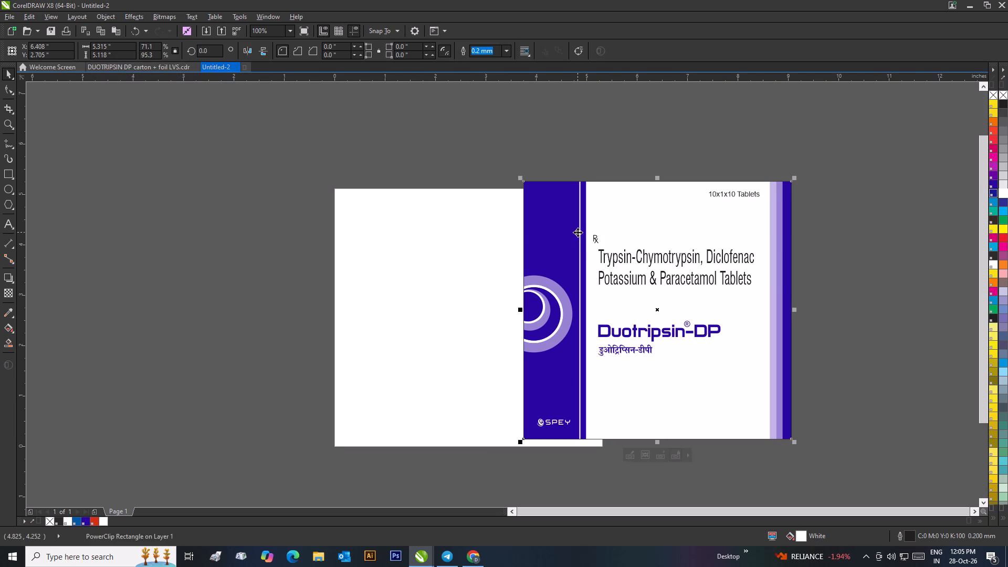
{"action": "key", "text": "p"}
{"action": "left_click", "coordinate": [712, 274]}
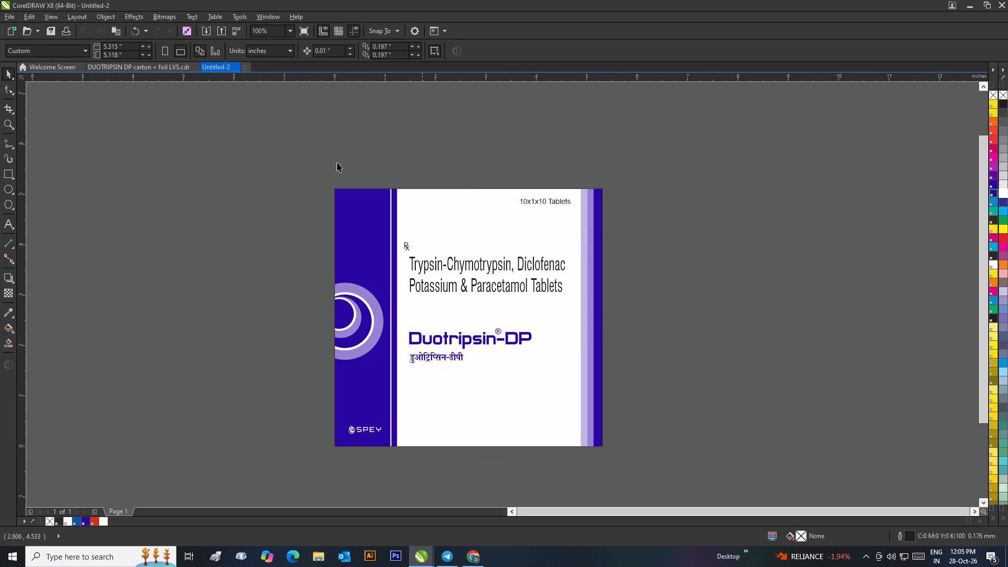
{"action": "left_click", "coordinate": [181, 194]}
{"action": "left_click", "coordinate": [362, 208]}
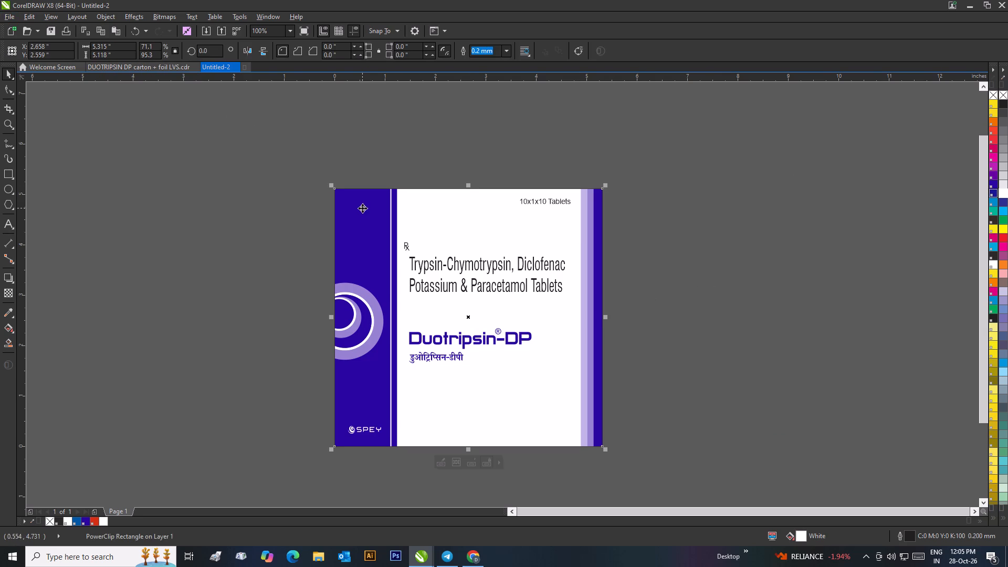
{"action": "left_click", "coordinate": [283, 212]}
Copy the name Duotripsin to the clipboard from the export file name and cancel the export.
{"action": "left_click", "coordinate": [7, 16]}
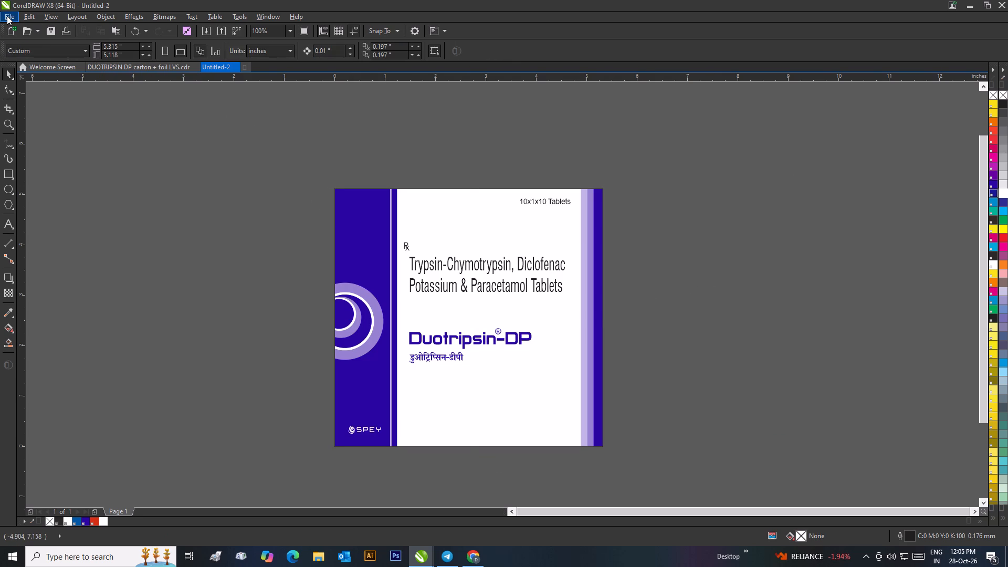
{"action": "left_click", "coordinate": [30, 191]}
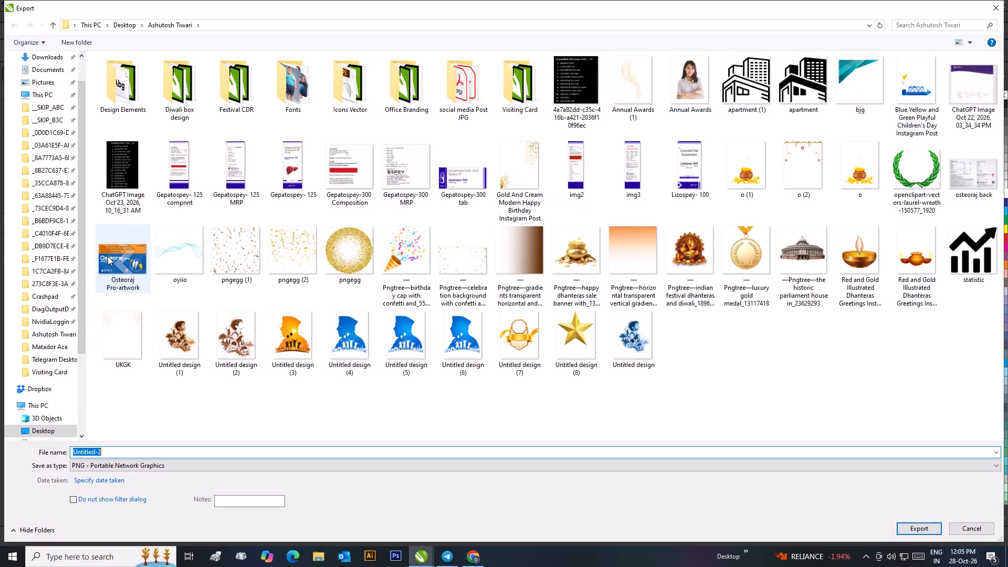
{"action": "key", "text": "BackSpace"}
{"action": "type", "text": "Duotripsin Dt"}
{"action": "key", "text": "BackSpace"}
{"action": "key", "text": "BackSpace"}
{"action": "key", "text": "BackSpace"}
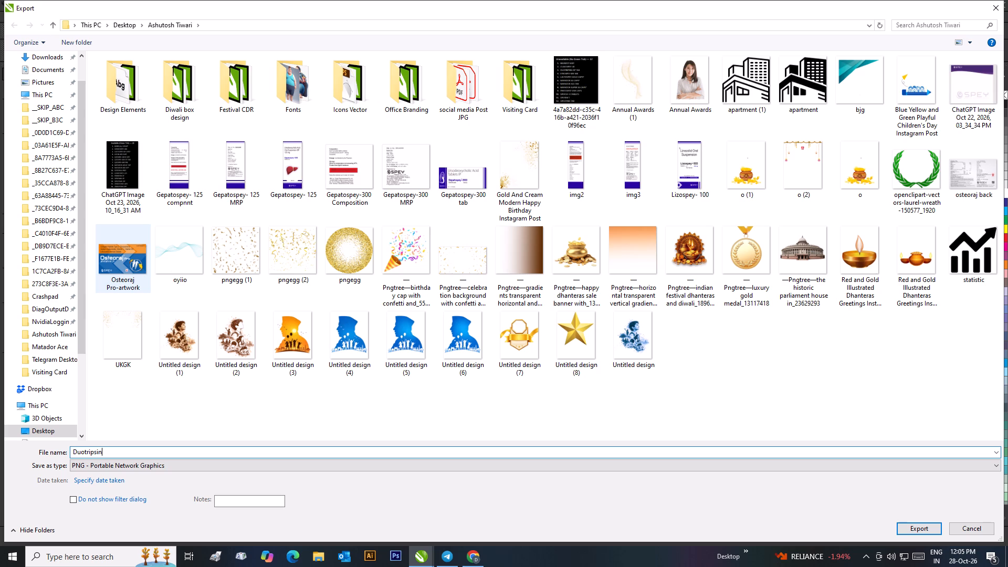
{"action": "key", "text": "ctrl+a"}
{"action": "key", "text": "ctrl+c"}
{"action": "left_click", "coordinate": [970, 529]}
Export the front panel page as a PNG named Duotripsin-DP, reusing the copied name.
{"action": "left_click", "coordinate": [681, 399]}
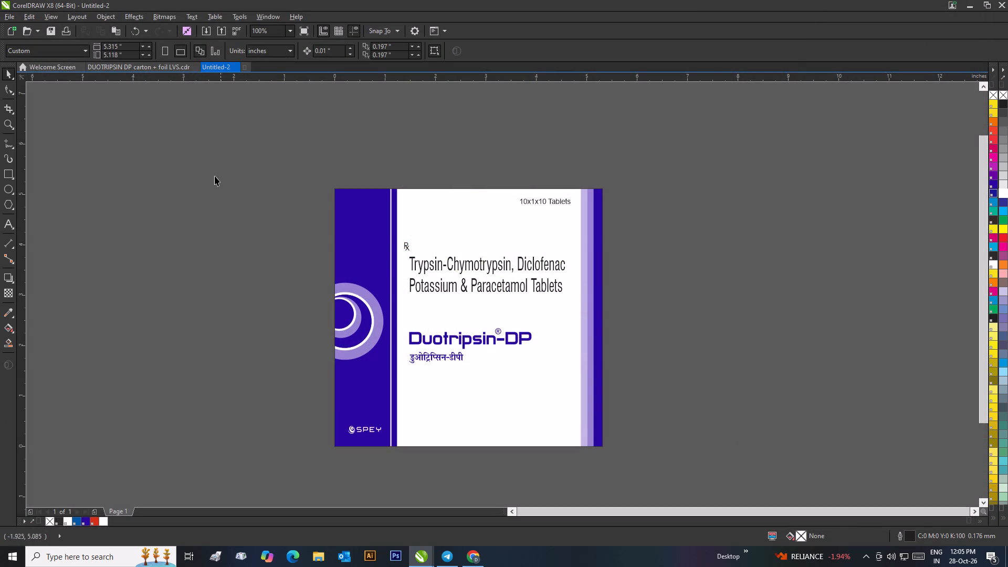
{"action": "left_click", "coordinate": [4, 13]}
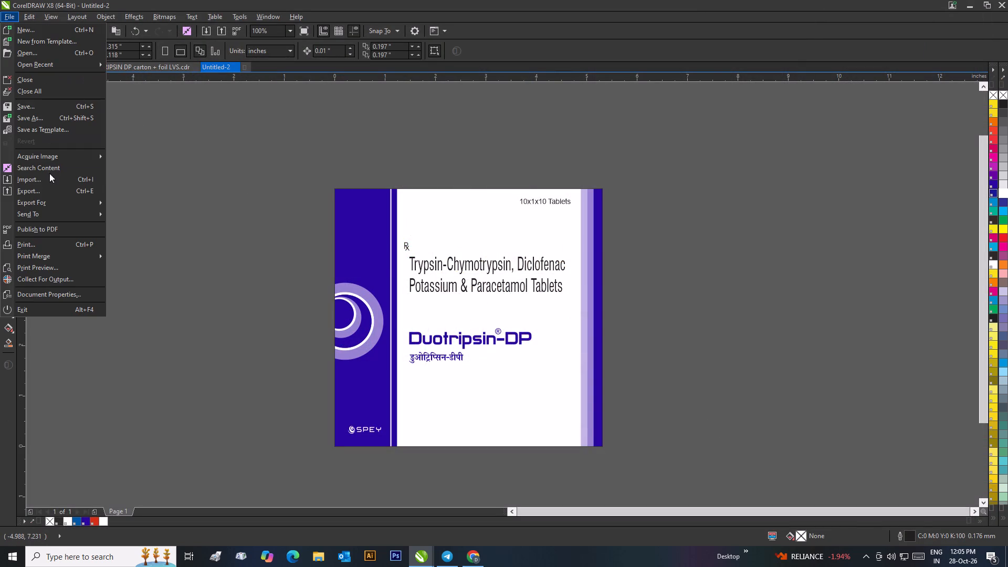
{"action": "left_click", "coordinate": [33, 186]}
{"action": "key", "text": "BackSpace"}
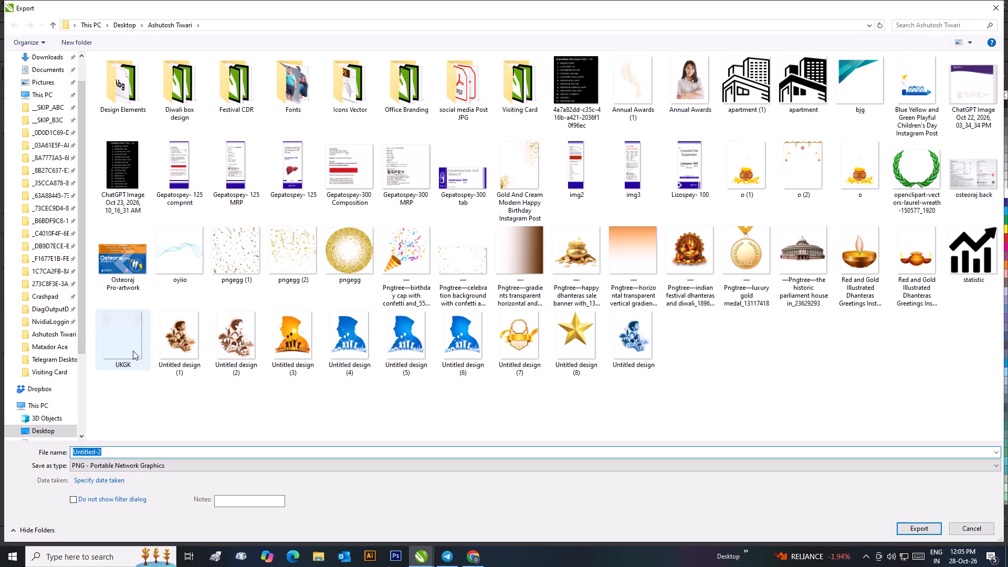
{"action": "key", "text": "ctrl+c"}
{"action": "key", "text": "ctrl+v"}
{"action": "type", "text": "-DP"}
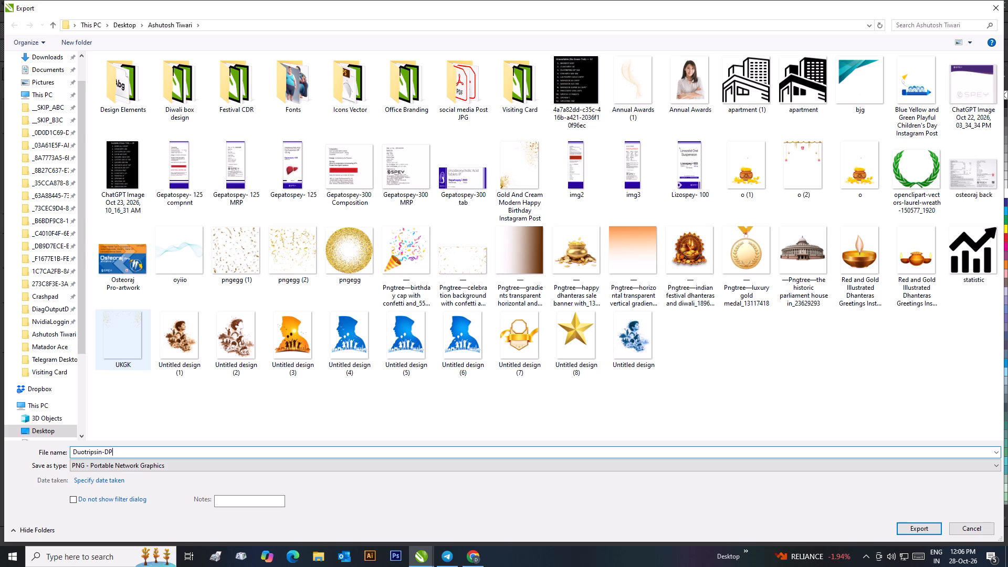
{"action": "left_click", "coordinate": [925, 532]}
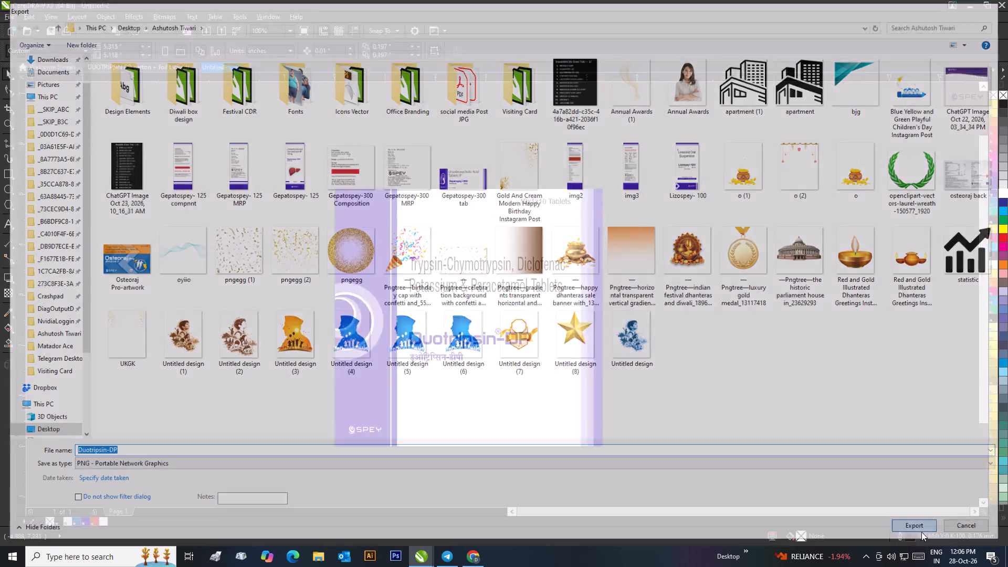
{"action": "left_click", "coordinate": [670, 373]}
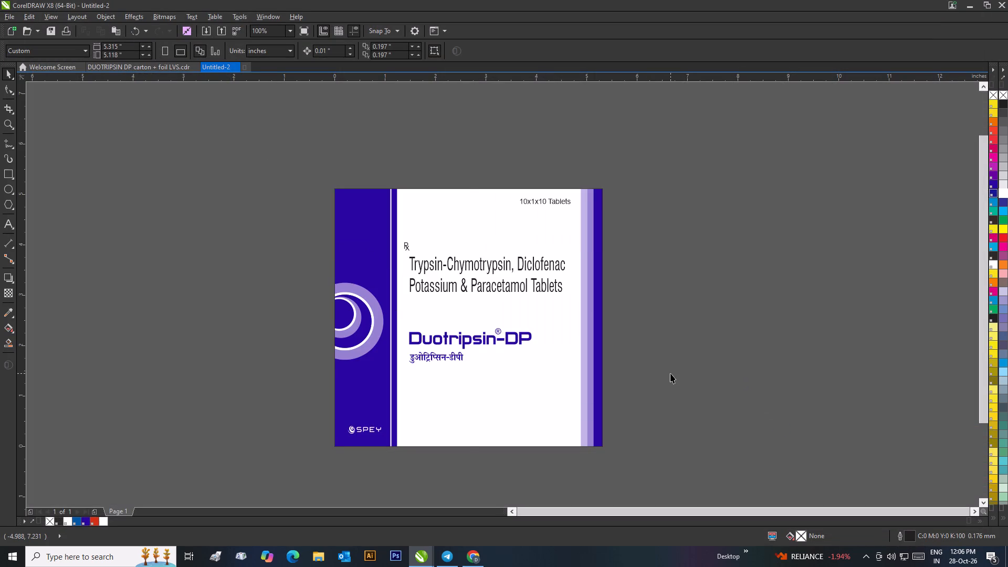
Delete the front panel from the Untitled-2 page.
{"action": "left_click", "coordinate": [471, 272]}
{"action": "key", "text": "Delete"}
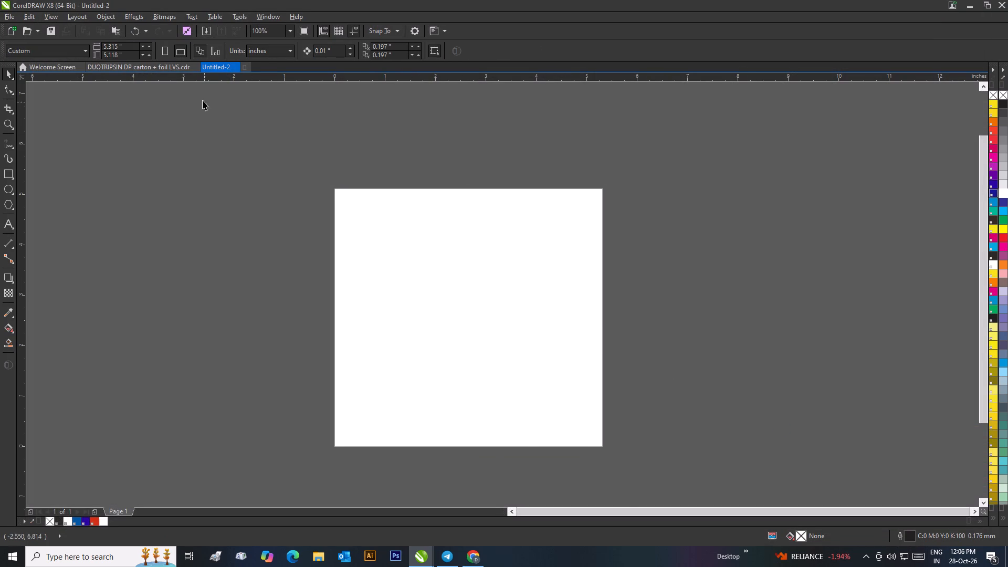
Copy the separate Composition panel from the DUOTRIPSIN DP carton document, paste it into Untitled-2 and centre it on the page.
{"action": "left_click", "coordinate": [154, 64]}
{"action": "left_click", "coordinate": [560, 397]}
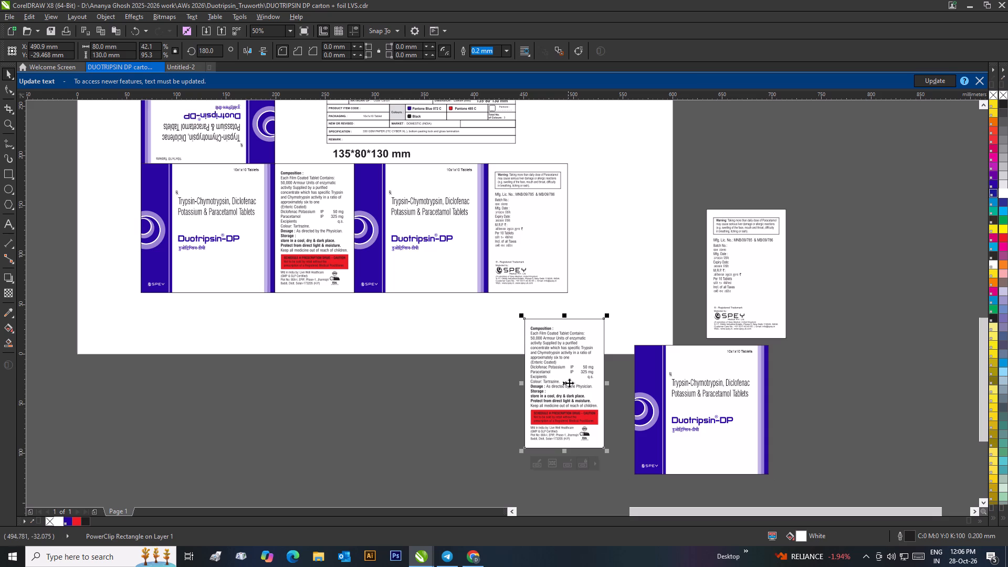
{"action": "right_click", "coordinate": [555, 334]}
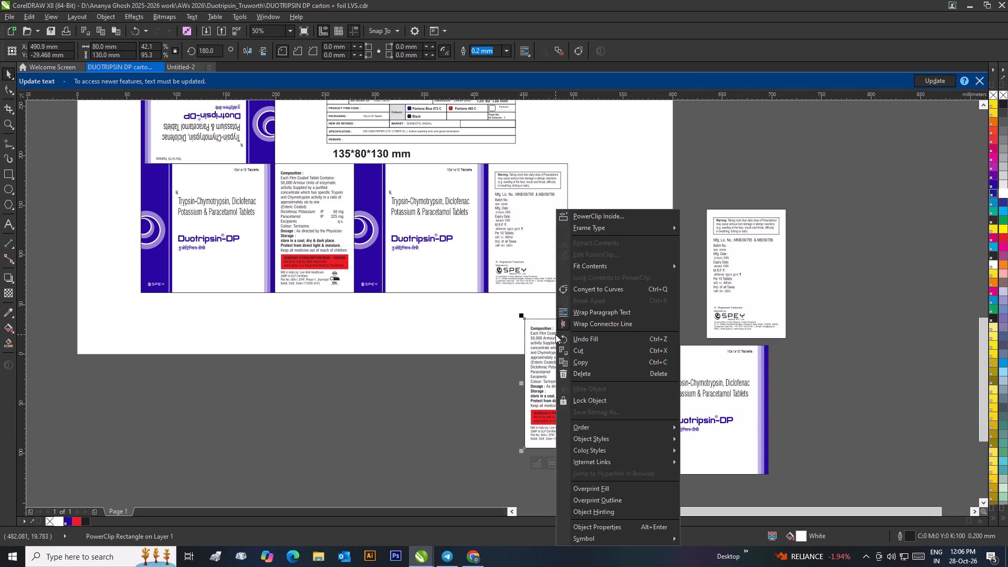
{"action": "left_click", "coordinate": [585, 361]}
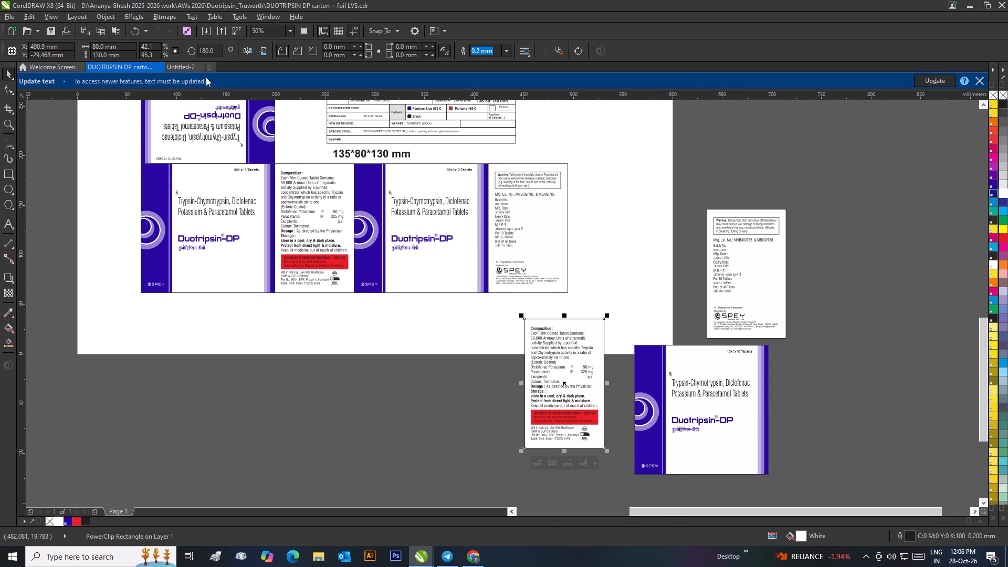
{"action": "left_click", "coordinate": [186, 68]}
{"action": "key", "text": "ctrl+v"}
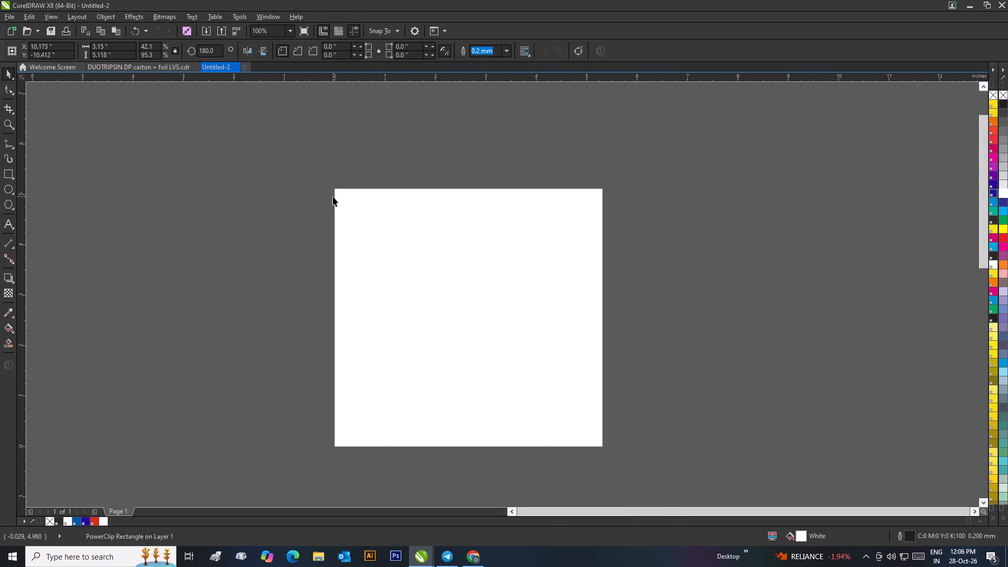
{"action": "key", "text": "p"}
{"action": "left_click", "coordinate": [626, 277]}
Move the Composition panel off the page to its left side and enlarge it proportionally to about 3.56 × 5.78 in.
{"action": "left_click", "coordinate": [463, 243]}
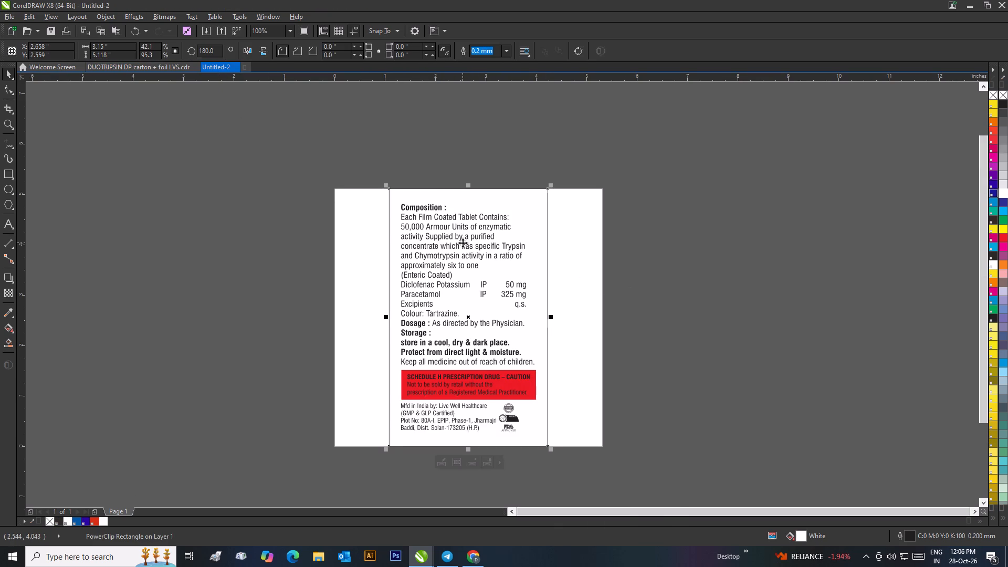
{"action": "scroll", "coordinate": [463, 243], "scroll_direction": "down", "scroll_amount": 1}
{"action": "left_click_drag", "start_coordinate": [500, 295], "coordinate": [341, 278]}
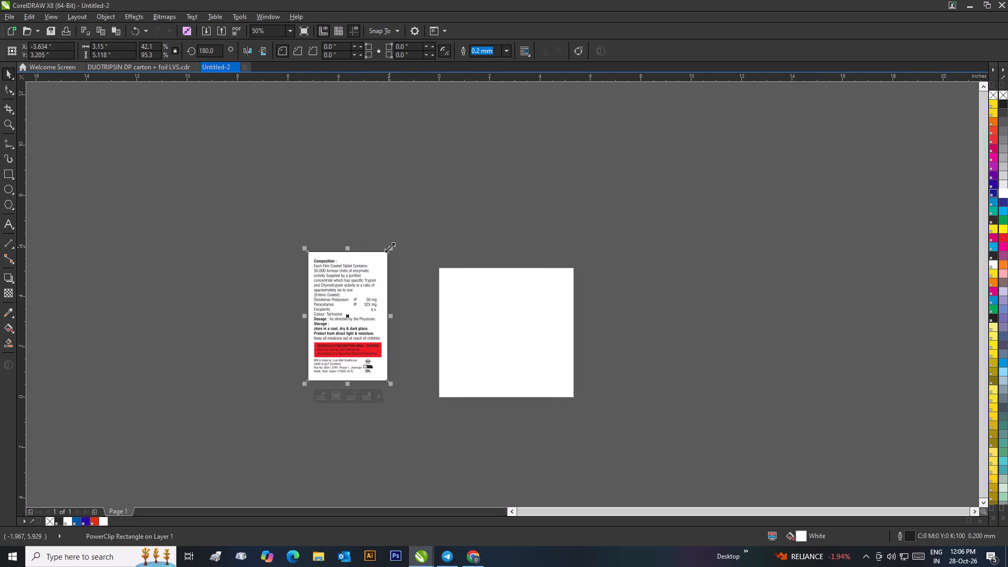
{"action": "left_click_drag", "start_coordinate": [390, 248], "coordinate": [422, 231]}
Copy the width value of the enlarged Composition panel to the clipboard.
{"action": "left_click_drag", "start_coordinate": [118, 46], "coordinate": [85, 51]}
{"action": "key", "text": "ctrl+c"}
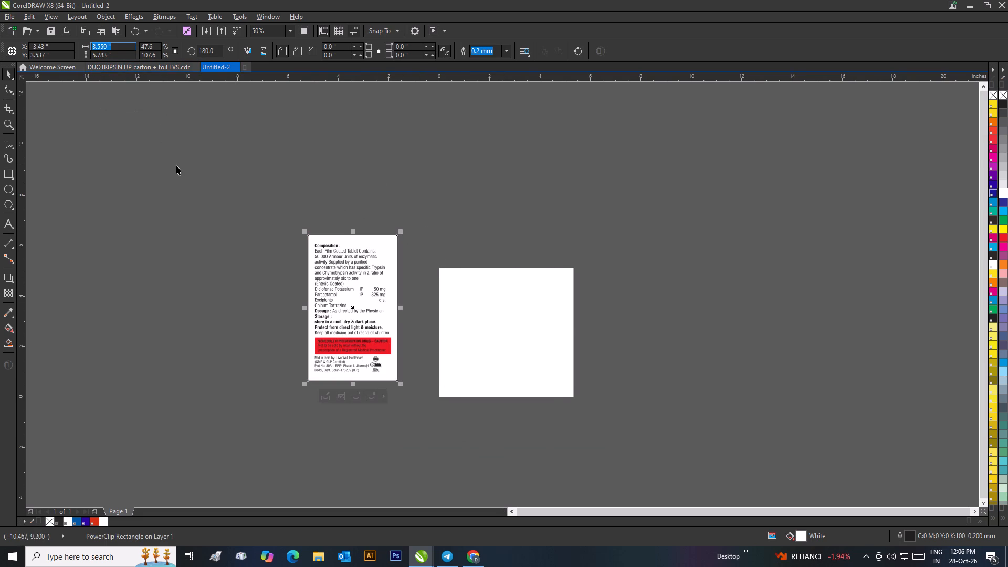
Set the Untitled-2 page size to 3.559 in wide and 5.783 in high, reusing the copied panel width.
{"action": "left_click", "coordinate": [177, 166]}
{"action": "left_click_drag", "start_coordinate": [123, 47], "coordinate": [93, 47]}
{"action": "key", "text": "BackSpace"}
{"action": "key", "text": "ctrl+v"}
{"action": "key", "text": "Tab"}
{"action": "key", "text": "BackSpace"}
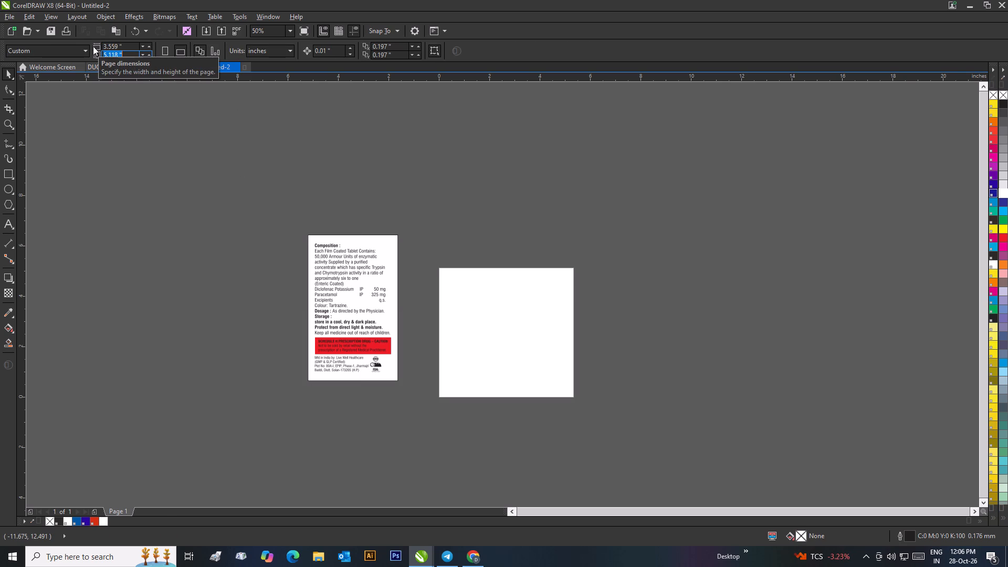
{"action": "type", "text": "5."}
{"action": "type", "text": "783"}
{"action": "key", "text": "Return"}
Centre the Composition panel on the resized page.
{"action": "left_click", "coordinate": [343, 248]}
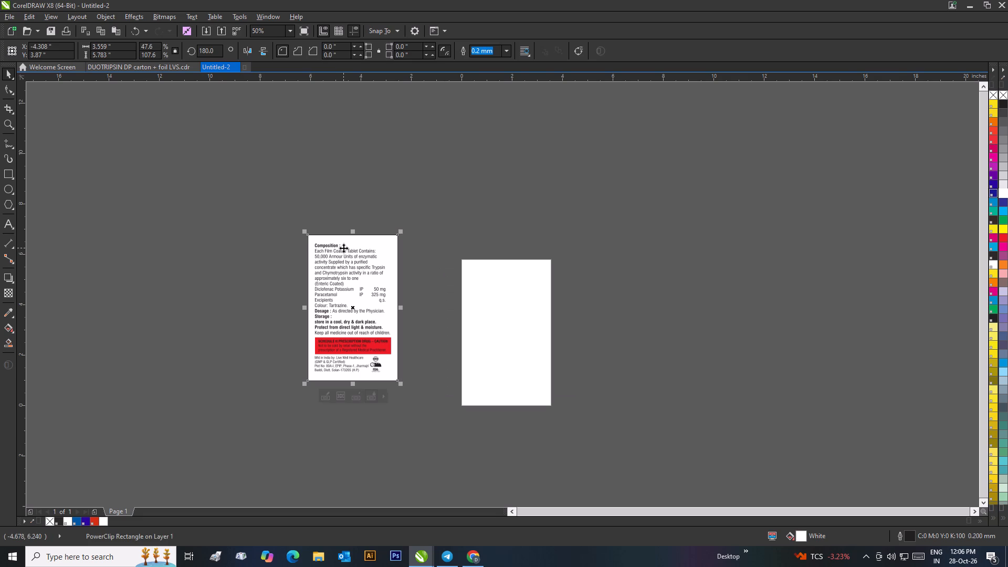
{"action": "key", "text": "p"}
{"action": "left_click", "coordinate": [689, 332]}
{"action": "scroll", "coordinate": [519, 340], "scroll_direction": "up", "scroll_amount": 1}
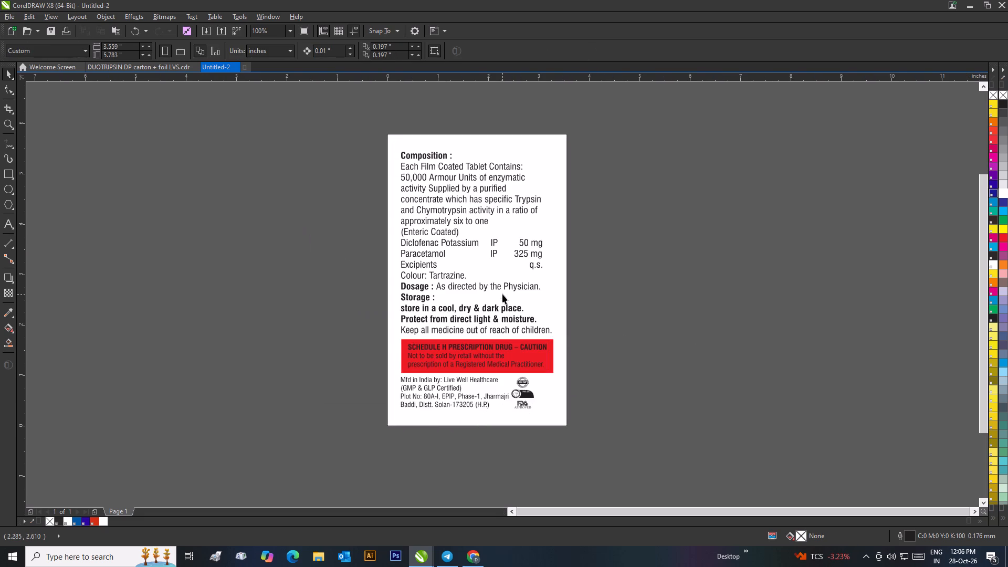
{"action": "scroll", "coordinate": [502, 294], "scroll_direction": "down", "scroll_amount": 1}
Export the Composition panel page as a PNG named Duotripsin-DP Composition, keeping the offered PNG export settings.
{"action": "left_click", "coordinate": [17, 16]}
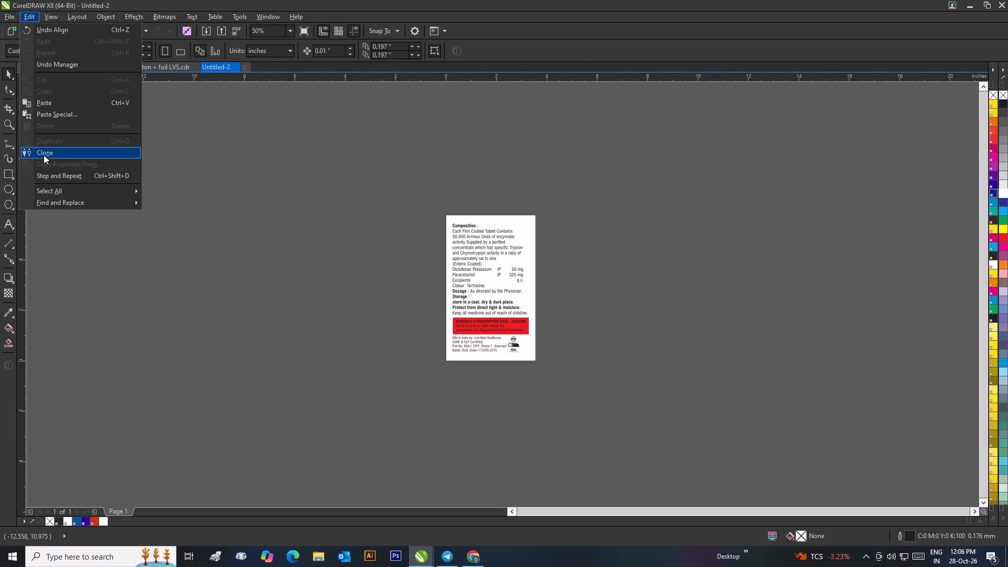
{"action": "left_click", "coordinate": [36, 189]}
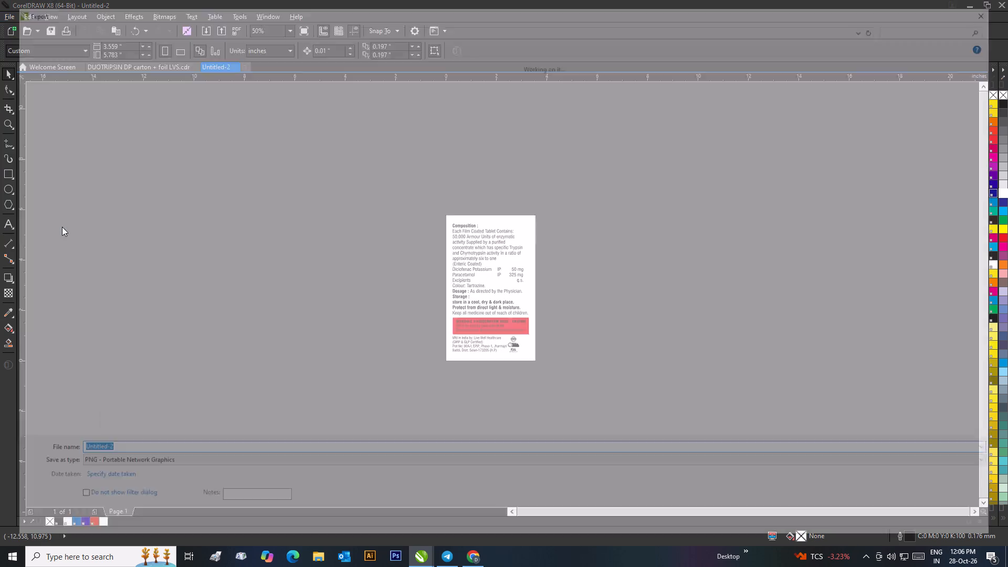
{"action": "key", "text": "BackSpace"}
{"action": "type", "text": "Du"}
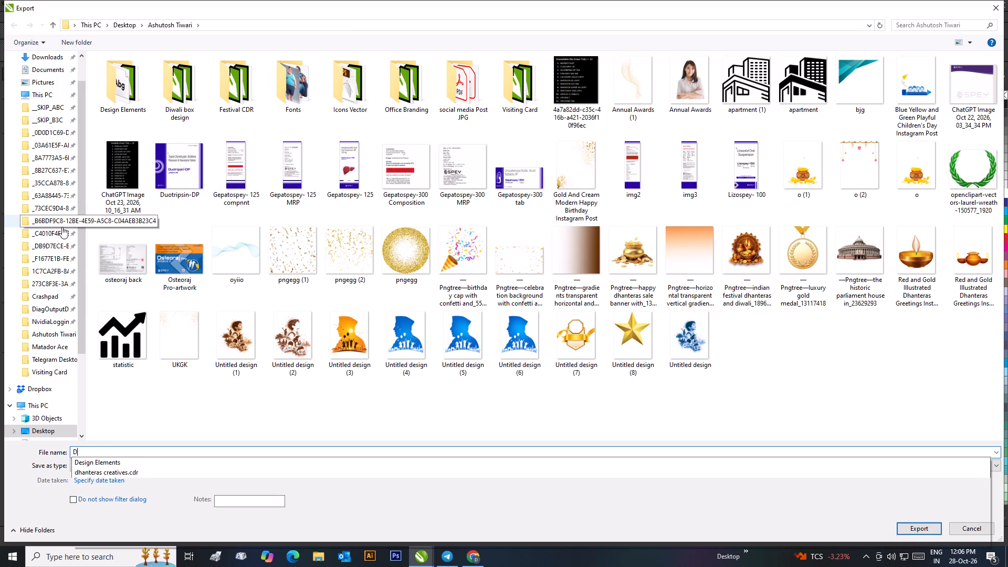
{"action": "type", "text": "tripsin"}
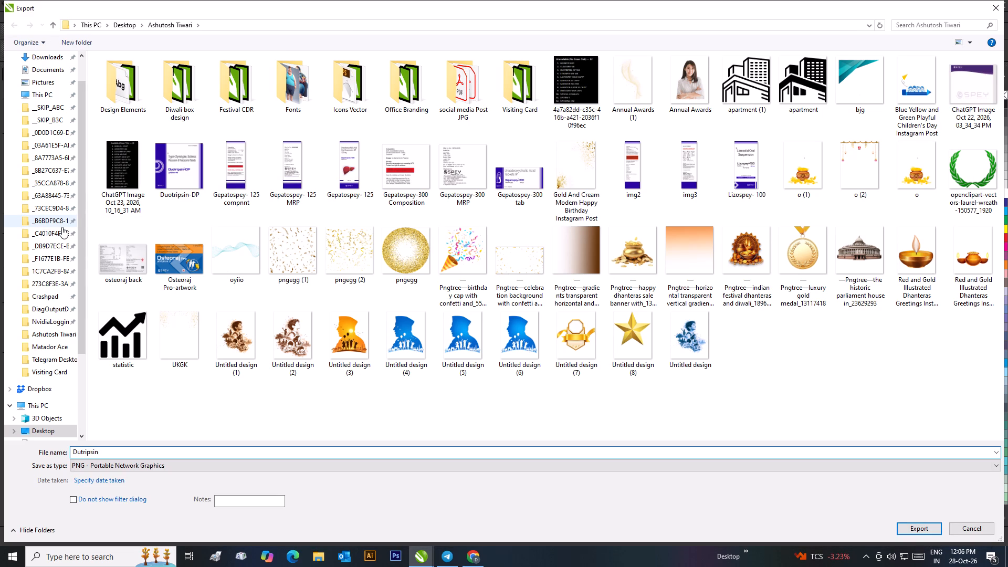
{"action": "key", "text": "Left"}
{"action": "key", "text": "Left"}
{"action": "key", "text": "Left"}
{"action": "key", "text": "Left"}
{"action": "key", "text": "Left"}
{"action": "key", "text": "Left"}
{"action": "key", "text": "Left"}
{"action": "key", "text": "o"}
{"action": "key", "text": "Right"}
{"action": "key", "text": "Right"}
{"action": "key", "text": "Right"}
{"action": "key", "text": "Right"}
{"action": "key", "text": "Right"}
{"action": "key", "text": "Right"}
{"action": "key", "text": "Right"}
{"action": "key", "text": "Right"}
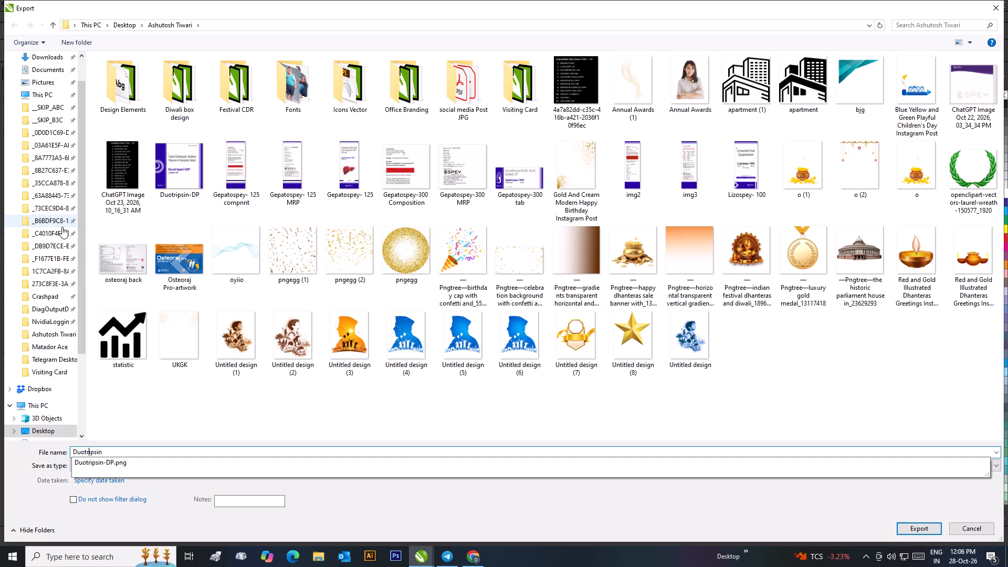
{"action": "key", "text": "minus"}
{"action": "key", "text": "shift+d"}
{"action": "type", "text": "P"}
{"action": "key", "text": "space"}
{"action": "type", "text": "Composition"}
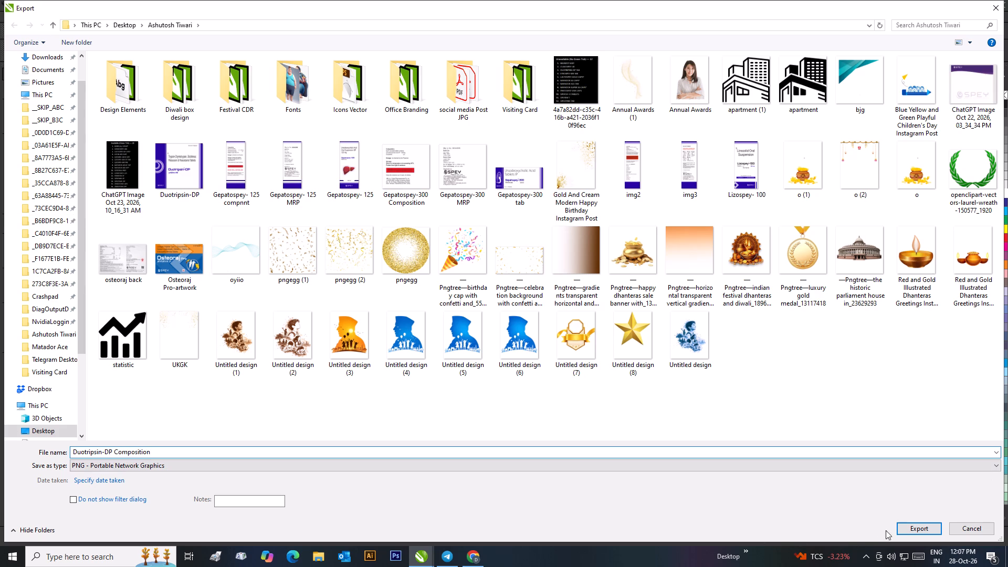
{"action": "left_click", "coordinate": [905, 525]}
{"action": "left_click", "coordinate": [672, 382]}
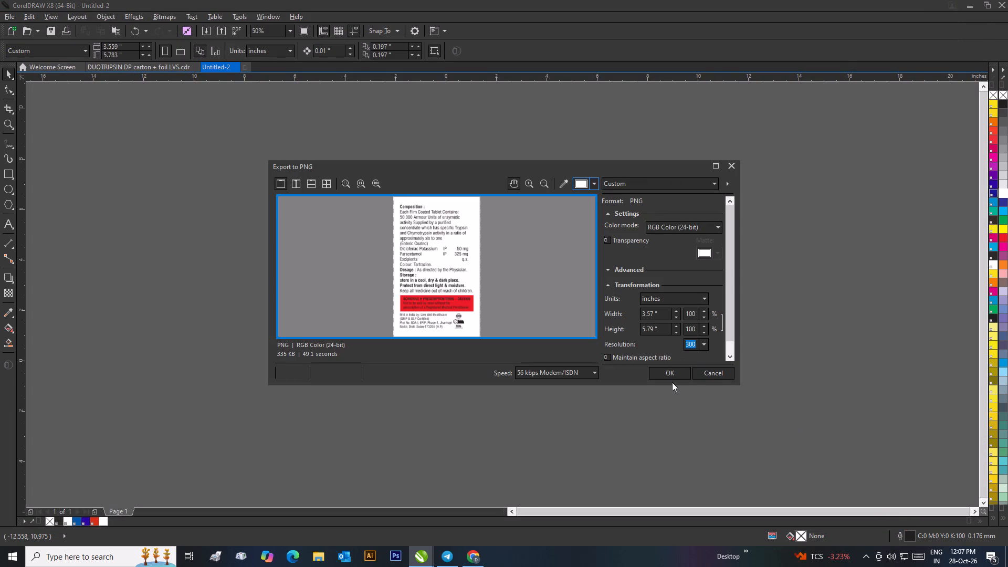
{"action": "left_click", "coordinate": [672, 376]}
Delete the Composition panel from the Untitled-2 page.
{"action": "left_click", "coordinate": [535, 321]}
{"action": "key", "text": "Delete"}
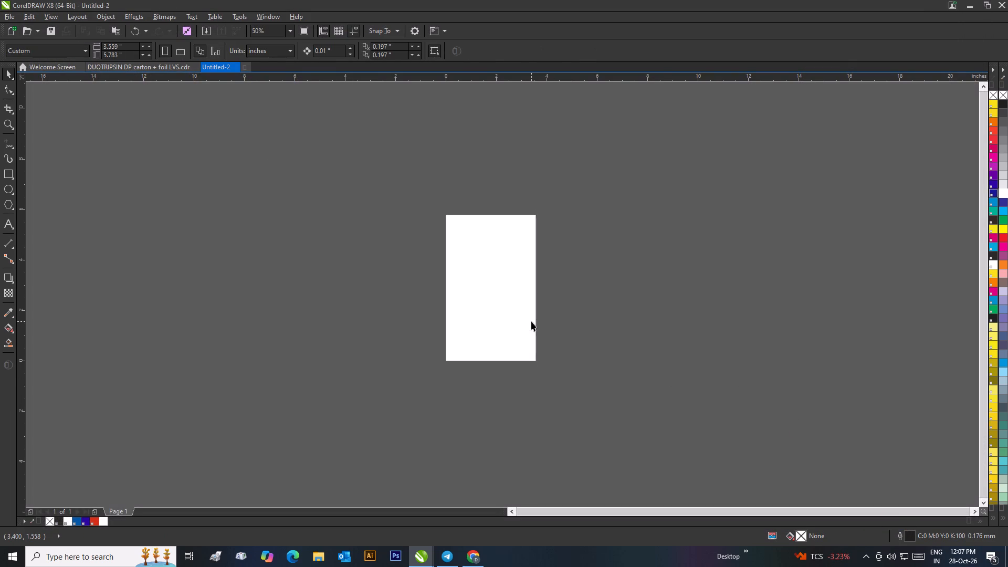
Copy the separate Warning and MRP panel from the DUOTRIPSIN DP carton document, paste it into Untitled-2 and centre it on the page.
{"action": "left_click", "coordinate": [148, 64]}
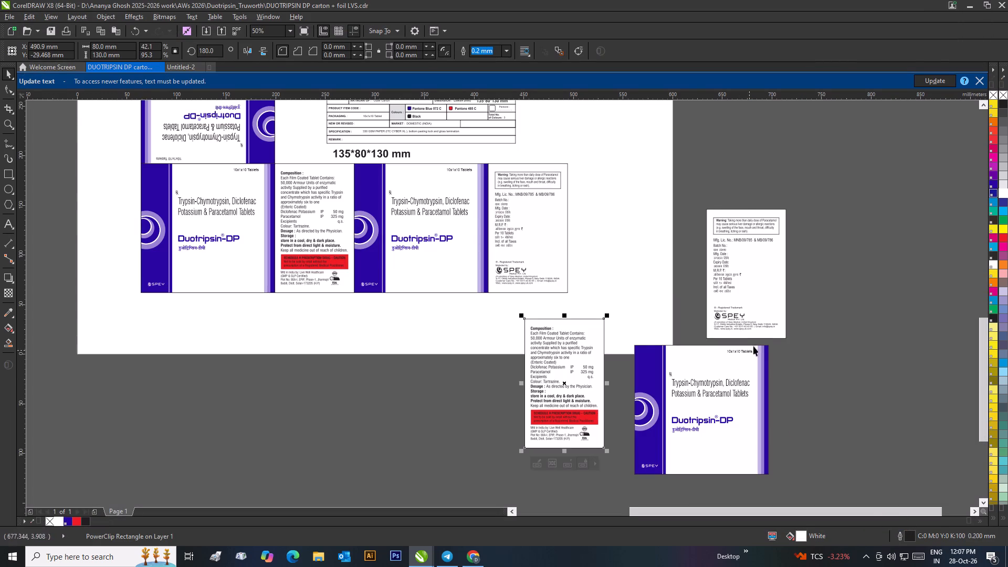
{"action": "left_click", "coordinate": [748, 279]}
{"action": "right_click", "coordinate": [748, 279]}
{"action": "left_click", "coordinate": [790, 364]}
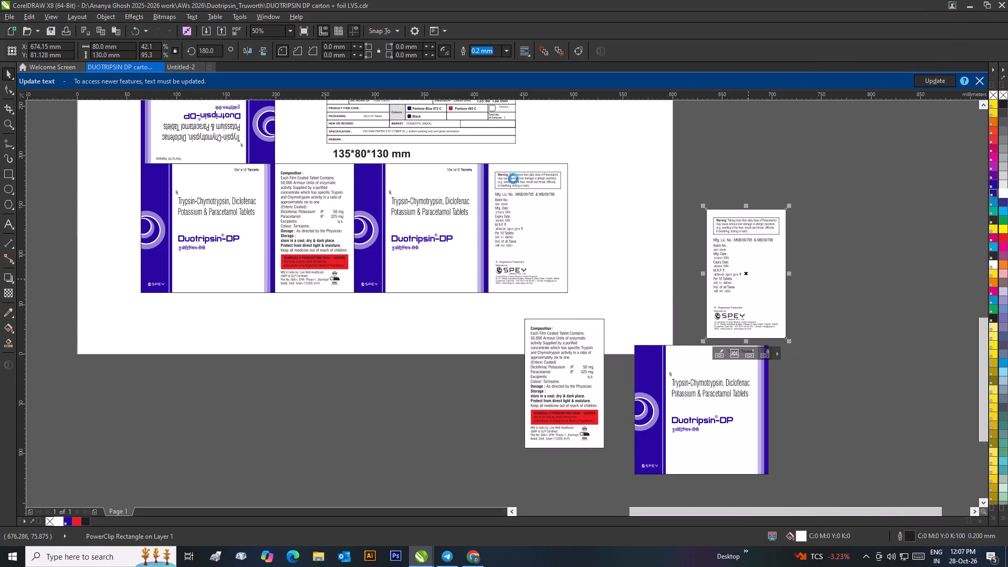
{"action": "left_click", "coordinate": [181, 69]}
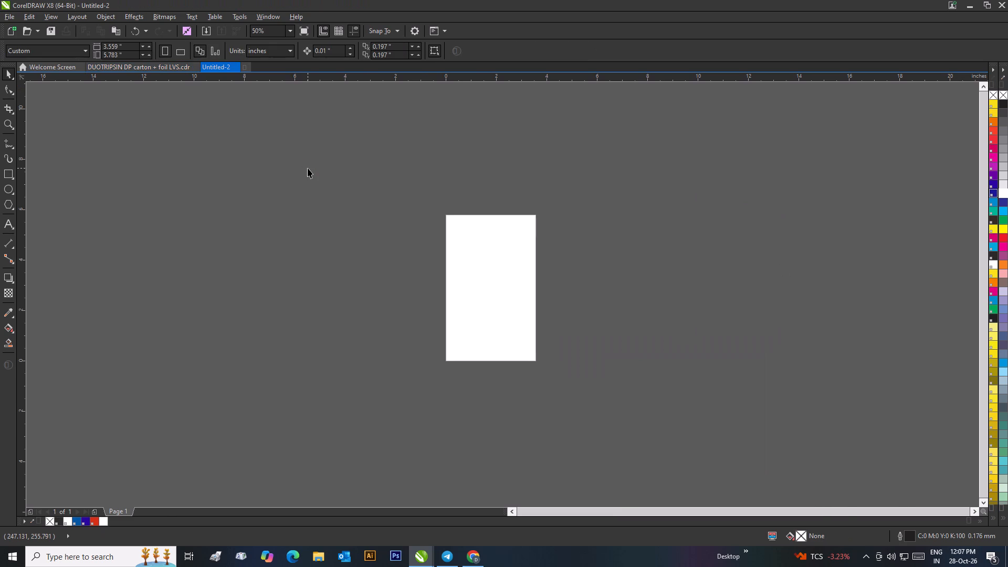
{"action": "key", "text": "ctrl+v"}
{"action": "key", "text": "p"}
{"action": "left_click", "coordinate": [525, 202]}
Copy the page width and apply it to the MRP panel, scaling the panel proportionally to 3.559 in wide.
{"action": "left_click", "coordinate": [487, 231]}
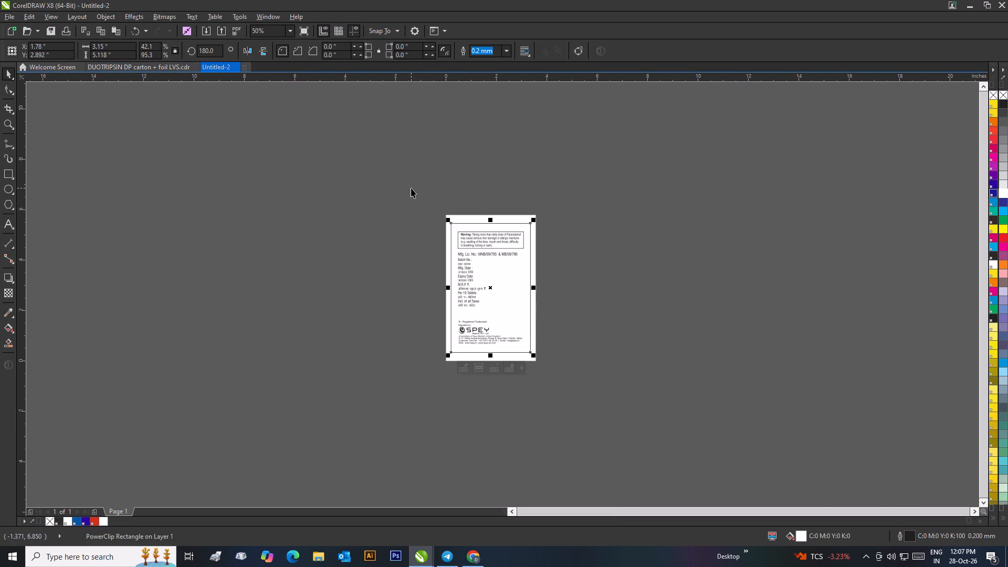
{"action": "left_click", "coordinate": [411, 188]}
{"action": "left_click", "coordinate": [124, 49]}
{"action": "left_click", "coordinate": [339, 205]}
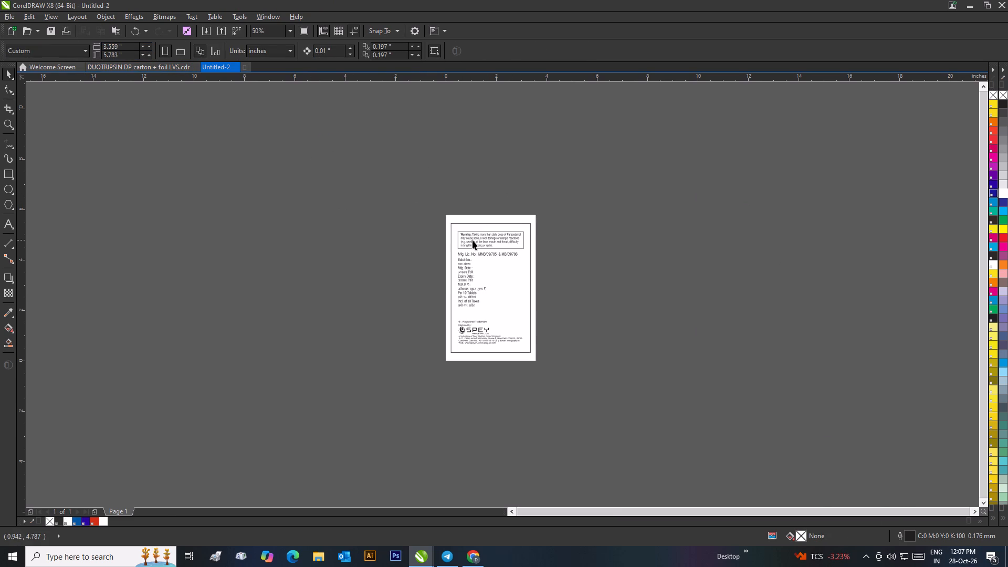
{"action": "left_click", "coordinate": [472, 240]}
{"action": "left_click", "coordinate": [371, 197]}
{"action": "left_click_drag", "start_coordinate": [124, 48], "coordinate": [101, 49]}
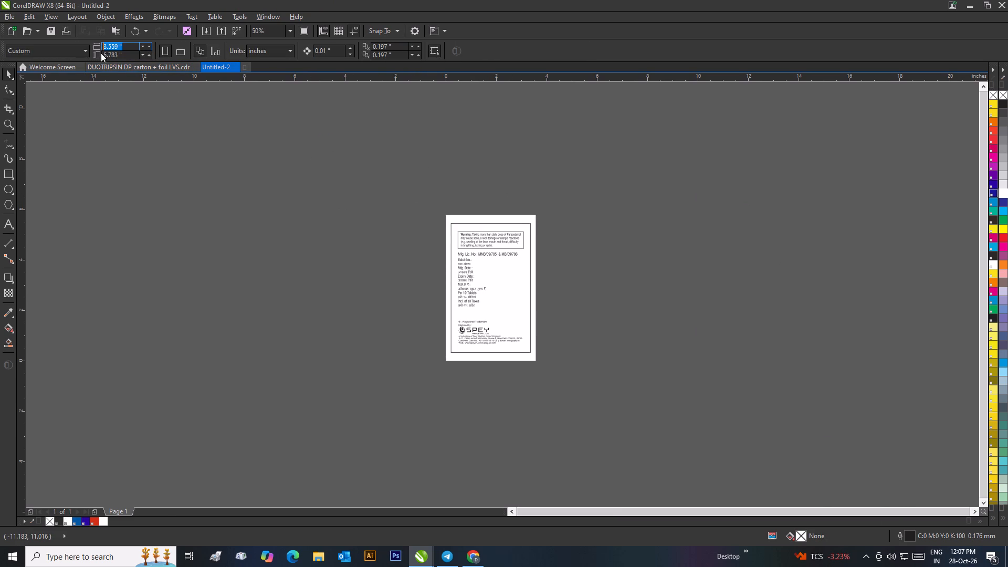
{"action": "key", "text": "ctrl+c"}
{"action": "left_click", "coordinate": [361, 144]}
{"action": "left_click", "coordinate": [481, 239]}
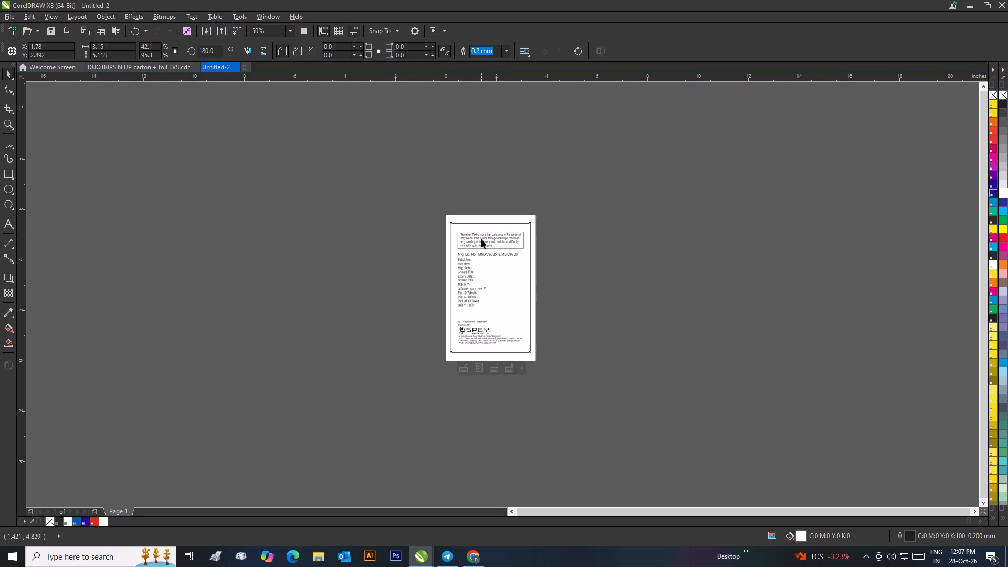
{"action": "left_click_drag", "start_coordinate": [111, 45], "coordinate": [88, 51]}
{"action": "key", "text": "BackSpace"}
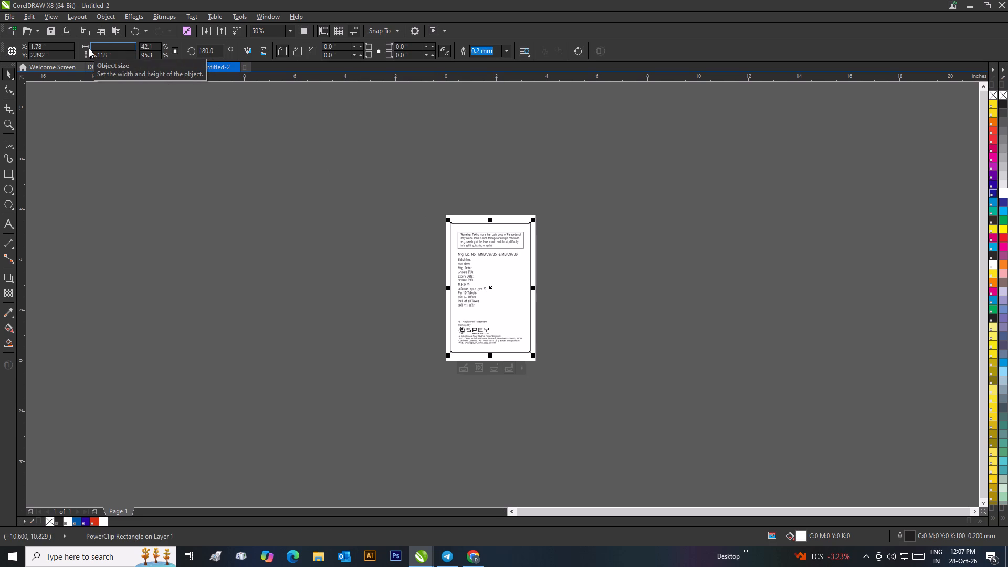
{"action": "key", "text": "ctrl+v"}
{"action": "key", "text": "Return"}
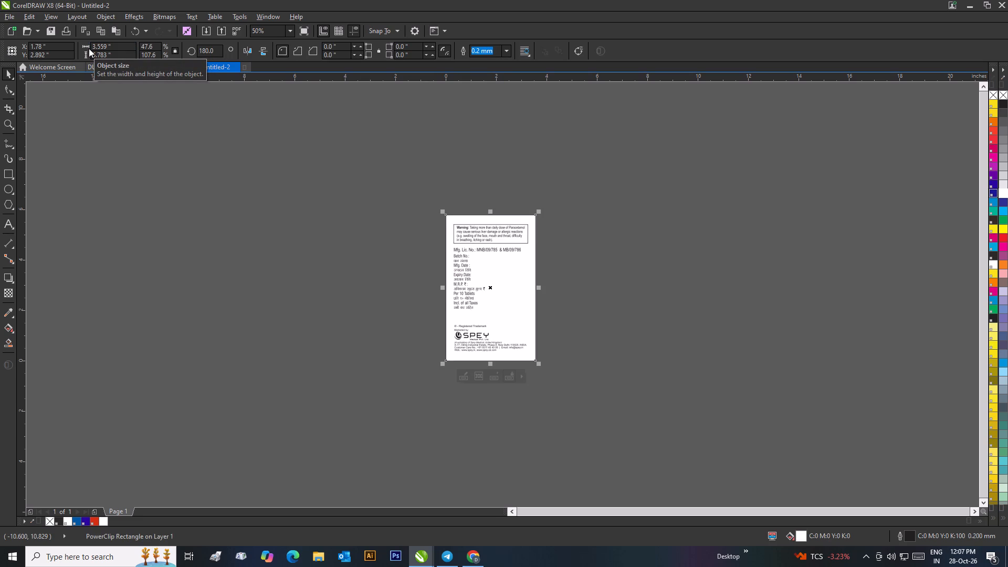
Centre the enlarged MRP panel on the page again.
{"action": "left_click_drag", "start_coordinate": [306, 157], "coordinate": [330, 170]}
{"action": "left_click", "coordinate": [437, 230]}
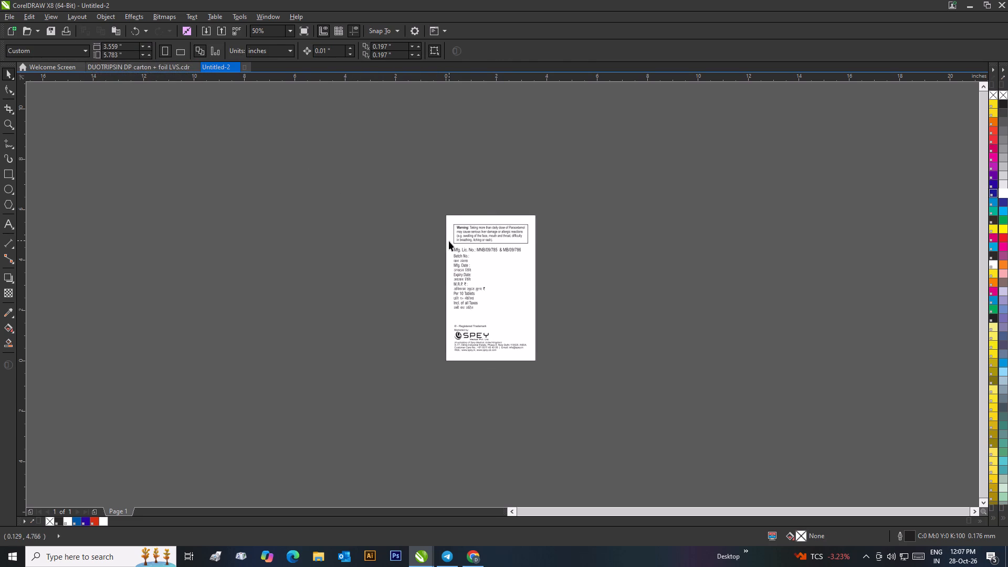
{"action": "left_click", "coordinate": [449, 241]}
{"action": "left_click", "coordinate": [575, 271]}
{"action": "left_click", "coordinate": [495, 264]}
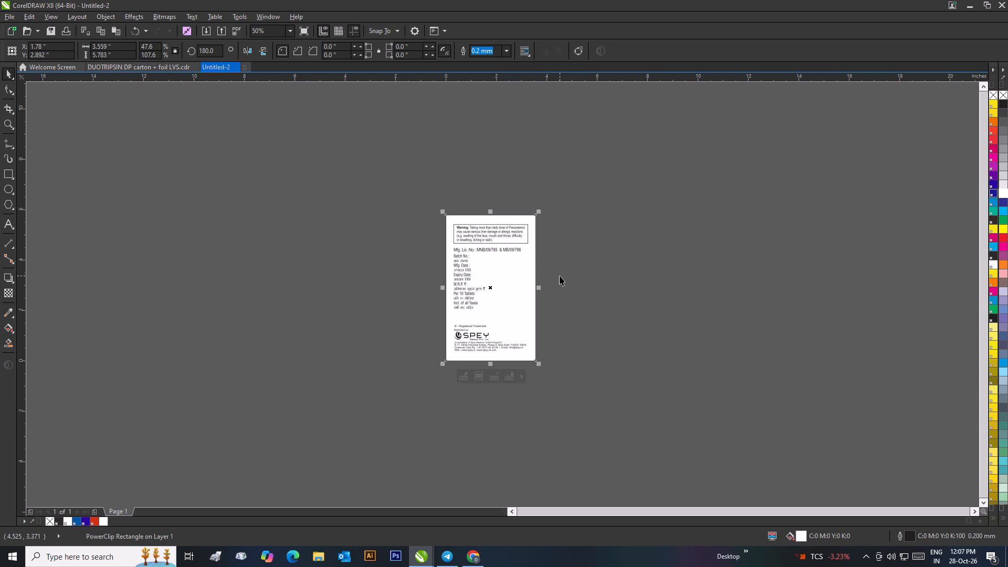
{"action": "key", "text": "p"}
{"action": "left_click", "coordinate": [589, 282]}
{"action": "scroll", "coordinate": [504, 285], "scroll_direction": "up", "scroll_amount": 1}
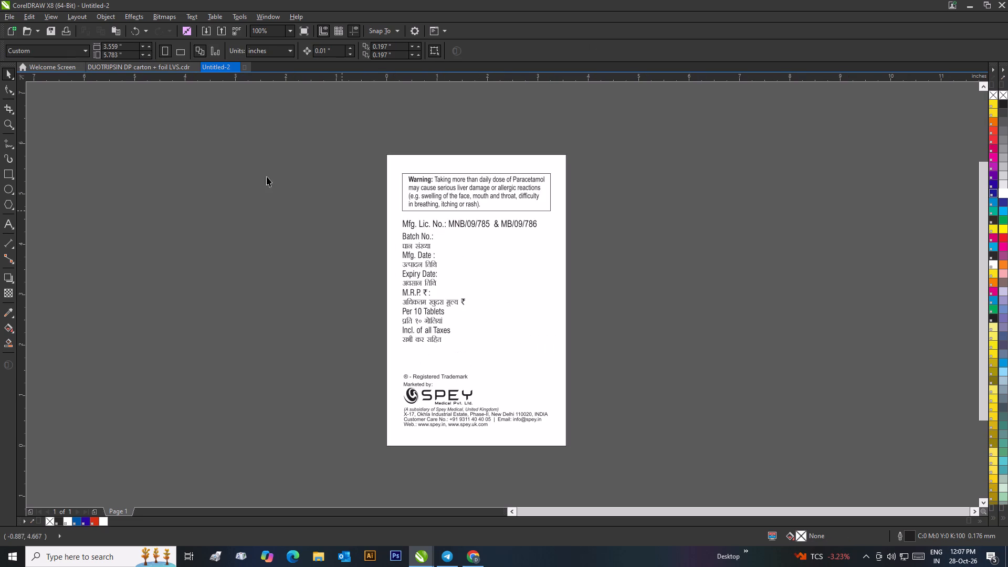
Export the MRP panel page as a PNG named Duotripsin-DP MRP, keeping the offered PNG export settings.
{"action": "left_click", "coordinate": [9, 13]}
{"action": "left_click", "coordinate": [34, 191]}
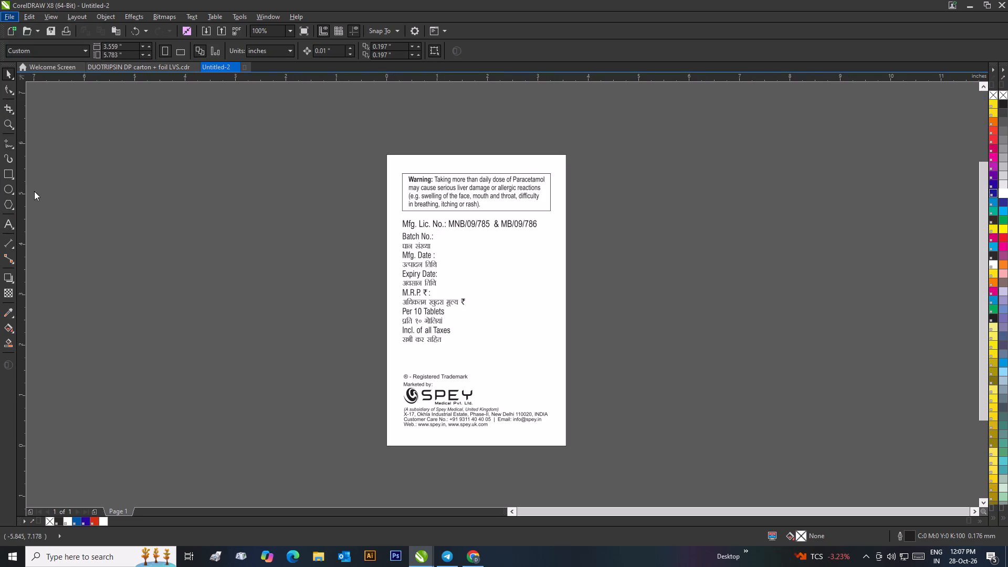
{"action": "key", "text": "BackSpace"}
{"action": "type", "text": "MR"}
{"action": "key", "text": "BackSpace"}
{"action": "key", "text": "BackSpace"}
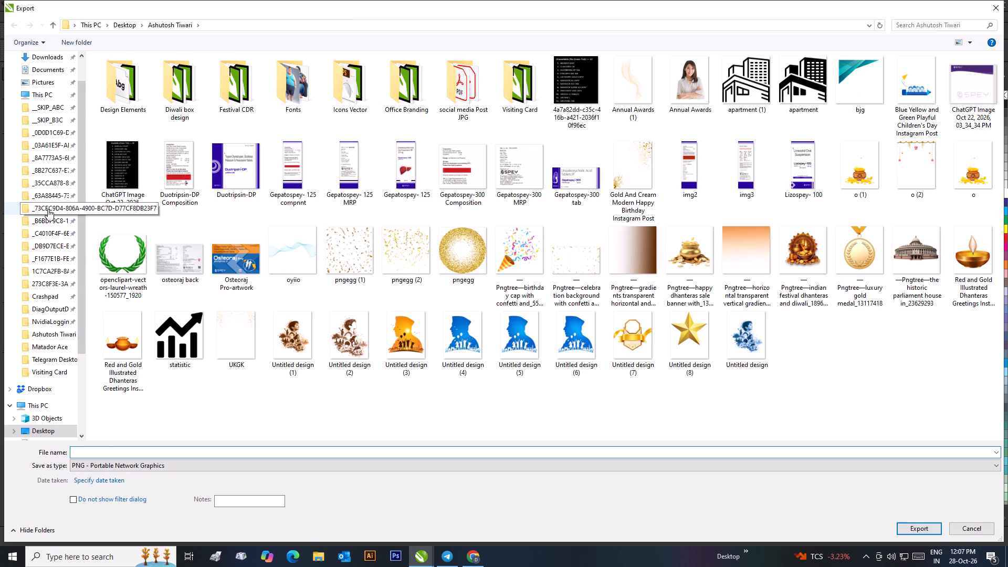
{"action": "type", "text": "DUO"}
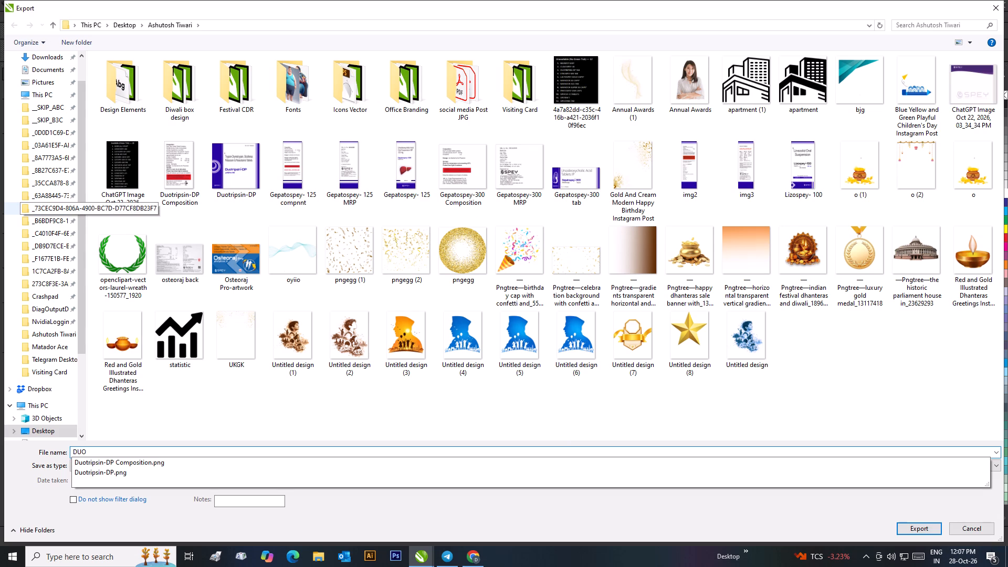
{"action": "left_click", "coordinate": [99, 471]}
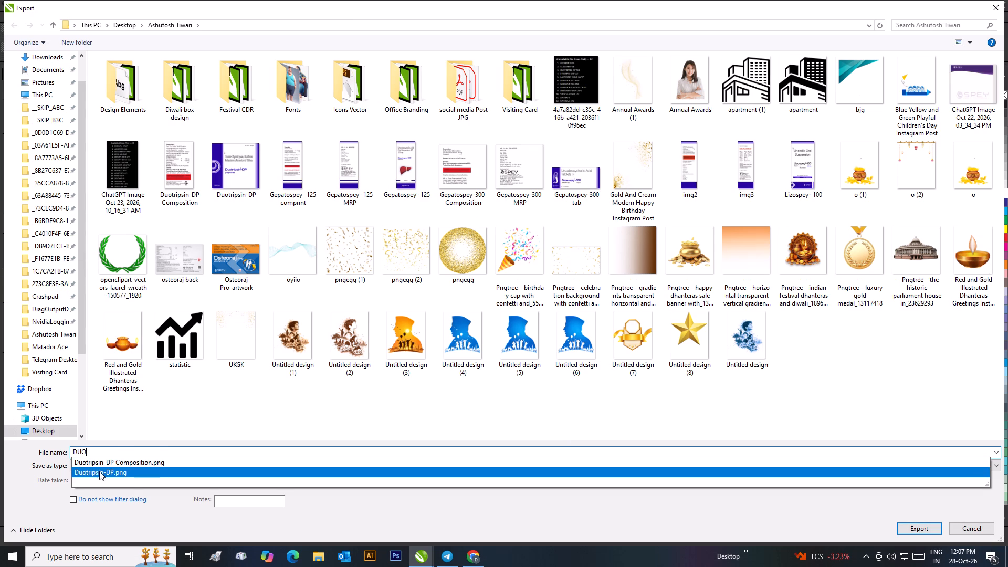
{"action": "left_click", "coordinate": [125, 453]}
{"action": "key", "text": "BackSpace"}
{"action": "key", "text": "BackSpace"}
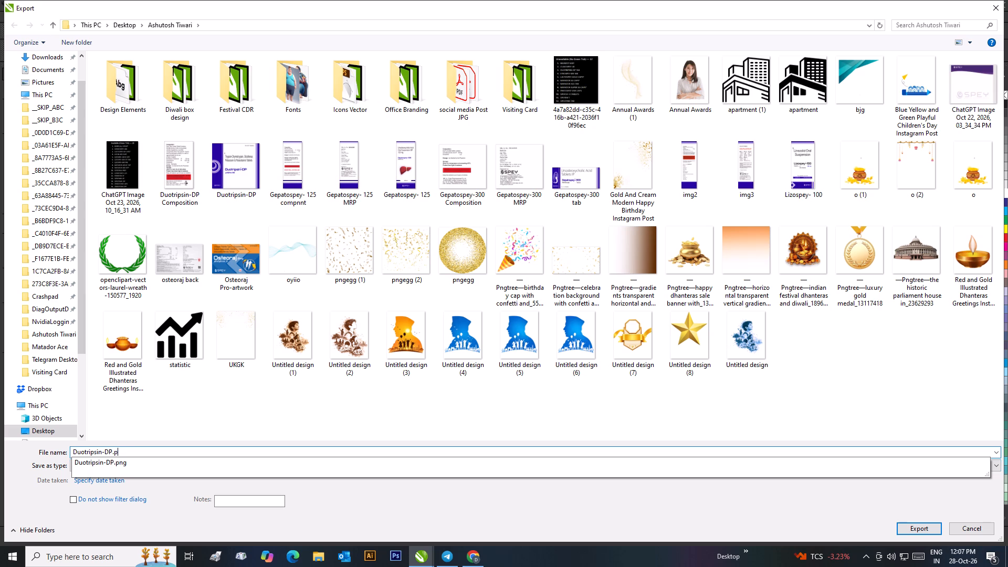
{"action": "key", "text": "BackSpace"}
{"action": "key", "text": "BackSpace"}
{"action": "key", "text": "space"}
{"action": "type", "text": "MRP"}
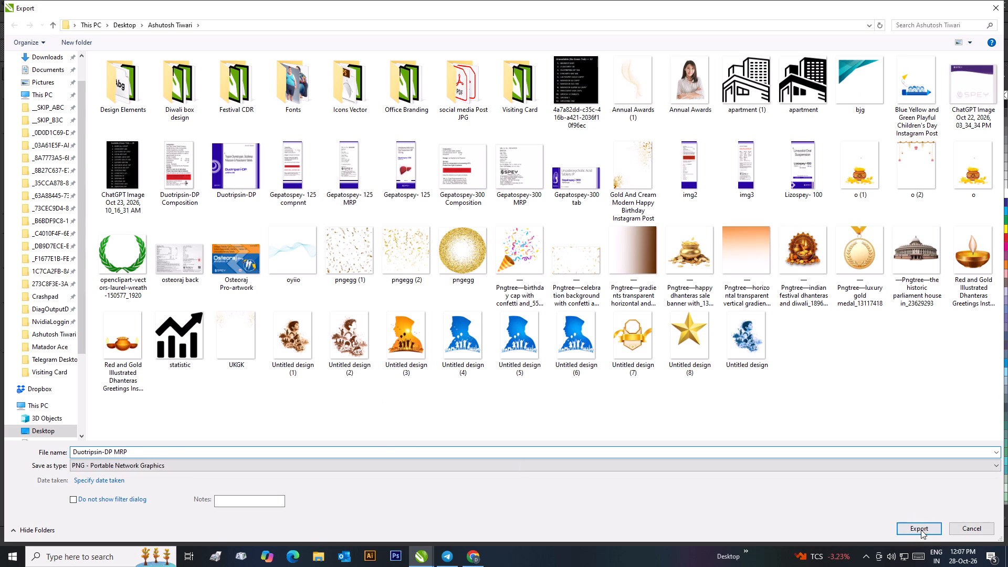
{"action": "left_click", "coordinate": [920, 530]}
{"action": "left_click", "coordinate": [670, 374]}
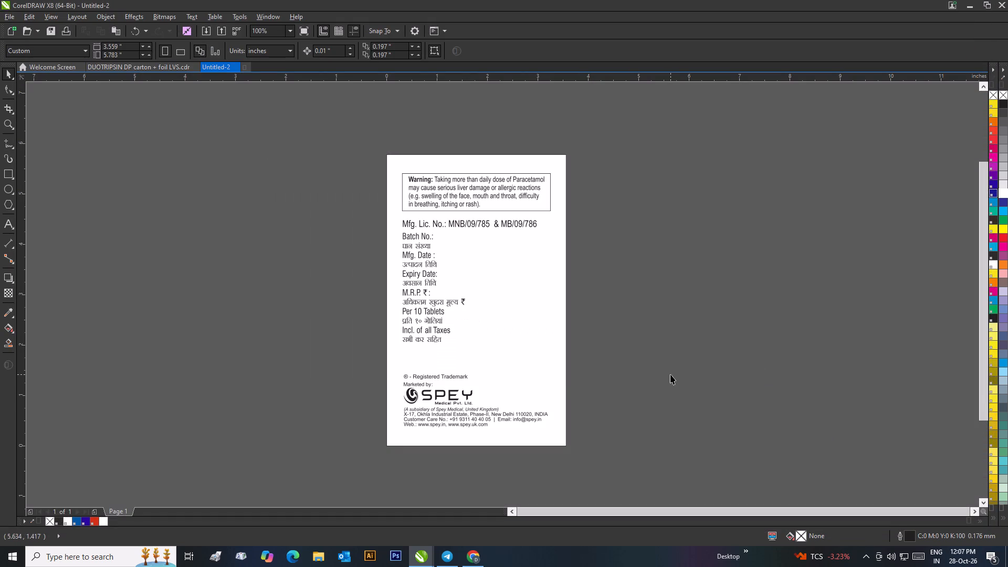
Close the Untitled-2 document holding the MRP panel without saving its changes.
{"action": "left_click", "coordinate": [579, 333]}
{"action": "scroll", "coordinate": [439, 288], "scroll_direction": "down", "scroll_amount": 2}
{"action": "scroll", "coordinate": [535, 306], "scroll_direction": "up", "scroll_amount": 1}
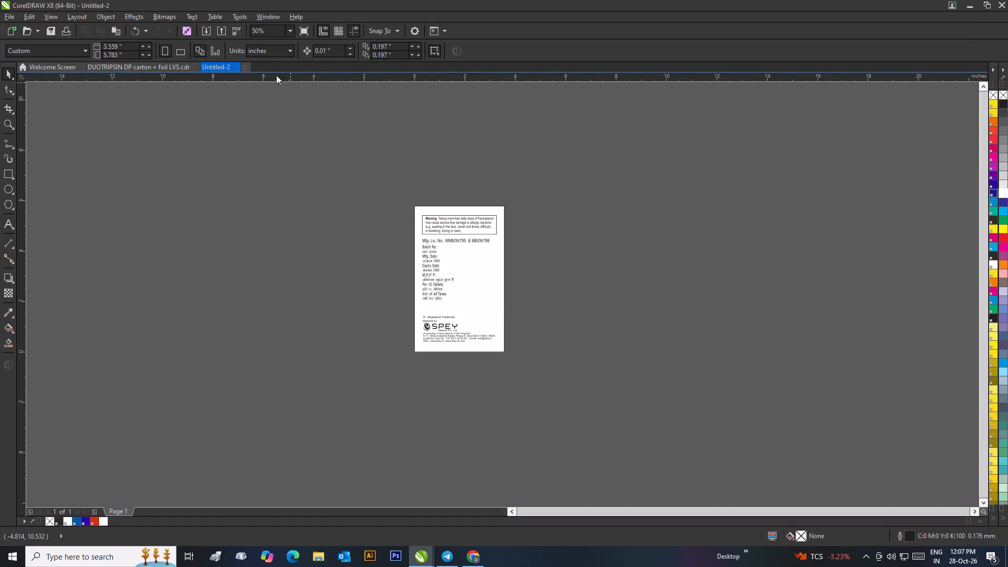
{"action": "left_click", "coordinate": [234, 67]}
{"action": "left_click", "coordinate": [507, 302]}
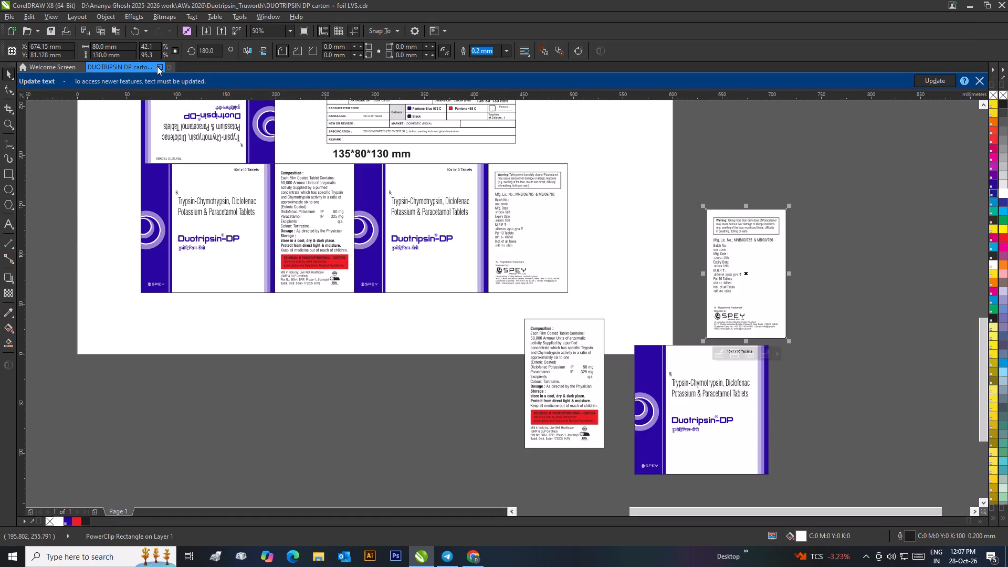
Create a new blank document with an 18 by 12 in landscape page.
{"action": "key", "text": "ctrl+n"}
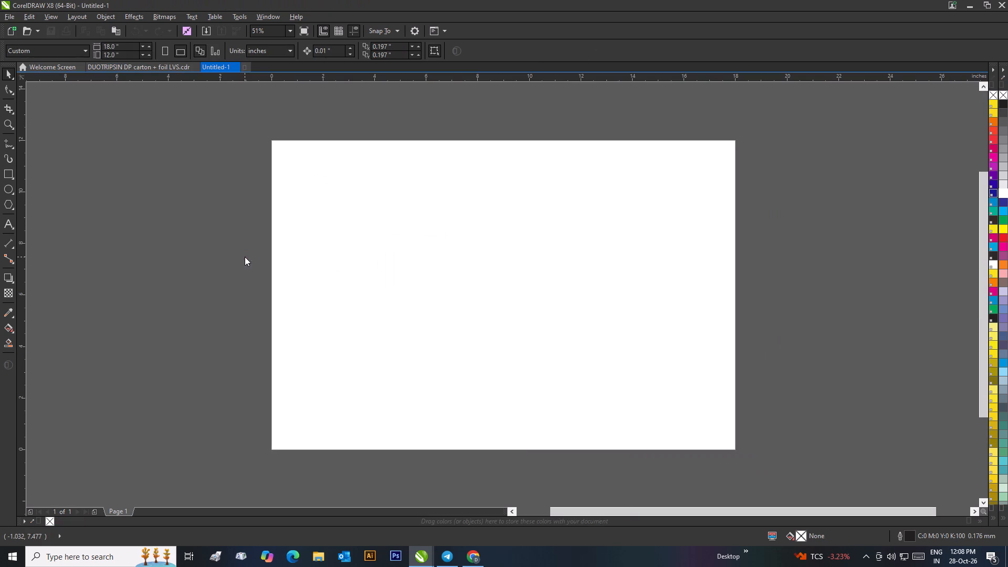
Close the DUOTRIPSIN DP carton + foil LVS document without saving its changes.
{"action": "left_click", "coordinate": [193, 65]}
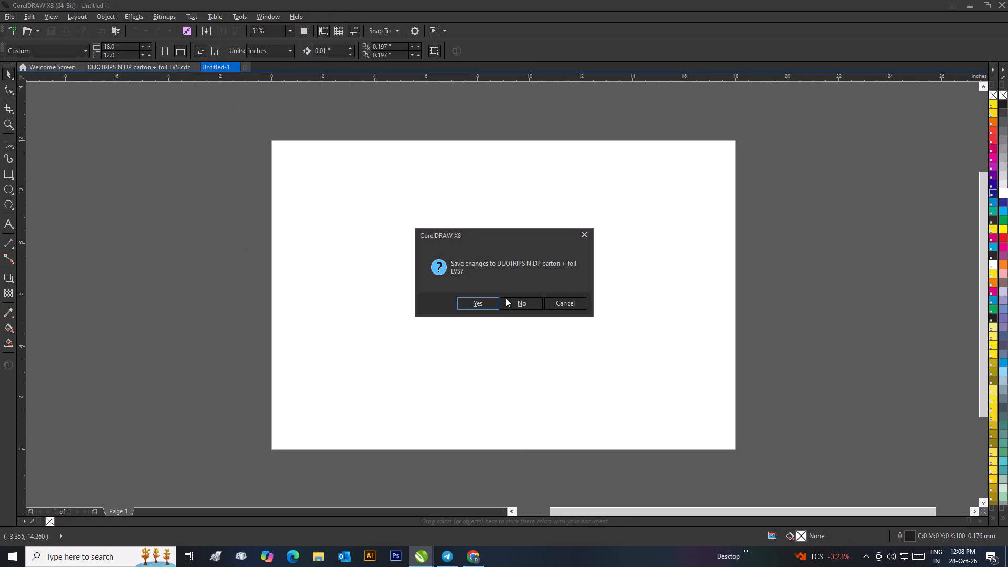
{"action": "left_click", "coordinate": [522, 299]}
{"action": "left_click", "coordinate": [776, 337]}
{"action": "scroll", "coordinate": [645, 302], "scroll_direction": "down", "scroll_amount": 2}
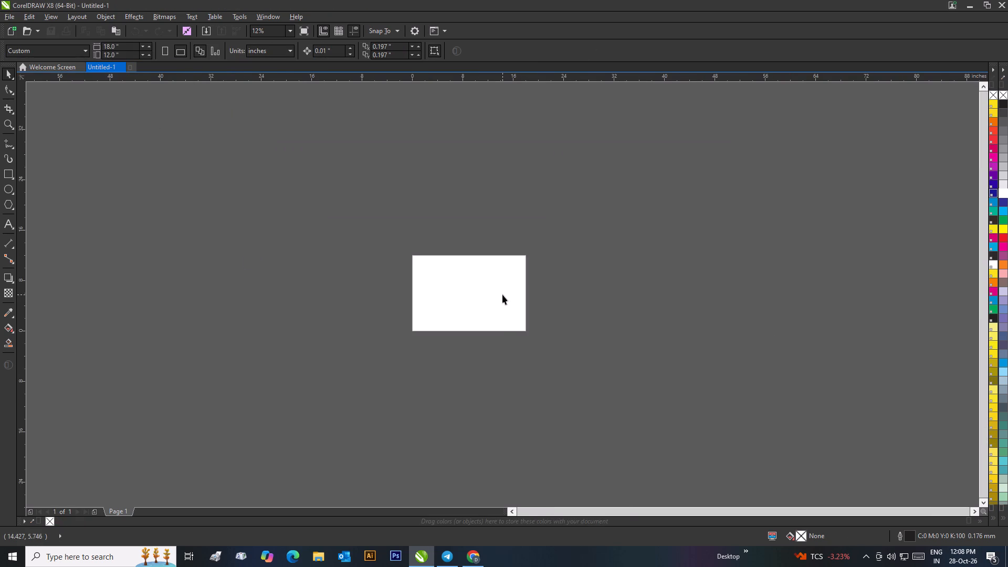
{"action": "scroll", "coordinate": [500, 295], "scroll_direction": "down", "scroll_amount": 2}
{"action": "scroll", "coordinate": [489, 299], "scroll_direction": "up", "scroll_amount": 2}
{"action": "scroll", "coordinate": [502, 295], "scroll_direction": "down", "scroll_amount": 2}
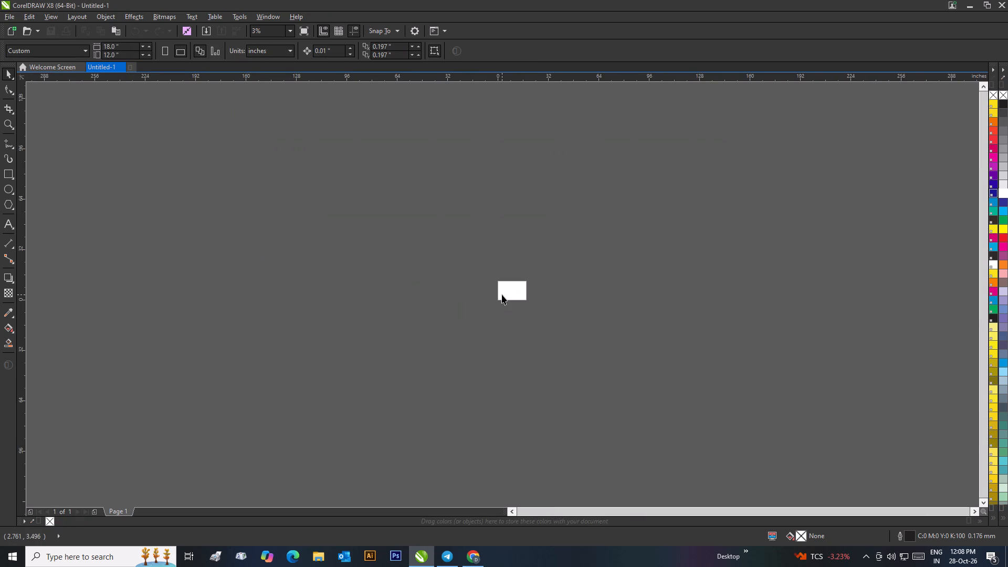
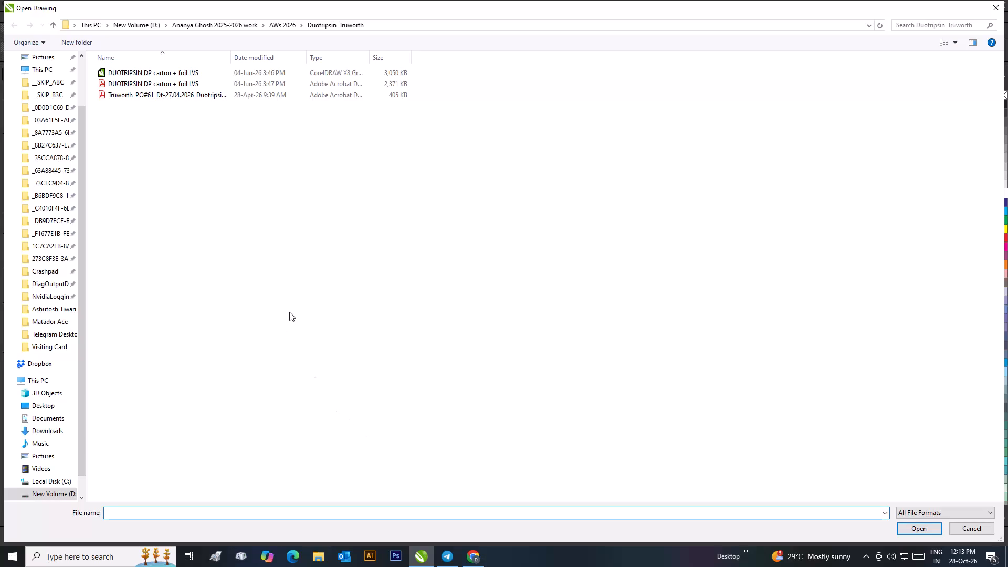
Open the zerostone CorelDRAW file from the AWs 2026 folder.
{"action": "left_click", "coordinate": [55, 27]}
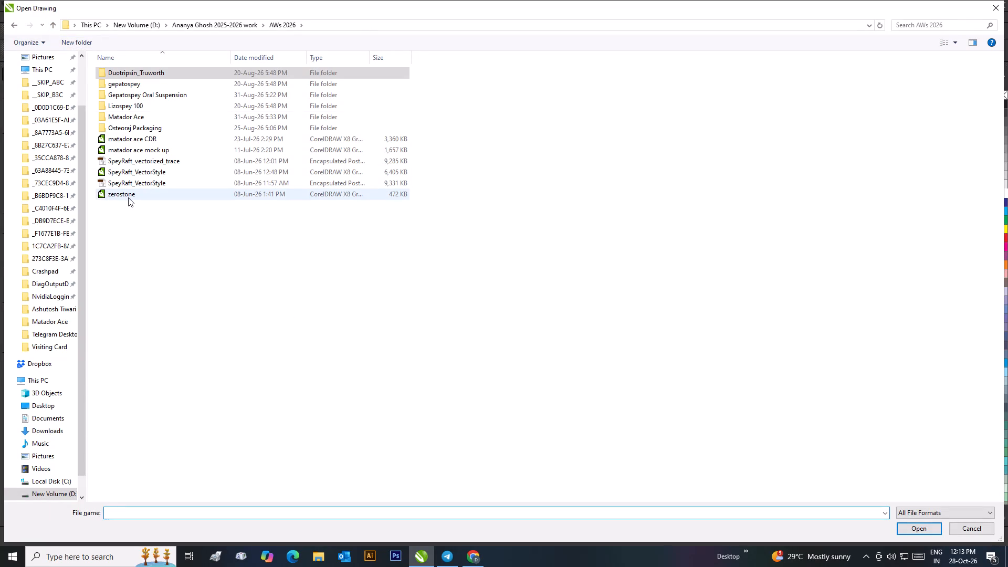
{"action": "double_click", "coordinate": [127, 195]}
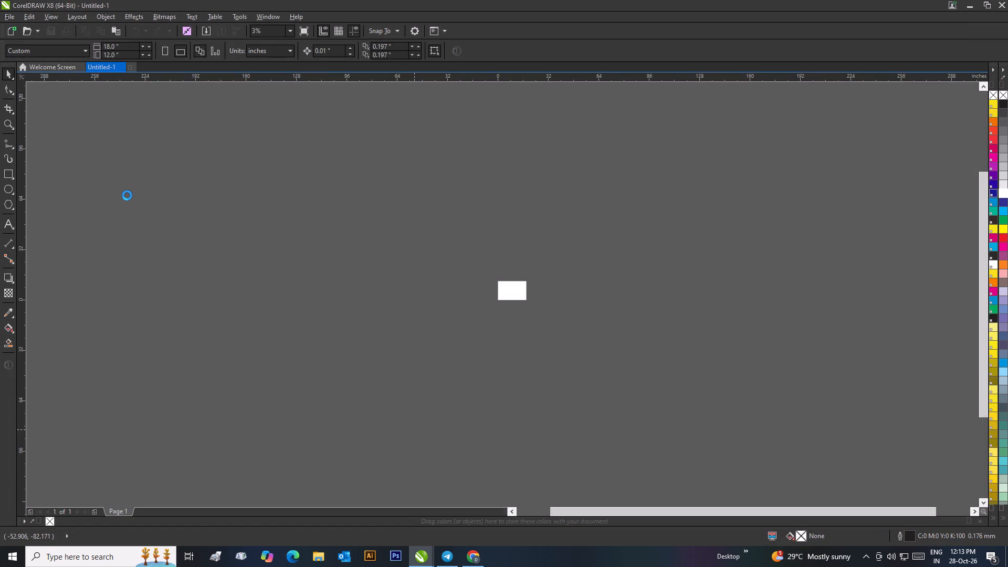
Examine the Zerostone artwork, checking the syrup bottle, the capsule jar and the kidney-function tagline circle.
{"action": "scroll", "coordinate": [474, 338], "scroll_direction": "up", "scroll_amount": 2}
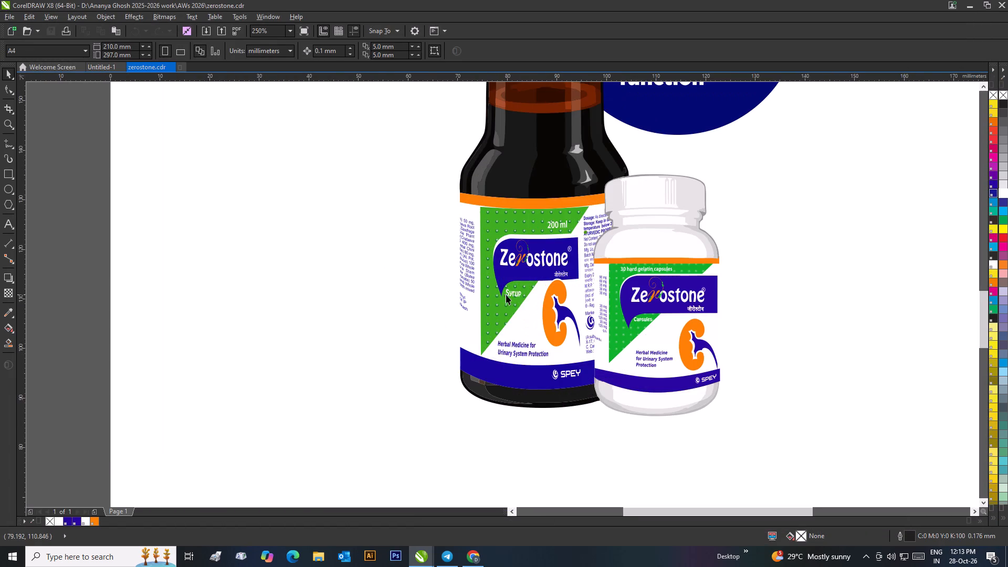
{"action": "scroll", "coordinate": [544, 297], "scroll_direction": "up", "scroll_amount": 1}
{"action": "scroll", "coordinate": [502, 295], "scroll_direction": "down", "scroll_amount": 2}
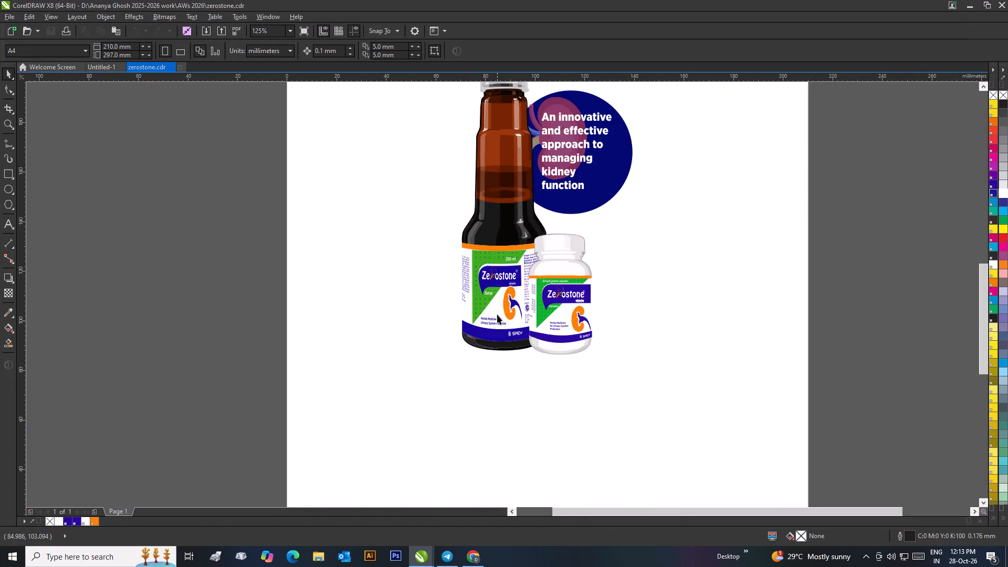
{"action": "scroll", "coordinate": [580, 291], "scroll_direction": "down", "scroll_amount": 4}
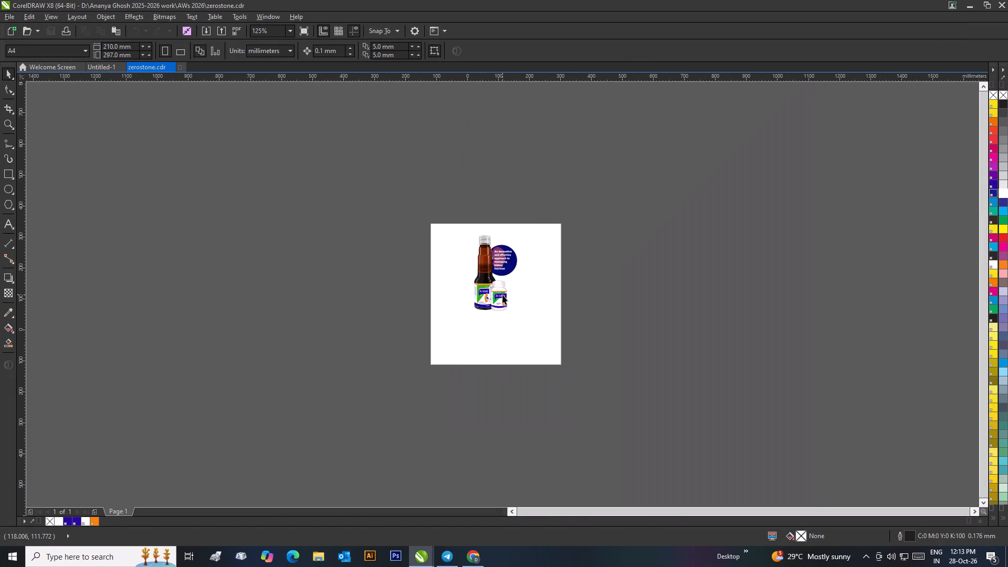
{"action": "scroll", "coordinate": [502, 295], "scroll_direction": "up", "scroll_amount": 7}
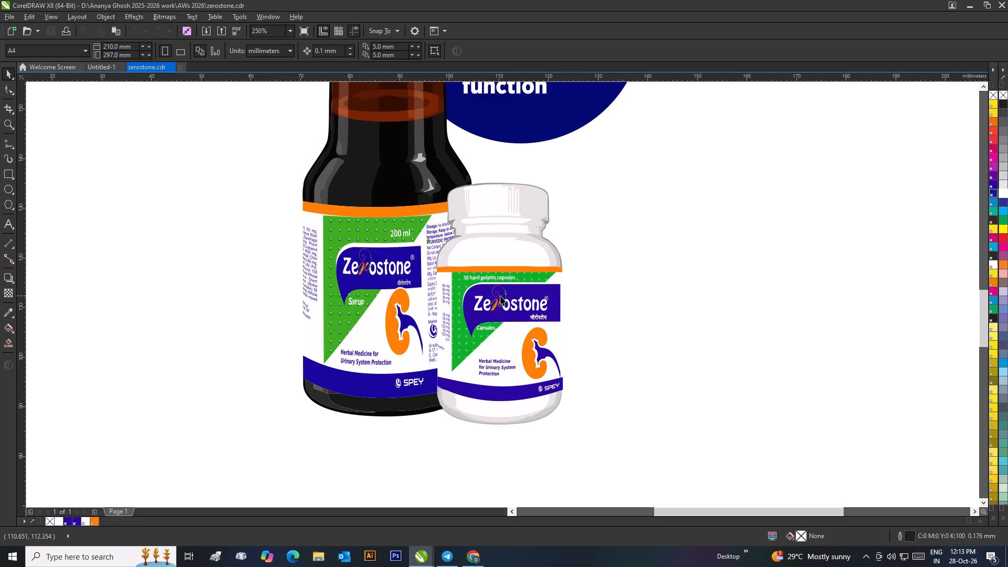
{"action": "scroll", "coordinate": [488, 294], "scroll_direction": "down", "scroll_amount": 2}
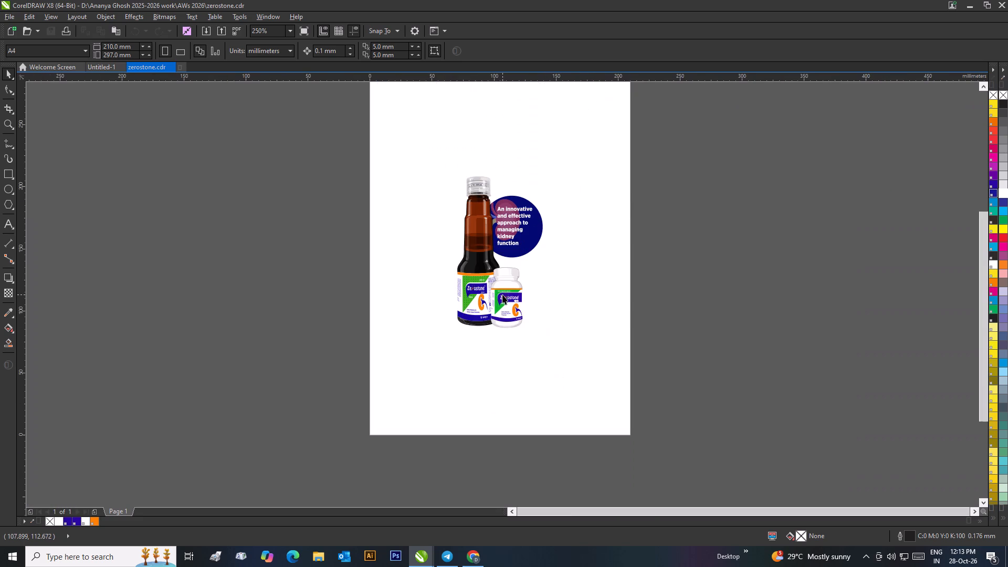
{"action": "left_click", "coordinate": [650, 241]}
{"action": "scroll", "coordinate": [544, 229], "scroll_direction": "up", "scroll_amount": 3}
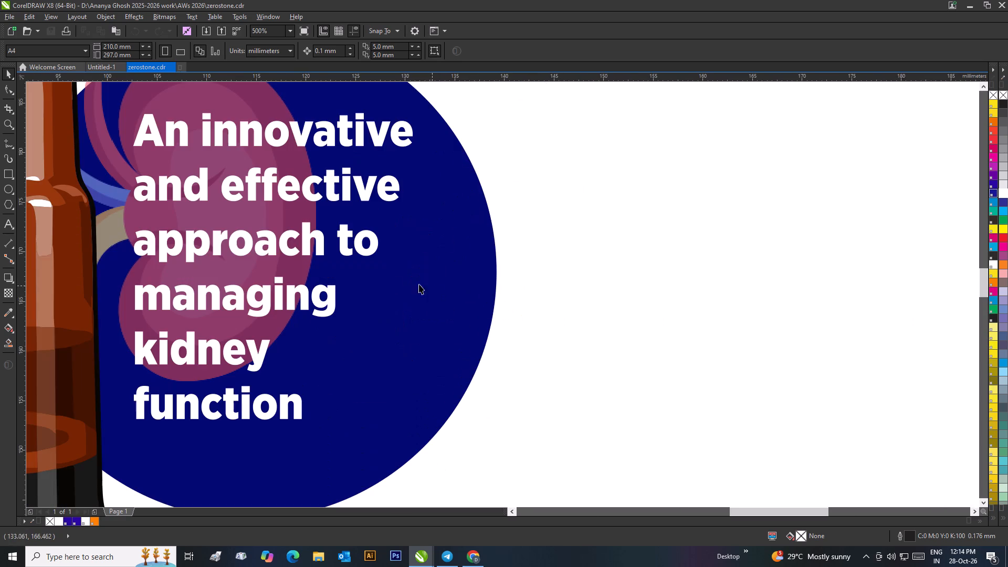
{"action": "scroll", "coordinate": [212, 239], "scroll_direction": "down", "scroll_amount": 3}
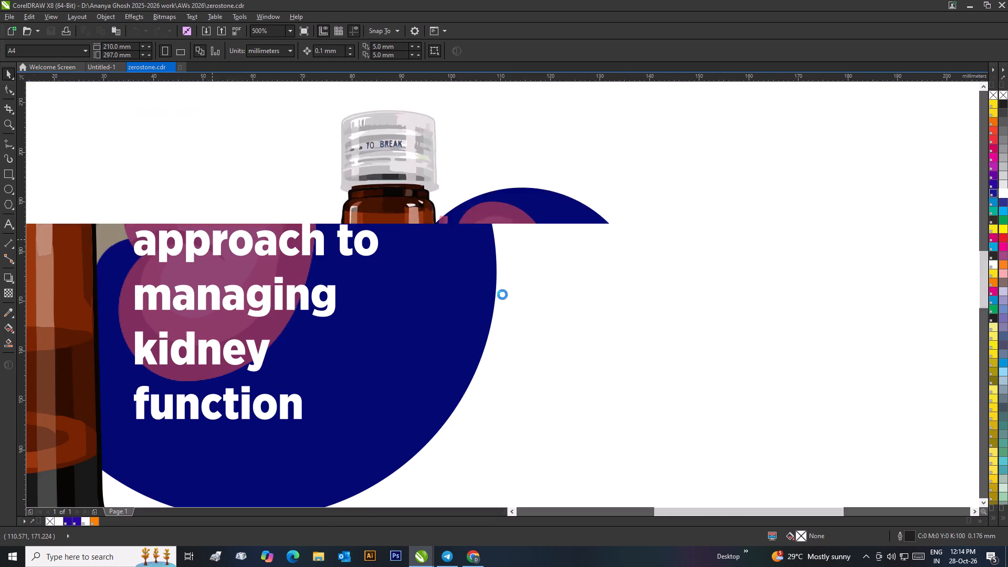
{"action": "left_click", "coordinate": [651, 304]}
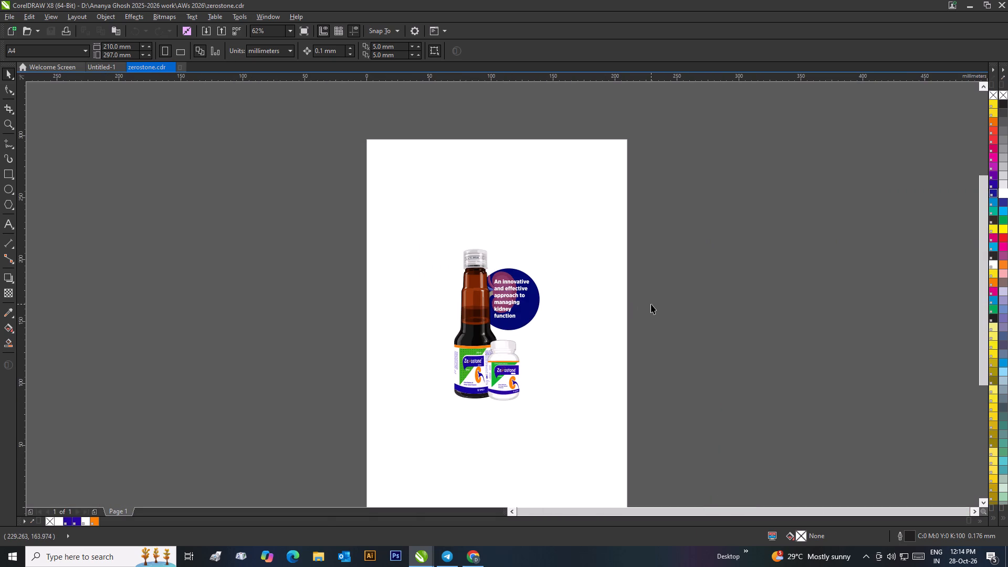
Open the matador ace CDR file from the AWs 2026 folder, accepting the suggested permanent substitutes for missing fonts.
{"action": "key", "text": "ctrl+o"}
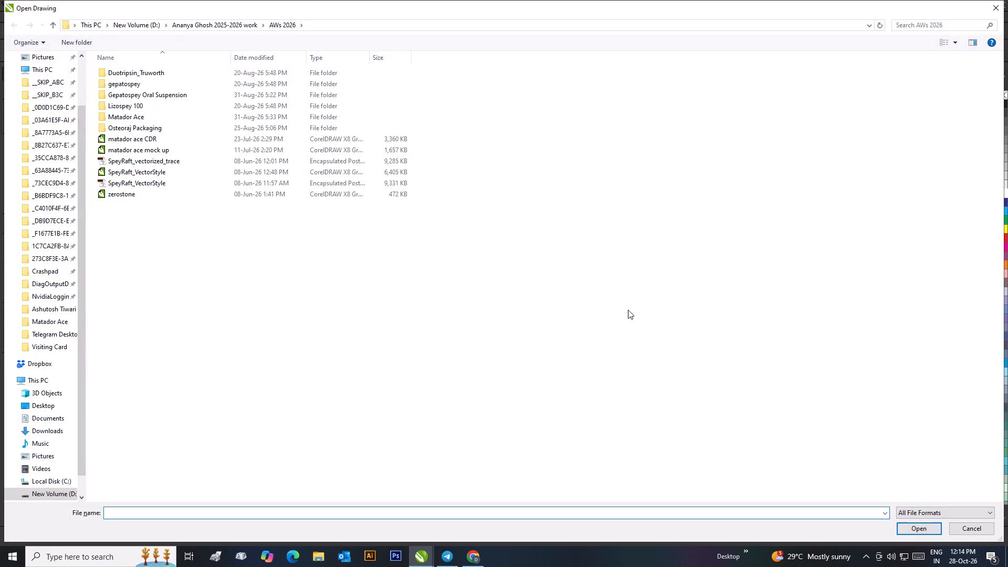
{"action": "double_click", "coordinate": [139, 132]}
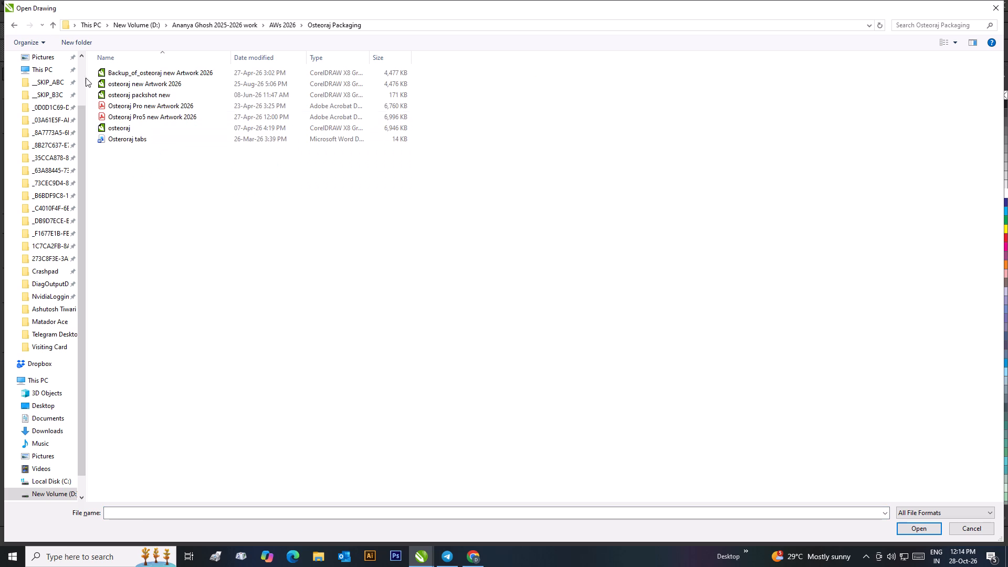
{"action": "left_click", "coordinate": [55, 24]}
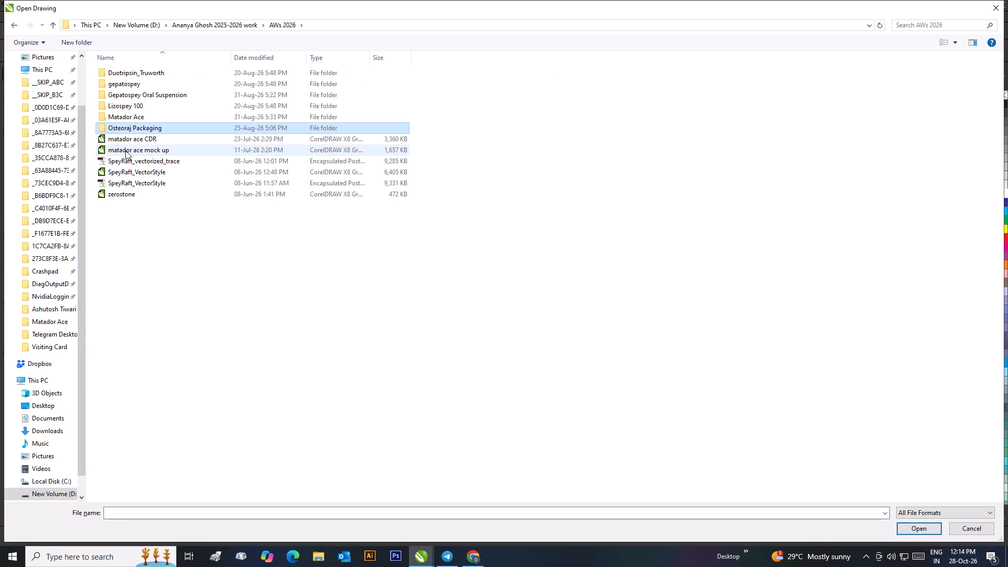
{"action": "double_click", "coordinate": [127, 141]}
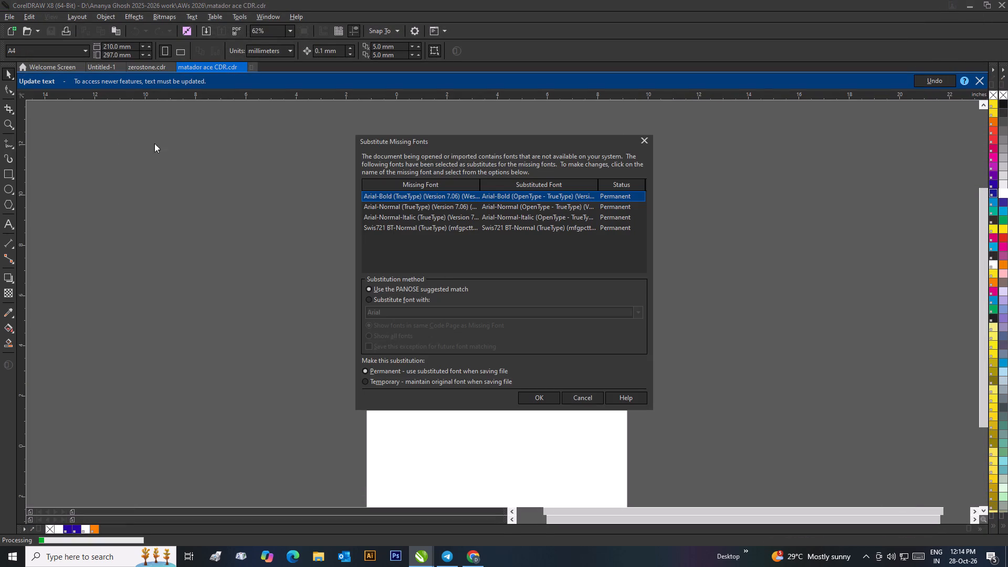
{"action": "left_click", "coordinate": [534, 400]}
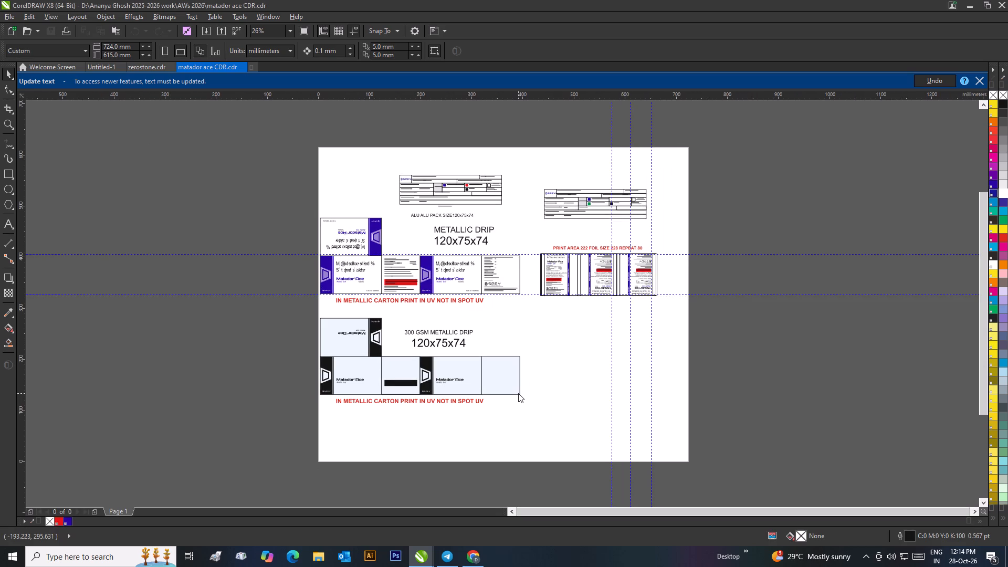
Examine the Matador Ace metallic carton layout and its panels up close.
{"action": "scroll", "coordinate": [435, 292], "scroll_direction": "up", "scroll_amount": 2}
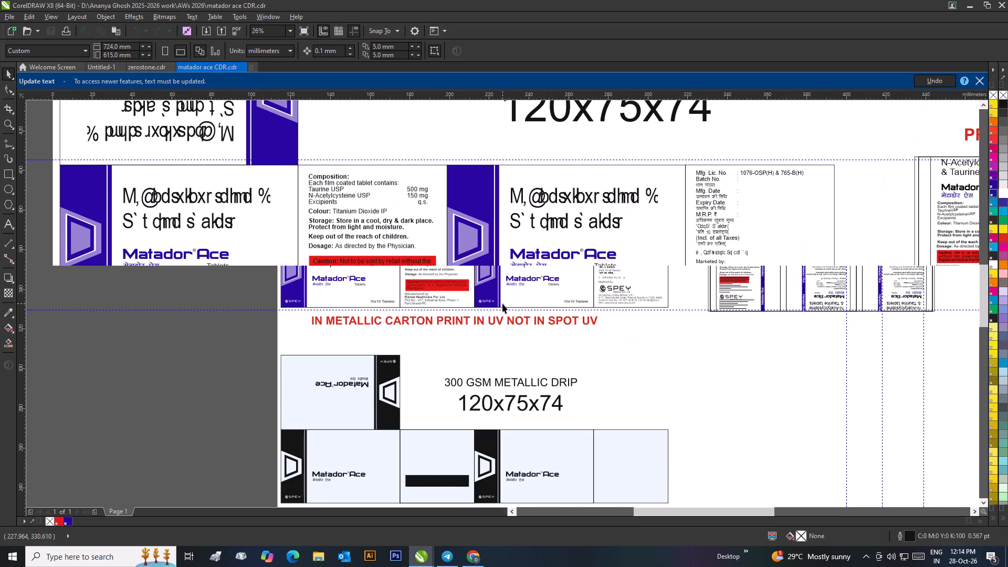
{"action": "scroll", "coordinate": [544, 298], "scroll_direction": "down", "scroll_amount": 2}
{"action": "scroll", "coordinate": [468, 261], "scroll_direction": "up", "scroll_amount": 3}
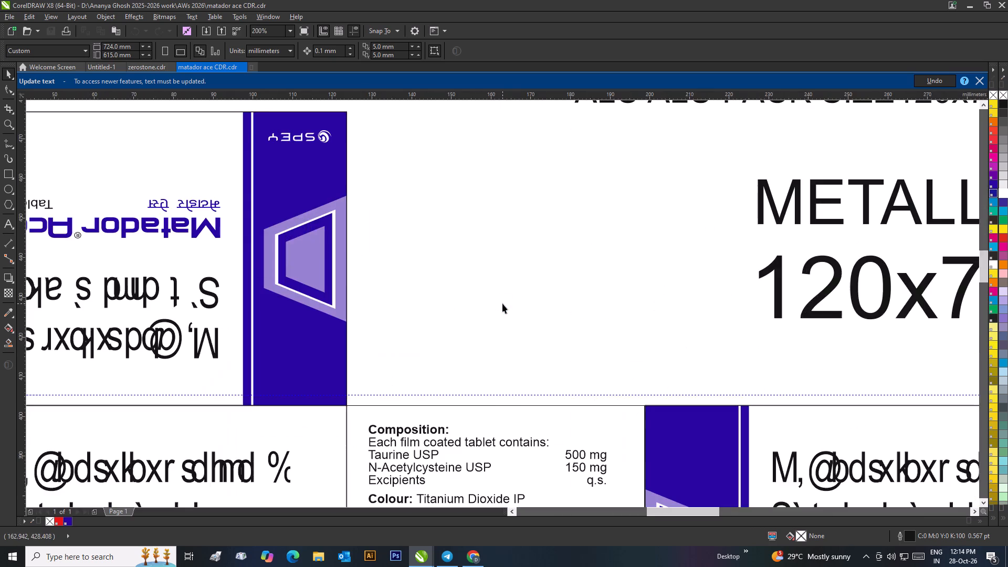
Examine the Matador Ace carton panels, the metallic drip layouts and the foil artwork across the page.
{"action": "scroll", "coordinate": [502, 303], "scroll_direction": "down", "scroll_amount": 3}
{"action": "scroll", "coordinate": [553, 337], "scroll_direction": "up", "scroll_amount": 2}
{"action": "scroll", "coordinate": [502, 303], "scroll_direction": "up", "scroll_amount": 1}
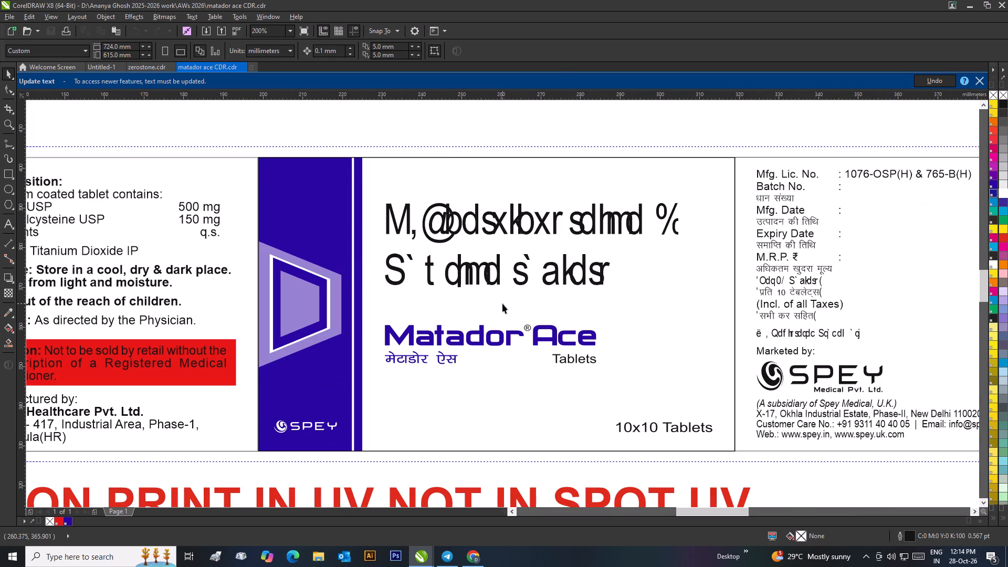
{"action": "scroll", "coordinate": [502, 303], "scroll_direction": "down", "scroll_amount": 3}
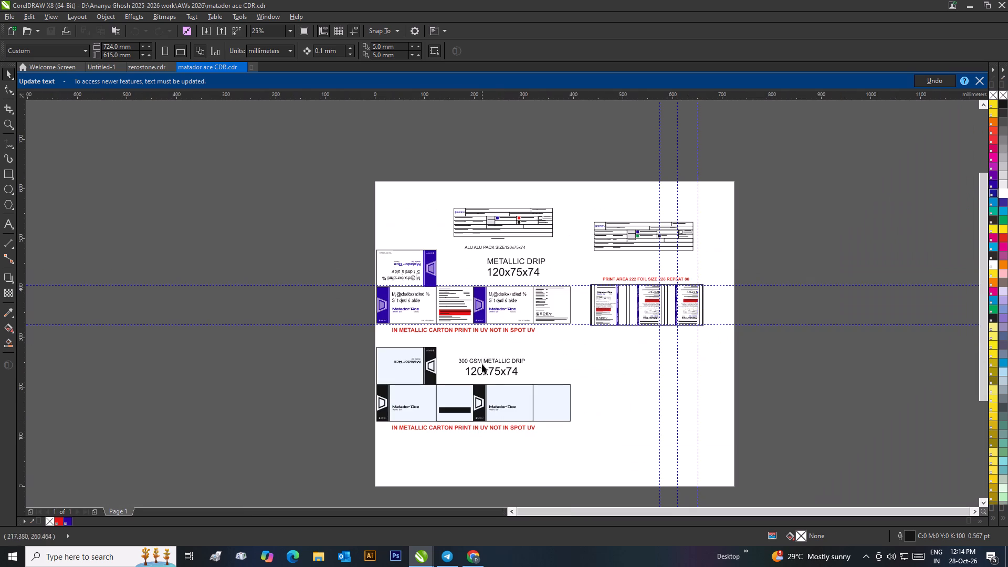
{"action": "scroll", "coordinate": [484, 412], "scroll_direction": "up", "scroll_amount": 2}
{"action": "scroll", "coordinate": [502, 303], "scroll_direction": "down", "scroll_amount": 2}
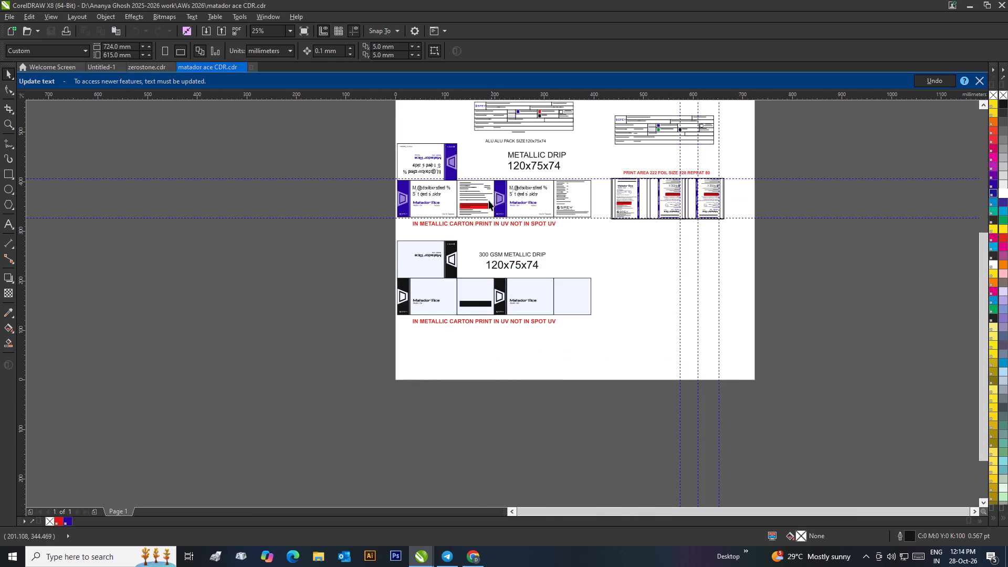
{"action": "scroll", "coordinate": [456, 169], "scroll_direction": "up", "scroll_amount": 1}
{"action": "scroll", "coordinate": [502, 303], "scroll_direction": "down", "scroll_amount": 1}
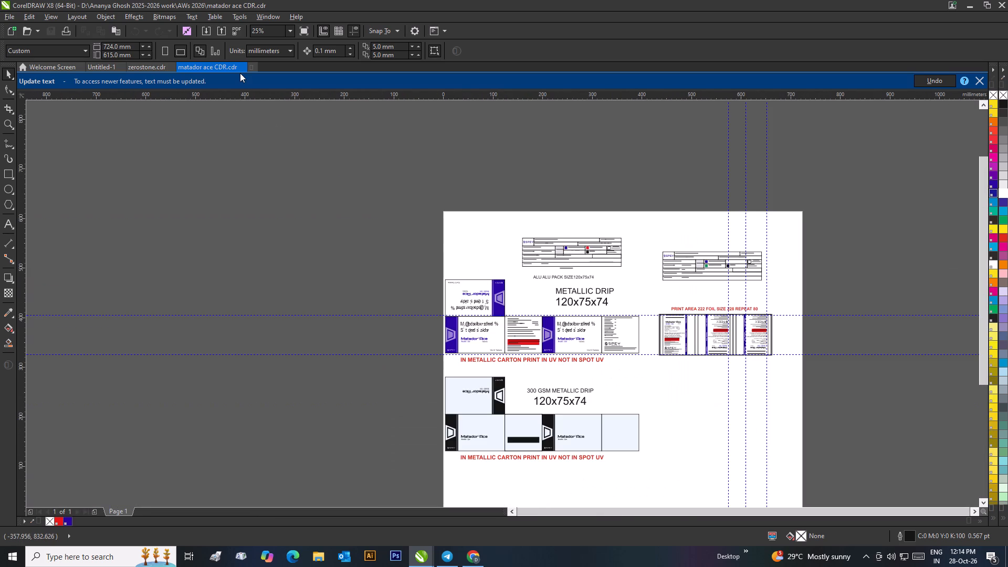
Close the matador ace CDR file.
{"action": "left_click", "coordinate": [242, 66]}
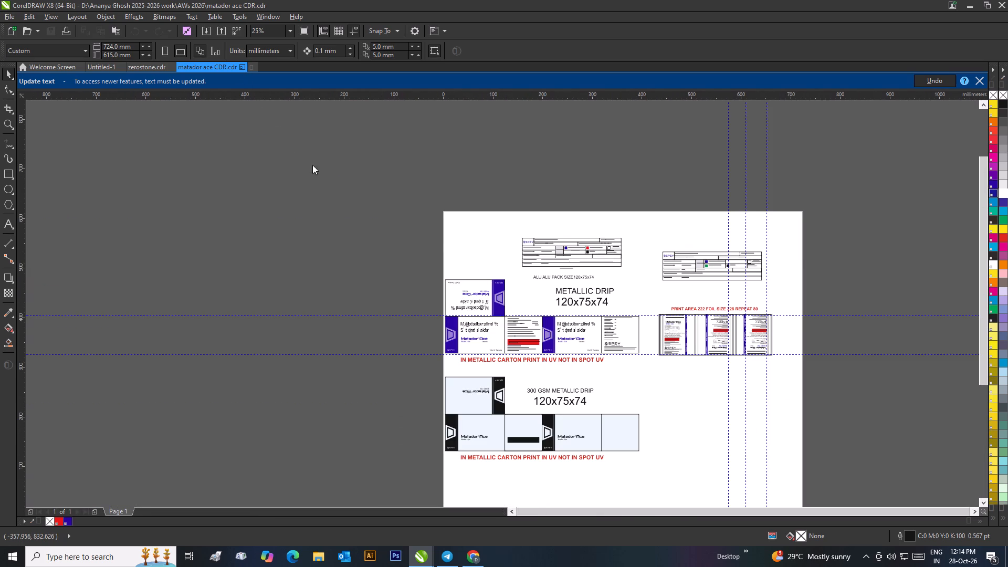
{"action": "left_click", "coordinate": [284, 149]}
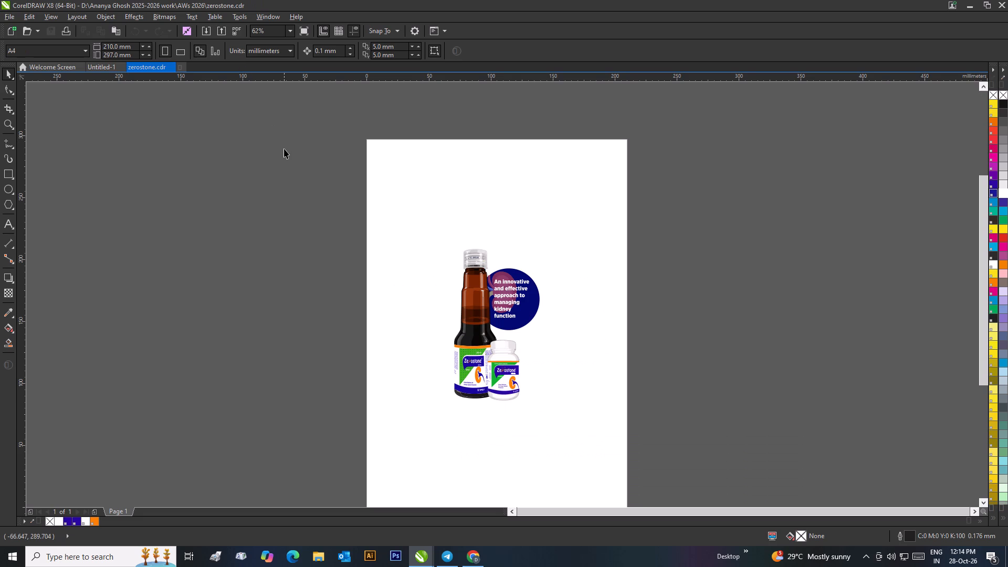
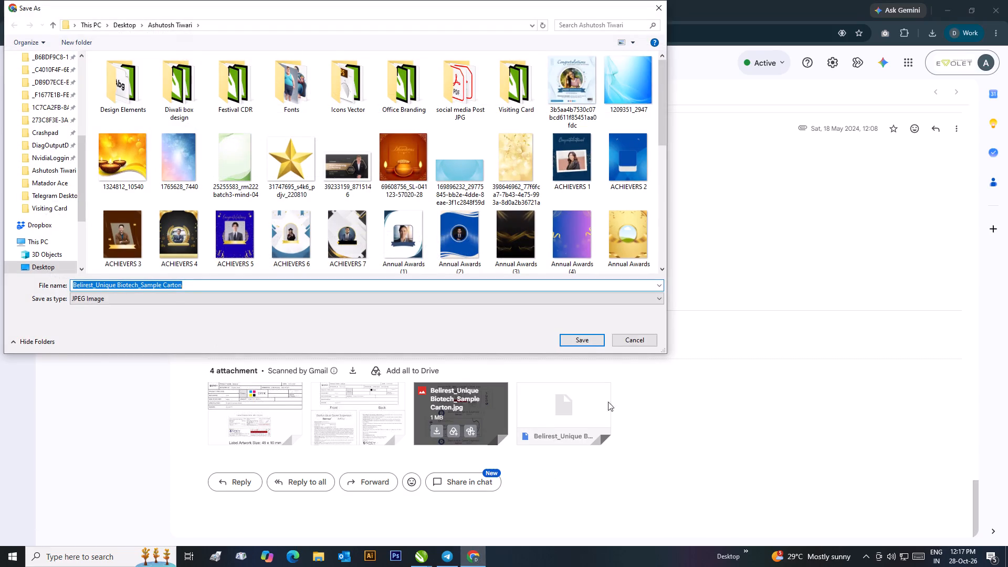
{"action": "left_click", "coordinate": [640, 345]}
{"action": "scroll", "coordinate": [458, 426], "scroll_direction": "down", "scroll_amount": 2}
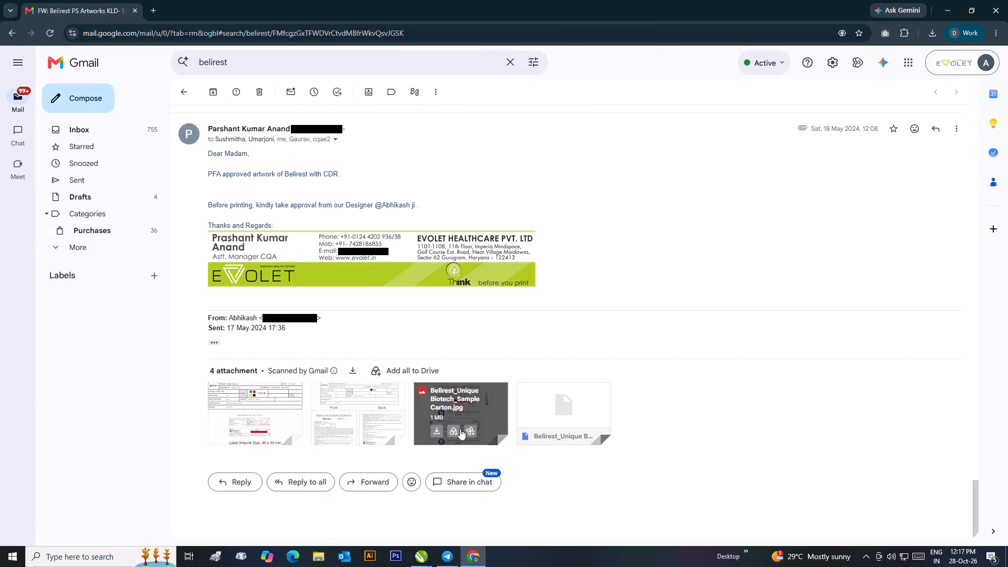
{"action": "scroll", "coordinate": [460, 428], "scroll_direction": "down", "scroll_amount": 2}
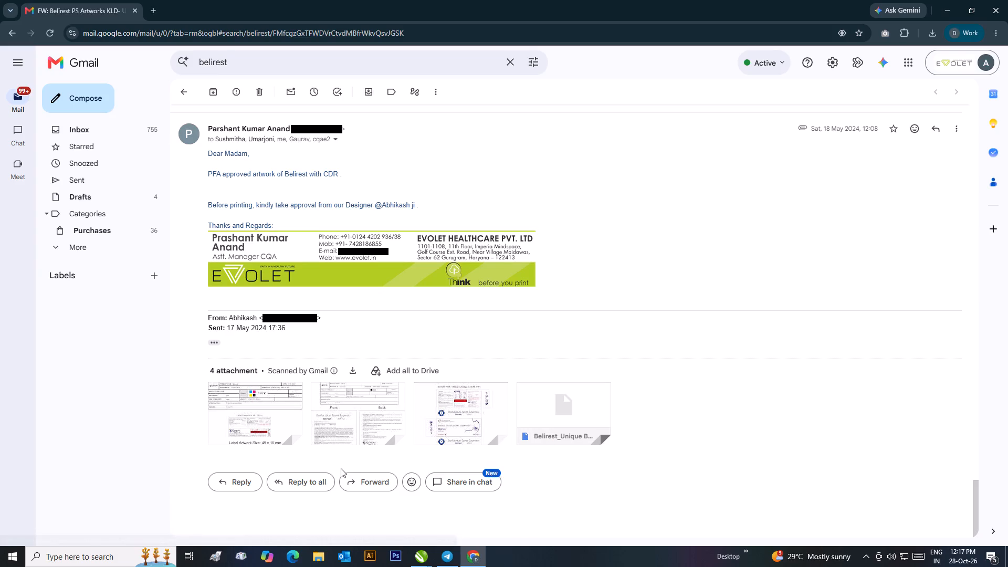
Switch to CorelDRAW and close the zerostone drawing.
{"action": "left_click", "coordinate": [477, 521]}
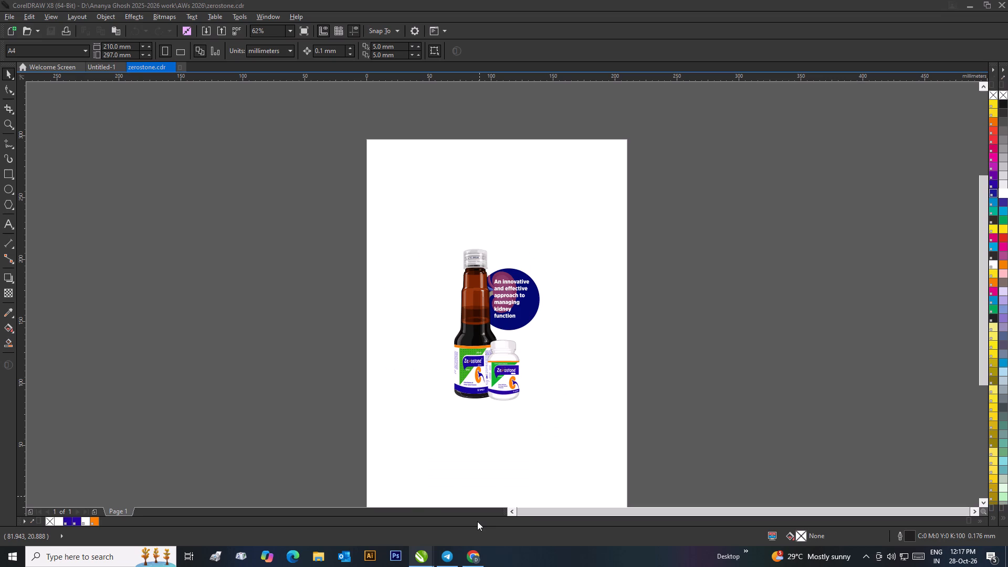
{"action": "left_click", "coordinate": [170, 67]}
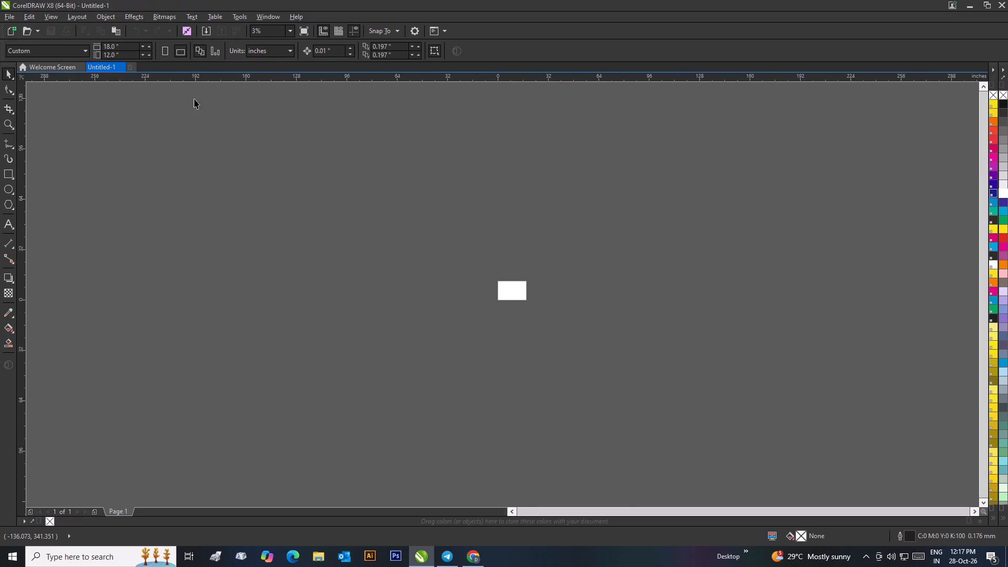
Bring up the Open Drawing dialog to browse the AWs 2026 folder.
{"action": "key", "text": "ctrl+o"}
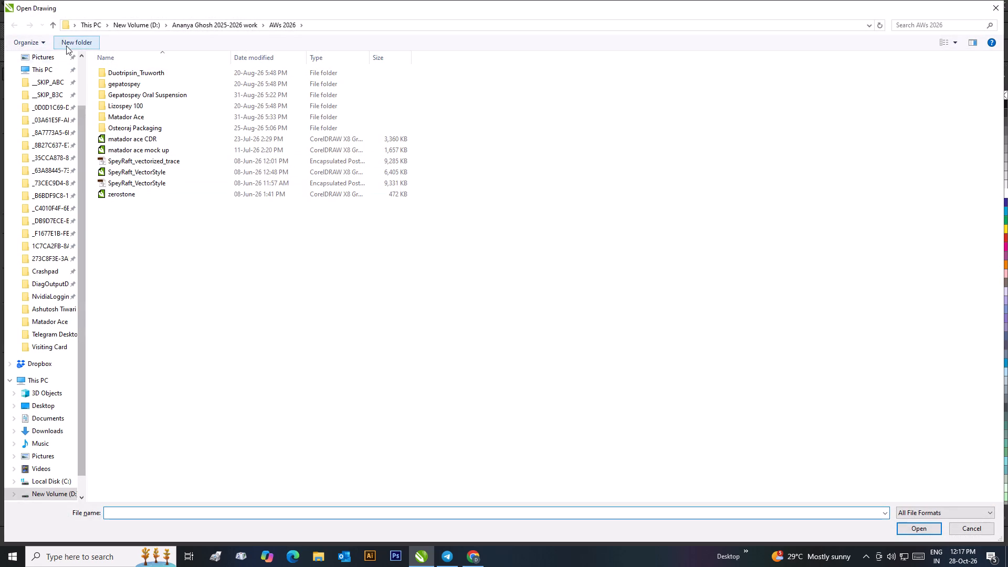
Browse the AWs folder and its Duotripsin_Truworth and gepatospey subfolders for artwork files.
{"action": "left_click", "coordinate": [56, 24]}
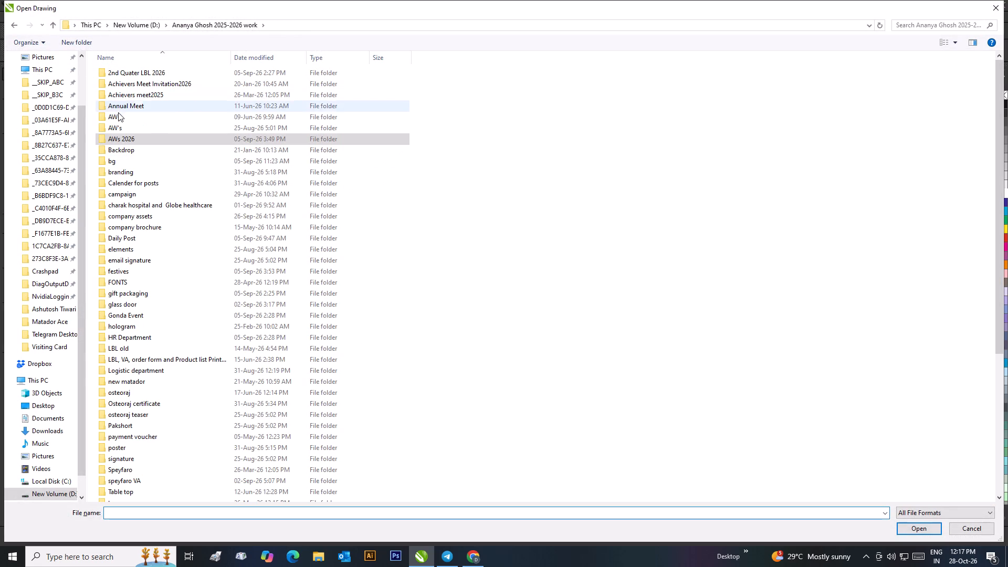
{"action": "left_click", "coordinate": [118, 120]}
{"action": "double_click", "coordinate": [114, 119]}
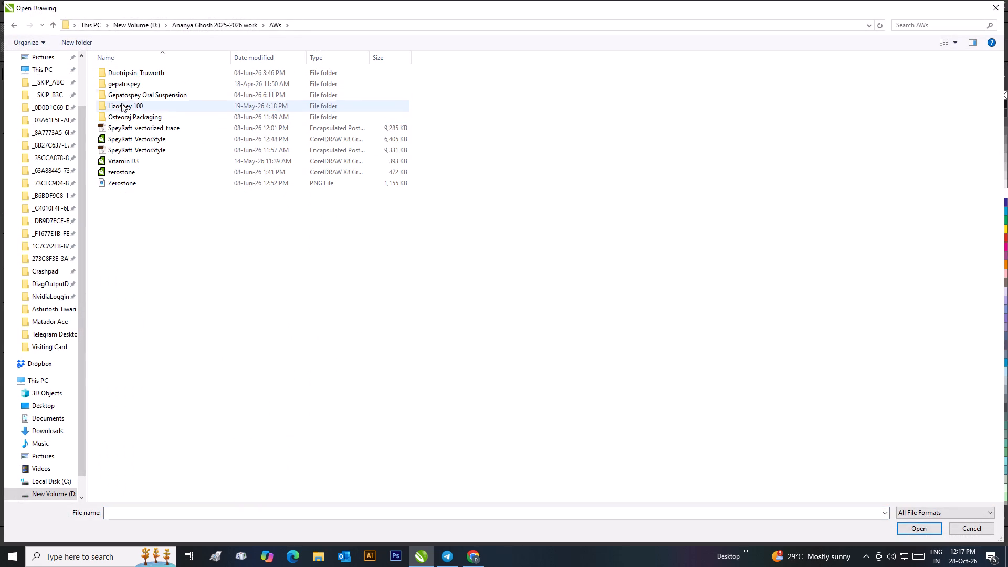
{"action": "double_click", "coordinate": [121, 72]}
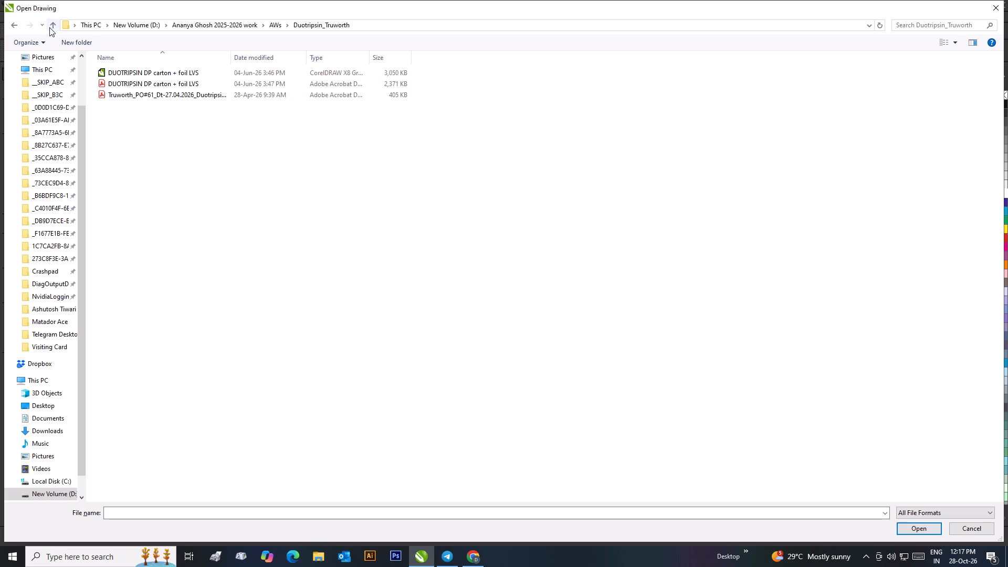
{"action": "left_click", "coordinate": [49, 27]}
{"action": "double_click", "coordinate": [134, 83]}
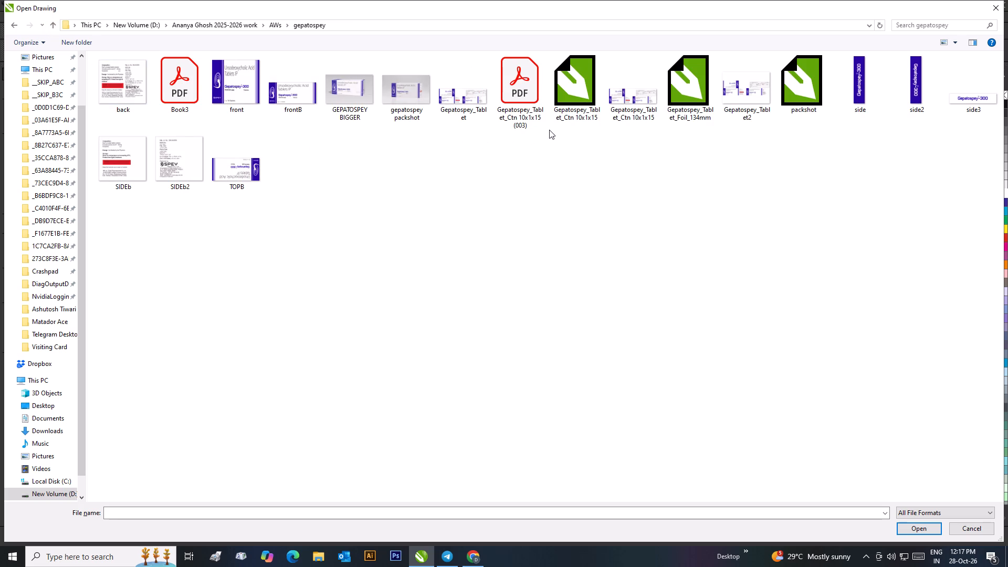
{"action": "left_click", "coordinate": [52, 19]}
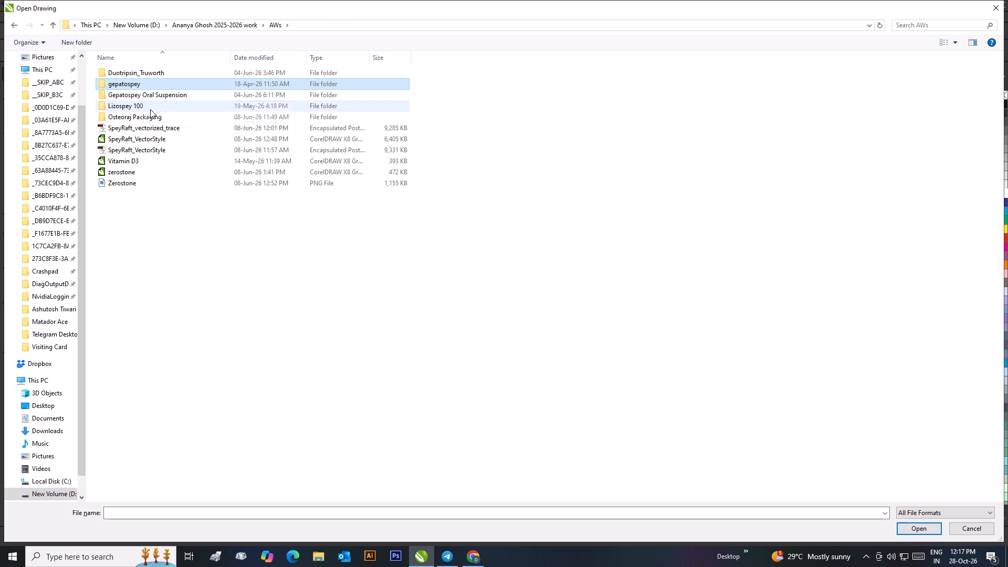
{"action": "left_click", "coordinate": [48, 24]}
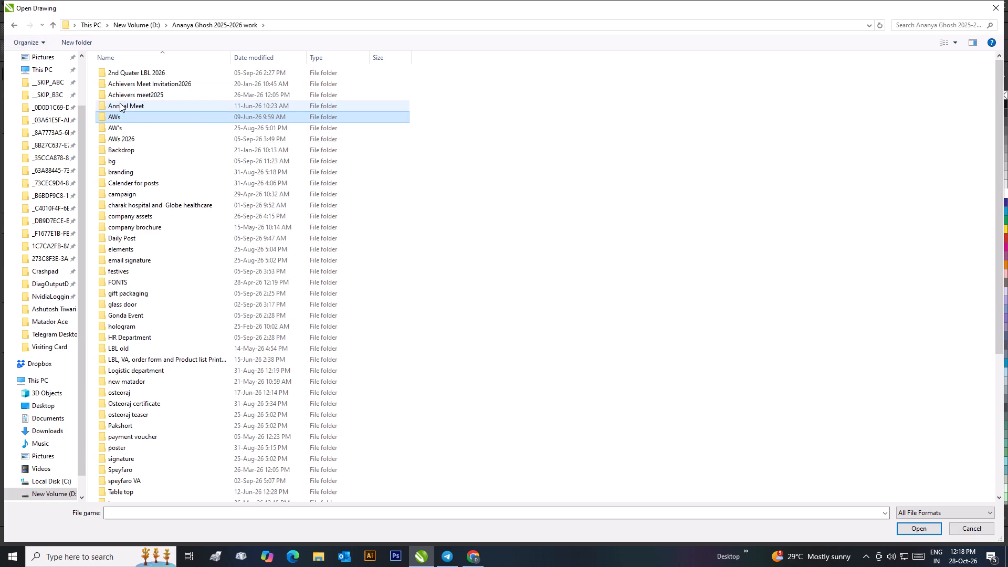
Open the Belirest_Unique Biotech drawing from the India artworks, under Belirest, UniqueBiotech, Sent, 06-11-2023.
{"action": "double_click", "coordinate": [123, 126]}
{"action": "double_click", "coordinate": [115, 73]}
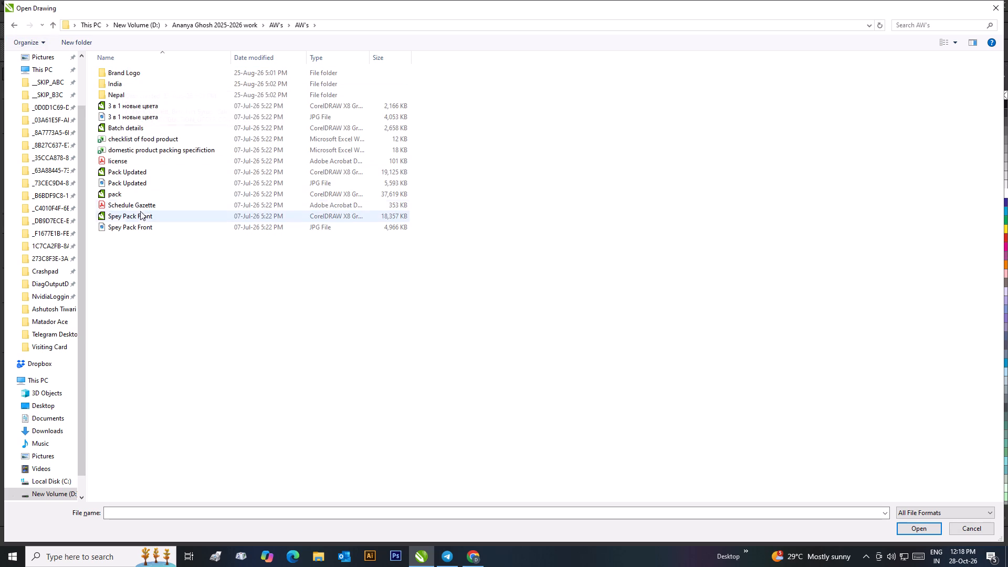
{"action": "double_click", "coordinate": [116, 81]}
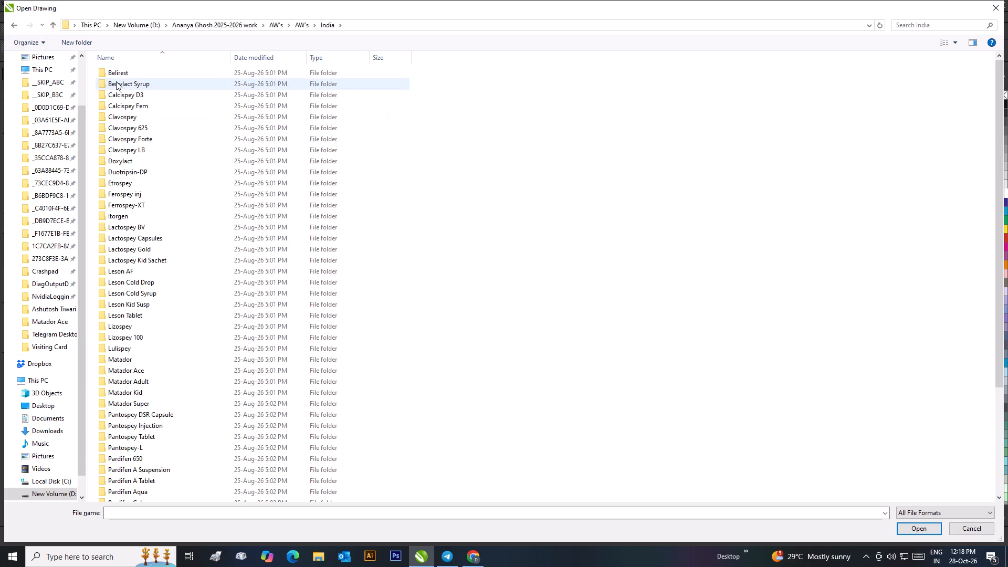
{"action": "double_click", "coordinate": [132, 154]}
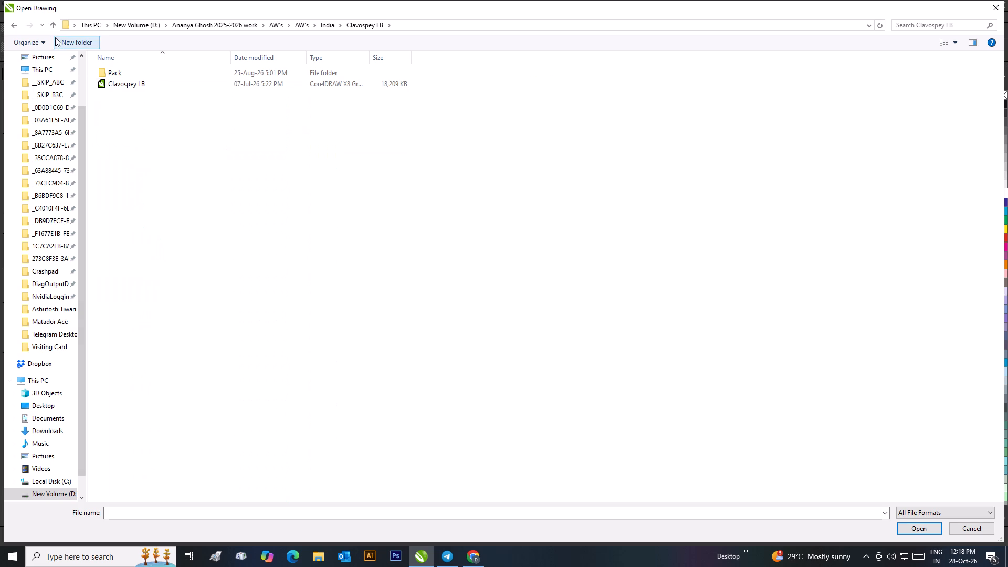
{"action": "left_click", "coordinate": [53, 27]}
{"action": "scroll", "coordinate": [129, 115], "scroll_direction": "down", "scroll_amount": 1}
{"action": "scroll", "coordinate": [129, 88], "scroll_direction": "up", "scroll_amount": 3}
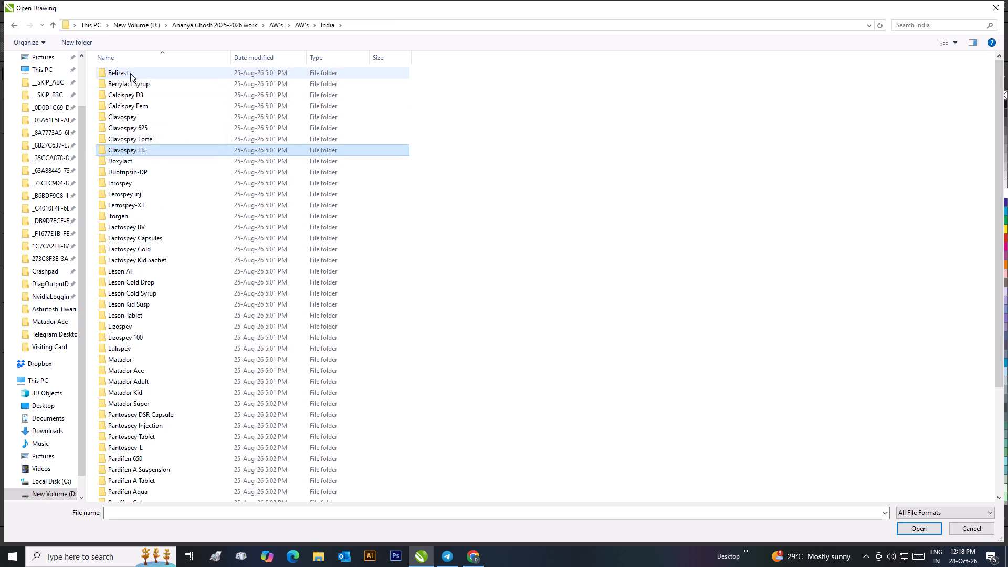
{"action": "double_click", "coordinate": [130, 73]}
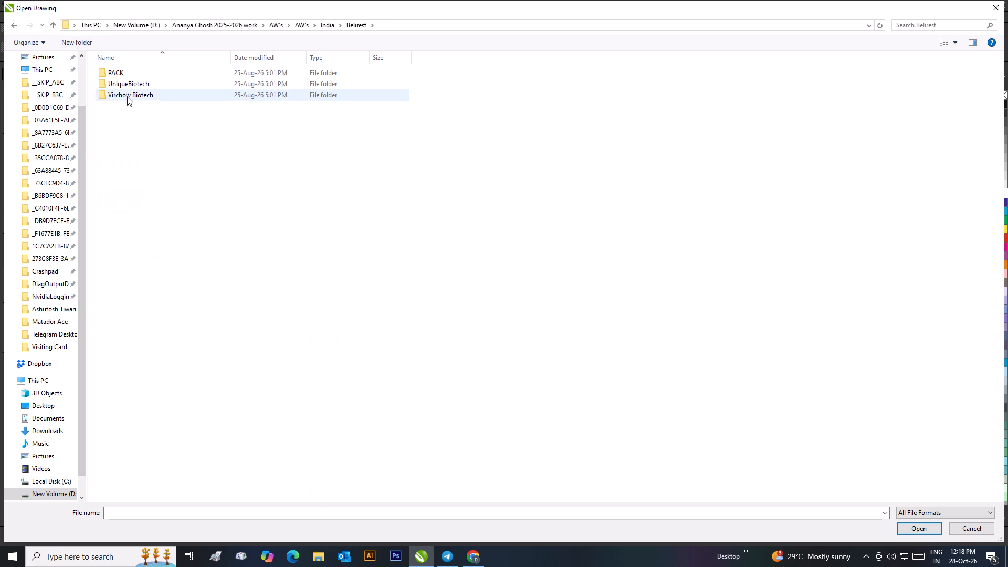
{"action": "double_click", "coordinate": [127, 75]}
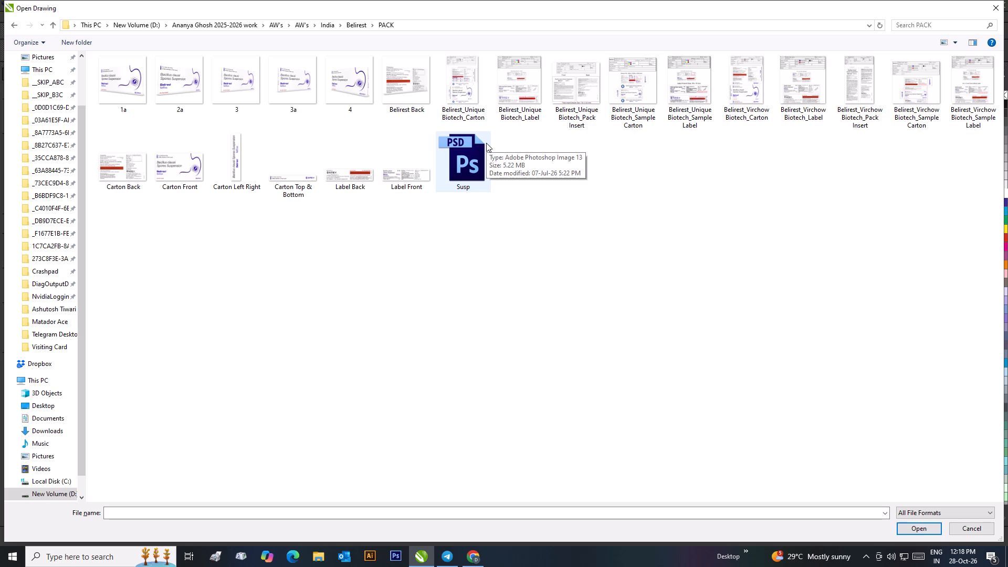
In the Belirest email in Chrome, download the attachment Belirest_Unique Biotech_Sample Carton.jpg, keeping the suggested name and folder.
{"action": "left_click", "coordinate": [466, 560]}
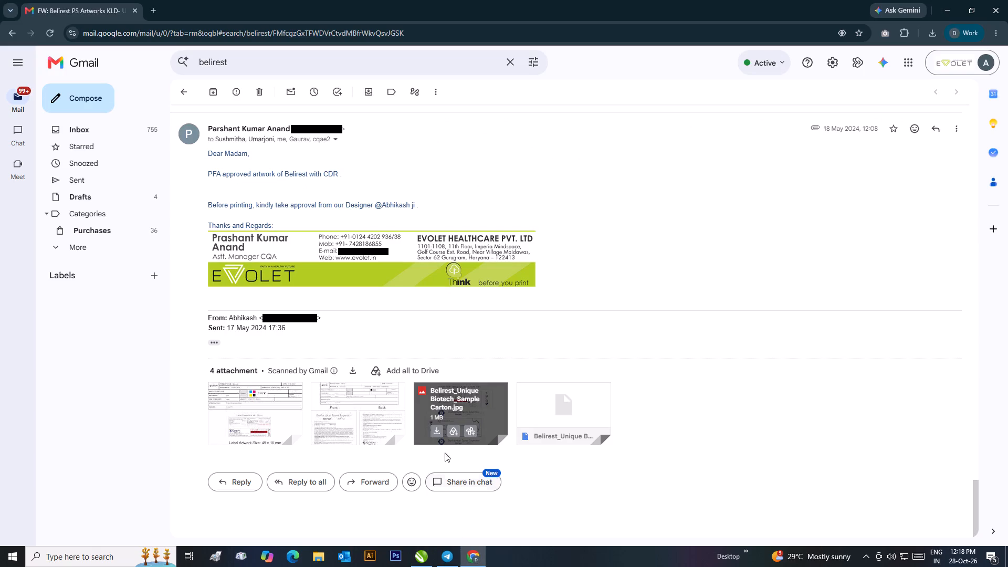
{"action": "left_click", "coordinate": [436, 432]}
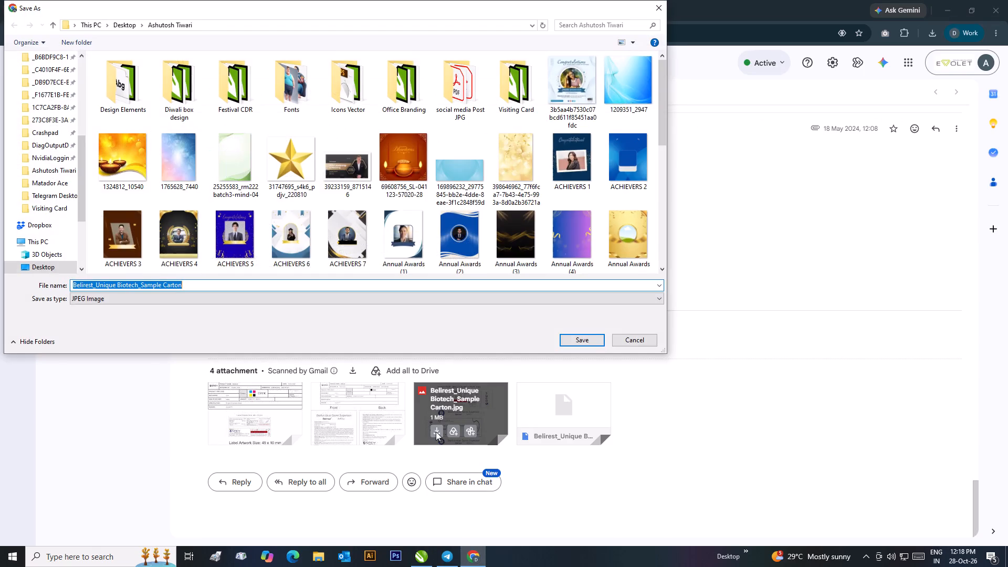
{"action": "left_click", "coordinate": [583, 342]}
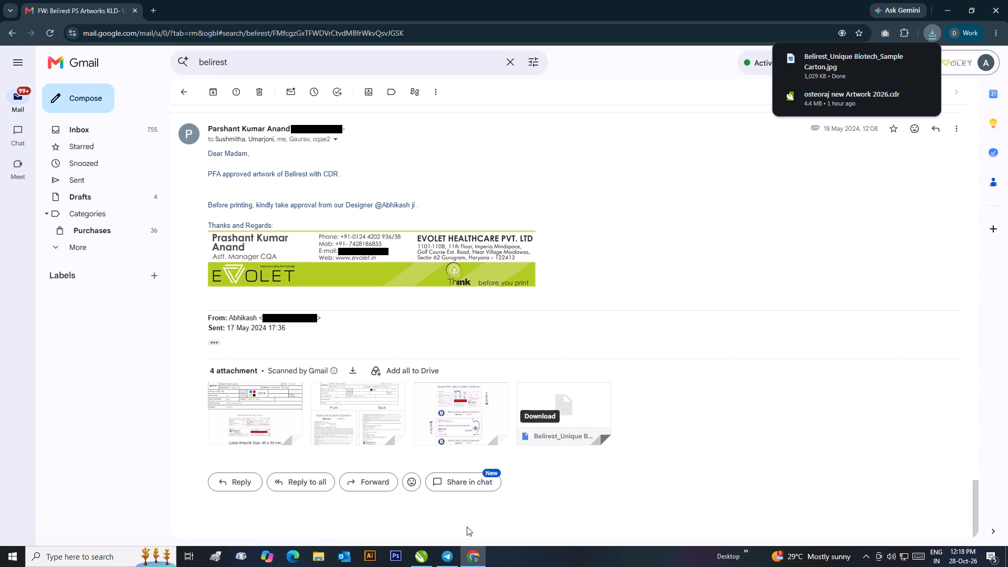
Back in CorelDRAW, open the Belirest_Unique Biotech drawing from the Belirest folder, under UniqueBiotech, Sent, 06-11-2023.
{"action": "left_click", "coordinate": [433, 530]}
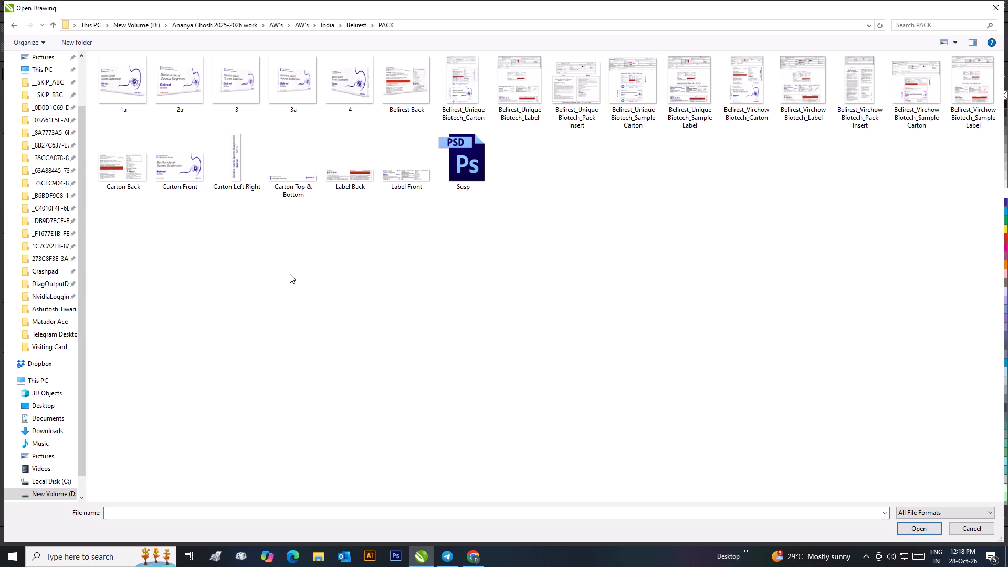
{"action": "left_click", "coordinate": [52, 29]}
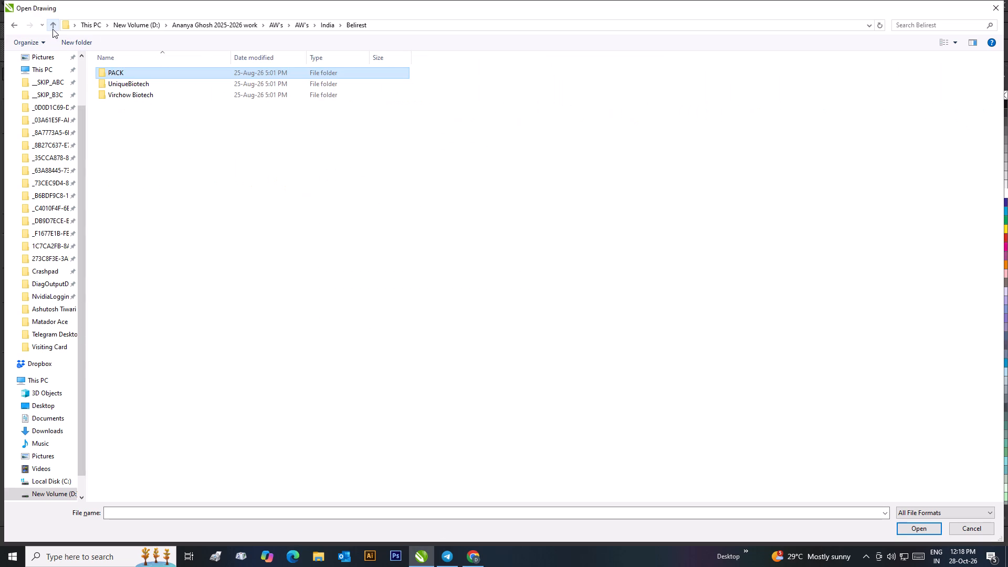
{"action": "double_click", "coordinate": [124, 86]}
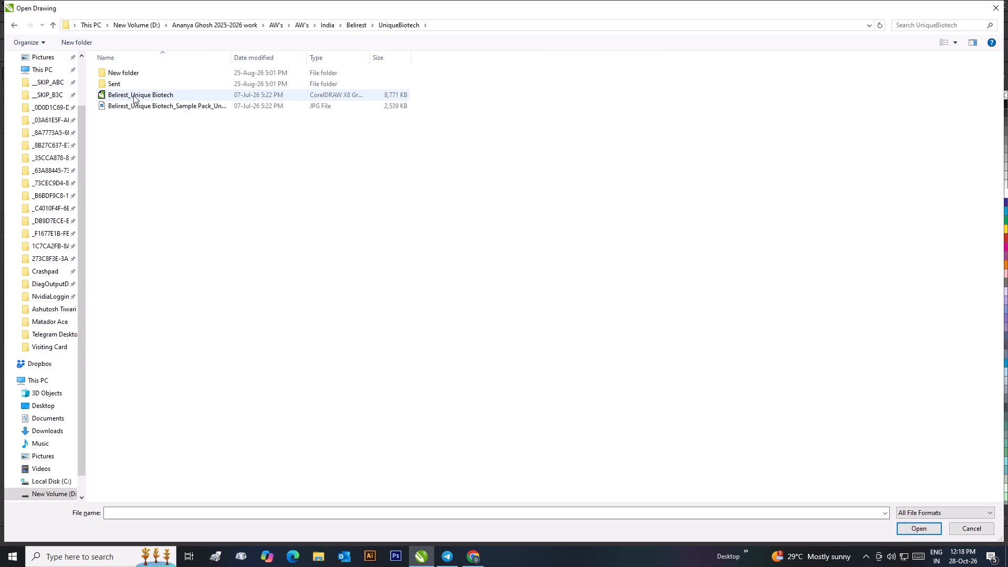
{"action": "left_click", "coordinate": [130, 85]}
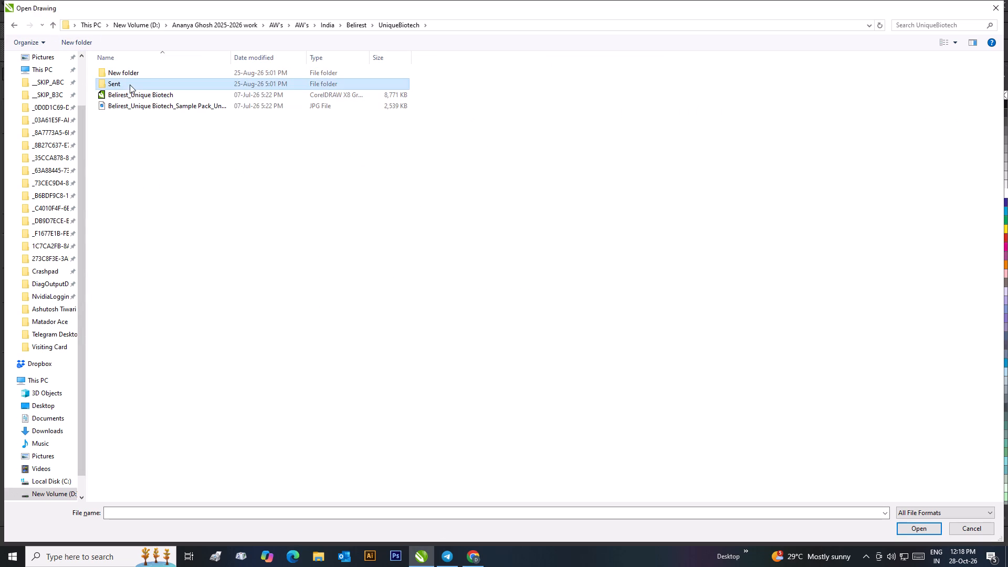
{"action": "double_click", "coordinate": [130, 85]}
{"action": "double_click", "coordinate": [113, 73]}
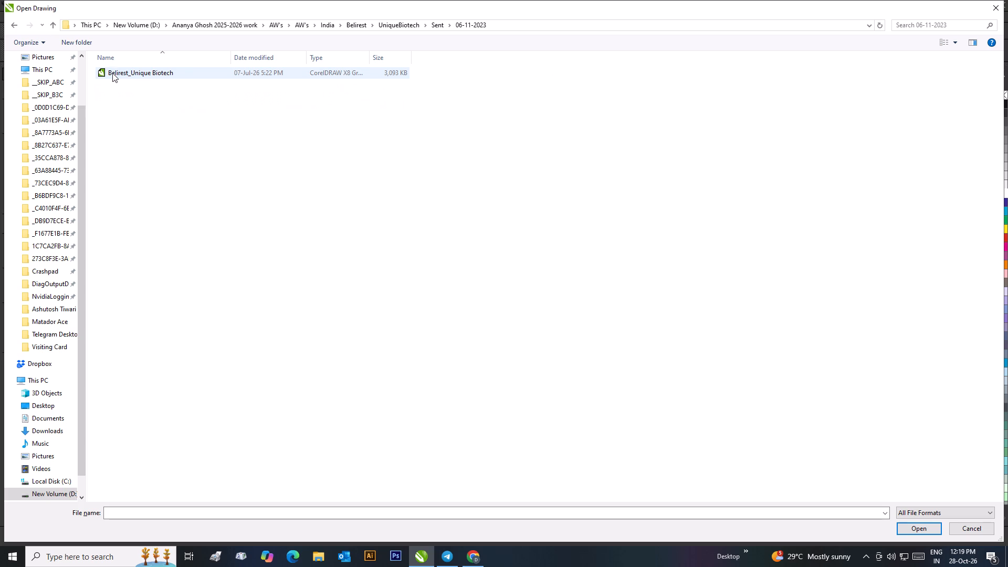
{"action": "double_click", "coordinate": [148, 72]}
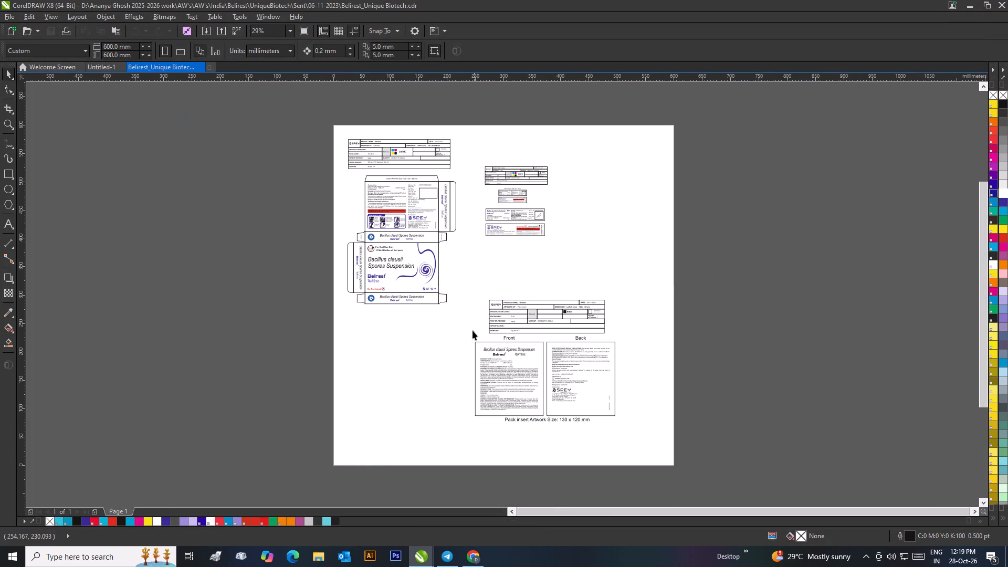
Check the Belirest carton, label and pack insert artwork in this dated version, and close the drawing.
{"action": "scroll", "coordinate": [427, 277], "scroll_direction": "up", "scroll_amount": 1}
{"action": "scroll", "coordinate": [502, 295], "scroll_direction": "down", "scroll_amount": 1}
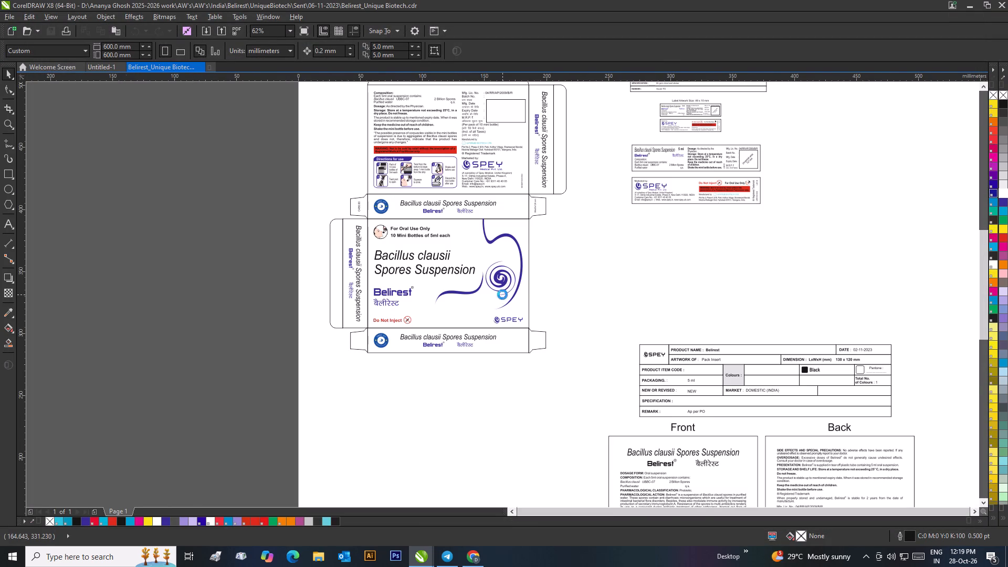
{"action": "scroll", "coordinate": [502, 295], "scroll_direction": "down", "scroll_amount": 1}
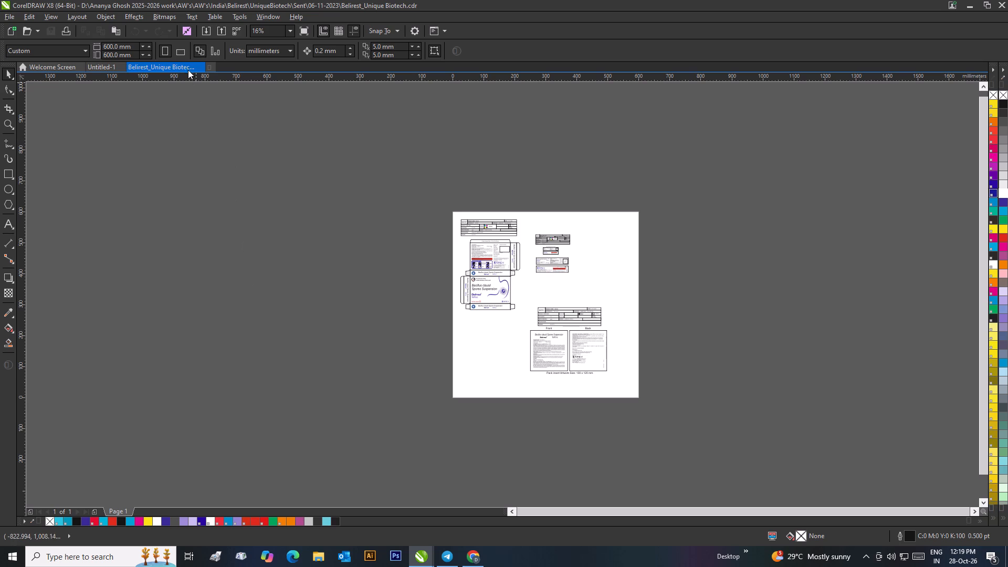
{"action": "left_click", "coordinate": [199, 66]}
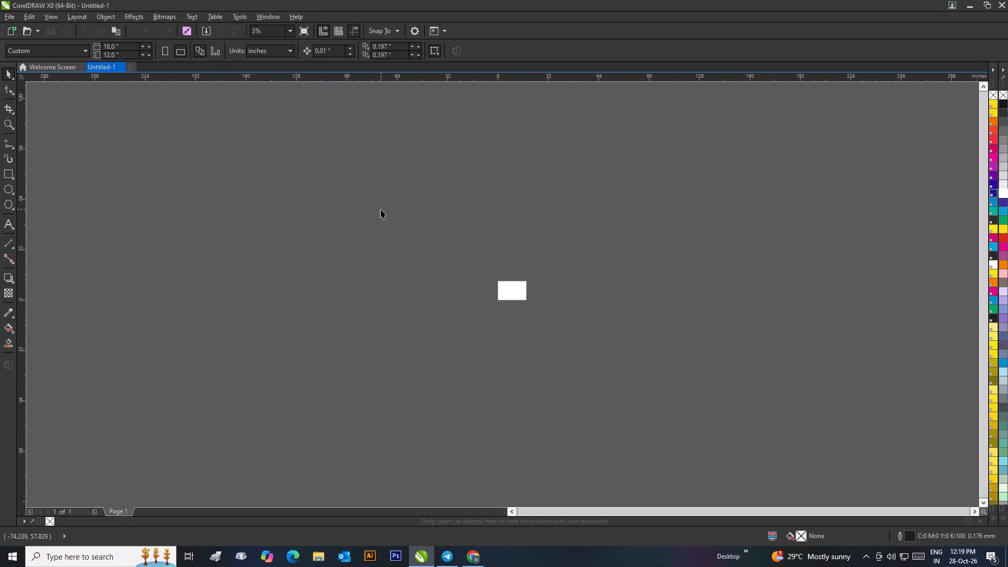
Open the Belirest_Unique Biotech drawing stored directly in the UniqueBiotech folder.
{"action": "key", "text": "ctrl+o"}
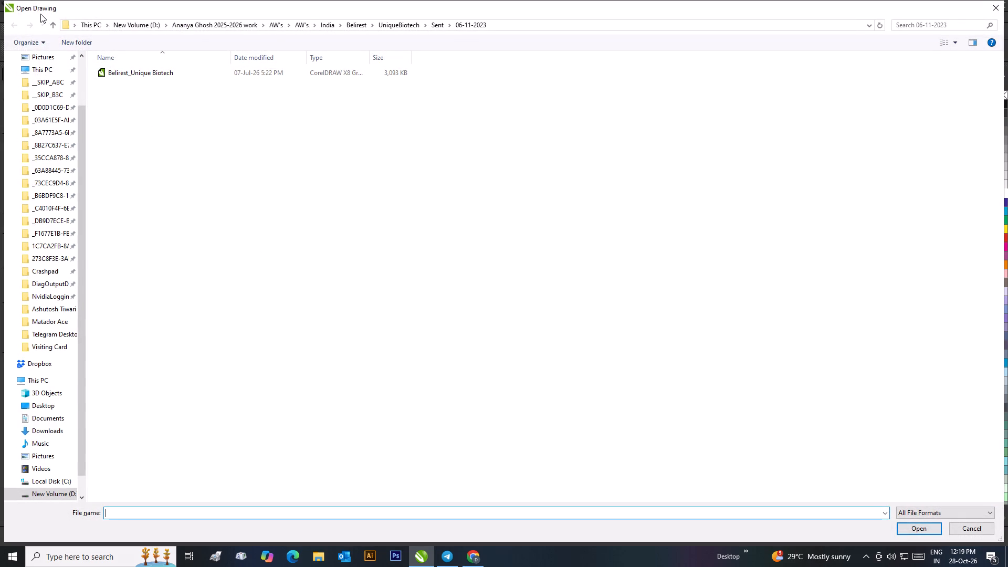
{"action": "left_click", "coordinate": [51, 20]}
{"action": "left_click", "coordinate": [51, 20]}
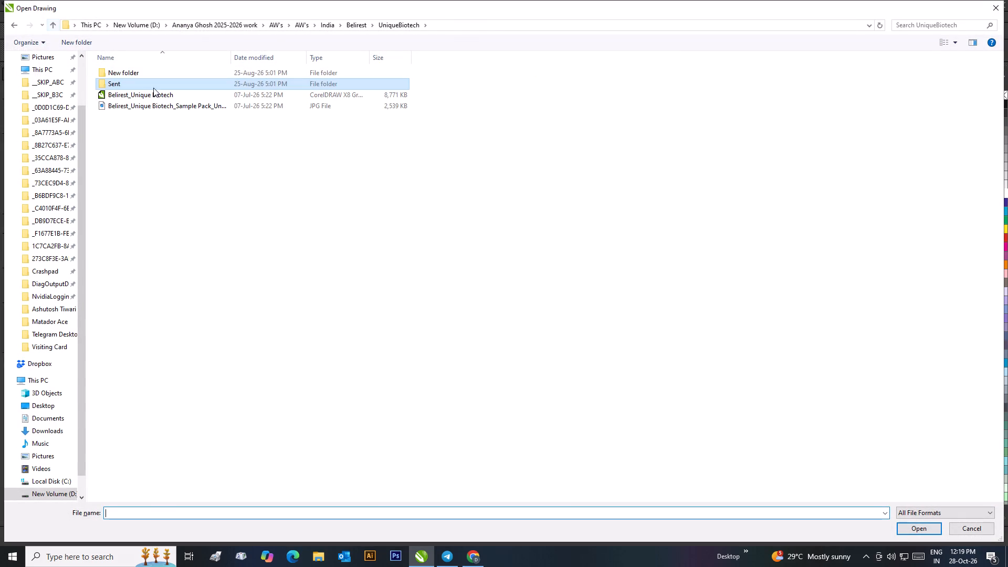
{"action": "double_click", "coordinate": [157, 91]}
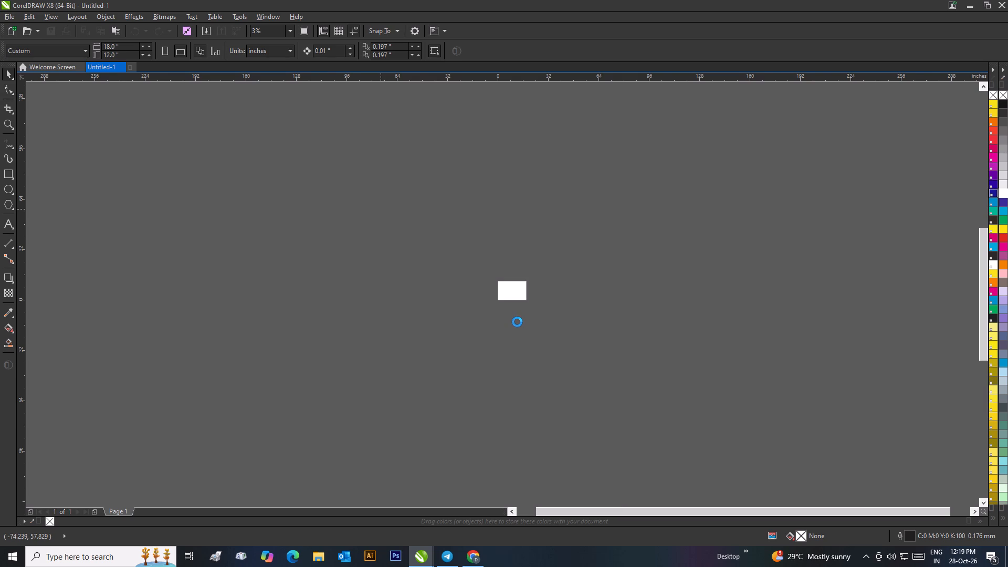
Examine page 1 of the Belirest artwork, comparing the full-size carton with the 86 x 20 x 35 mm sample pack.
{"action": "scroll", "coordinate": [374, 286], "scroll_direction": "up", "scroll_amount": 1}
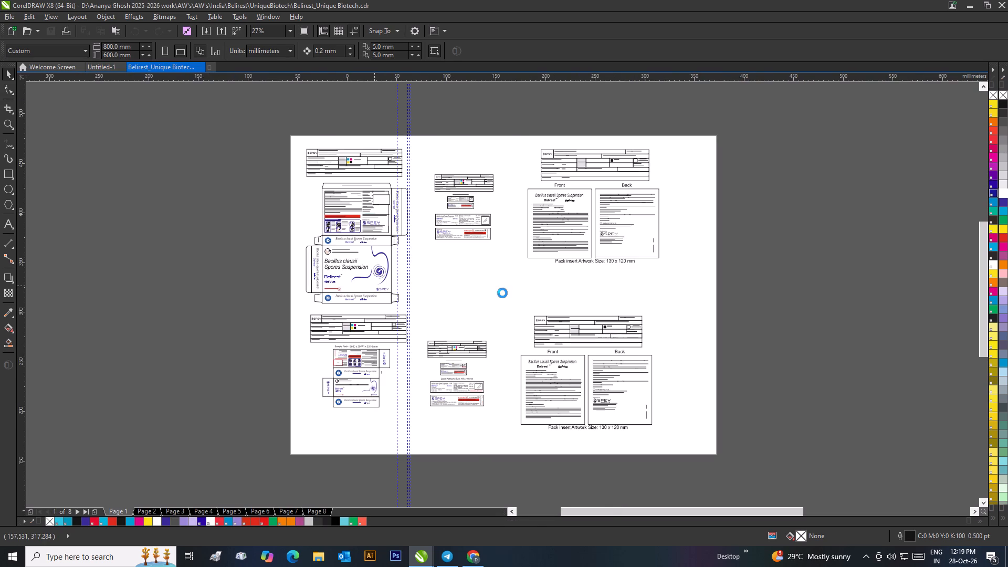
{"action": "scroll", "coordinate": [502, 293], "scroll_direction": "up", "scroll_amount": 1}
{"action": "scroll", "coordinate": [502, 295], "scroll_direction": "down", "scroll_amount": 1}
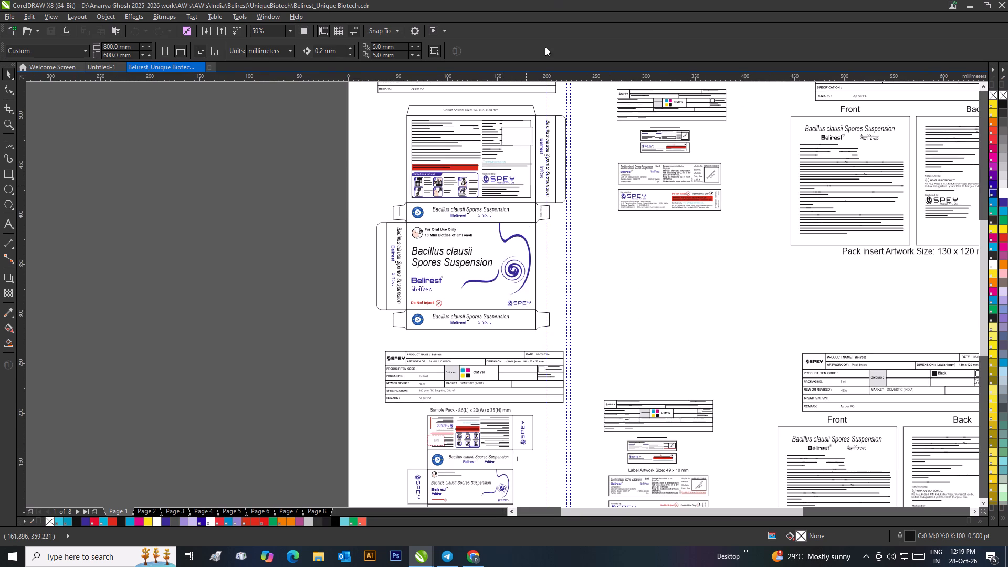
{"action": "scroll", "coordinate": [493, 185], "scroll_direction": "down", "scroll_amount": 1}
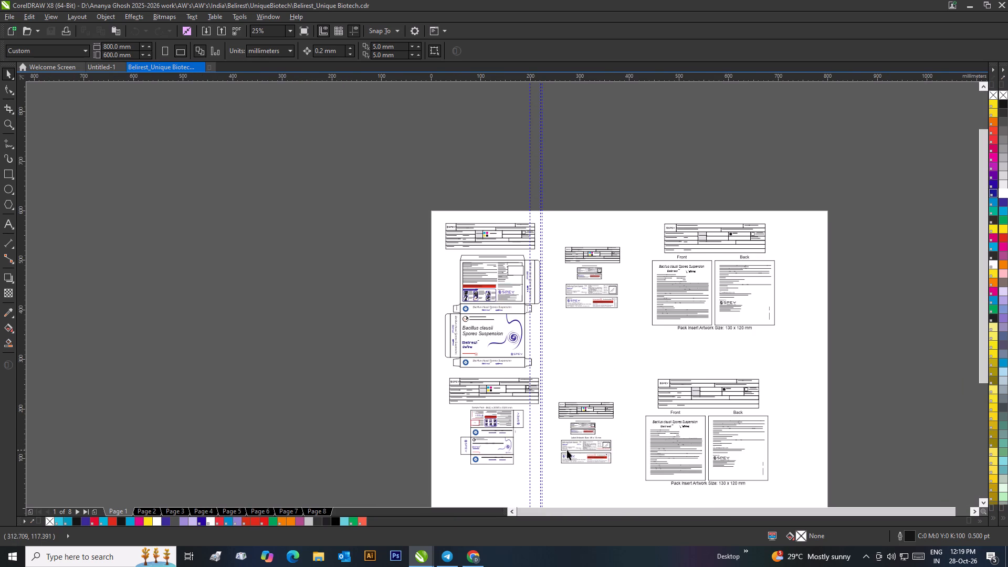
{"action": "scroll", "coordinate": [505, 445], "scroll_direction": "up", "scroll_amount": 3}
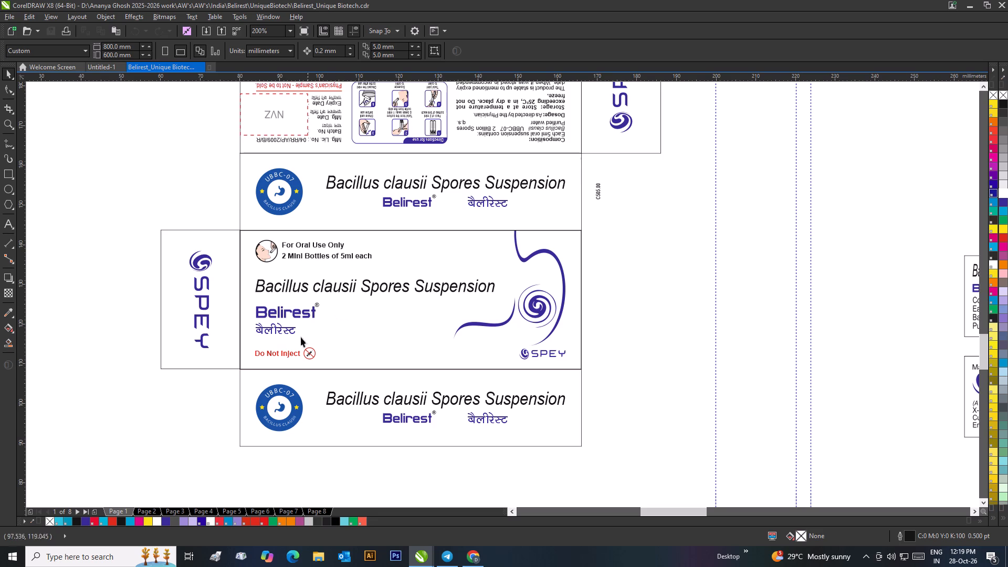
{"action": "left_click", "coordinate": [200, 404]}
{"action": "scroll", "coordinate": [342, 354], "scroll_direction": "down", "scroll_amount": 1}
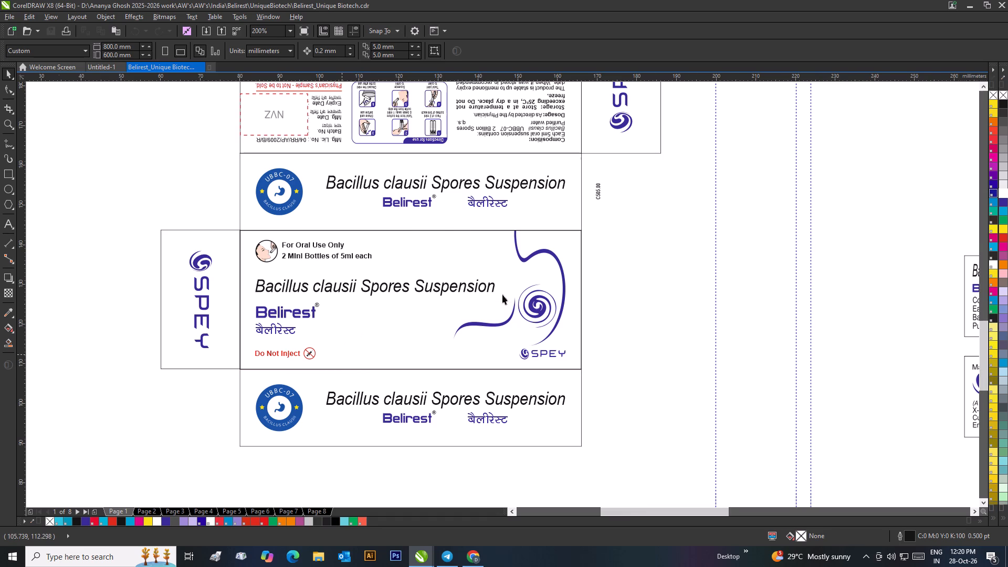
{"action": "scroll", "coordinate": [550, 181], "scroll_direction": "up", "scroll_amount": 1}
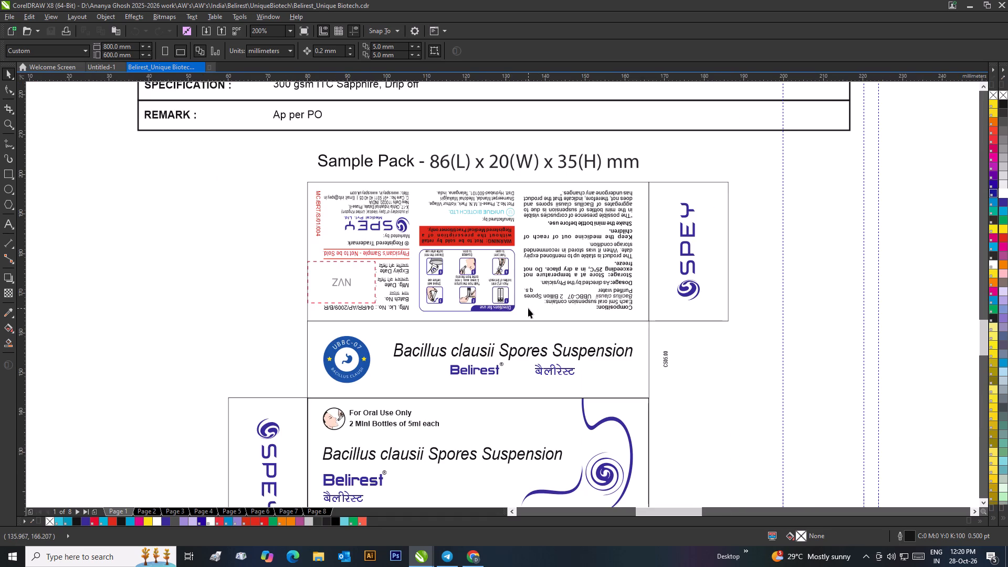
{"action": "scroll", "coordinate": [420, 302], "scroll_direction": "down", "scroll_amount": 1}
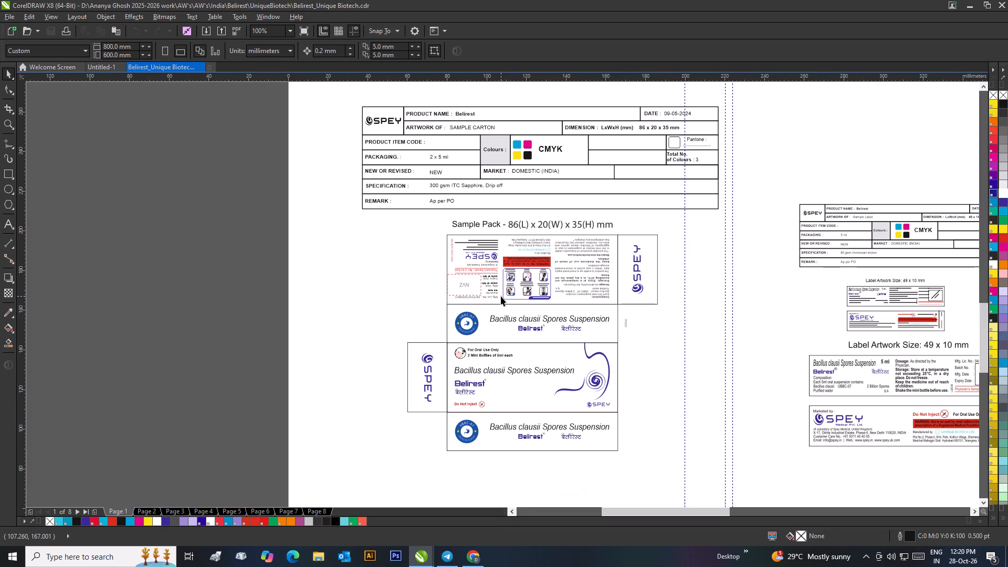
{"action": "scroll", "coordinate": [504, 298], "scroll_direction": "down", "scroll_amount": 2}
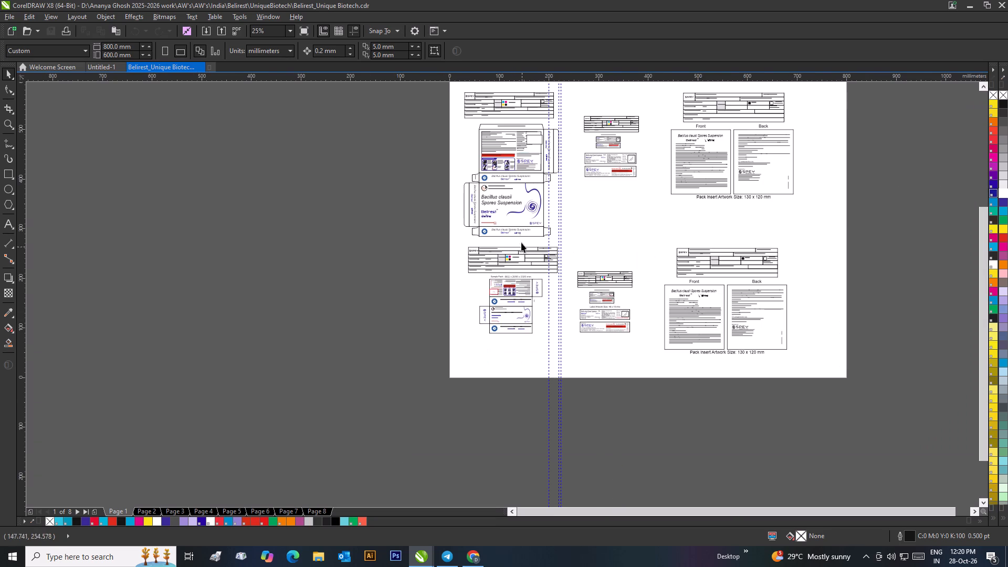
Delete the bottom flap panel and the left side panel adjoining the front of the 10-bottle Belirest carton.
{"action": "scroll", "coordinate": [513, 180], "scroll_direction": "up", "scroll_amount": 1}
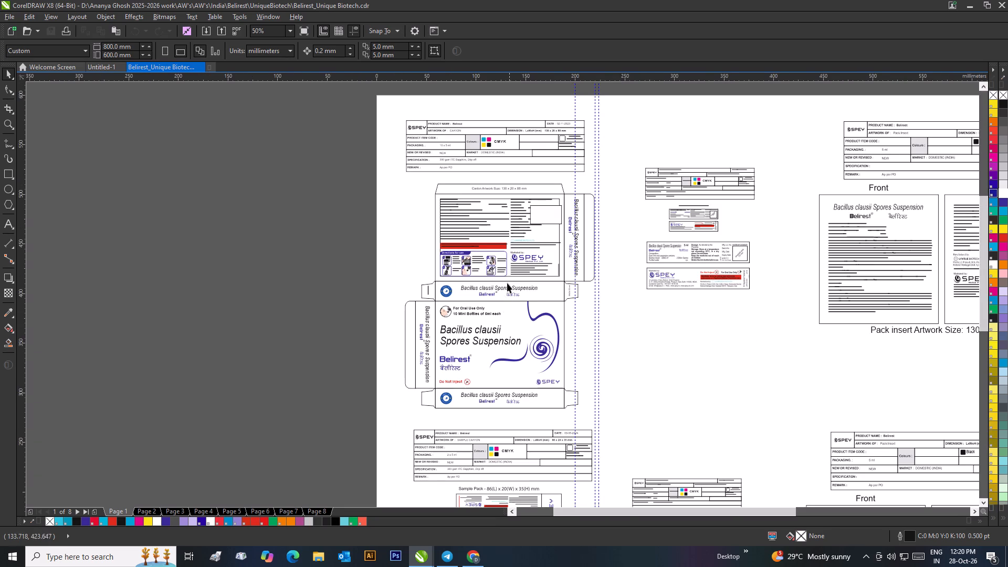
{"action": "scroll", "coordinate": [501, 343], "scroll_direction": "up", "scroll_amount": 1}
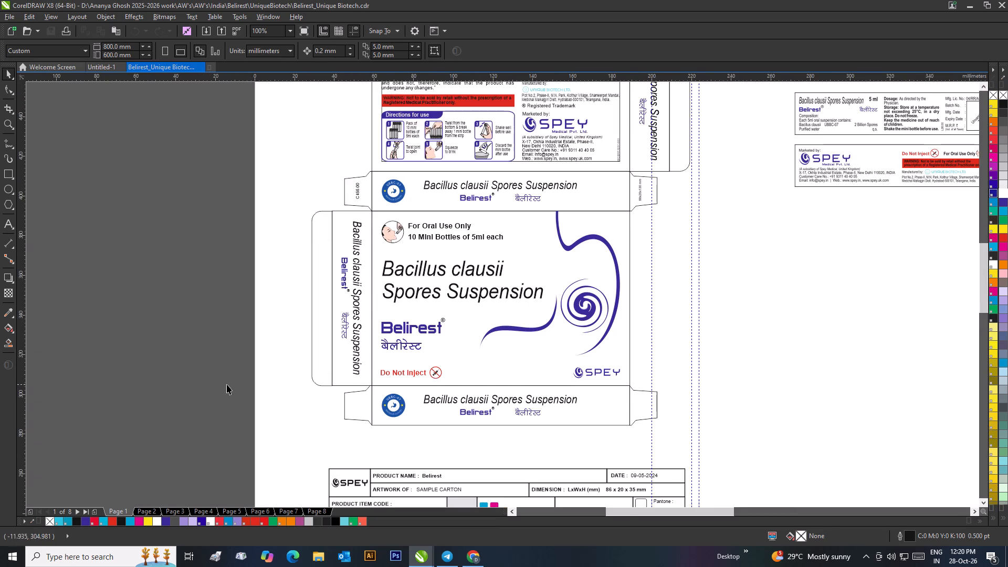
{"action": "left_click_drag", "start_coordinate": [225, 384], "coordinate": [686, 439]}
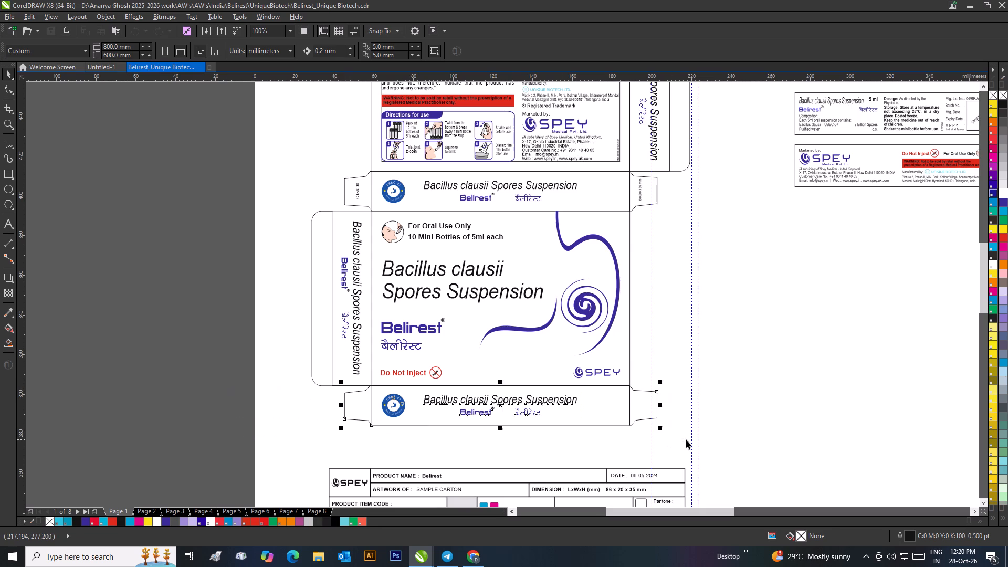
{"action": "key", "text": "Delete"}
{"action": "left_click_drag", "start_coordinate": [233, 205], "coordinate": [387, 324]}
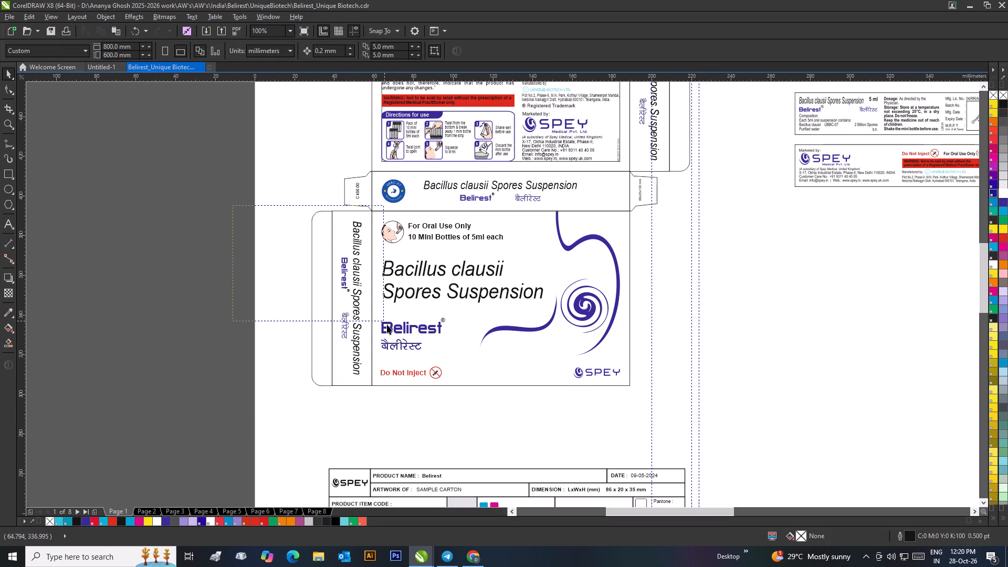
{"action": "left_click_drag", "start_coordinate": [387, 324], "coordinate": [375, 402]}
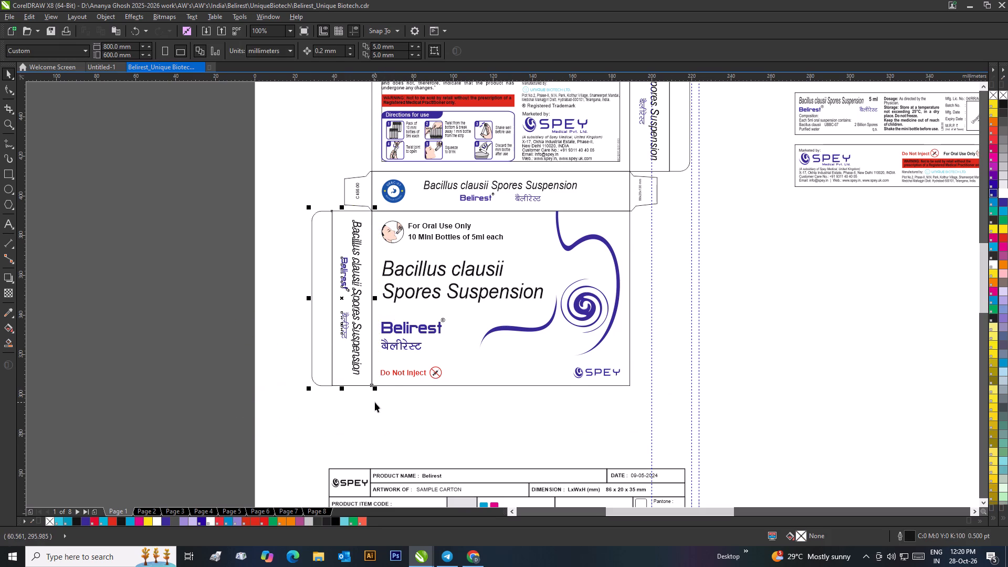
{"action": "key", "text": "Delete"}
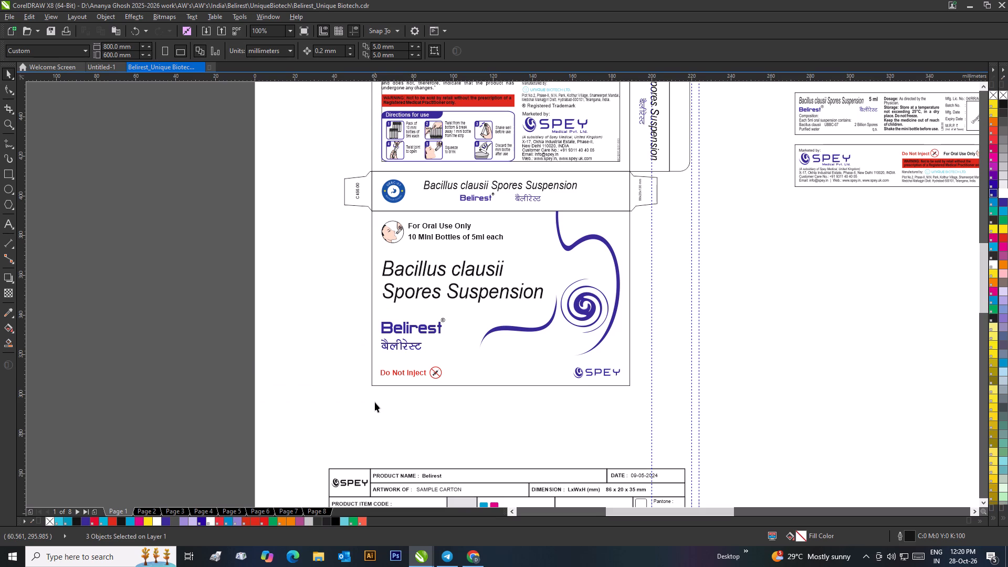
Select the whole front panel of the 10-bottle Belirest carton and move it off the page onto the empty pasteboard beside it.
{"action": "left_click", "coordinate": [240, 280]}
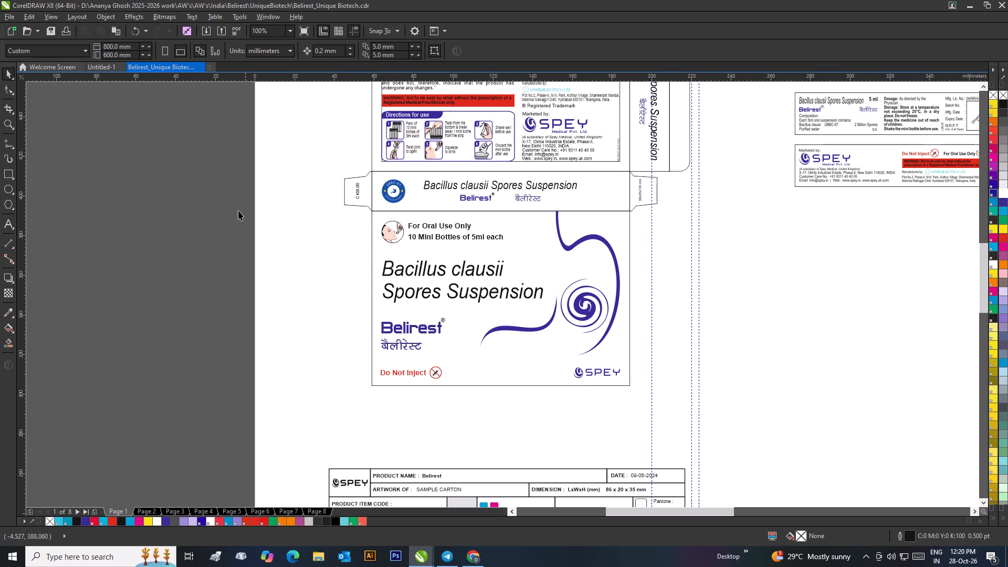
{"action": "left_click_drag", "start_coordinate": [240, 204], "coordinate": [649, 398]}
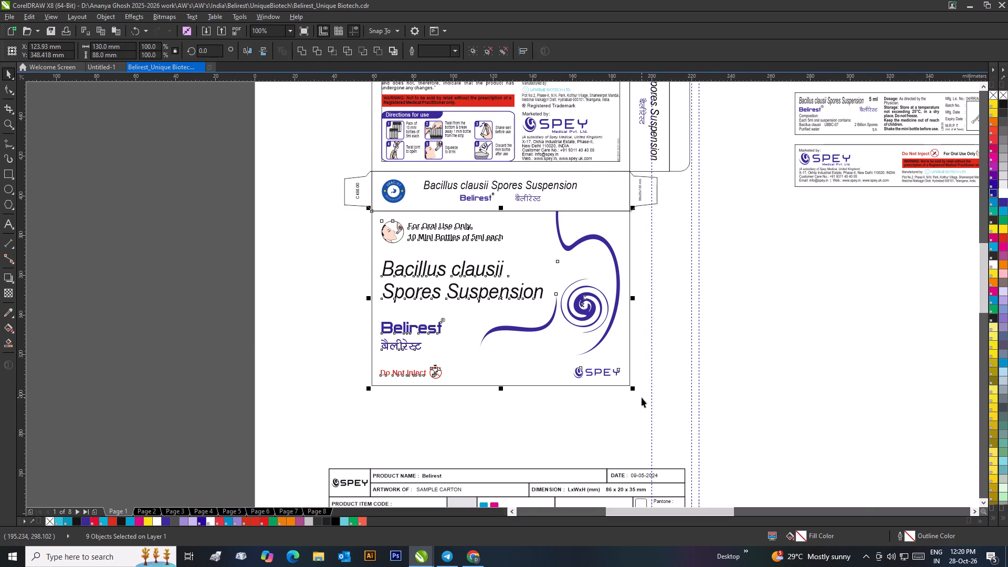
{"action": "scroll", "coordinate": [642, 397], "scroll_direction": "down", "scroll_amount": 1}
{"action": "scroll", "coordinate": [471, 285], "scroll_direction": "down", "scroll_amount": 1}
{"action": "left_click_drag", "start_coordinate": [481, 277], "coordinate": [478, 277]}
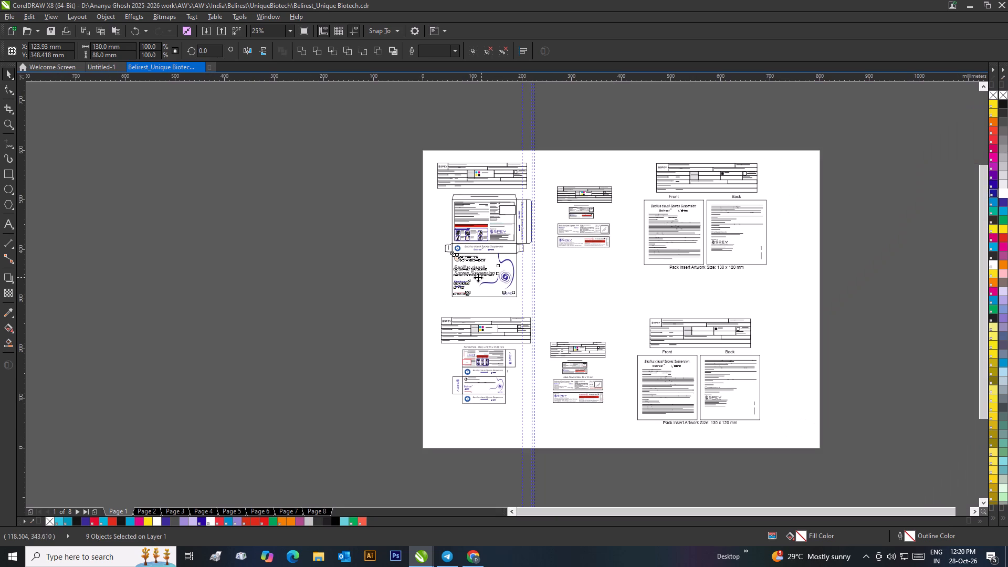
{"action": "left_click_drag", "start_coordinate": [478, 277], "coordinate": [261, 262]}
{"action": "left_click", "coordinate": [259, 214]}
Fill the separated front panel's inner 120 x 78 mm frame and its outer 130 x 88 mm outline with white.
{"action": "left_click", "coordinate": [276, 240]}
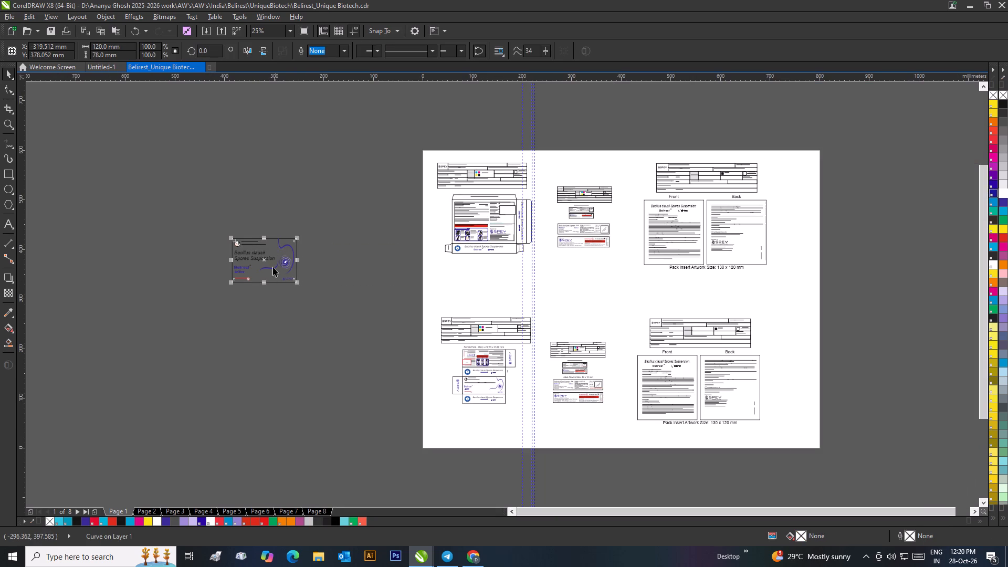
{"action": "left_click", "coordinate": [157, 523]}
{"action": "left_click", "coordinate": [213, 407]}
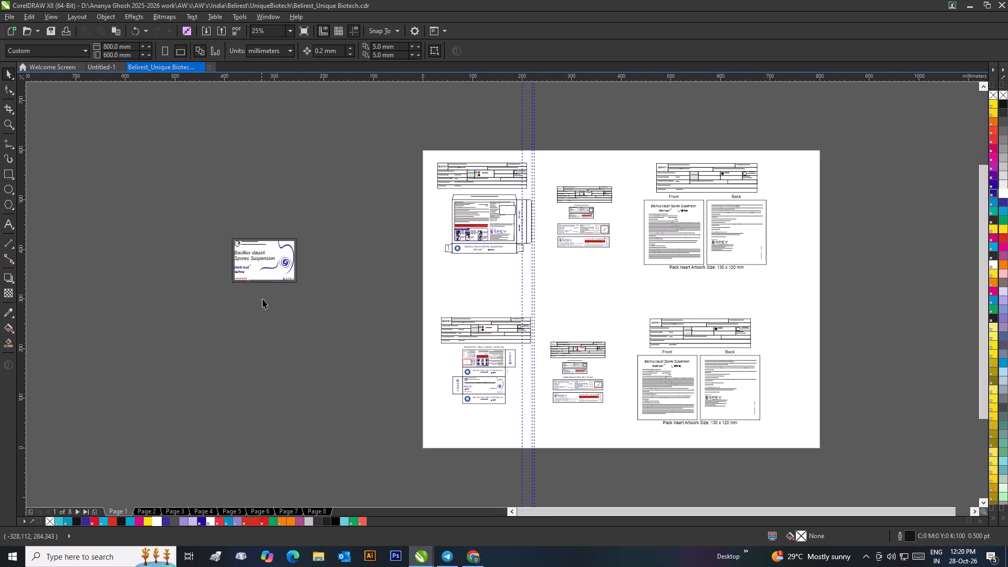
{"action": "scroll", "coordinate": [259, 269], "scroll_direction": "up", "scroll_amount": 2}
{"action": "scroll", "coordinate": [449, 333], "scroll_direction": "up", "scroll_amount": 1}
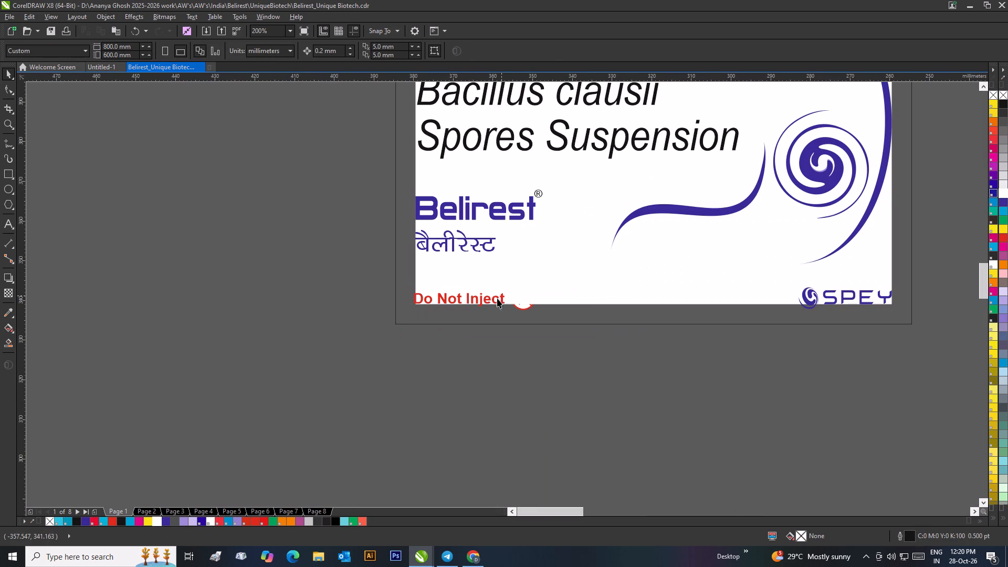
{"action": "left_click", "coordinate": [409, 308]}
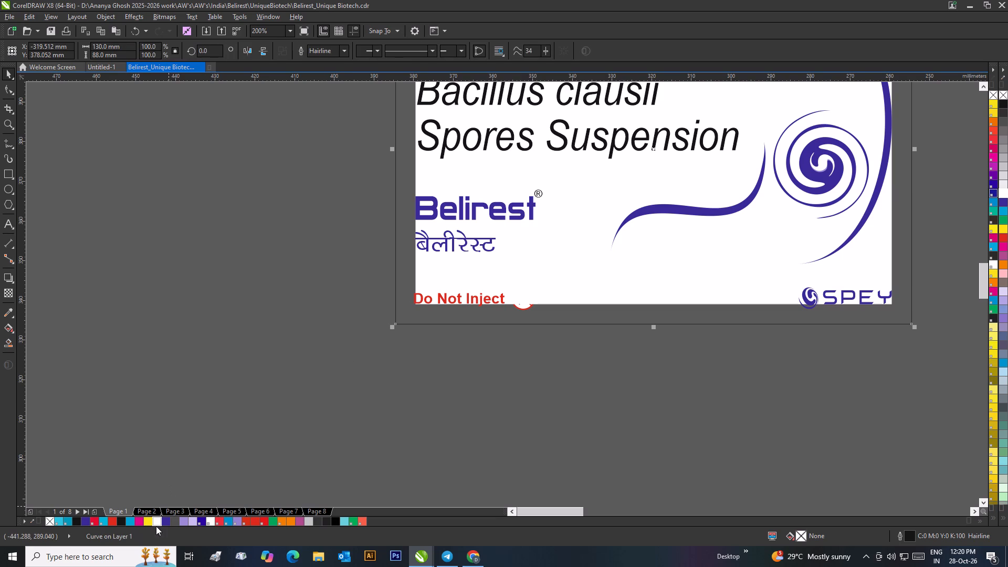
{"action": "left_click", "coordinate": [158, 524]}
{"action": "left_click_drag", "start_coordinate": [224, 433], "coordinate": [243, 430]}
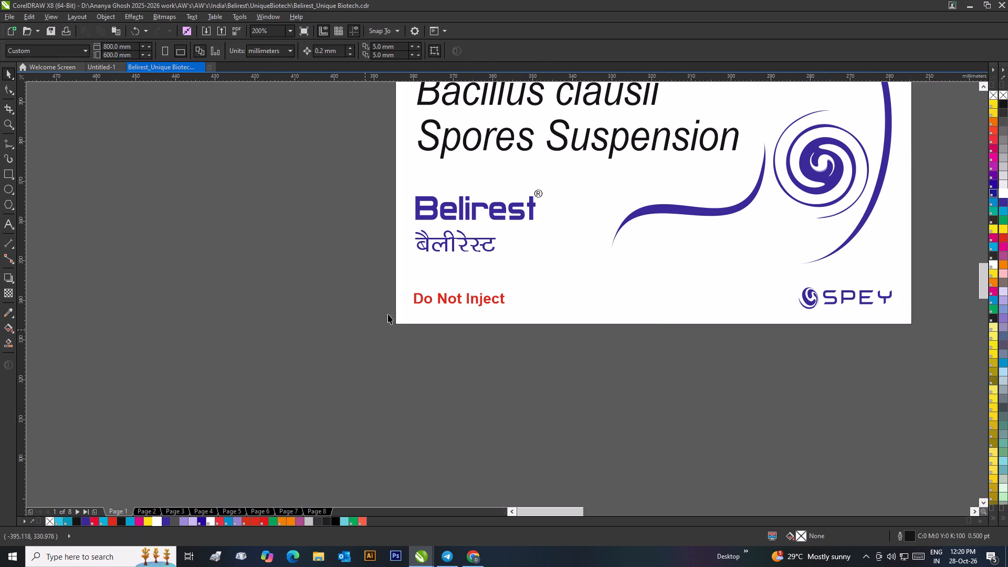
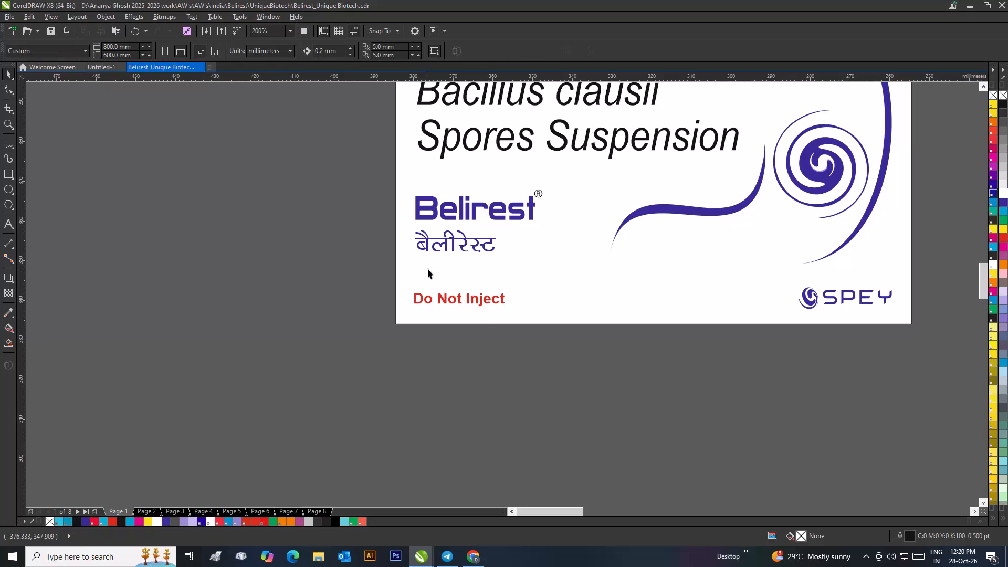
Group all objects of the separated 130 x 88 mm Belirest front panel and copy the group.
{"action": "scroll", "coordinate": [426, 270], "scroll_direction": "down", "scroll_amount": 3}
{"action": "scroll", "coordinate": [530, 288], "scroll_direction": "up", "scroll_amount": 2}
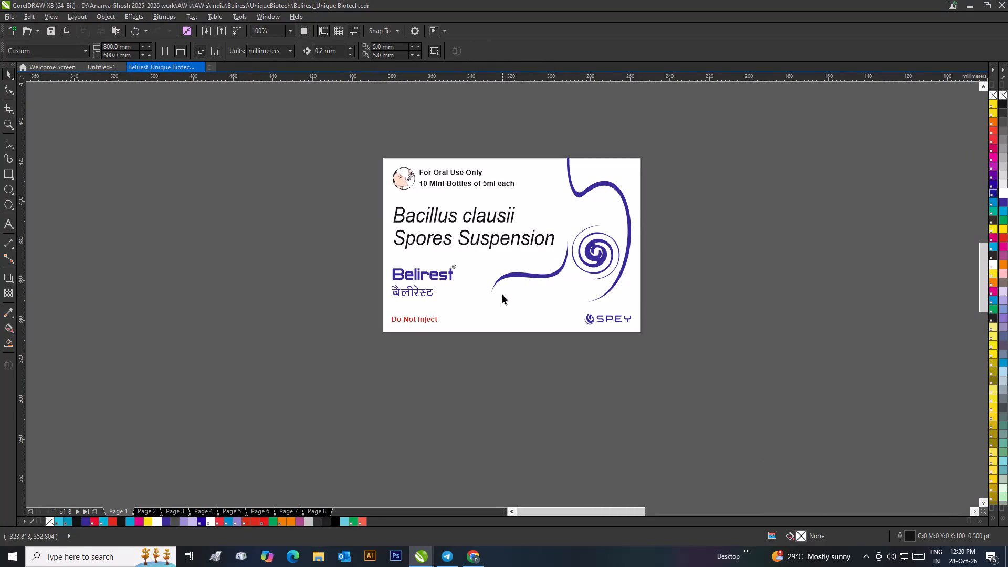
{"action": "left_click_drag", "start_coordinate": [665, 145], "coordinate": [310, 354]}
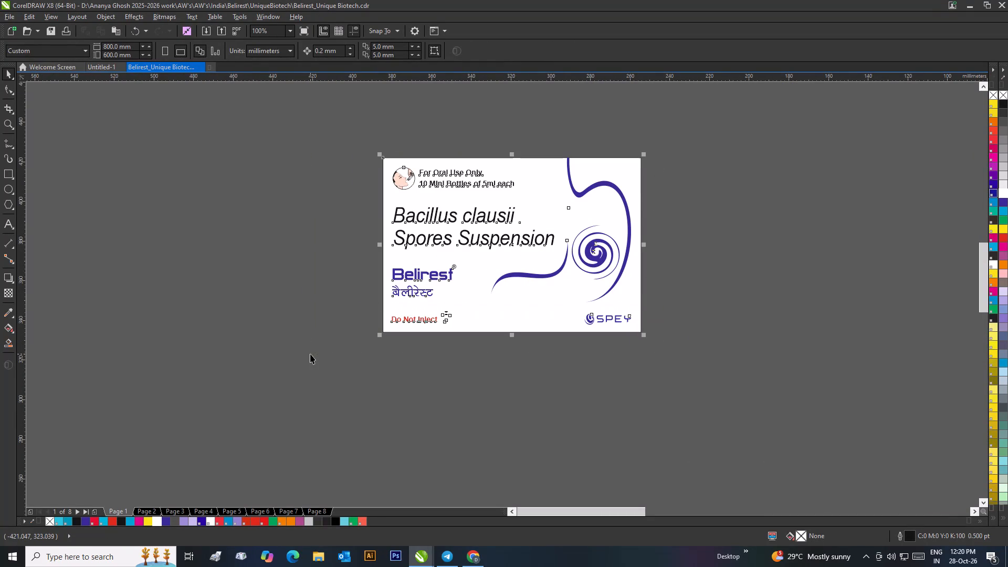
{"action": "key", "text": "ctrl+g"}
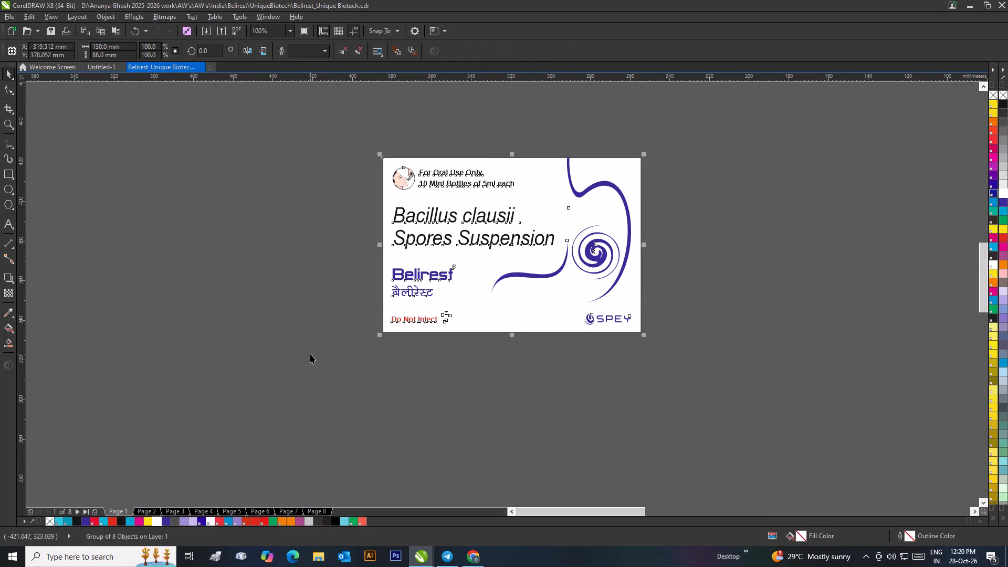
{"action": "left_click", "coordinate": [342, 287]}
{"action": "left_click", "coordinate": [436, 211]}
{"action": "right_click", "coordinate": [436, 211]}
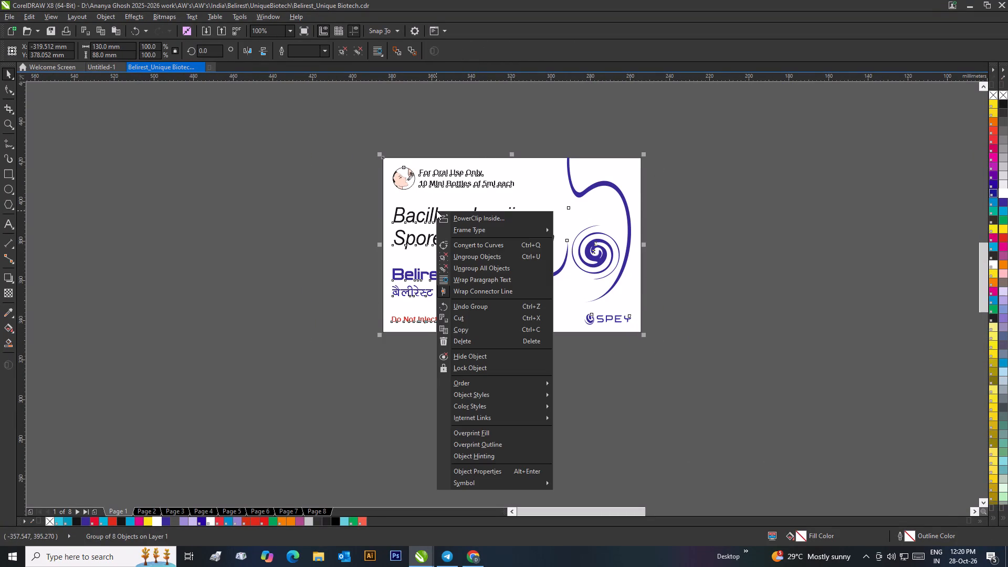
{"action": "left_click", "coordinate": [467, 333]}
{"action": "left_click", "coordinate": [248, 196]}
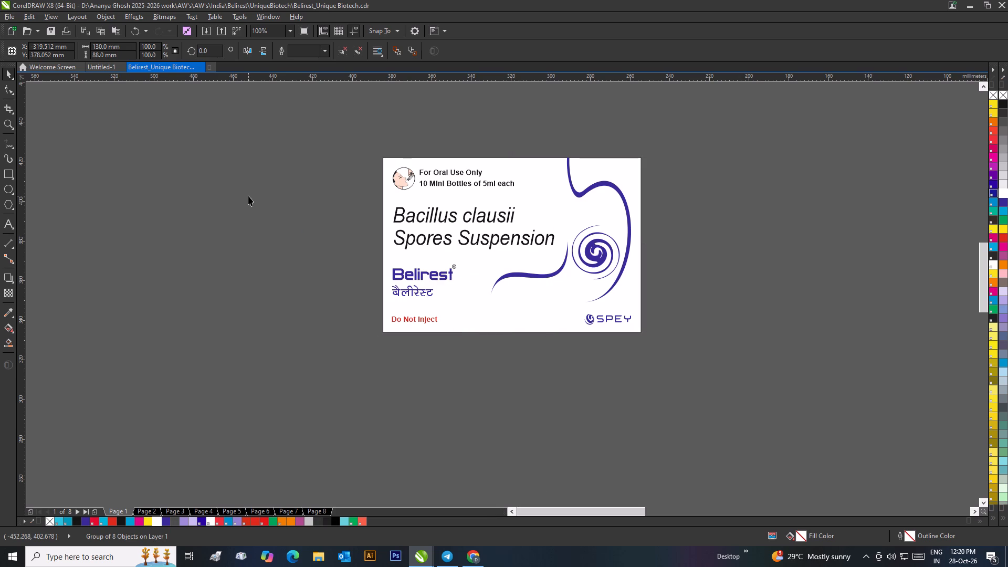
Create a new document, paste the Belirest front panel into it and place it near the page's upper-left corner.
{"action": "key", "text": "ctrl+n"}
{"action": "scroll", "coordinate": [267, 212], "scroll_direction": "down", "scroll_amount": 1}
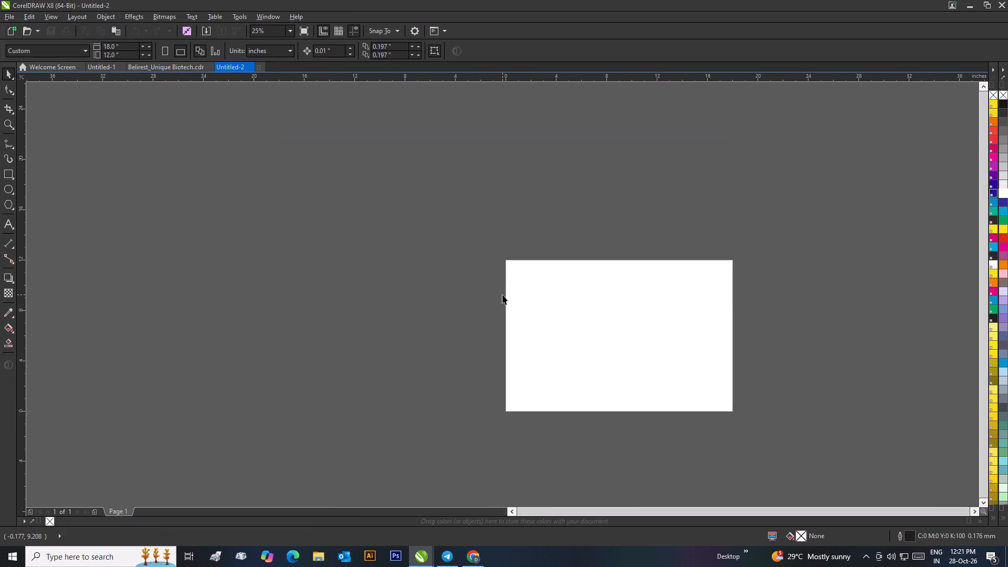
{"action": "key", "text": "ctrl+v"}
{"action": "key", "text": "p"}
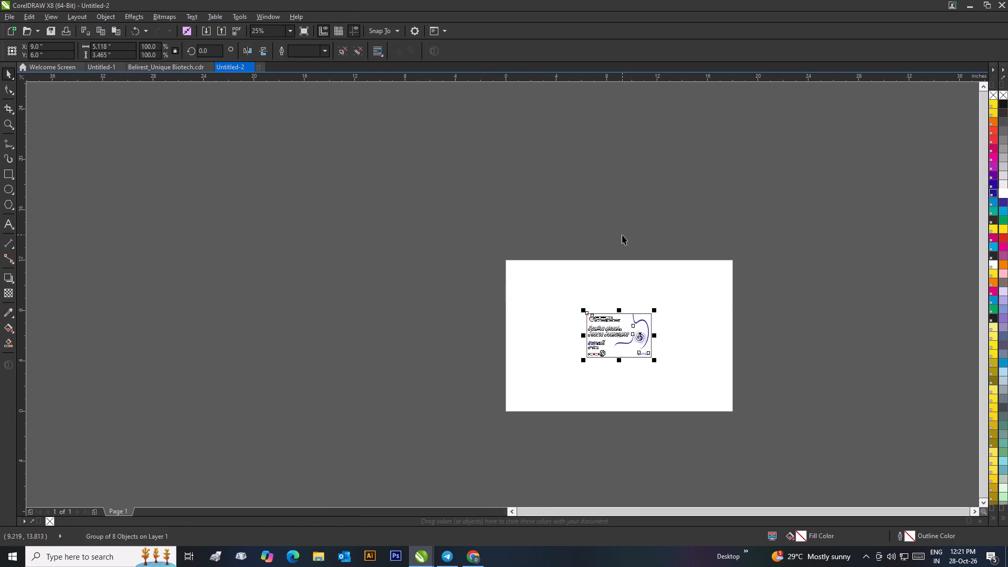
{"action": "left_click", "coordinate": [622, 235]}
{"action": "left_click", "coordinate": [615, 334]}
{"action": "left_click_drag", "start_coordinate": [605, 327], "coordinate": [536, 282]}
{"action": "left_click", "coordinate": [543, 241]}
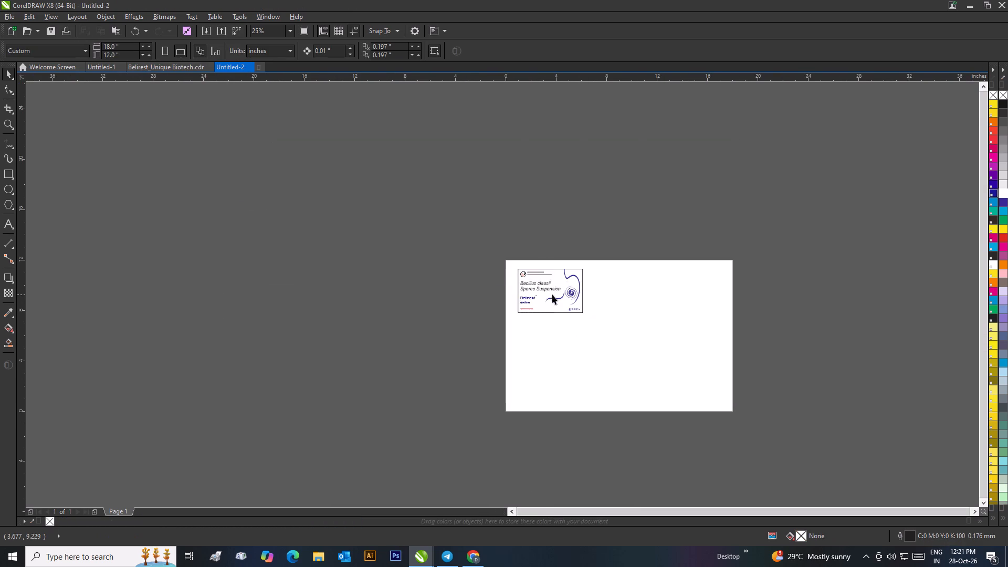
Enlarge the pasted front panel proportionally to about 5.705 x 3.862 inches.
{"action": "scroll", "coordinate": [552, 295], "scroll_direction": "up", "scroll_amount": 1}
{"action": "left_click", "coordinate": [489, 260]}
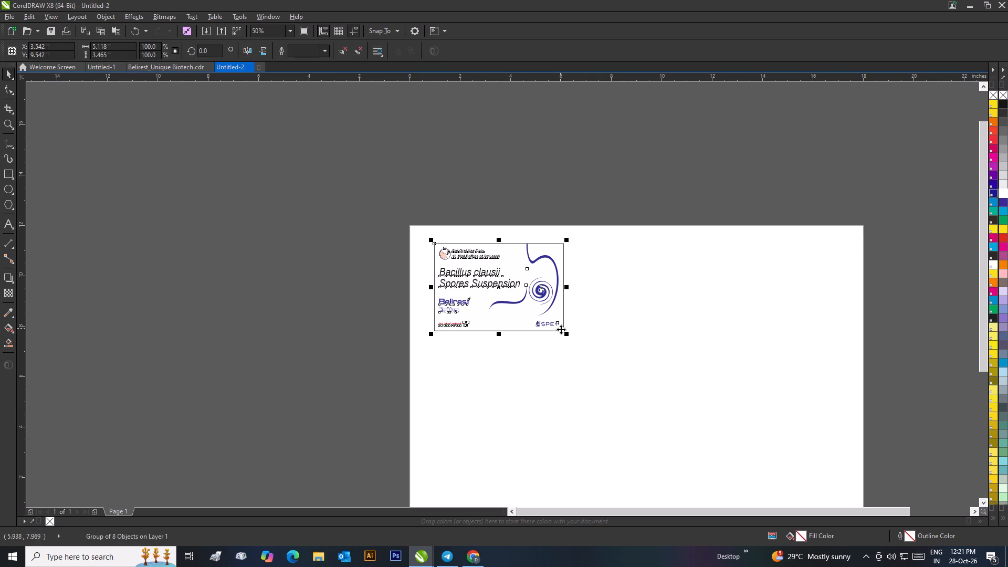
{"action": "left_click_drag", "start_coordinate": [566, 337], "coordinate": [581, 358]}
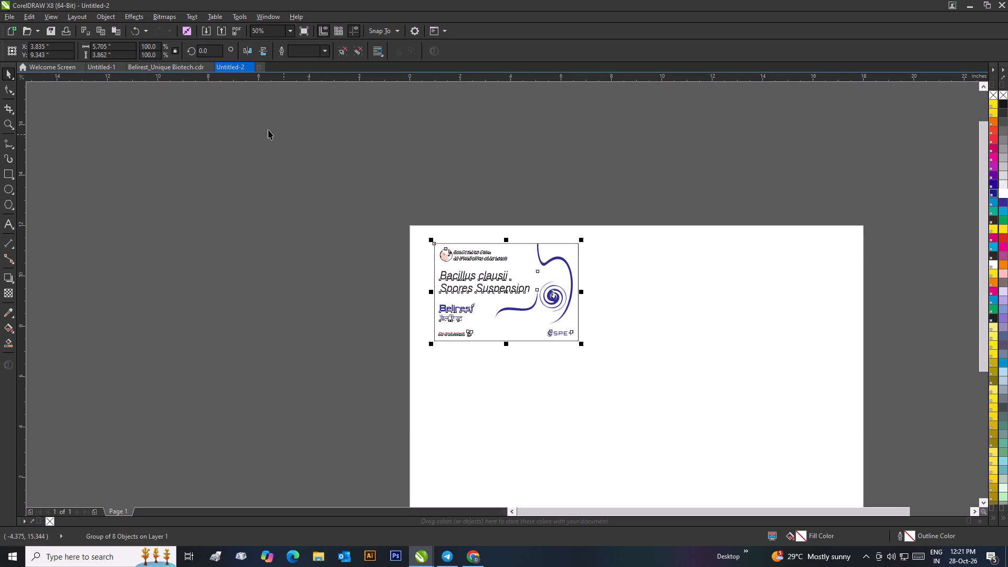
Set the new document's page size to the panel's dimensions, 5.705 inches wide and 3.862 inches high.
{"action": "left_click_drag", "start_coordinate": [122, 44], "coordinate": [93, 47]}
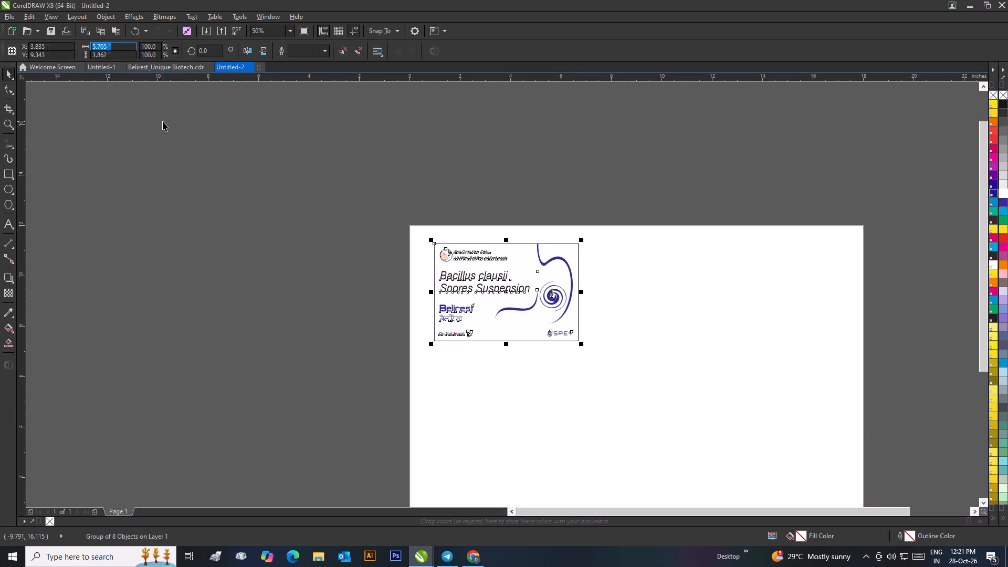
{"action": "key", "text": "ctrl+c"}
{"action": "left_click", "coordinate": [226, 230]}
{"action": "left_click_drag", "start_coordinate": [122, 47], "coordinate": [103, 50]}
{"action": "key", "text": "BackSpace"}
{"action": "key", "text": "ctrl+v"}
{"action": "key", "text": "Tab"}
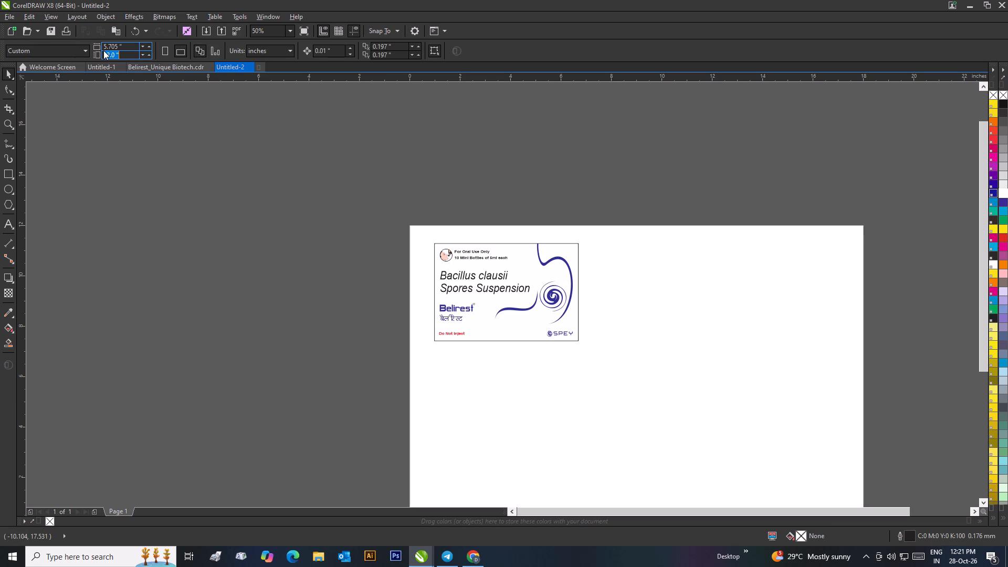
{"action": "key", "text": "BackSpace"}
{"action": "key", "text": "3"}
{"action": "key", "text": "period"}
{"action": "type", "text": "862"}
{"action": "key", "text": "Return"}
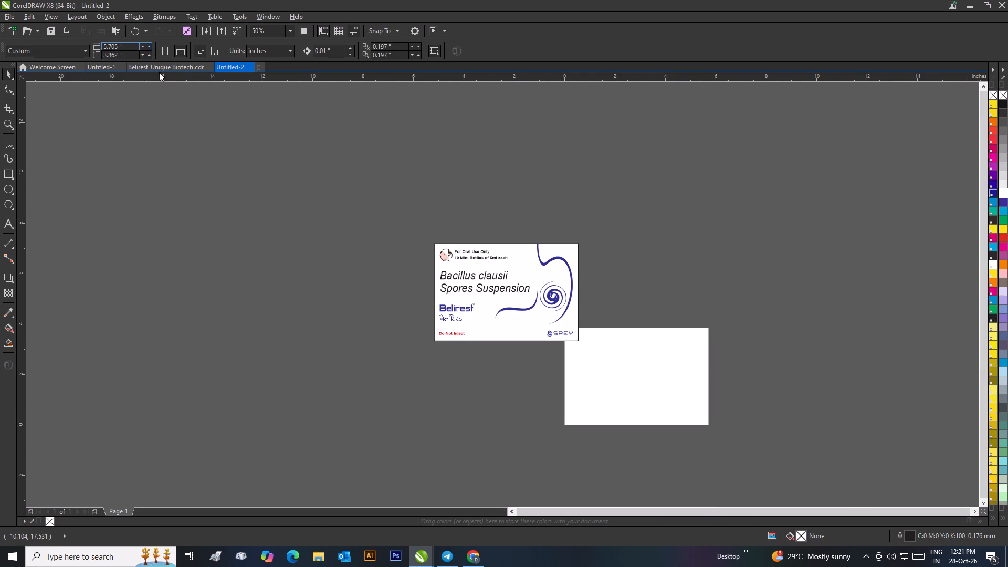
Centre the front panel group on the resized page and check that it covers the page.
{"action": "left_click", "coordinate": [541, 254]}
{"action": "key", "text": "p"}
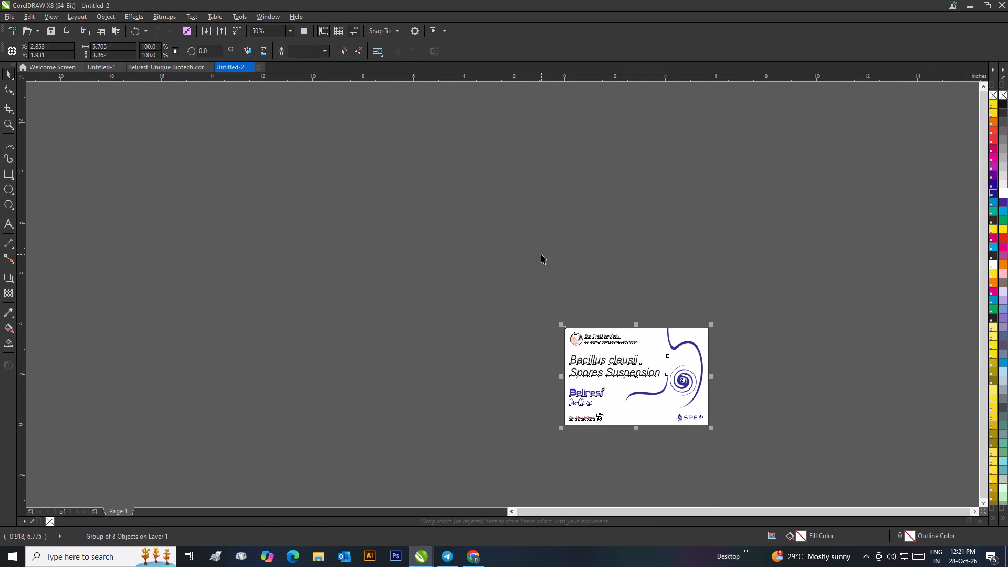
{"action": "left_click", "coordinate": [594, 277]}
{"action": "scroll", "coordinate": [607, 317], "scroll_direction": "down", "scroll_amount": 1}
{"action": "scroll", "coordinate": [517, 319], "scroll_direction": "up", "scroll_amount": 2}
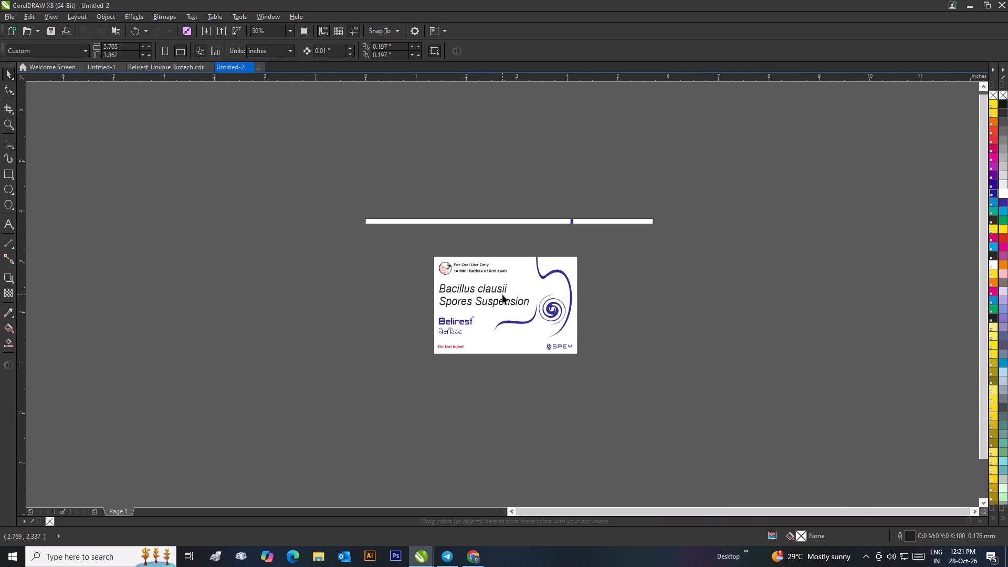
{"action": "scroll", "coordinate": [502, 295], "scroll_direction": "up", "scroll_amount": 1}
{"action": "scroll", "coordinate": [502, 295], "scroll_direction": "down", "scroll_amount": 1}
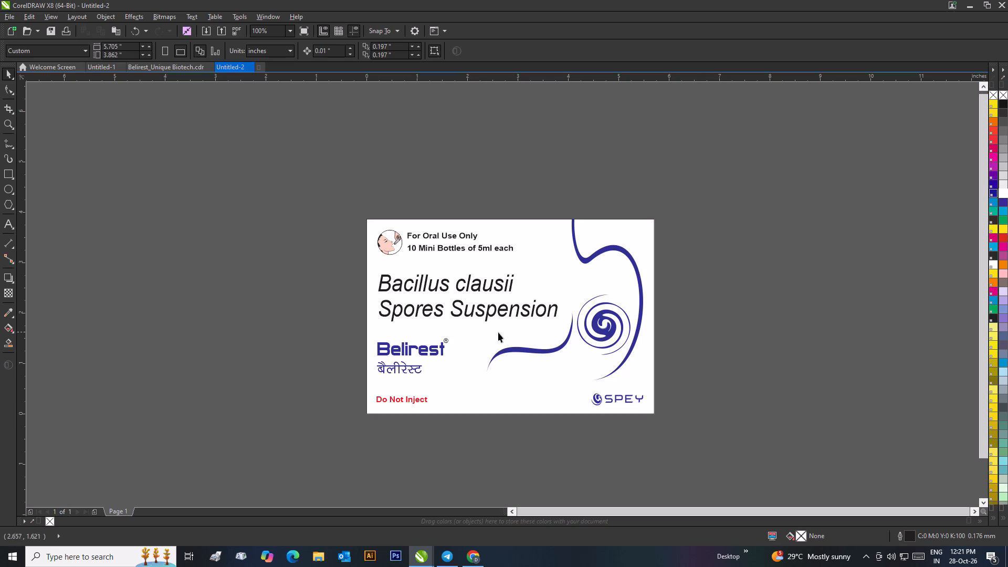
Start exporting the front panel as a PNG, replacing the default file name with one beginning "Be".
{"action": "left_click", "coordinate": [13, 16]}
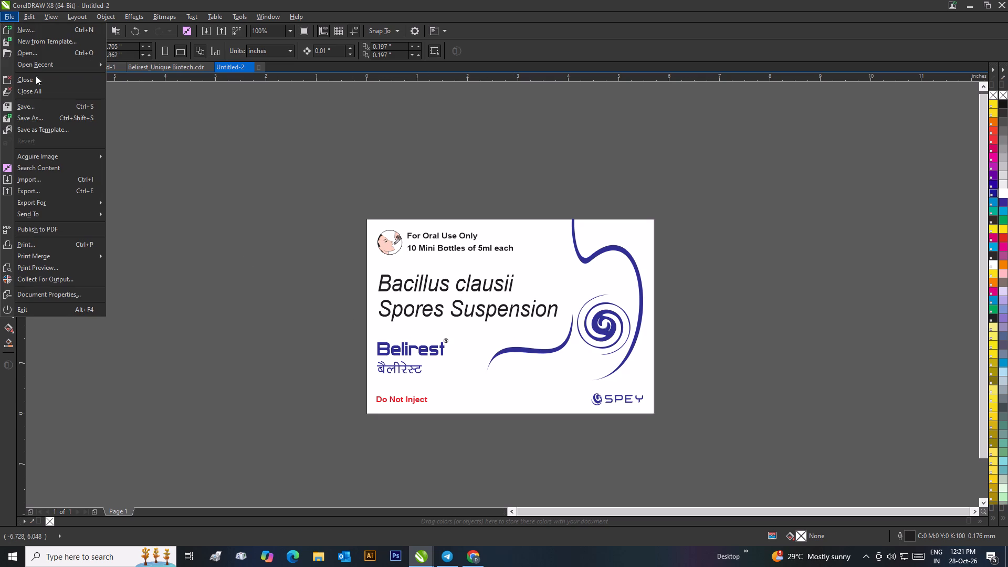
{"action": "left_click", "coordinate": [30, 187]}
{"action": "key", "text": "BackSpace"}
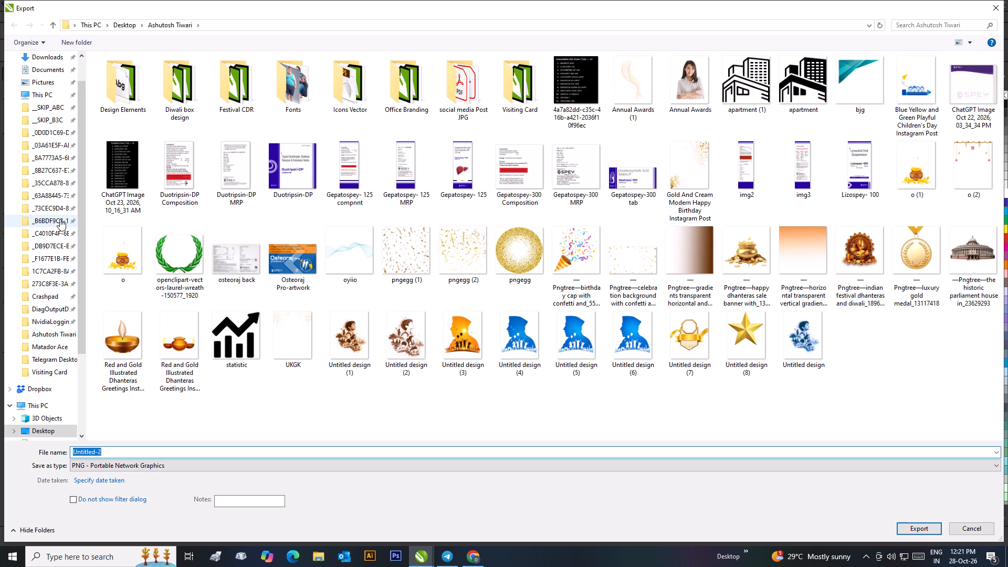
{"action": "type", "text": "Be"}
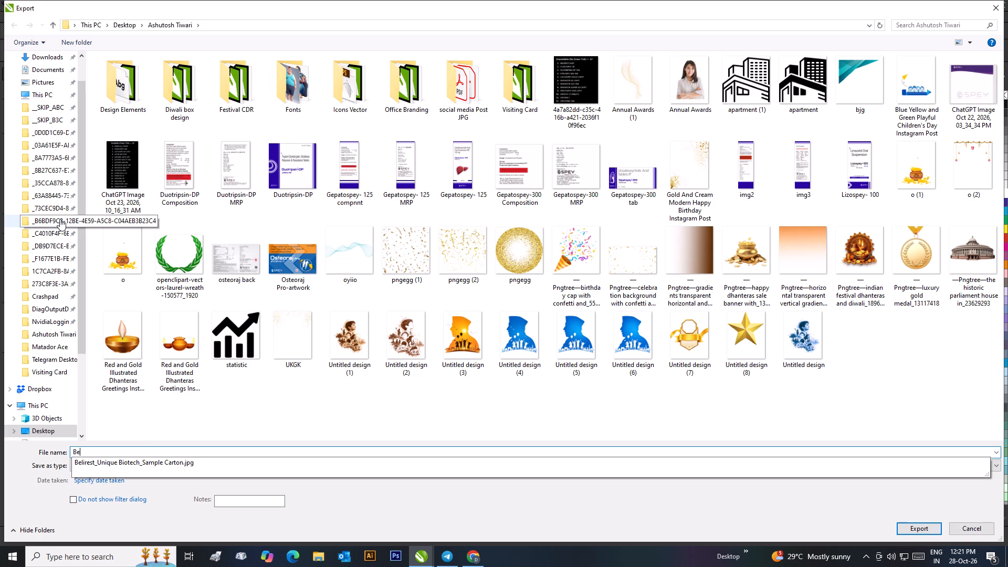
Complete the PNG export file name so that it begins with "Belirest" followed by a space.
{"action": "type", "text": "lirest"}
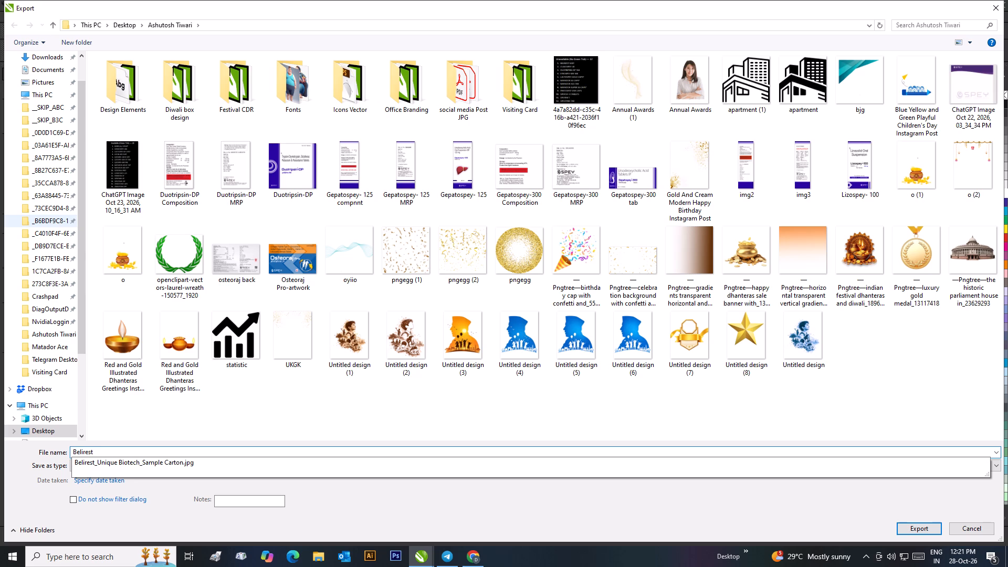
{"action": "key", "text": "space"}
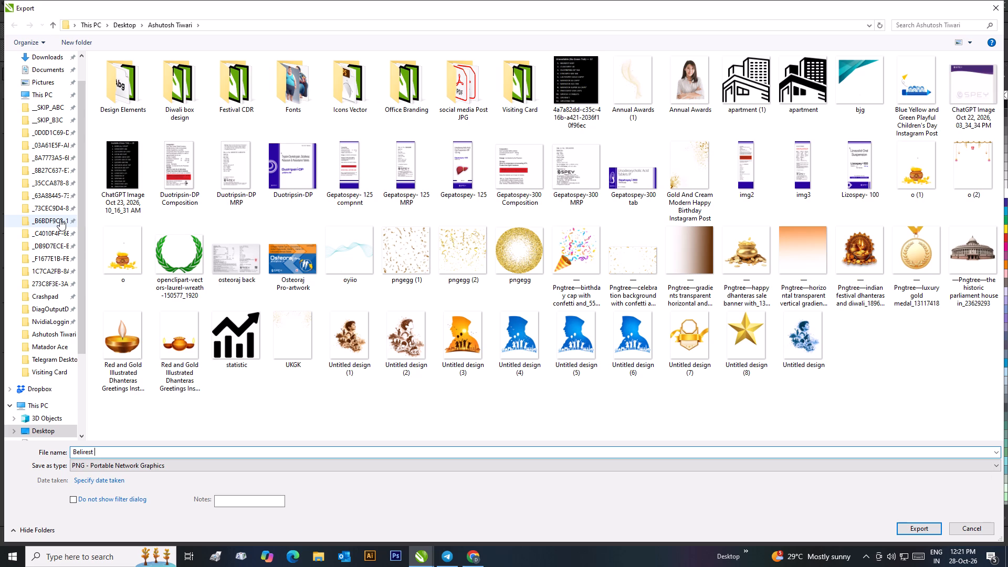
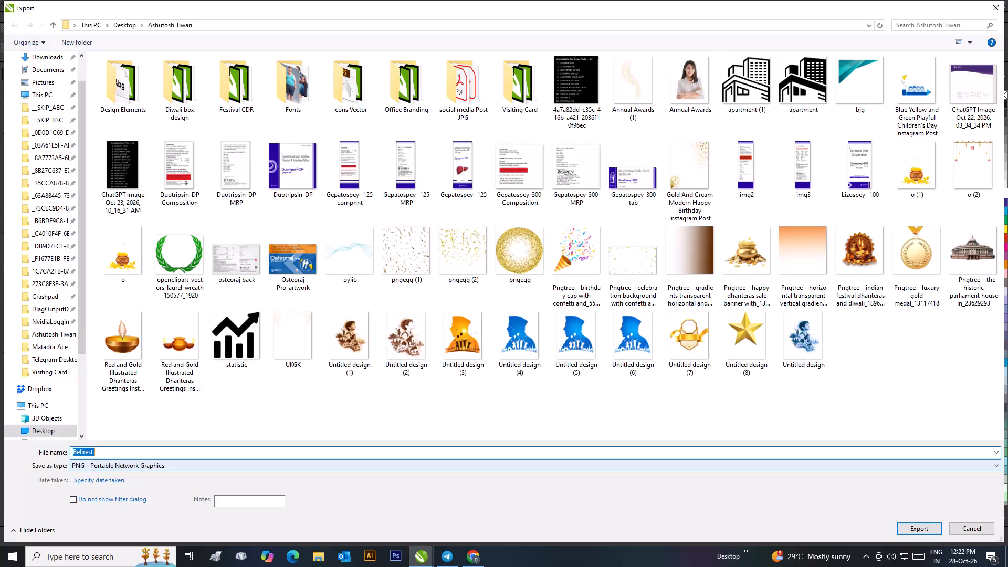
Name the file "Belirest Susp" and export the front panel as a 24-bit RGB PNG at 300 dpi.
{"action": "left_click", "coordinate": [103, 454]}
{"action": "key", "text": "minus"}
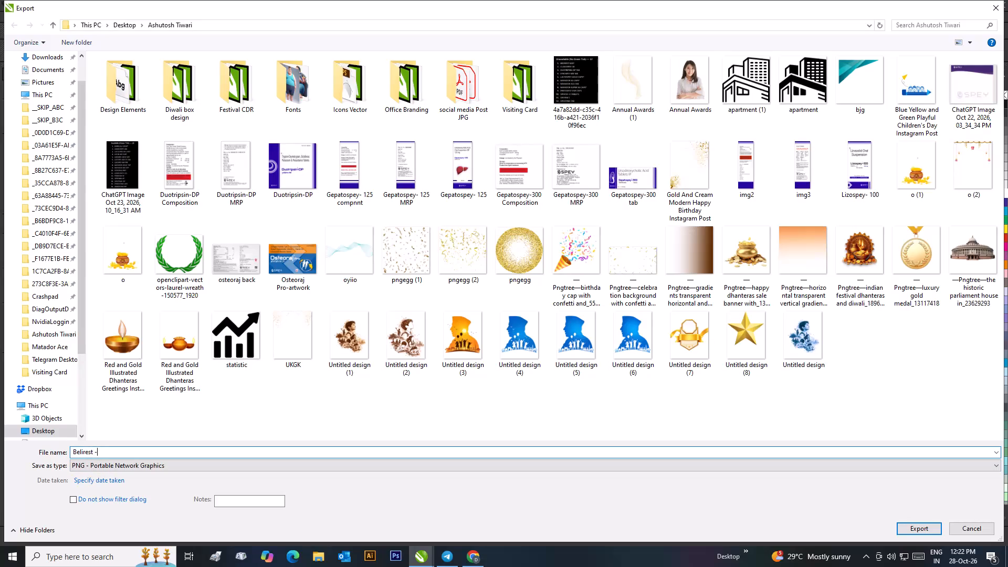
{"action": "key", "text": "BackSpace"}
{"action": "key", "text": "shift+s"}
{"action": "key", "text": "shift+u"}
{"action": "key", "text": "BackSpace"}
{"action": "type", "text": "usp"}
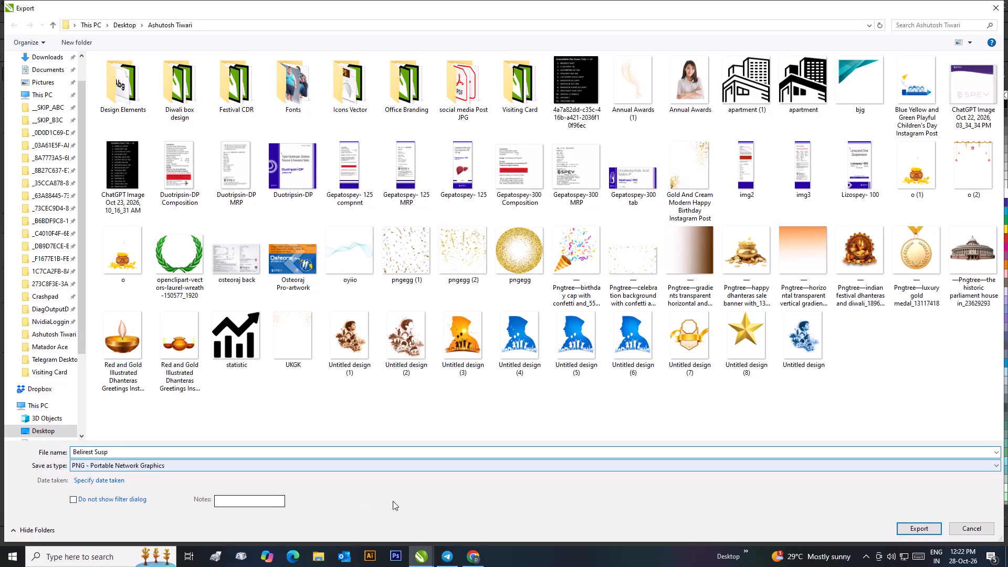
{"action": "left_click", "coordinate": [911, 528]}
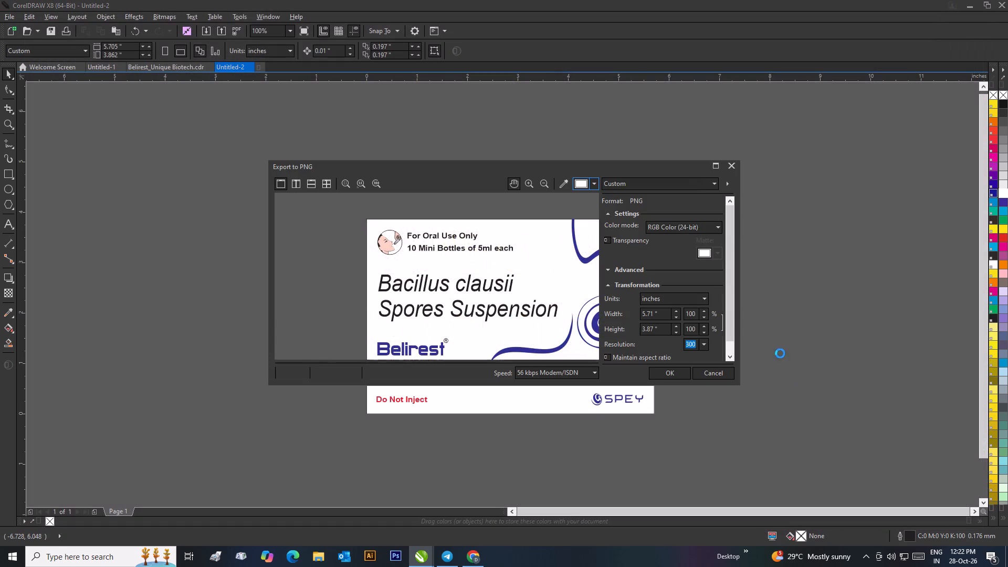
{"action": "left_click", "coordinate": [672, 373]}
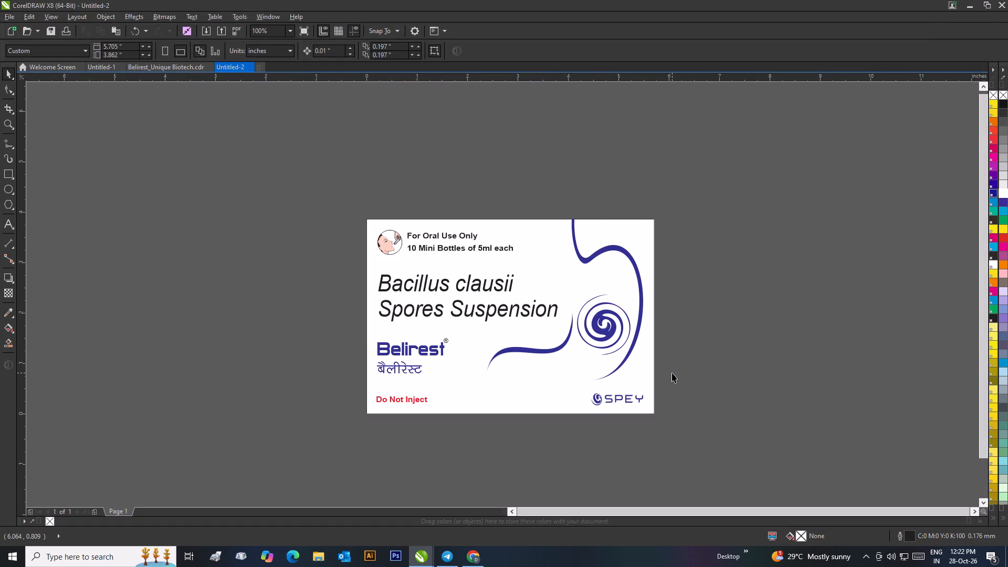
{"action": "left_click", "coordinate": [672, 373]}
Delete the front panel group, leaving the 5.705 x 3.862 inch page empty.
{"action": "left_click", "coordinate": [547, 319]}
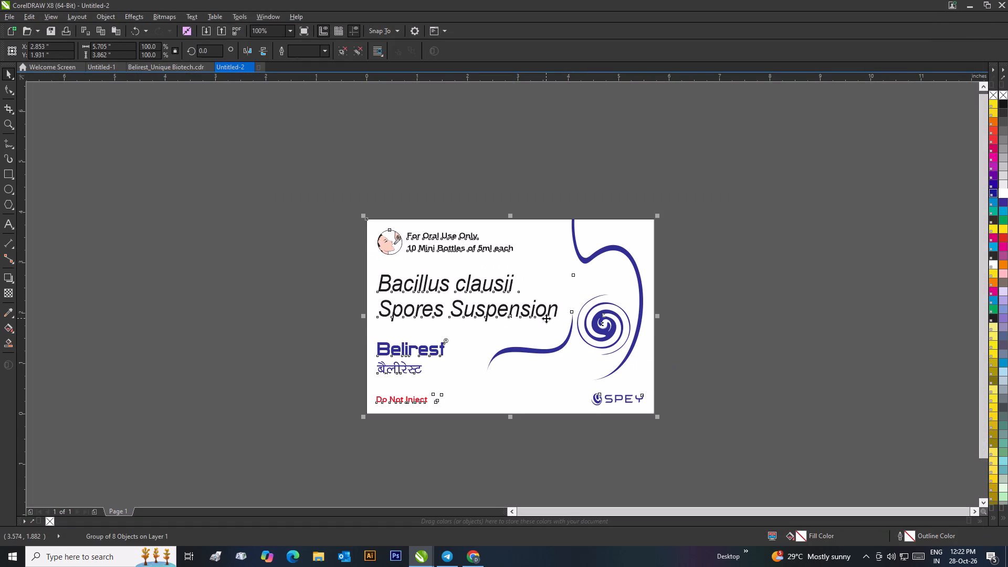
{"action": "key", "text": "Delete"}
Return to the Belirest_Unique Biotech document and locate the back panel of the 130 x 20 x 88 mm carton artwork.
{"action": "left_click", "coordinate": [160, 60]}
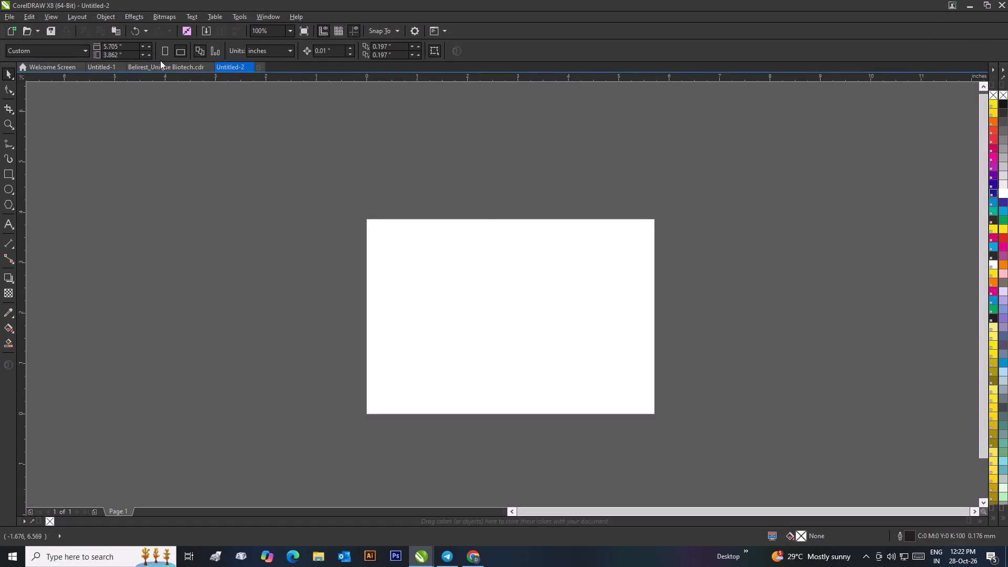
{"action": "left_click", "coordinate": [157, 67]}
{"action": "scroll", "coordinate": [372, 222], "scroll_direction": "down", "scroll_amount": 3}
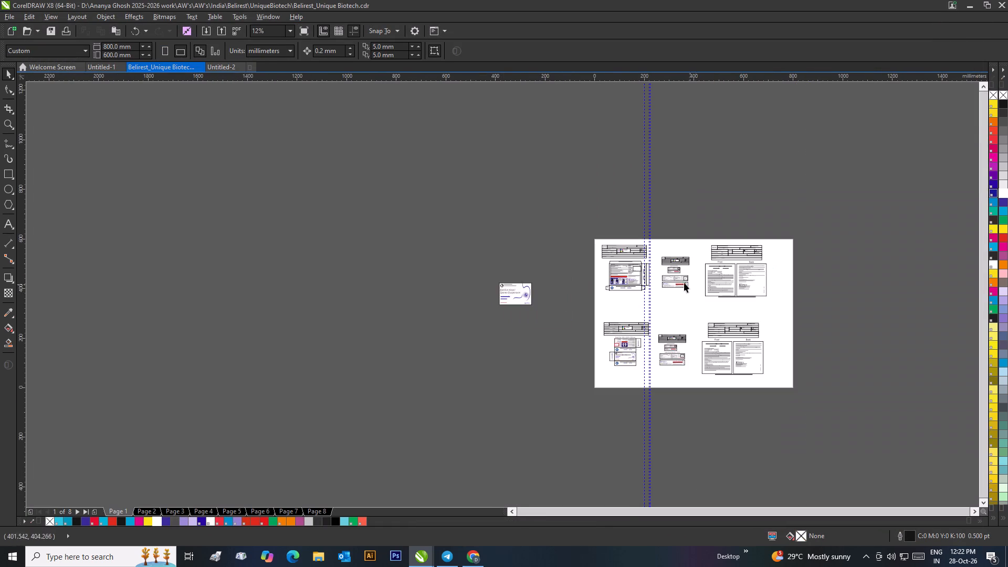
{"action": "scroll", "coordinate": [671, 278], "scroll_direction": "up", "scroll_amount": 1}
{"action": "scroll", "coordinate": [412, 283], "scroll_direction": "up", "scroll_amount": 1}
{"action": "scroll", "coordinate": [502, 295], "scroll_direction": "up", "scroll_amount": 1}
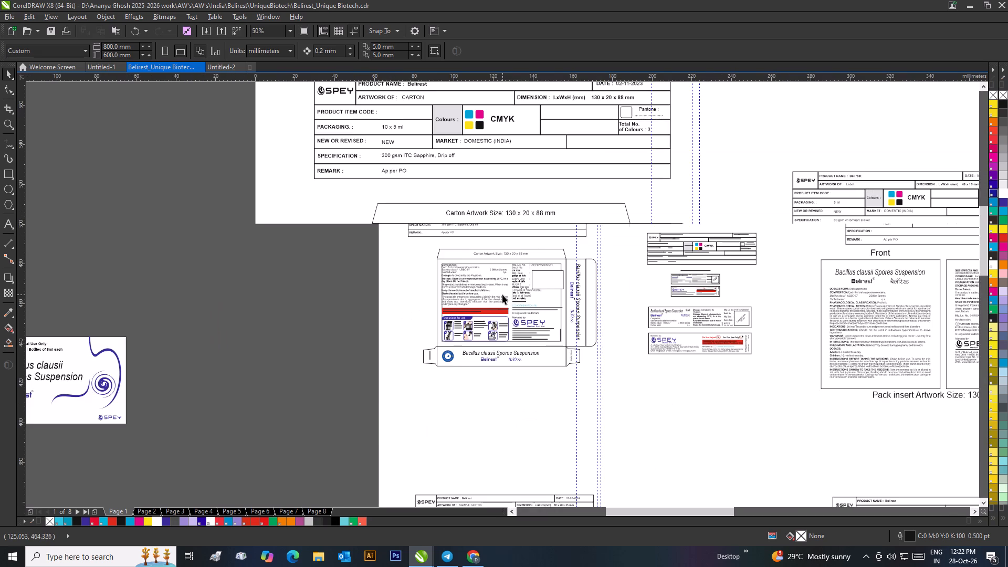
Duplicate the carton's back panel, with its outline, composition text and directions, onto the empty area beside the page.
{"action": "left_click_drag", "start_coordinate": [250, 212], "coordinate": [346, 250]}
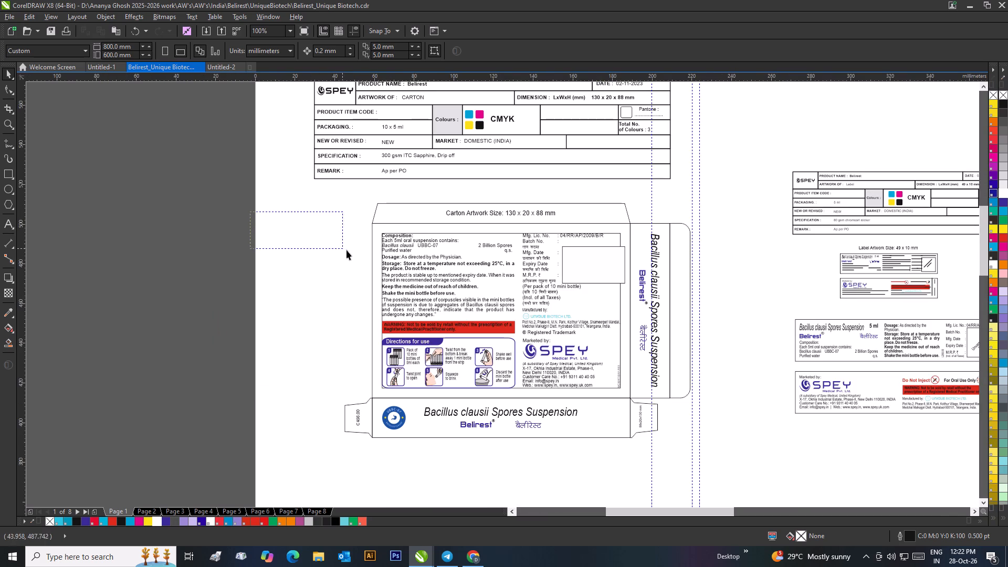
{"action": "left_click_drag", "start_coordinate": [346, 250], "coordinate": [628, 375]}
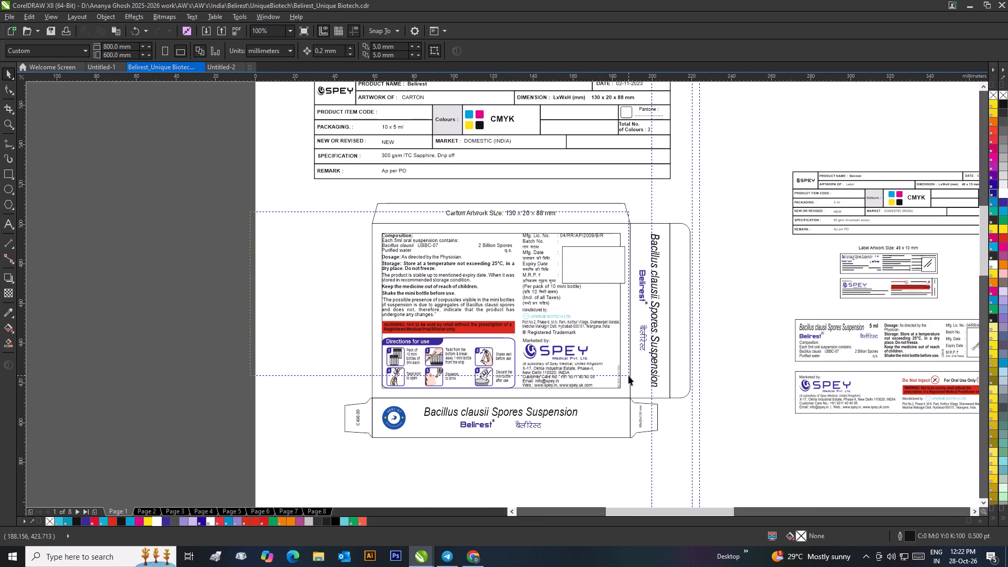
{"action": "left_click_drag", "start_coordinate": [628, 375], "coordinate": [629, 391]}
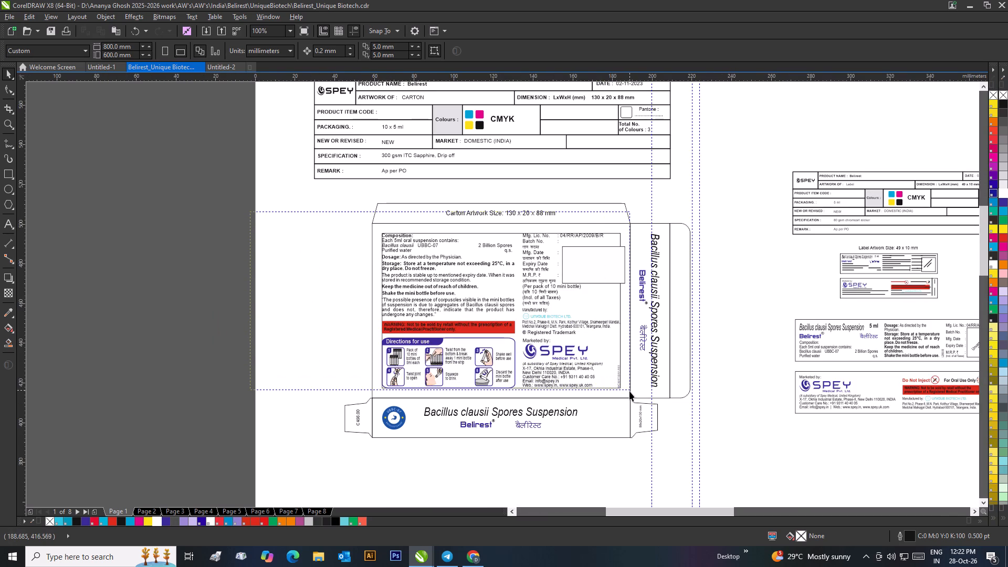
{"action": "left_click_drag", "start_coordinate": [629, 391], "coordinate": [629, 392]}
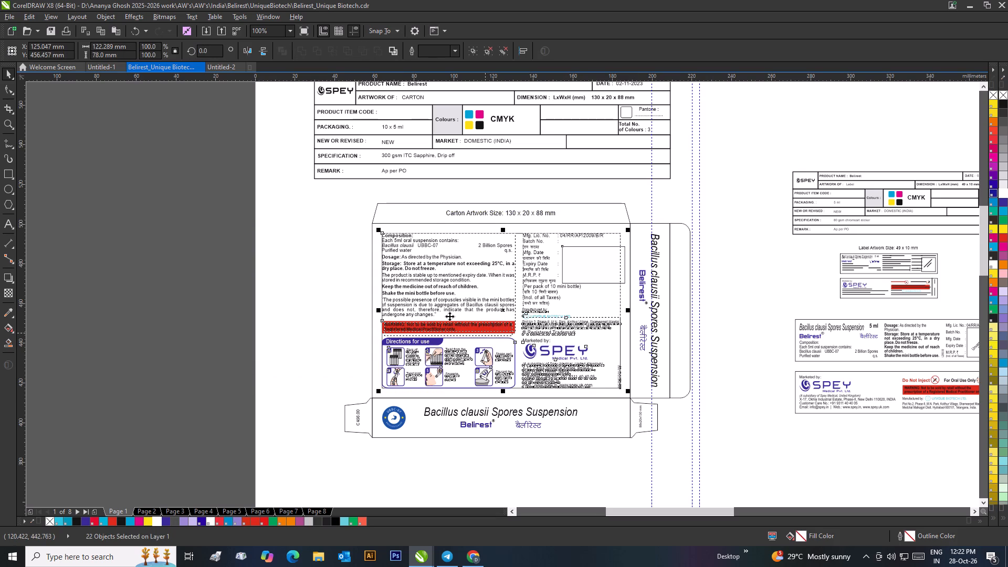
{"action": "left_click", "coordinate": [208, 224]}
{"action": "left_click_drag", "start_coordinate": [251, 222], "coordinate": [631, 392]}
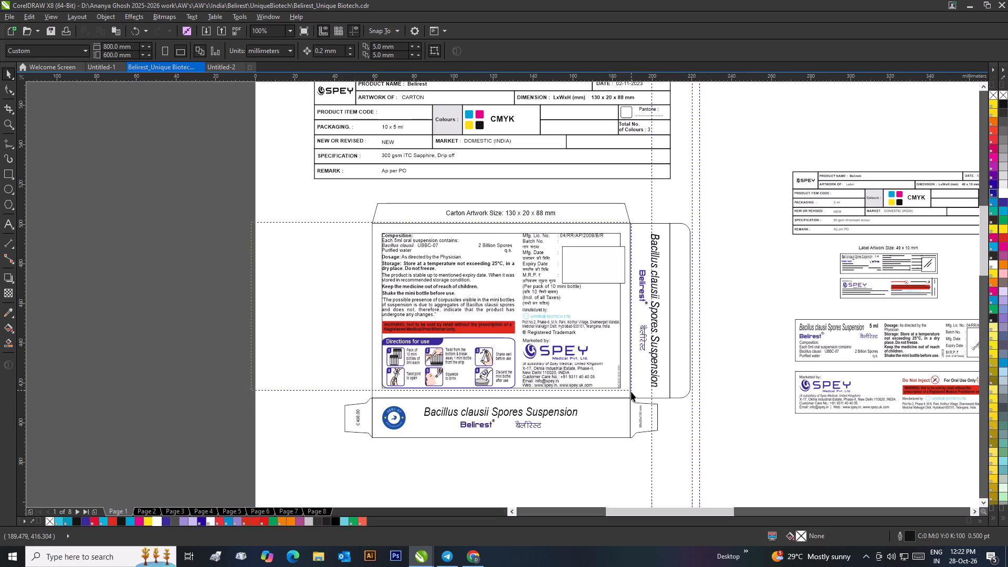
{"action": "left_click_drag", "start_coordinate": [631, 392], "coordinate": [632, 403]}
{"action": "scroll", "coordinate": [566, 361], "scroll_direction": "down", "scroll_amount": 1}
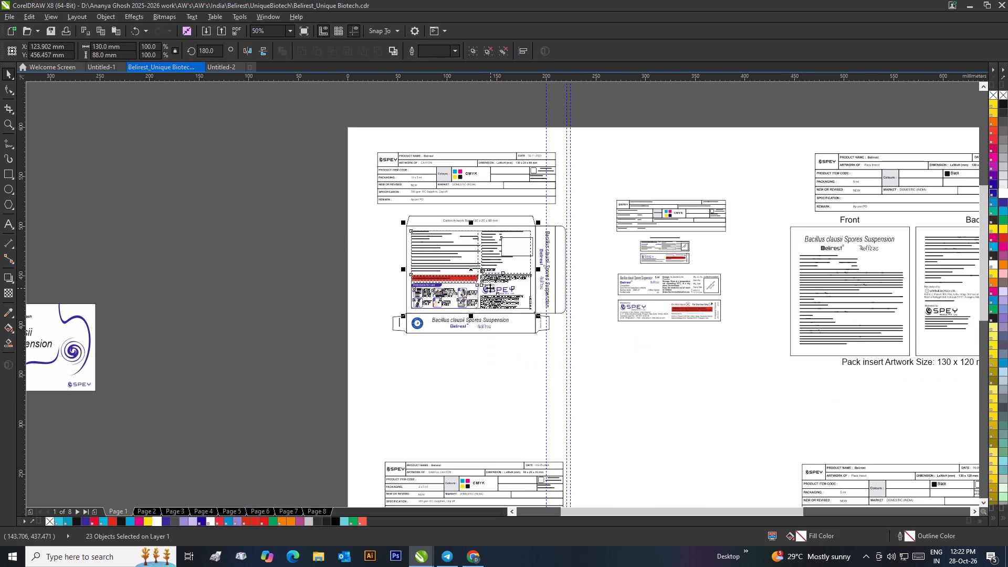
{"action": "left_click_drag", "start_coordinate": [481, 271], "coordinate": [262, 218]}
{"action": "right_click", "coordinate": [262, 218]}
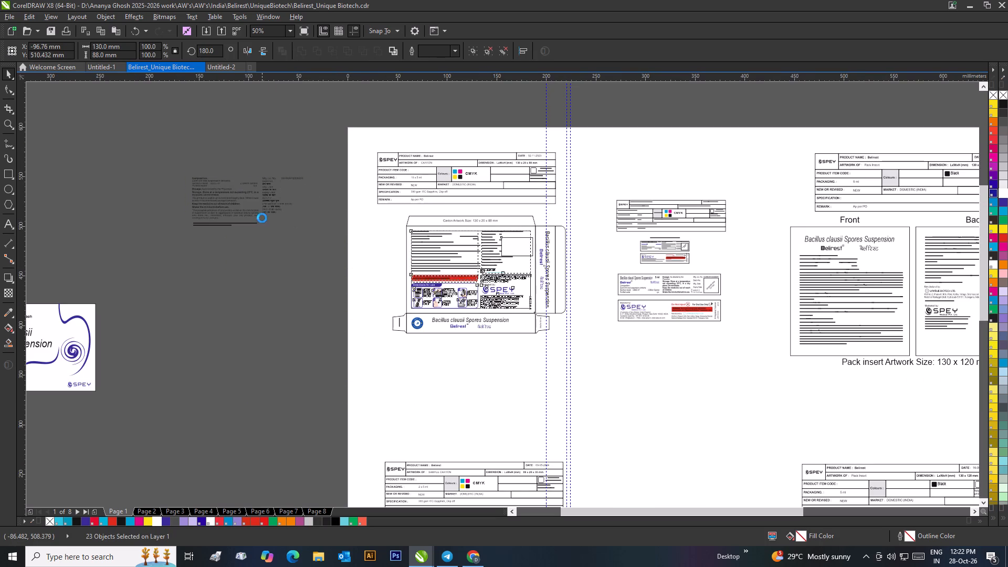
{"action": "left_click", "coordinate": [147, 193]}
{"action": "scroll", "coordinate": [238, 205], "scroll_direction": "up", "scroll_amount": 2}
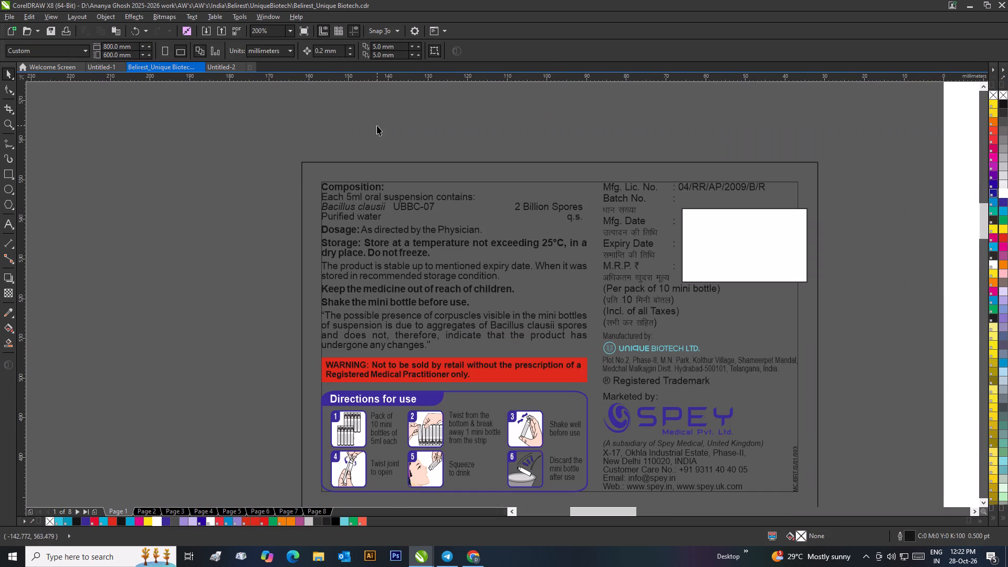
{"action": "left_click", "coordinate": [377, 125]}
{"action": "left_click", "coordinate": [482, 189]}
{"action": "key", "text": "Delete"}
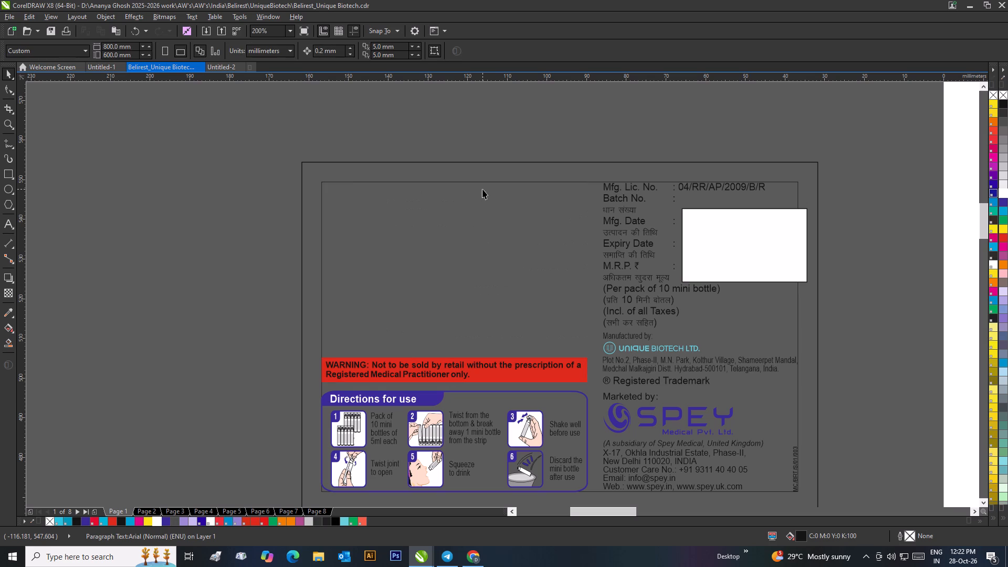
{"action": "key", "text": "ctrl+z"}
Delete the thin inner margin rectangle around the text of the duplicated back panel.
{"action": "left_click", "coordinate": [502, 118]}
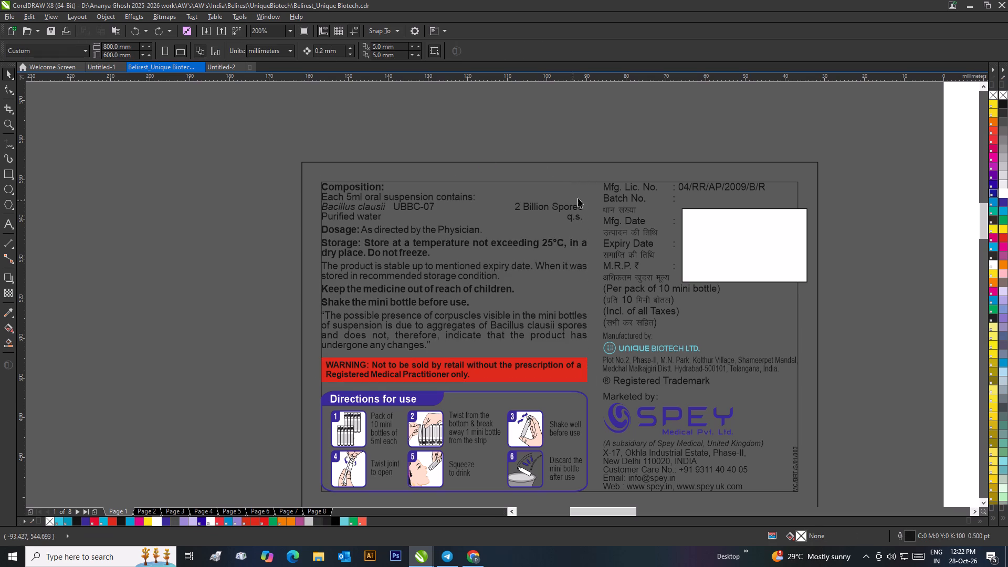
{"action": "left_click", "coordinate": [593, 190]}
{"action": "key", "text": "Delete"}
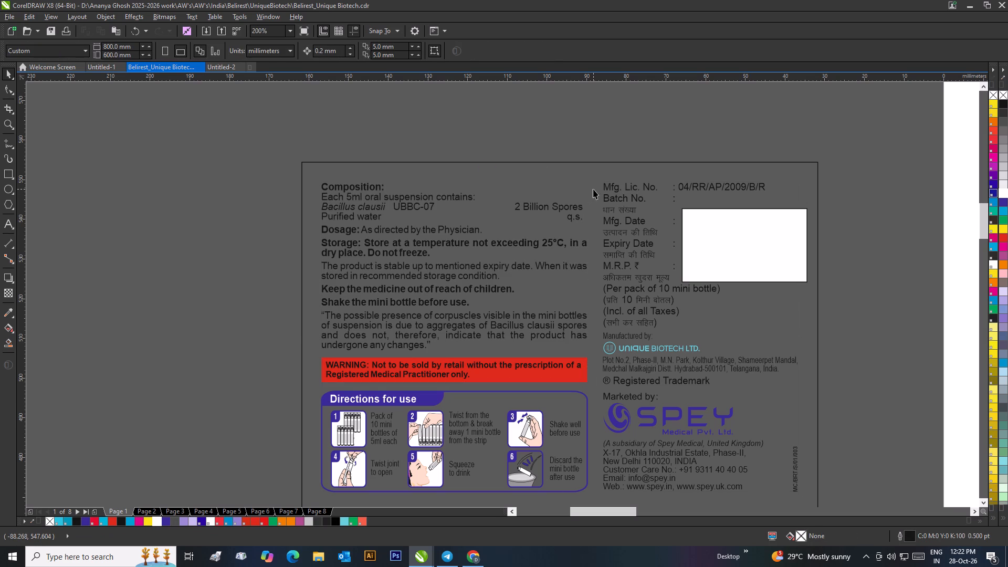
Fill the duplicated back panel's outer rectangle with white.
{"action": "left_click", "coordinate": [614, 168]}
{"action": "left_click", "coordinate": [160, 522]}
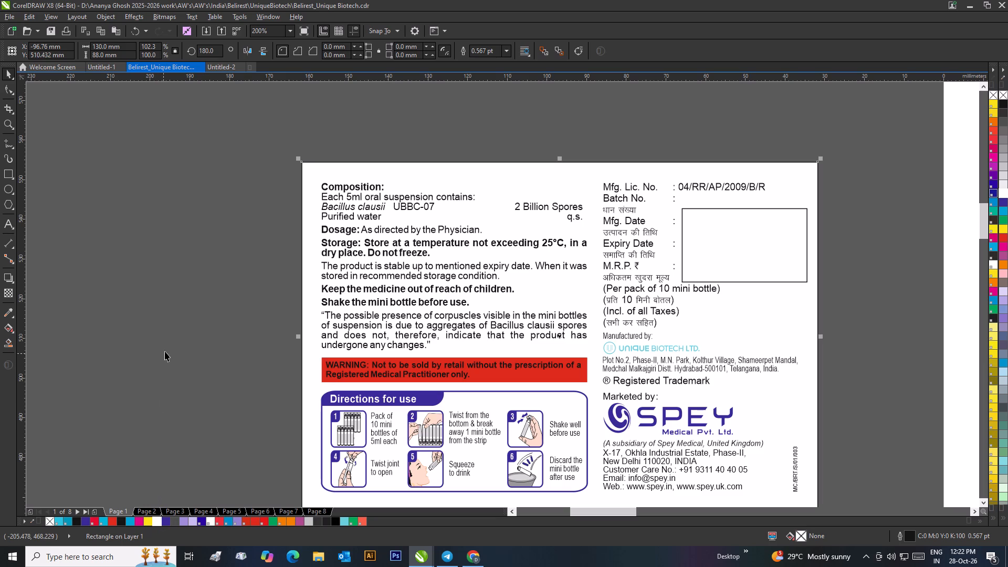
{"action": "left_click", "coordinate": [220, 324]}
Group all objects of the duplicated back panel.
{"action": "scroll", "coordinate": [283, 260], "scroll_direction": "down", "scroll_amount": 2}
{"action": "left_click_drag", "start_coordinate": [647, 256], "coordinate": [486, 381]}
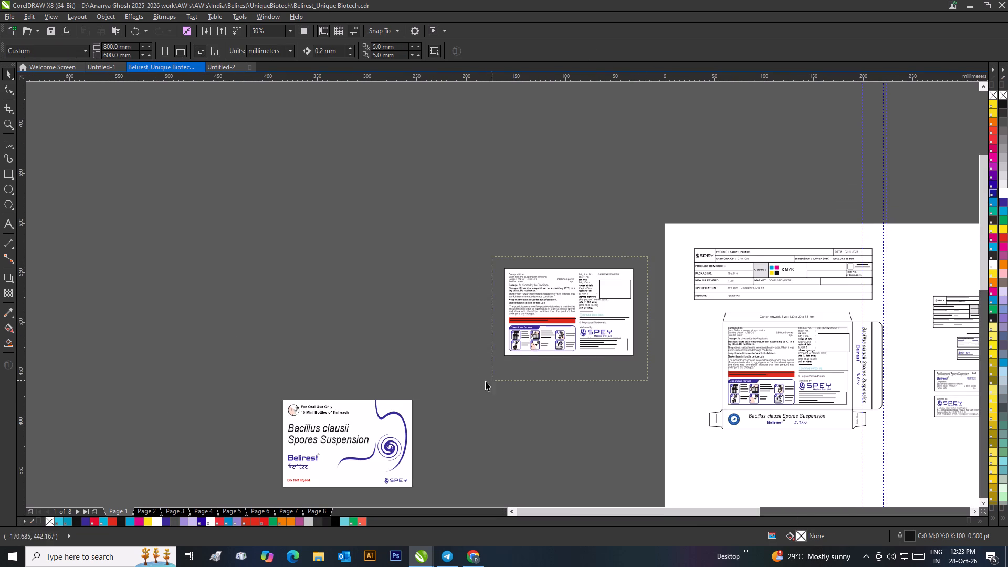
{"action": "left_click_drag", "start_coordinate": [486, 381], "coordinate": [479, 382]}
{"action": "key", "text": "ctrl+g"}
{"action": "left_click", "coordinate": [445, 297]}
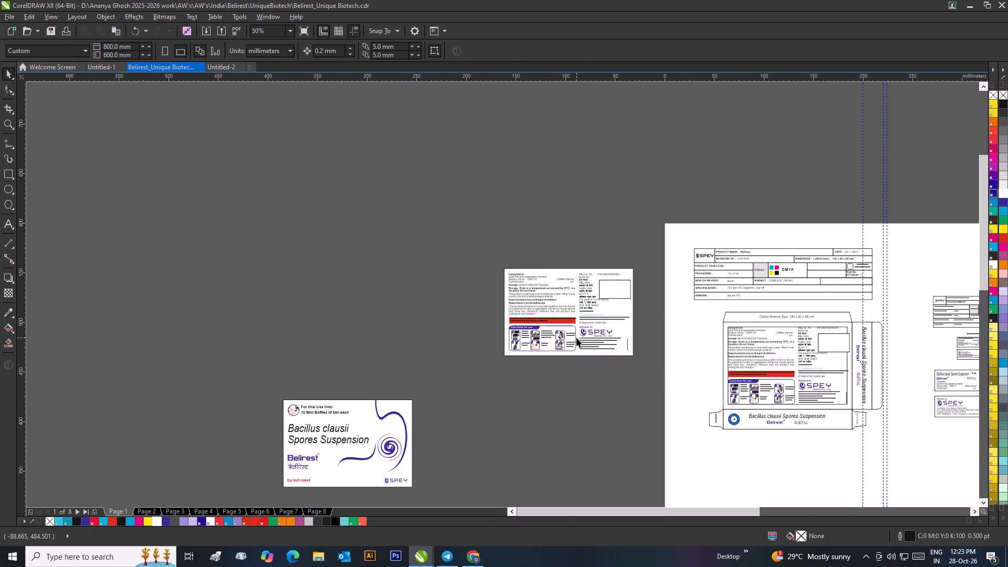
{"action": "scroll", "coordinate": [576, 338], "scroll_direction": "up", "scroll_amount": 2}
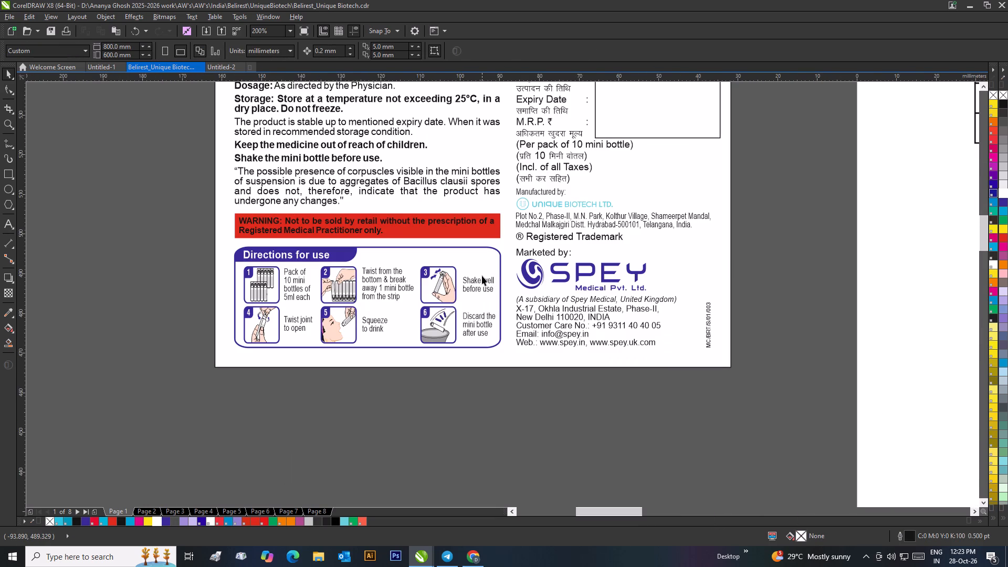
{"action": "scroll", "coordinate": [564, 227], "scroll_direction": "down", "scroll_amount": 1}
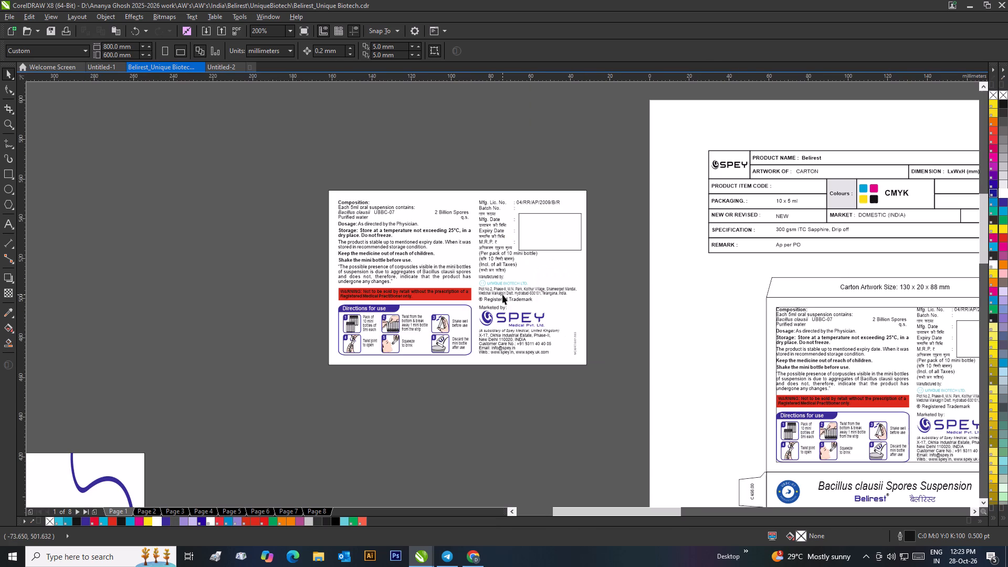
{"action": "left_click_drag", "start_coordinate": [609, 187], "coordinate": [293, 383]}
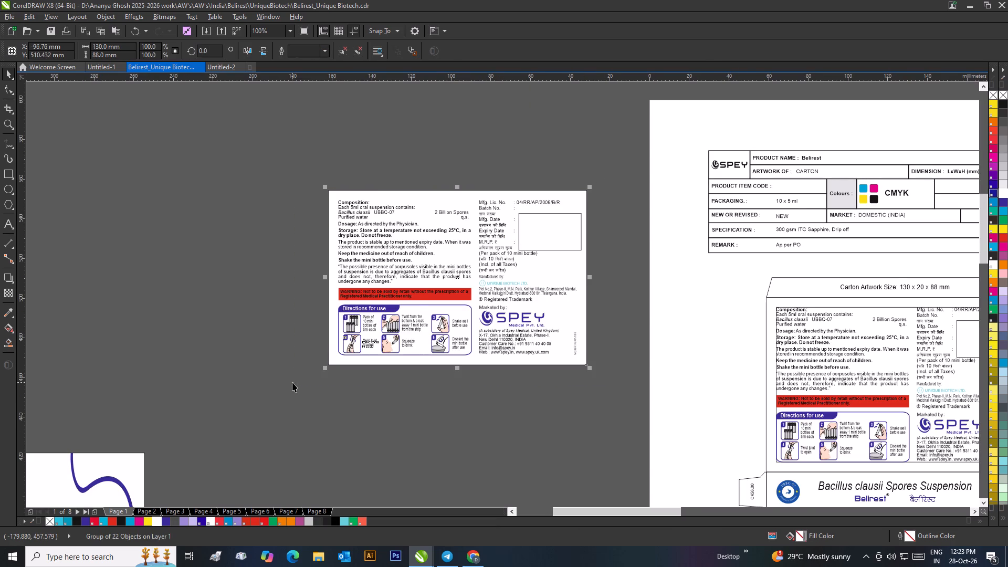
{"action": "key", "text": "ctrl+g"}
{"action": "left_click", "coordinate": [251, 271]}
Copy the grouped back panel into the Untitled-2 document and centre it on the page.
{"action": "left_click", "coordinate": [375, 259]}
{"action": "right_click", "coordinate": [375, 259]}
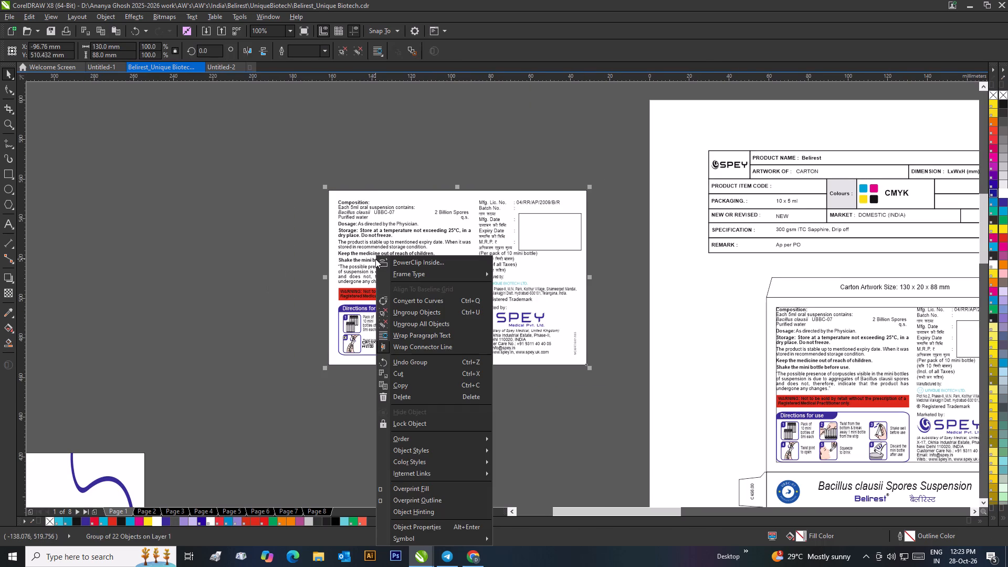
{"action": "left_click", "coordinate": [409, 385]}
{"action": "left_click", "coordinate": [258, 152]}
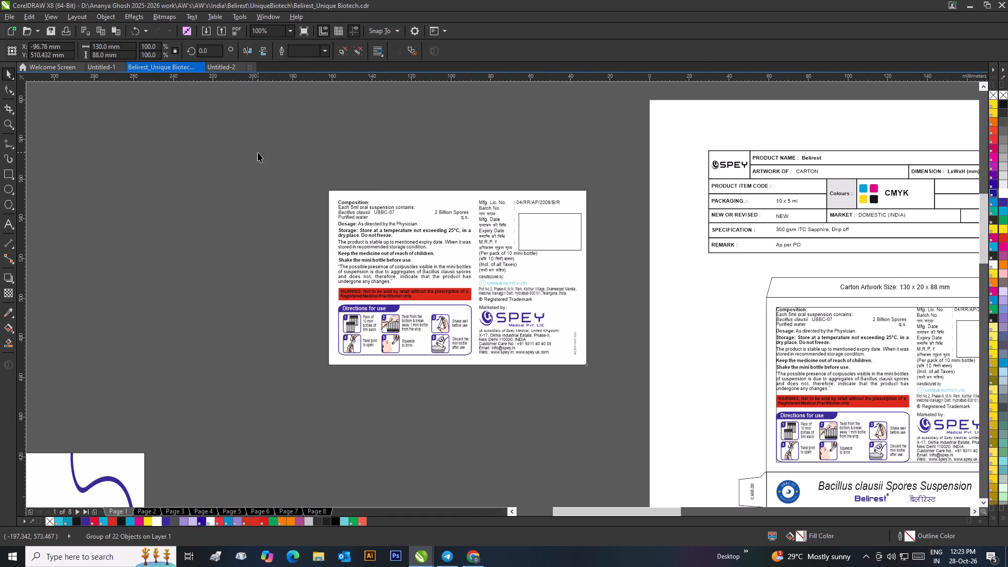
{"action": "left_click", "coordinate": [226, 66]}
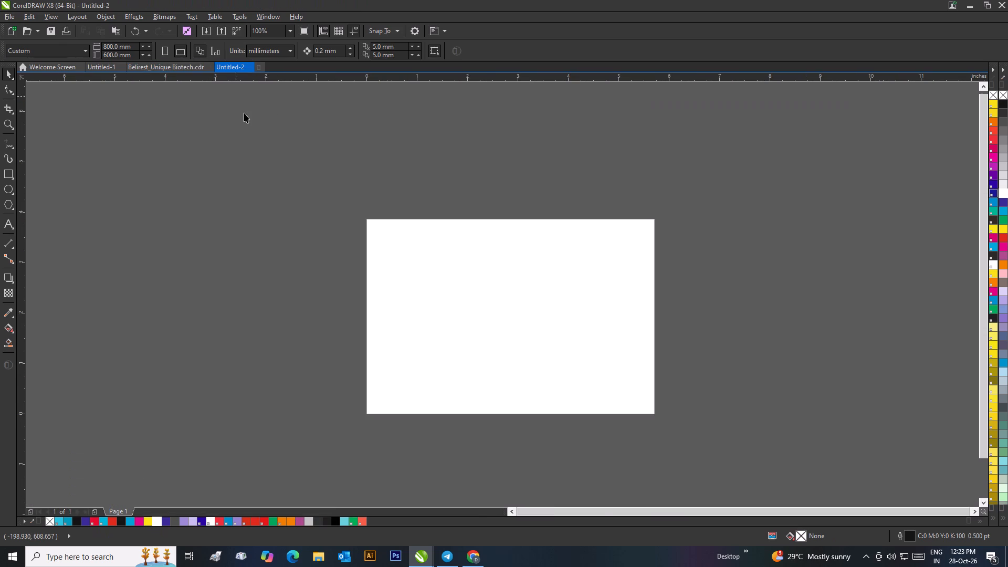
{"action": "key", "text": "ctrl+v"}
{"action": "key", "text": "p"}
{"action": "left_click", "coordinate": [457, 182]}
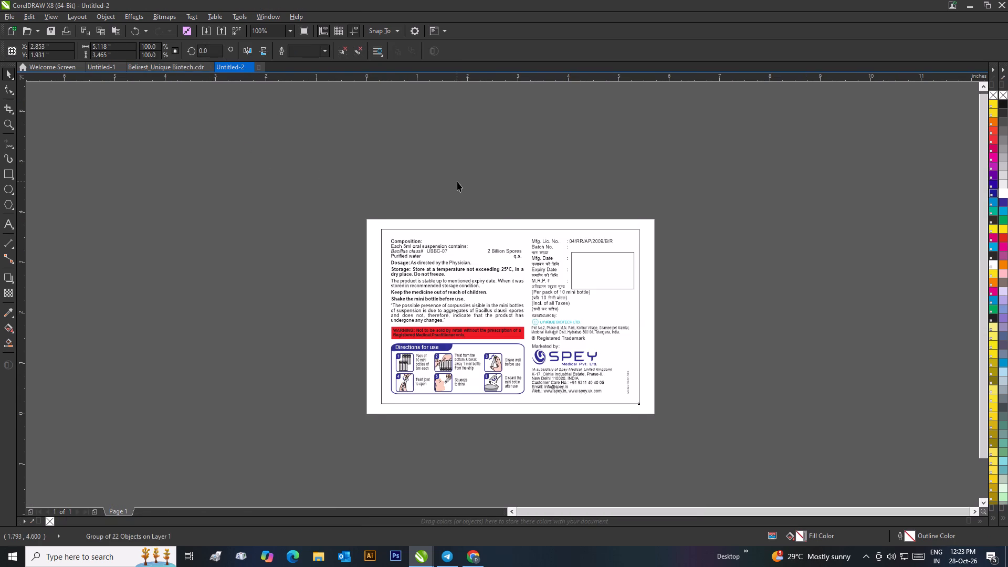
Set the Untitled-2 page size to the back panel's dimensions, 5.118 inches wide and 3.465 inches high.
{"action": "left_click", "coordinate": [457, 240]}
{"action": "left_click_drag", "start_coordinate": [443, 262], "coordinate": [426, 260]}
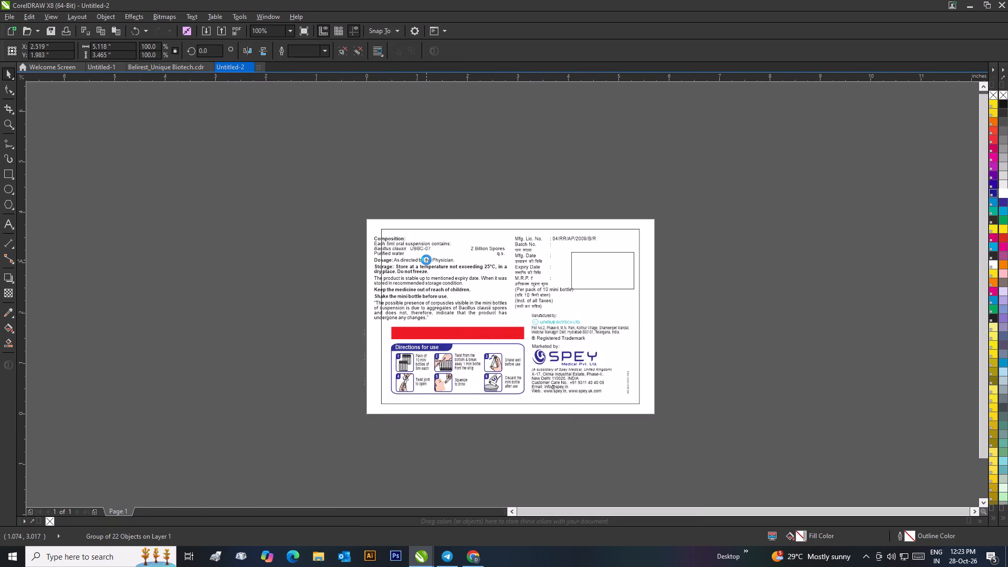
{"action": "left_click_drag", "start_coordinate": [424, 262], "coordinate": [442, 261]}
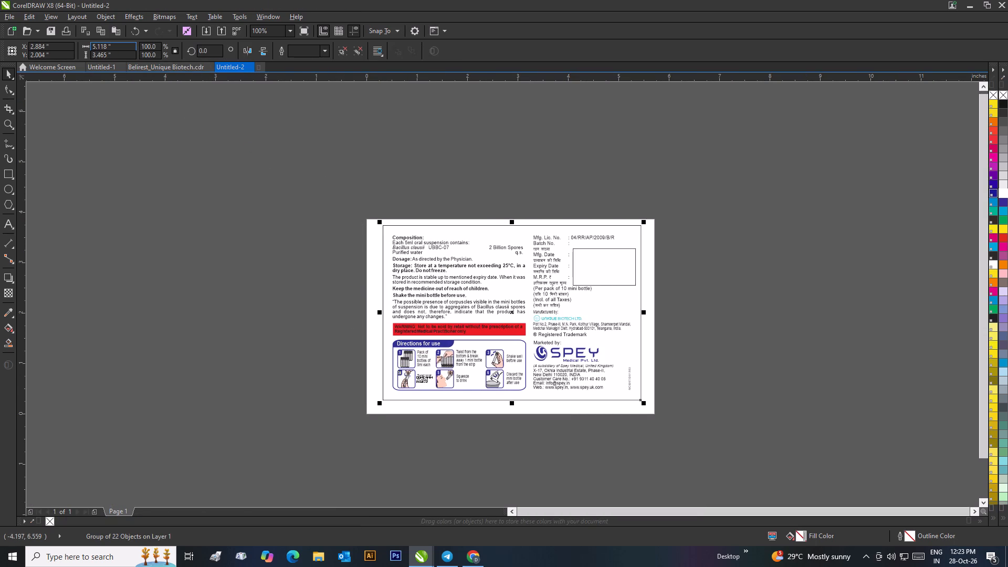
{"action": "left_click_drag", "start_coordinate": [123, 44], "coordinate": [80, 47]}
{"action": "key", "text": "ctrl+c"}
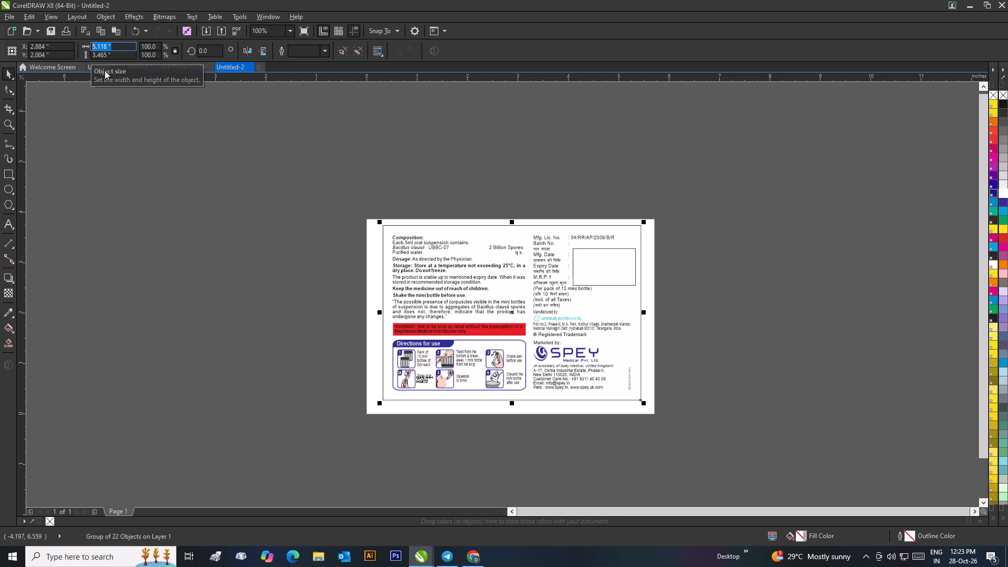
{"action": "left_click", "coordinate": [161, 144]}
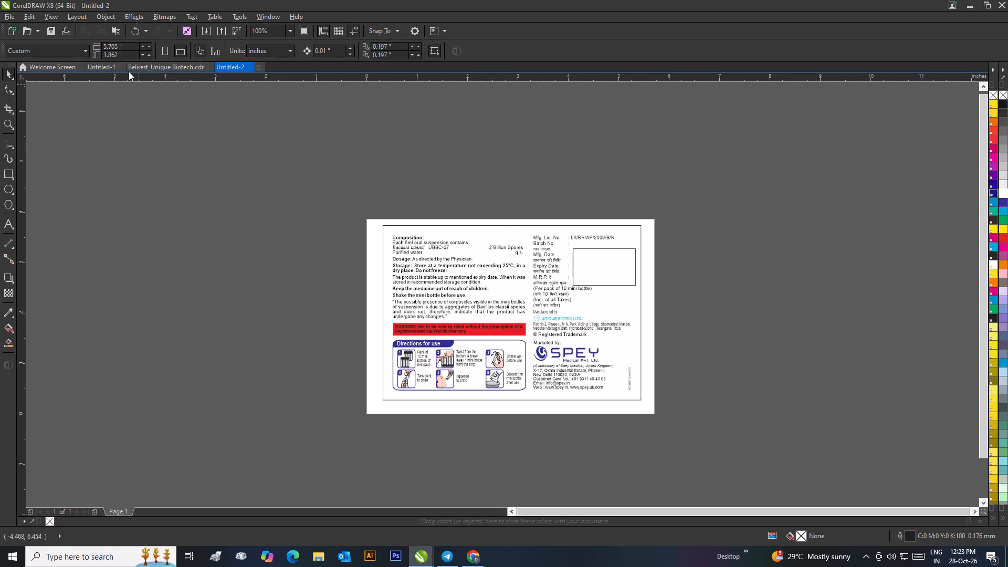
{"action": "left_click_drag", "start_coordinate": [127, 46], "coordinate": [83, 46]}
{"action": "key", "text": "BackSpace"}
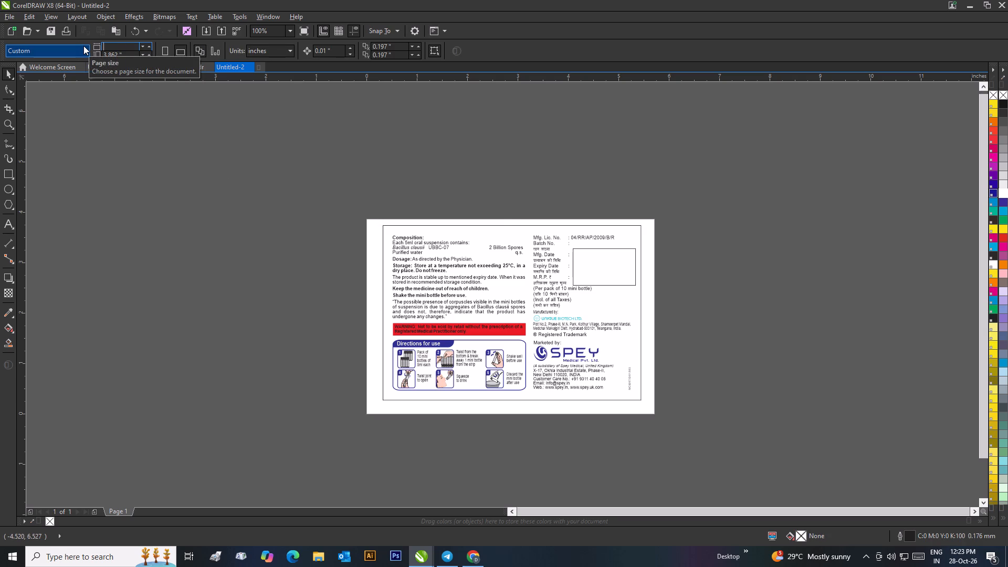
{"action": "key", "text": "ctrl+v"}
{"action": "key", "text": "Tab"}
{"action": "key", "text": "BackSpace"}
{"action": "type", "text": "3."}
{"action": "type", "text": "465"}
{"action": "key", "text": "Return"}
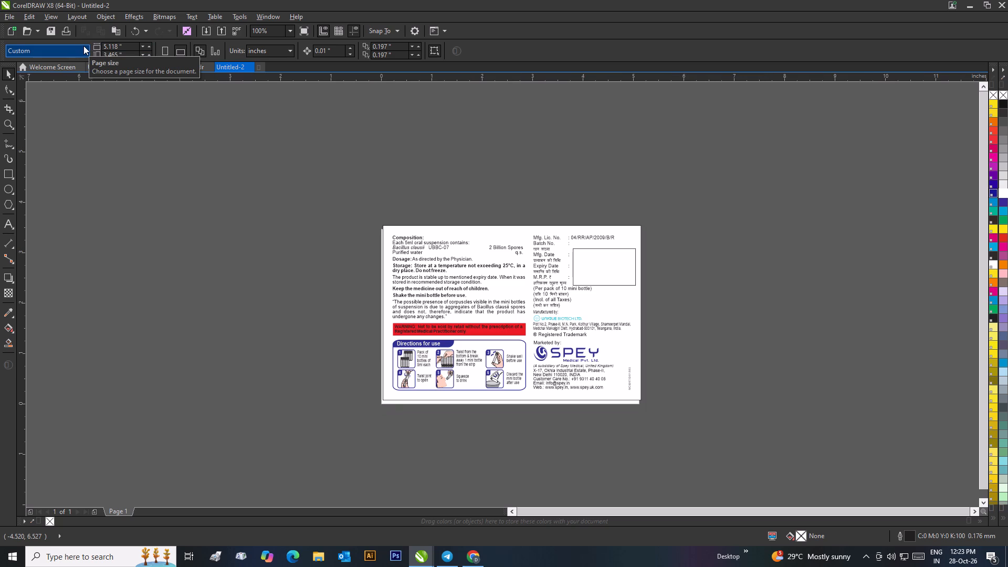
{"action": "left_click", "coordinate": [228, 305]}
Centre the back panel group on the resized page and check that it covers the page.
{"action": "left_click", "coordinate": [410, 288]}
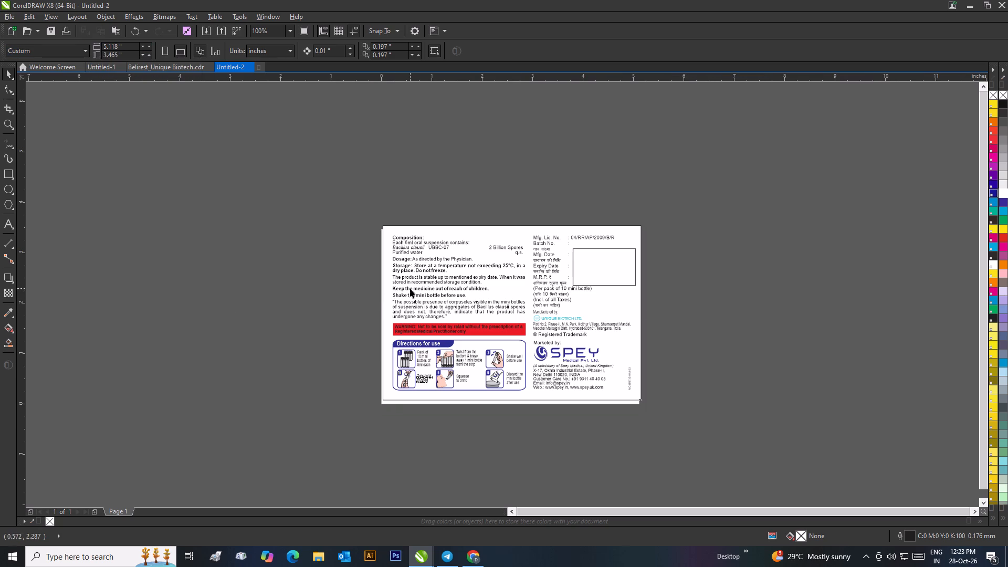
{"action": "left_click_drag", "start_coordinate": [464, 309], "coordinate": [251, 344]}
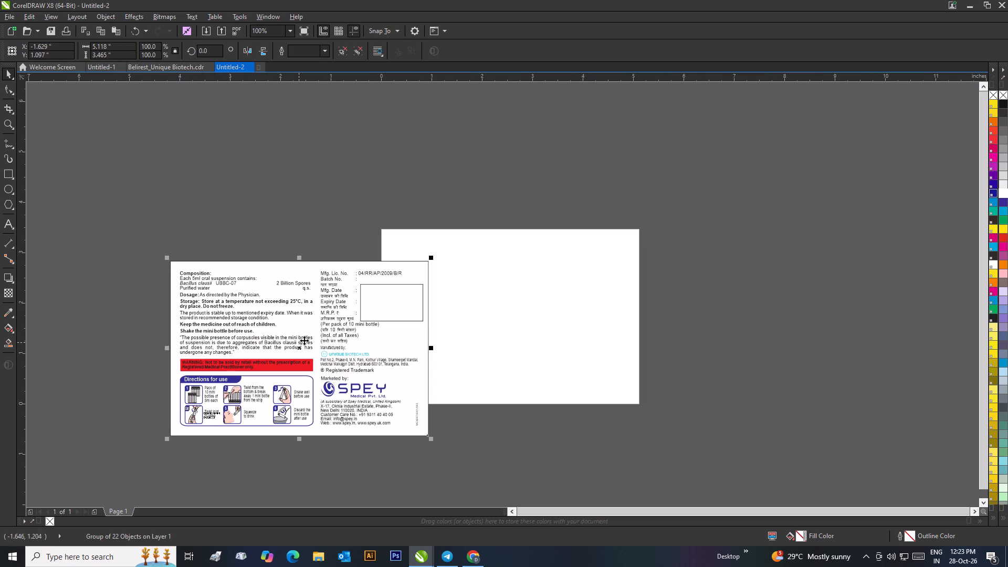
{"action": "left_click", "coordinate": [324, 241]}
{"action": "left_click", "coordinate": [313, 310]}
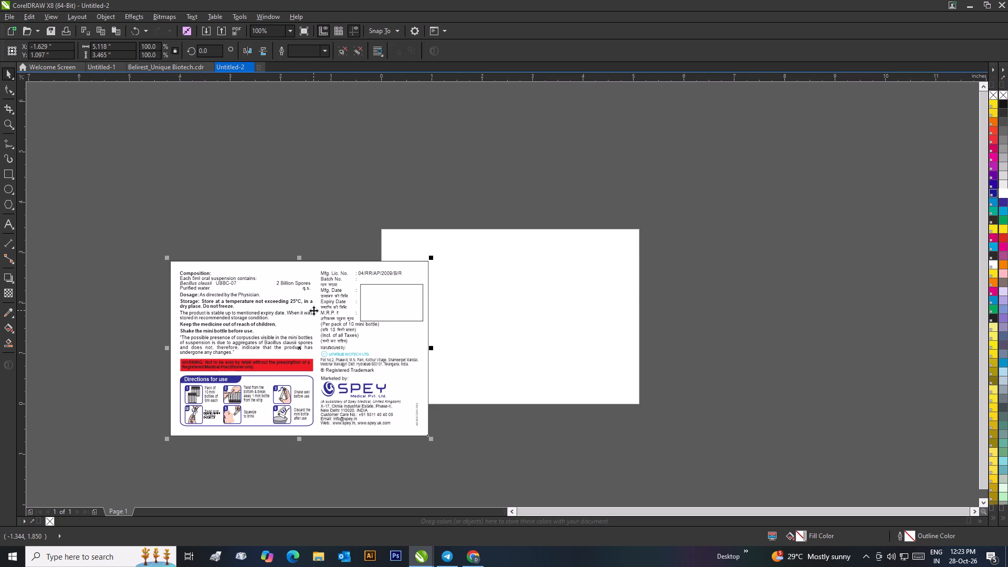
{"action": "left_click", "coordinate": [311, 243]}
{"action": "left_click", "coordinate": [311, 289]}
{"action": "key", "text": "p"}
{"action": "left_click", "coordinate": [661, 313]}
{"action": "scroll", "coordinate": [568, 309], "scroll_direction": "up", "scroll_amount": 1}
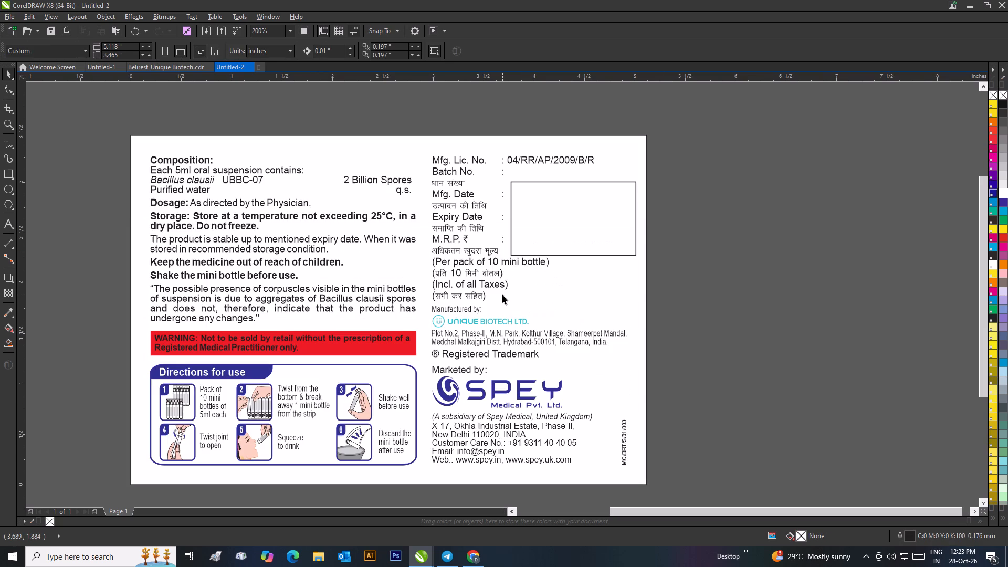
{"action": "scroll", "coordinate": [502, 295], "scroll_direction": "down", "scroll_amount": 1}
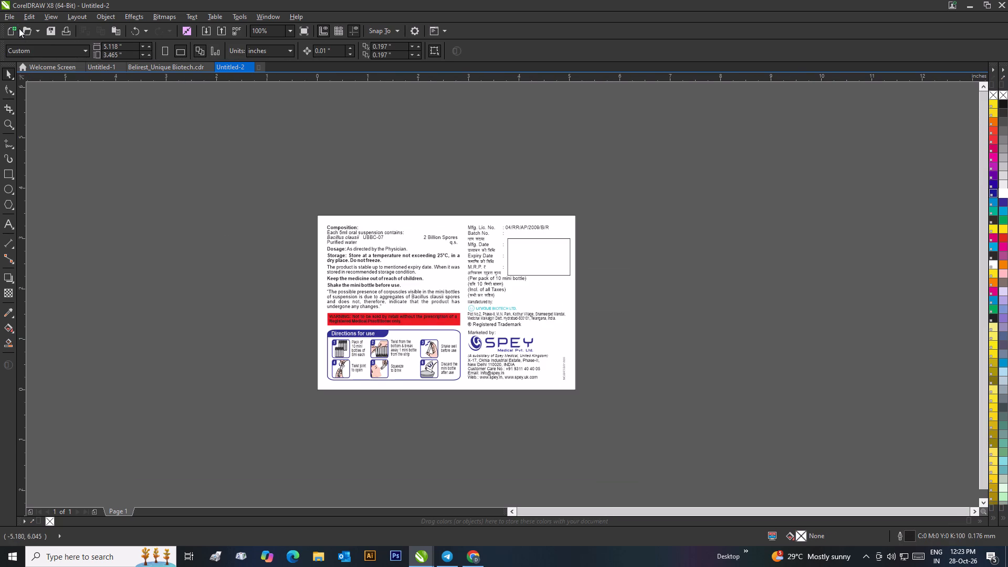
Export the back panel page as a PNG named "Belirest Susp- back" at a resolution of 300.
{"action": "left_click", "coordinate": [12, 18]}
{"action": "left_click", "coordinate": [29, 186]}
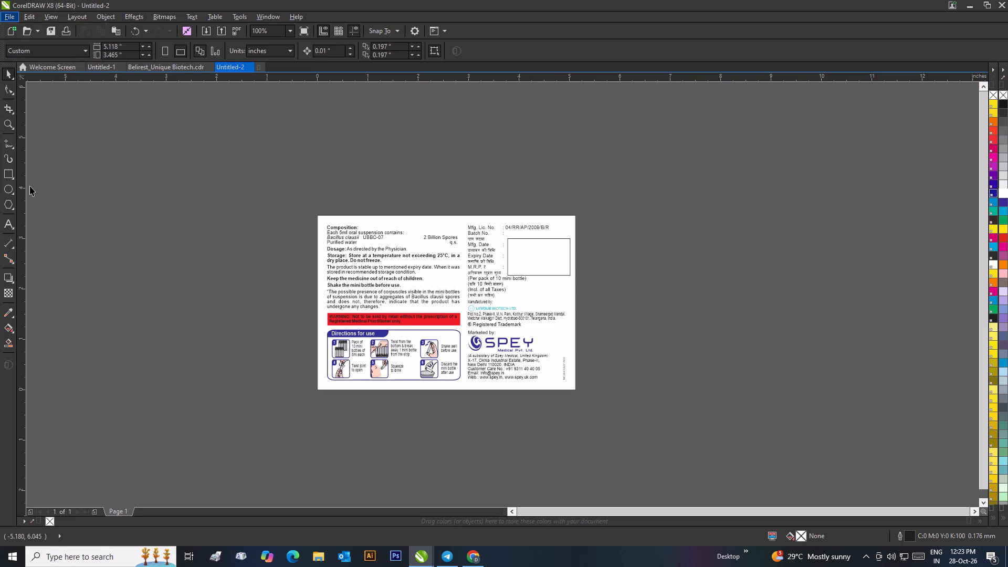
{"action": "key", "text": "BackSpace"}
{"action": "type", "text": "belire"}
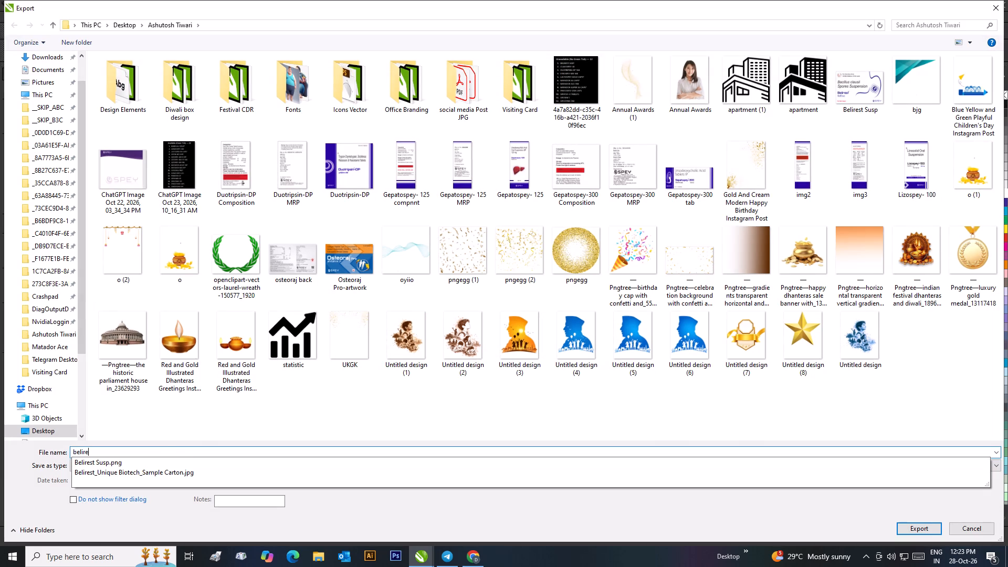
{"action": "left_click", "coordinate": [114, 459]}
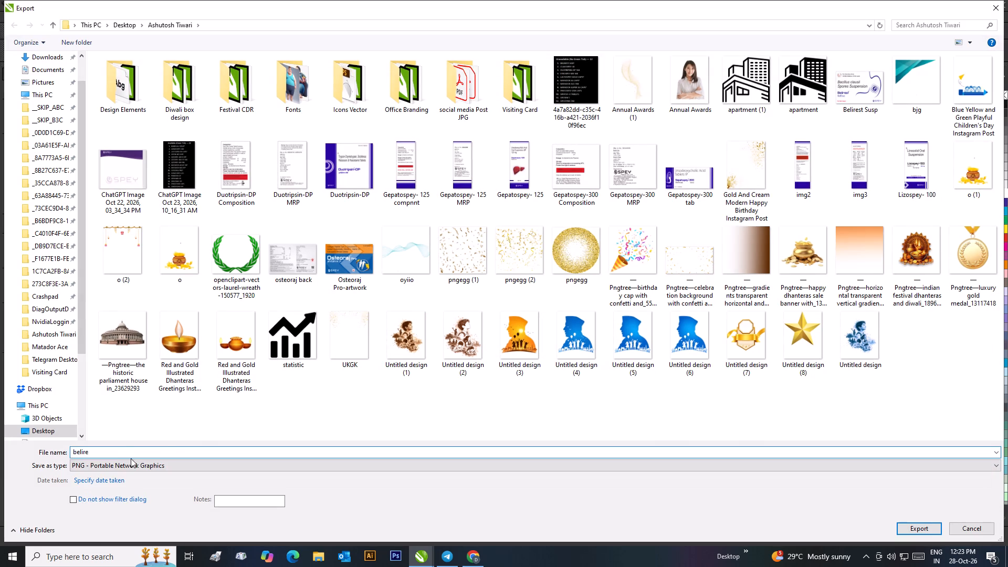
{"action": "left_click", "coordinate": [135, 452]}
{"action": "key", "text": "BackSpace"}
{"action": "key", "text": "BackSpace"}
{"action": "key", "text": "BackSpace"}
{"action": "key", "text": "BackSpace"}
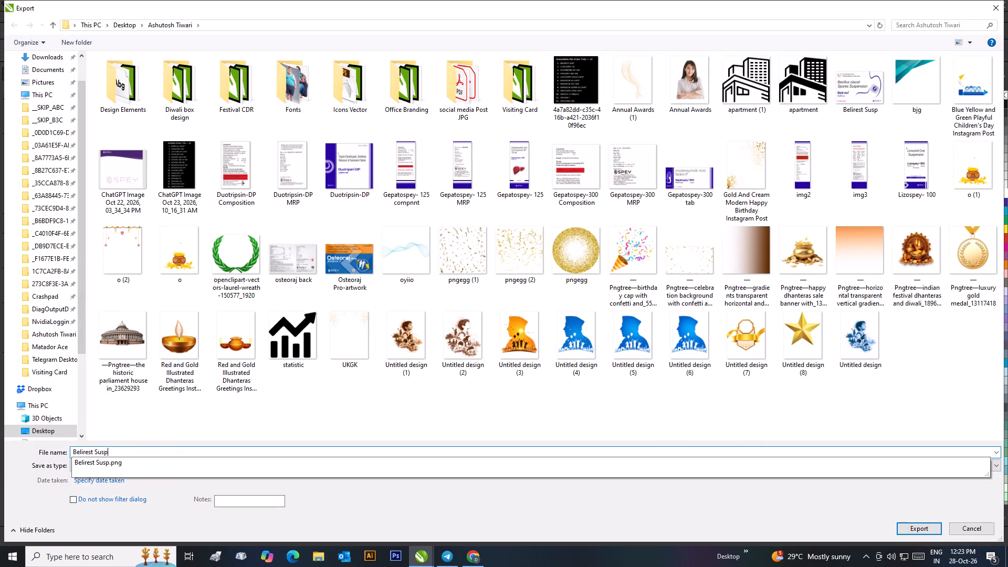
{"action": "key", "text": "space"}
{"action": "key", "text": "BackSpace"}
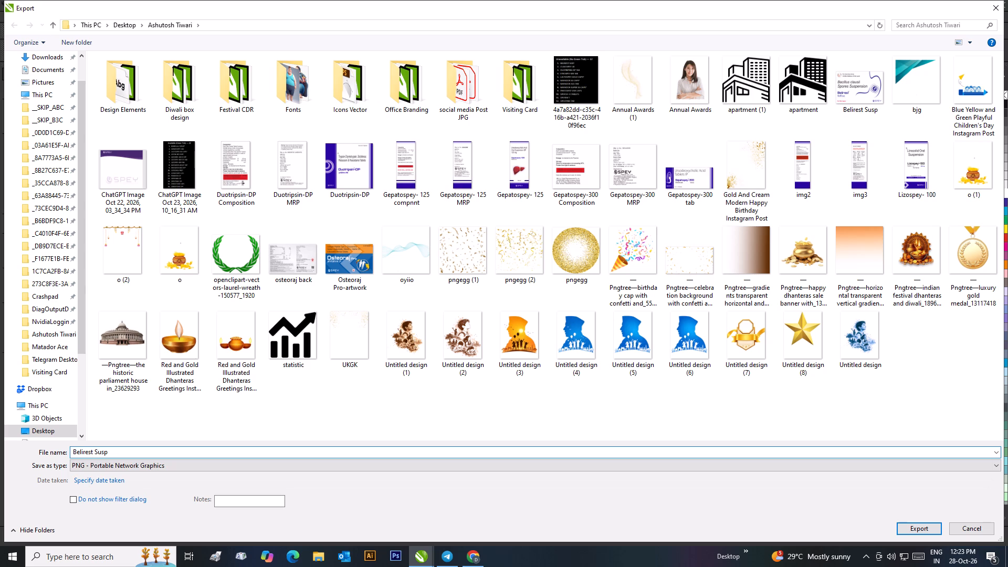
{"action": "type", "text": "-"}
{"action": "key", "text": "space"}
{"action": "type", "text": "back"}
{"action": "left_click", "coordinate": [913, 527]}
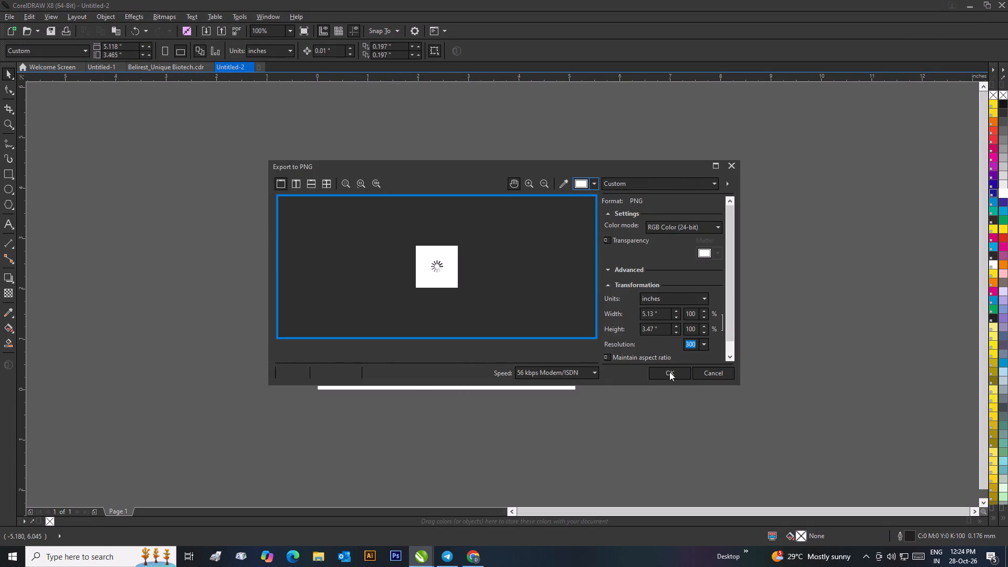
{"action": "left_click", "coordinate": [669, 373]}
Delete the back panel group from the Untitled-2 page.
{"action": "left_click", "coordinate": [418, 288]}
{"action": "key", "text": "Delete"}
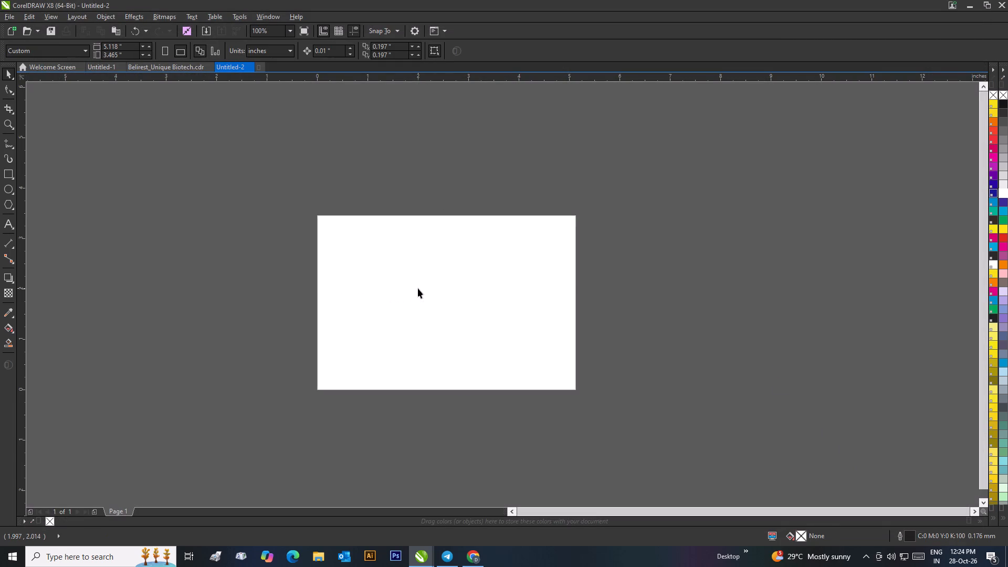
Close the Belirest_Unique Biotech drawing without saving its changes, and close the Untitled-1 document.
{"action": "left_click", "coordinate": [191, 64]}
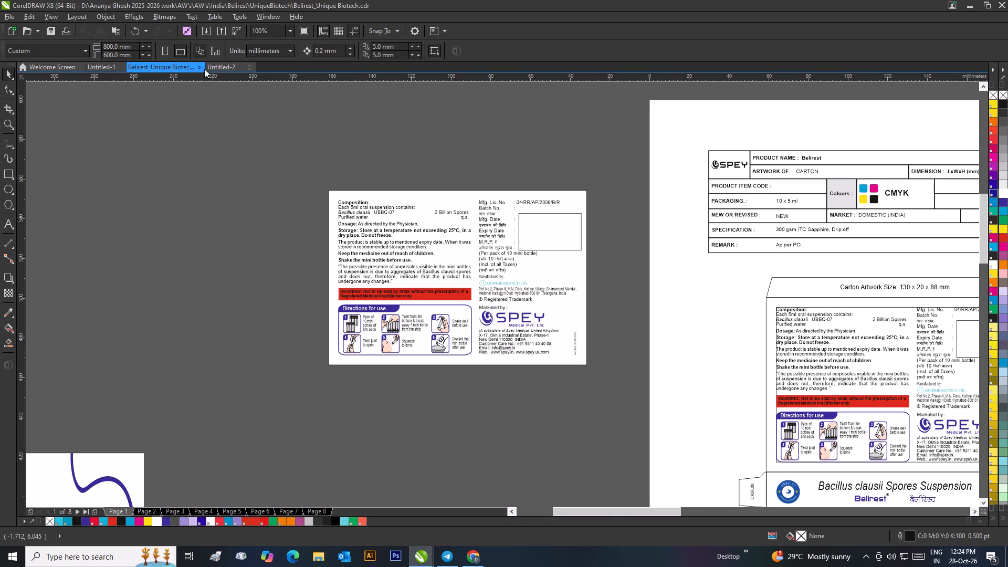
{"action": "left_click", "coordinate": [195, 64]}
{"action": "left_click", "coordinate": [199, 66]}
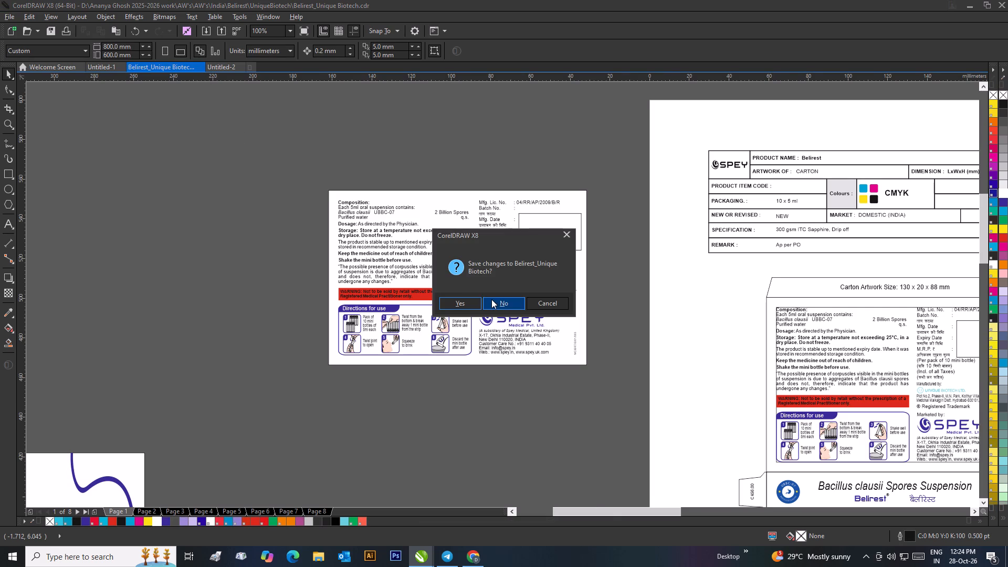
{"action": "left_click", "coordinate": [491, 299]}
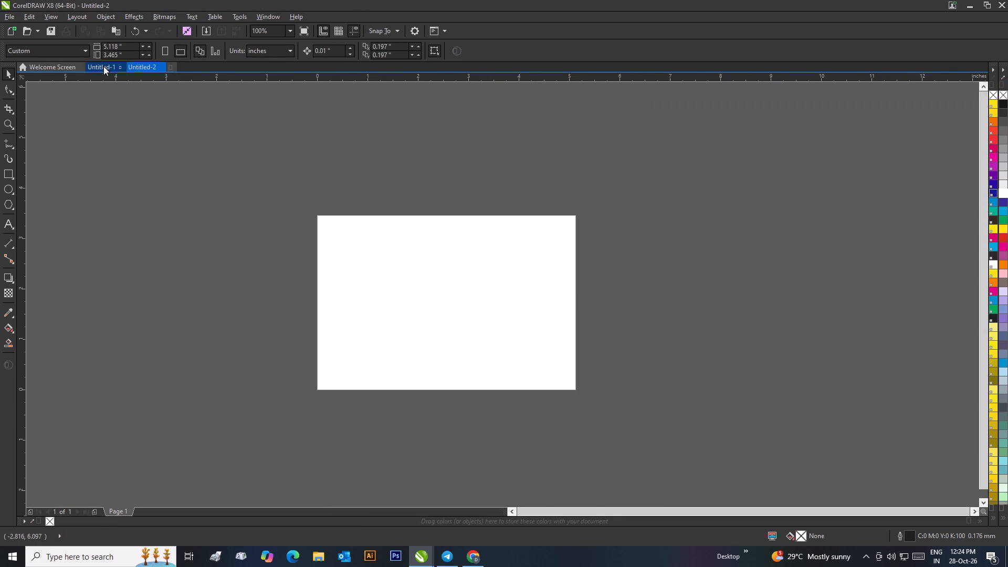
{"action": "left_click", "coordinate": [103, 66]}
{"action": "left_click", "coordinate": [122, 66]}
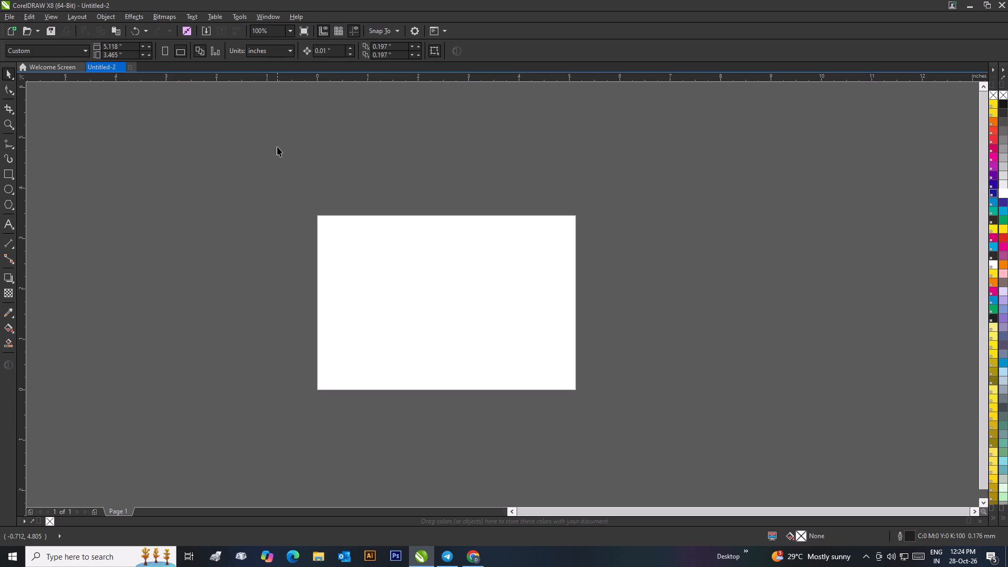
Look through the Berrylact Syrup folder's pack images and open the Berrylact Syrup_QSD Formulation drawing, accepting the permanent font substitution.
{"action": "key", "text": "ctrl+o"}
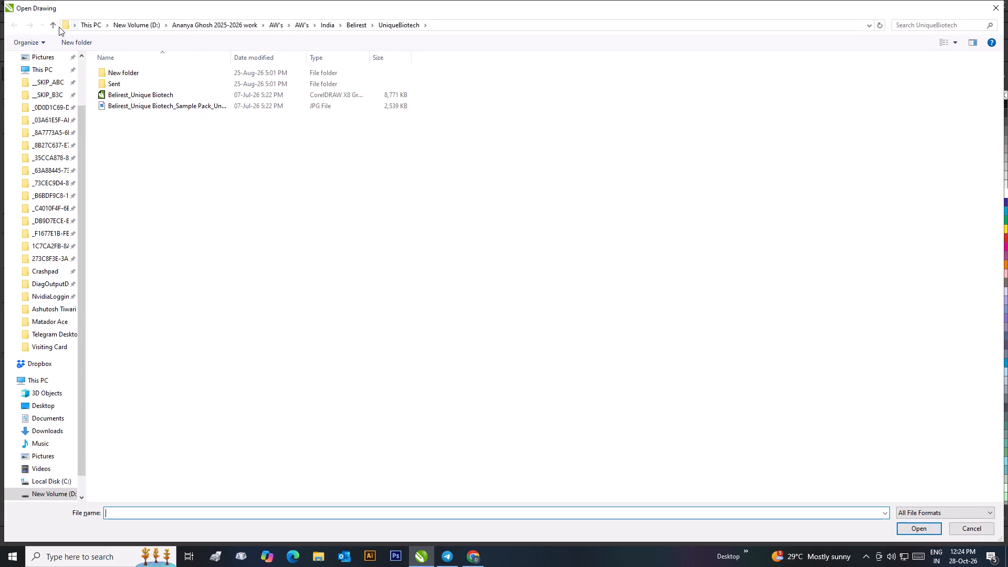
{"action": "left_click", "coordinate": [59, 27]}
{"action": "left_click", "coordinate": [54, 27]}
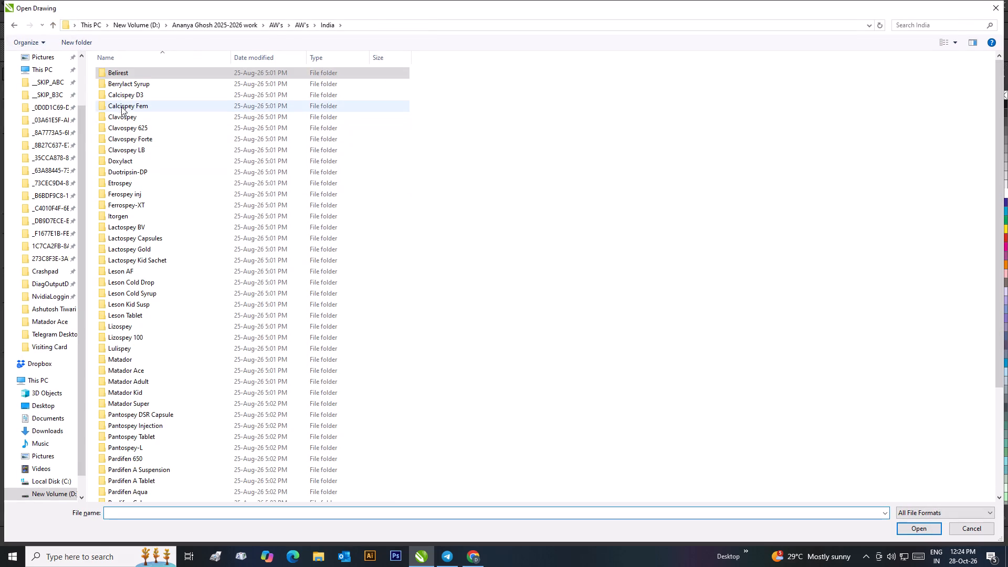
{"action": "double_click", "coordinate": [133, 84]}
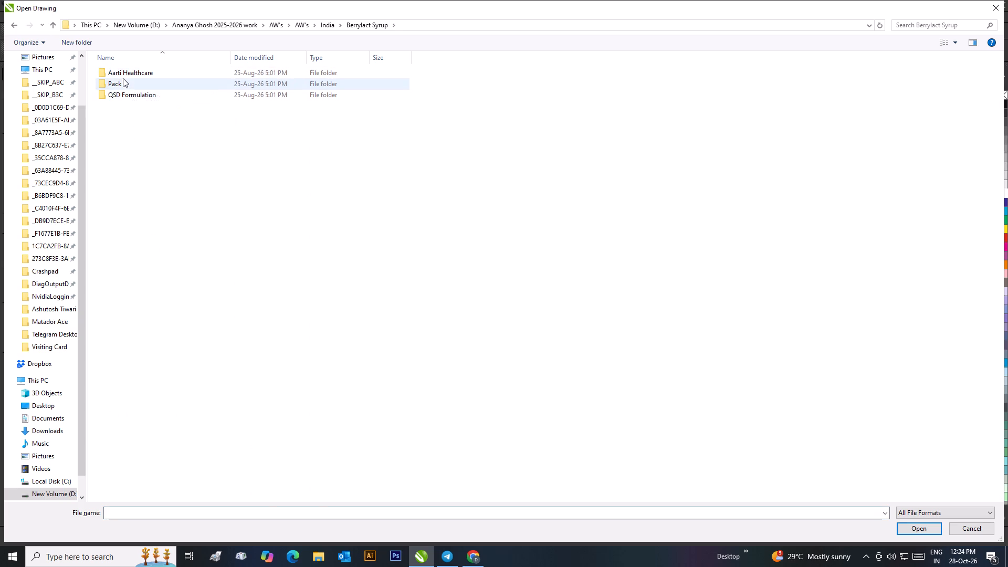
{"action": "double_click", "coordinate": [122, 79]}
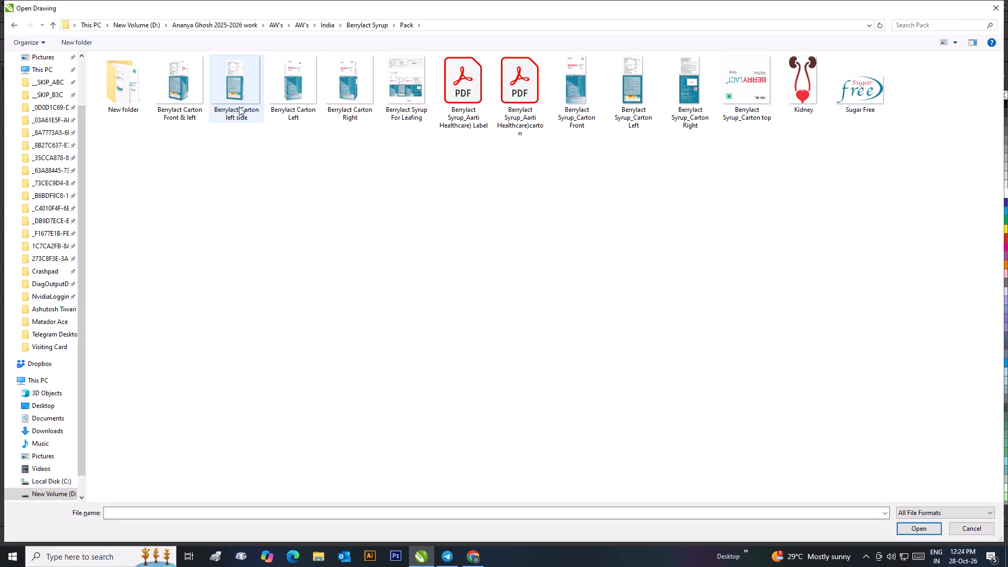
{"action": "double_click", "coordinate": [122, 94]}
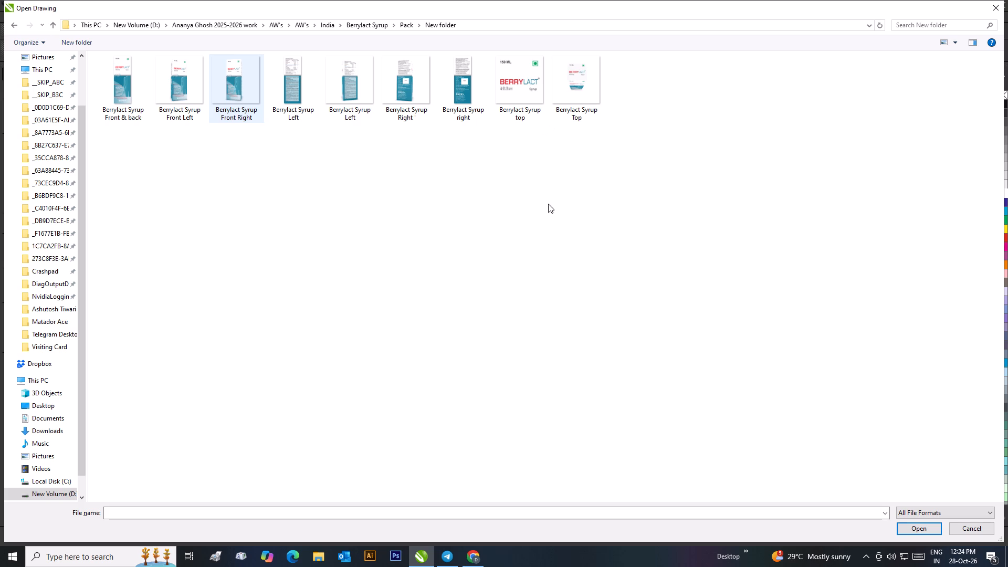
{"action": "left_click", "coordinate": [527, 214]}
{"action": "left_click", "coordinate": [55, 30]}
{"action": "left_click", "coordinate": [51, 23]}
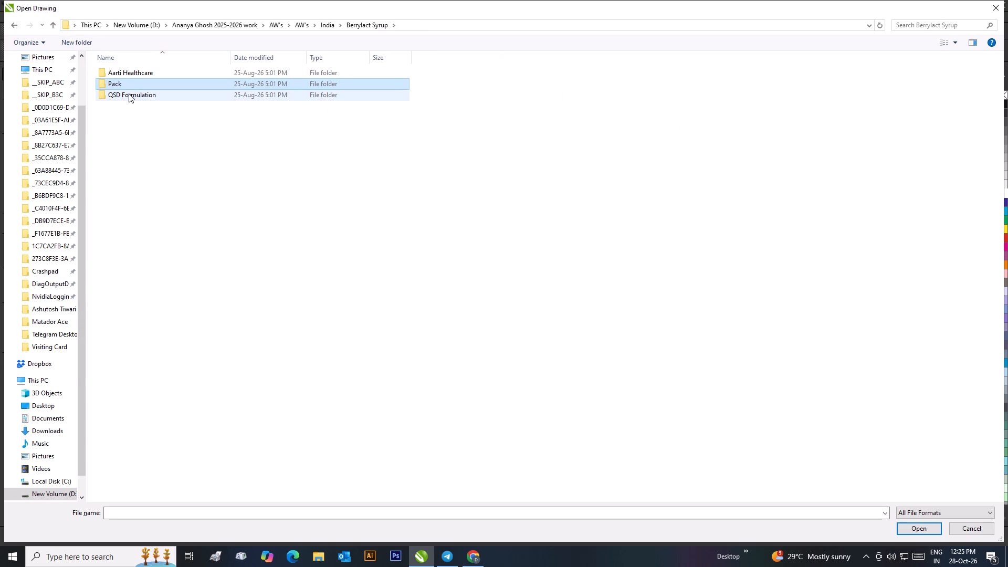
{"action": "double_click", "coordinate": [129, 93]}
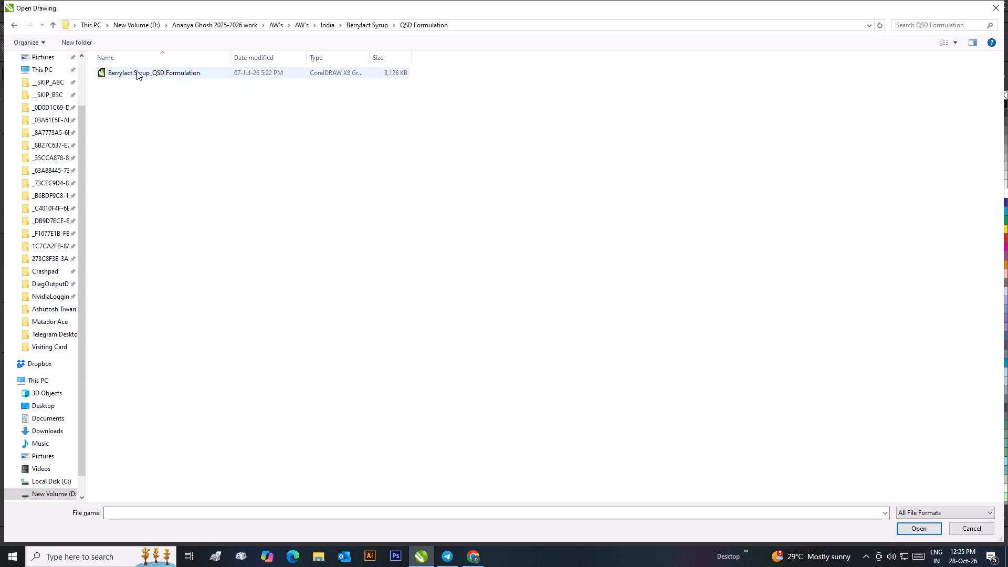
{"action": "double_click", "coordinate": [159, 73]}
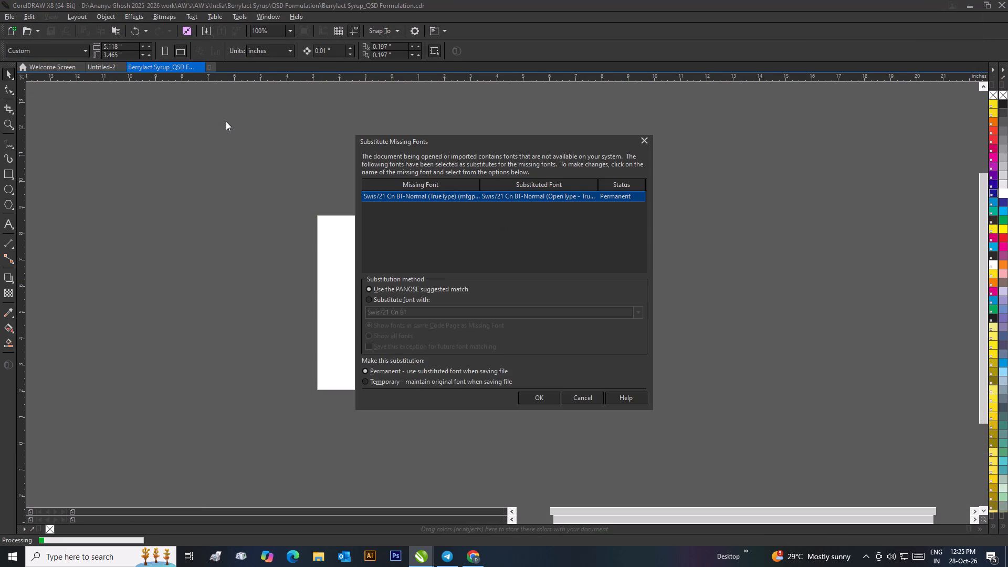
{"action": "left_click", "coordinate": [530, 400]}
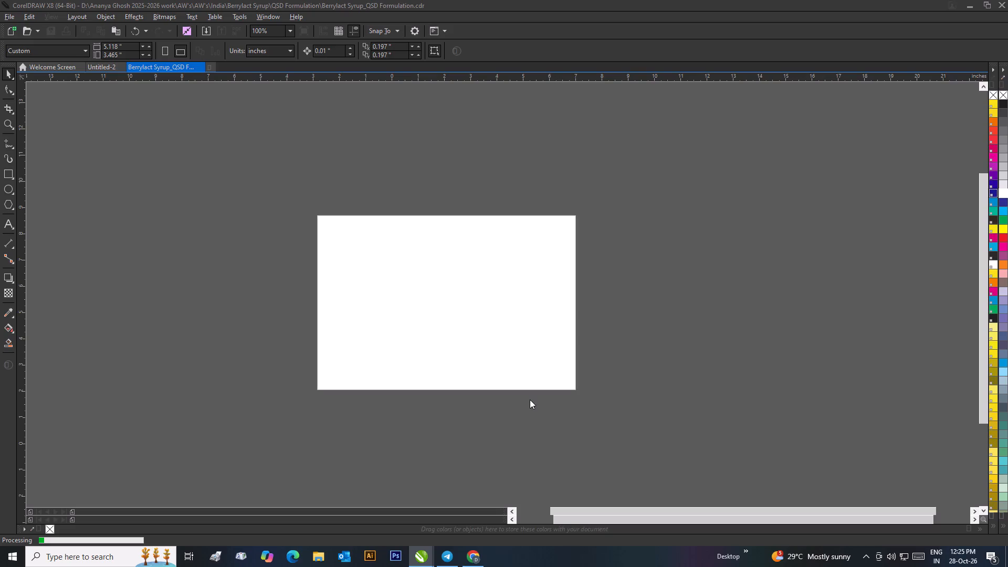
Examine the Berrylact Syrup carton artwork, especially the nutritional information panel, and close the drawing.
{"action": "scroll", "coordinate": [530, 400], "scroll_direction": "down", "scroll_amount": 3}
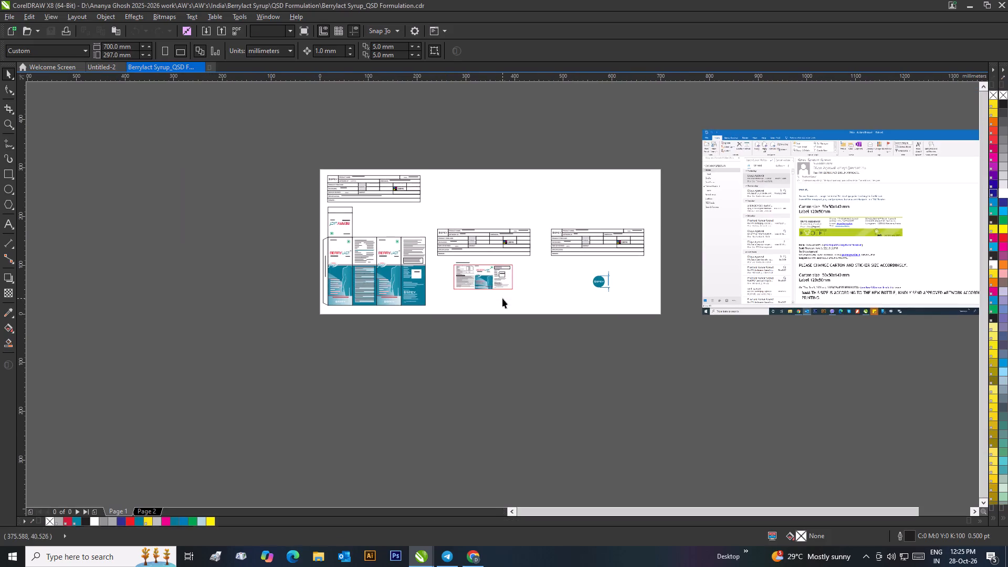
{"action": "scroll", "coordinate": [419, 278], "scroll_direction": "up", "scroll_amount": 2}
{"action": "scroll", "coordinate": [491, 295], "scroll_direction": "up", "scroll_amount": 1}
{"action": "scroll", "coordinate": [502, 295], "scroll_direction": "down", "scroll_amount": 1}
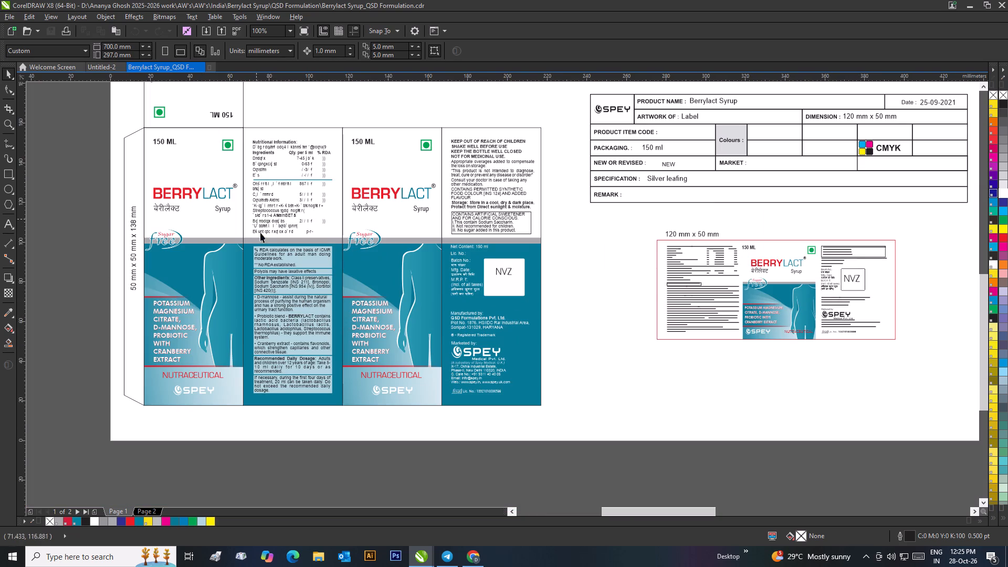
{"action": "scroll", "coordinate": [277, 184], "scroll_direction": "up", "scroll_amount": 2}
{"action": "scroll", "coordinate": [509, 292], "scroll_direction": "down", "scroll_amount": 1}
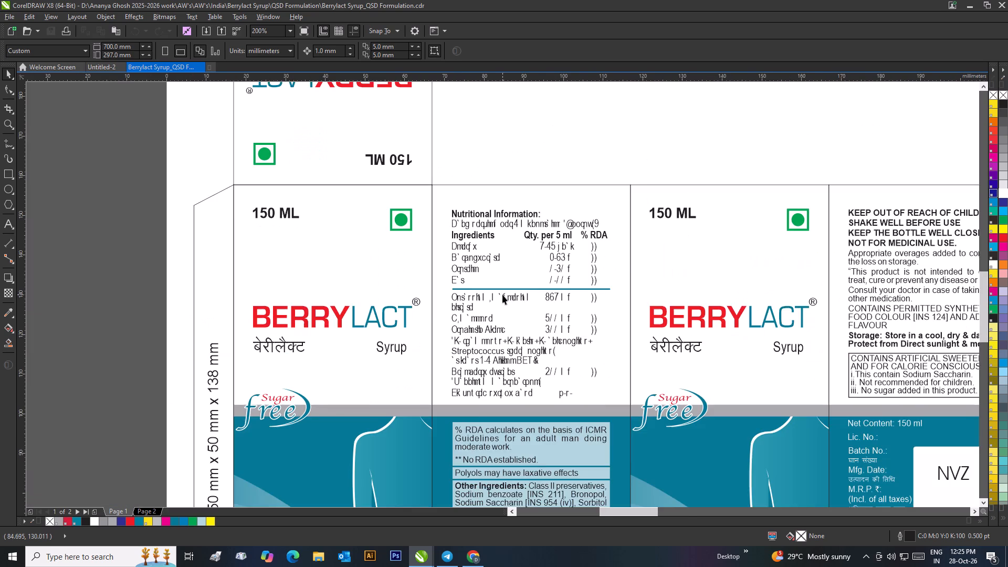
{"action": "scroll", "coordinate": [502, 295], "scroll_direction": "down", "scroll_amount": 1}
{"action": "left_click", "coordinate": [200, 67]}
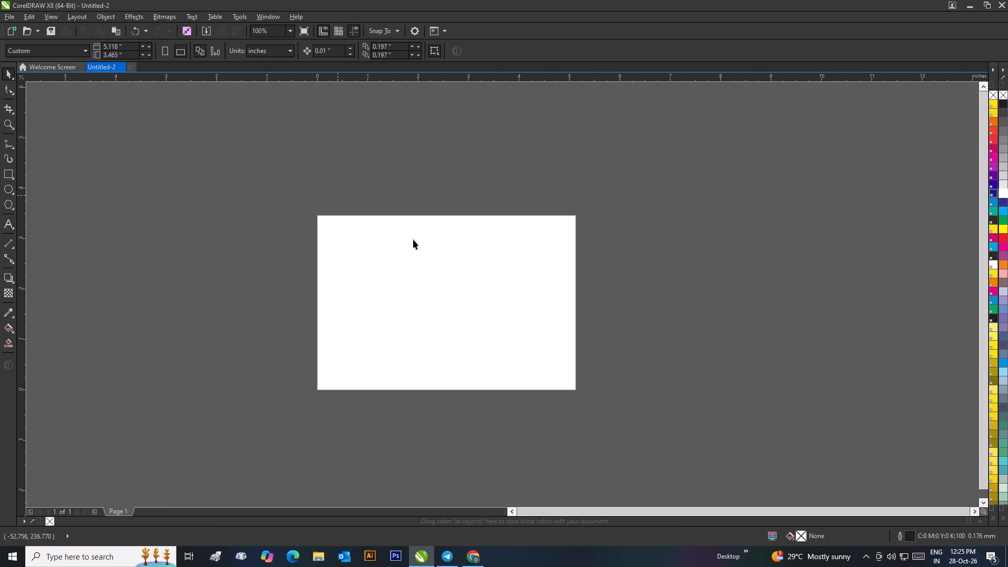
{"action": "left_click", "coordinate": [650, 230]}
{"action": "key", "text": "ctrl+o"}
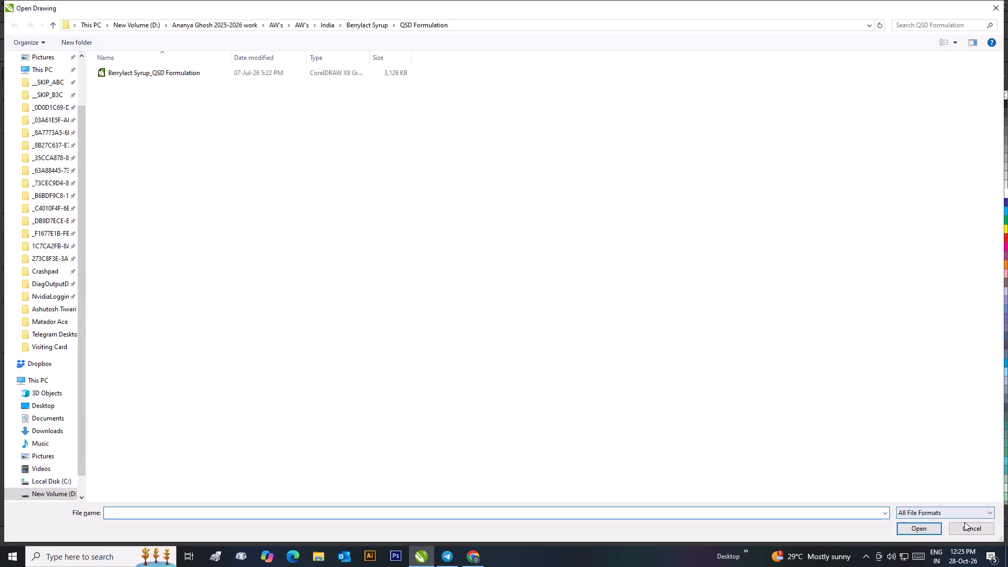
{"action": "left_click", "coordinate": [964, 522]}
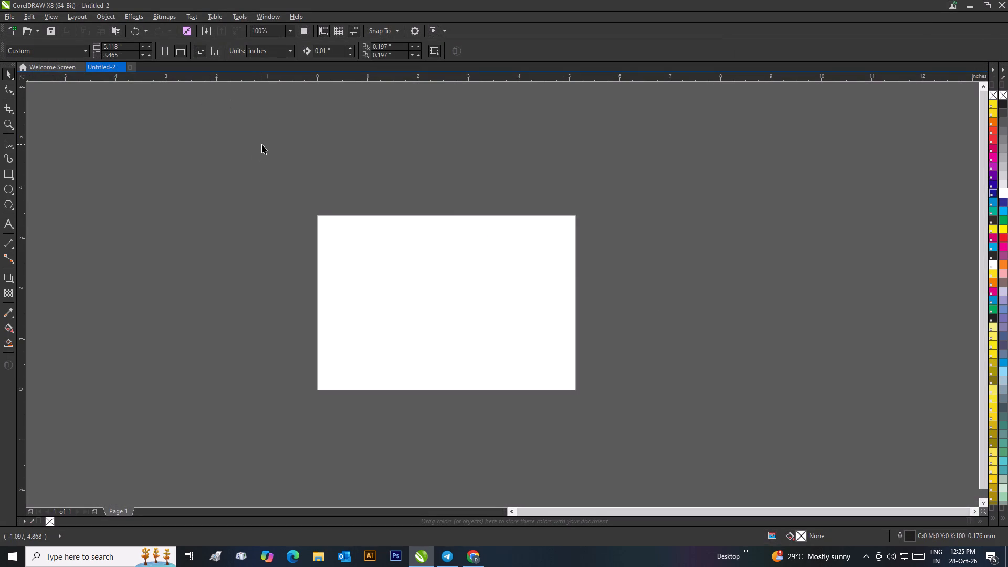
Look through the Belirest PACK folder's images for the Carton Back artwork, and close the file browser without opening anything.
{"action": "key", "text": "ctrl+o"}
{"action": "left_click", "coordinate": [51, 22]}
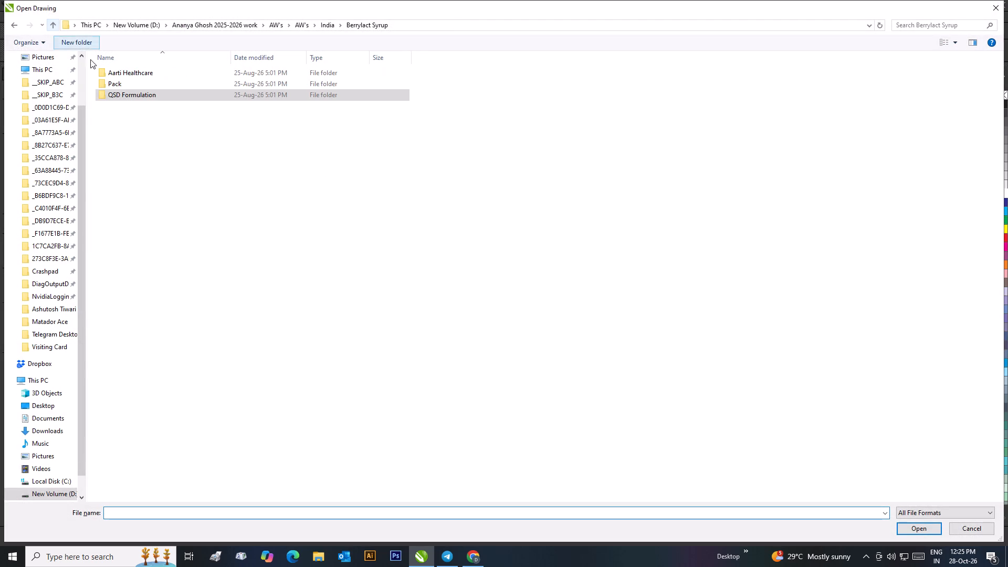
{"action": "left_click", "coordinate": [54, 25]}
{"action": "scroll", "coordinate": [128, 92], "scroll_direction": "up", "scroll_amount": 2}
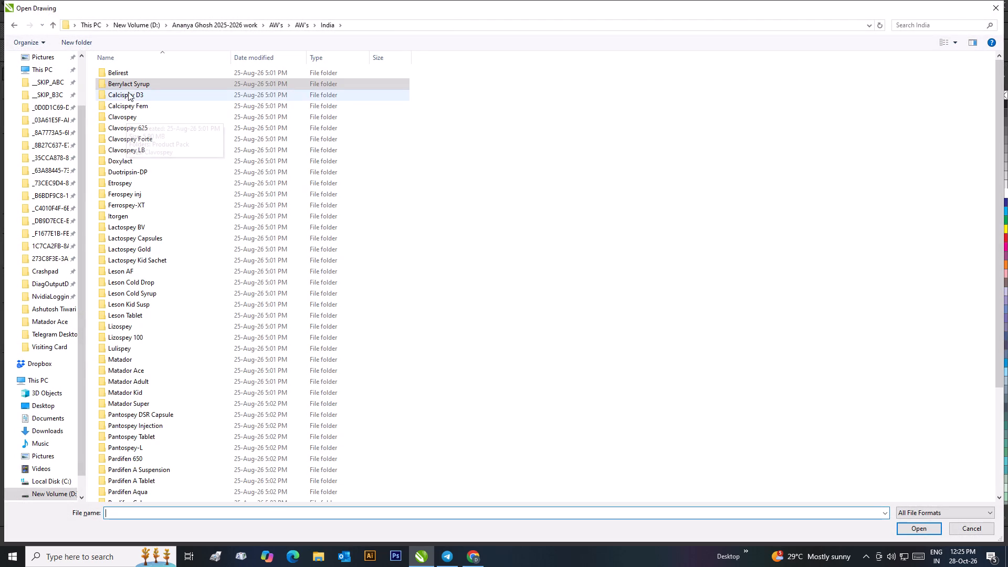
{"action": "scroll", "coordinate": [128, 92], "scroll_direction": "up", "scroll_amount": 1}
{"action": "double_click", "coordinate": [128, 72]}
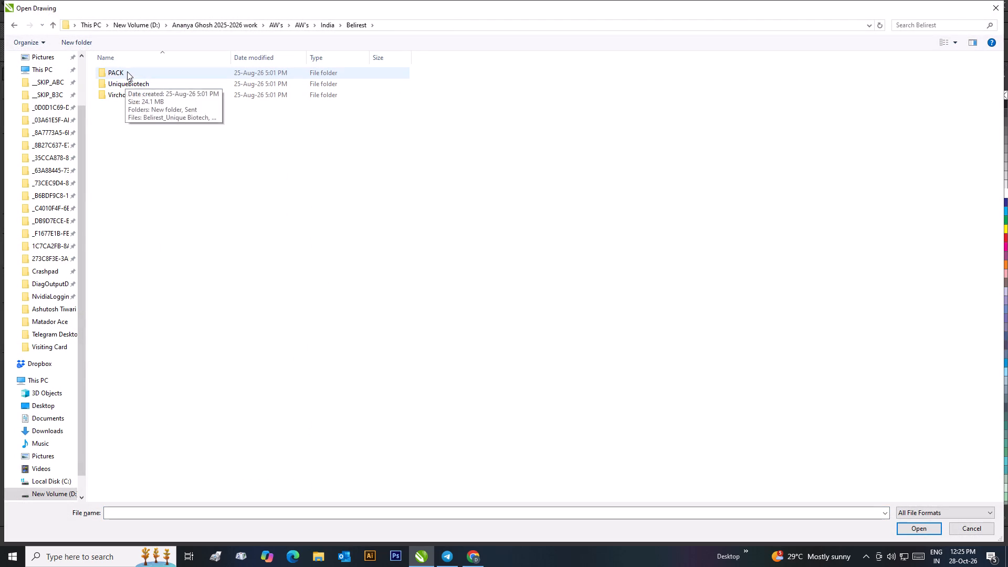
{"action": "double_click", "coordinate": [127, 71]}
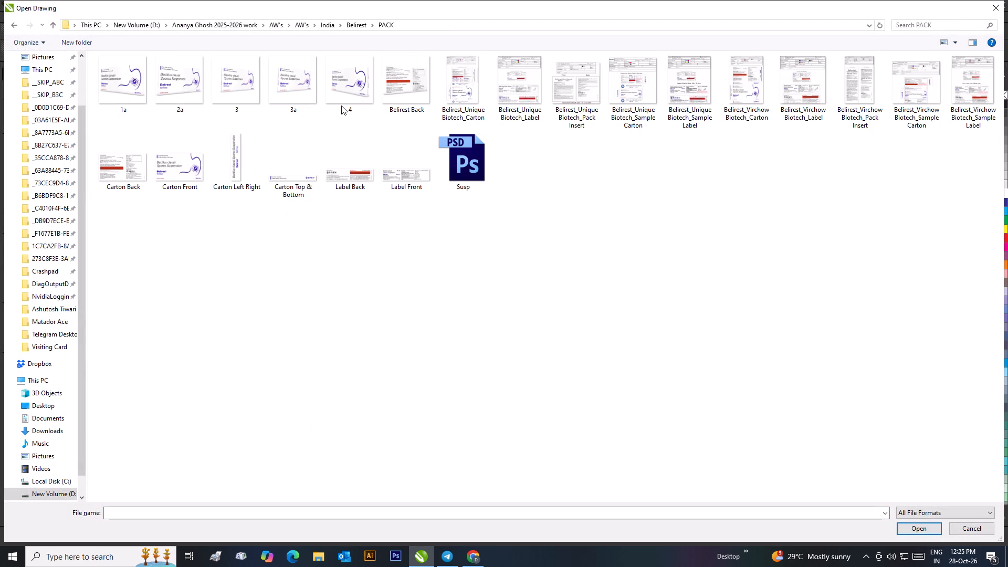
{"action": "left_click", "coordinate": [115, 175]}
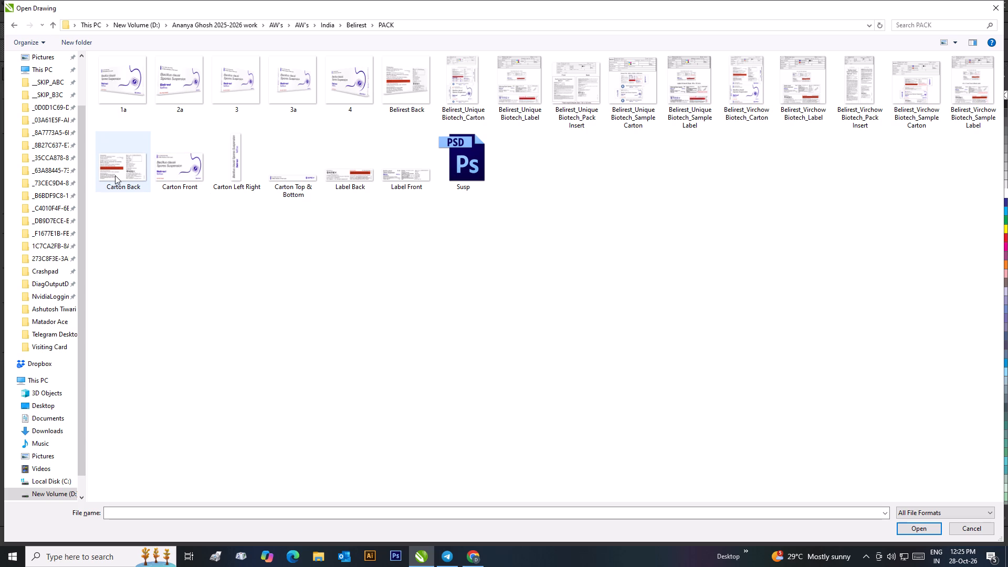
{"action": "right_click", "coordinate": [116, 174]}
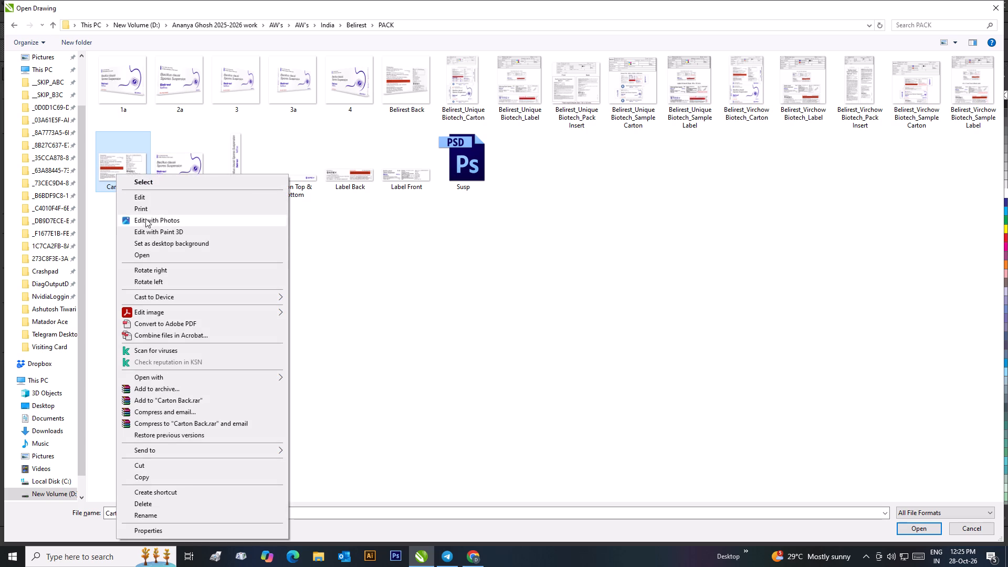
{"action": "left_click", "coordinate": [386, 279]}
{"action": "left_click", "coordinate": [968, 532]}
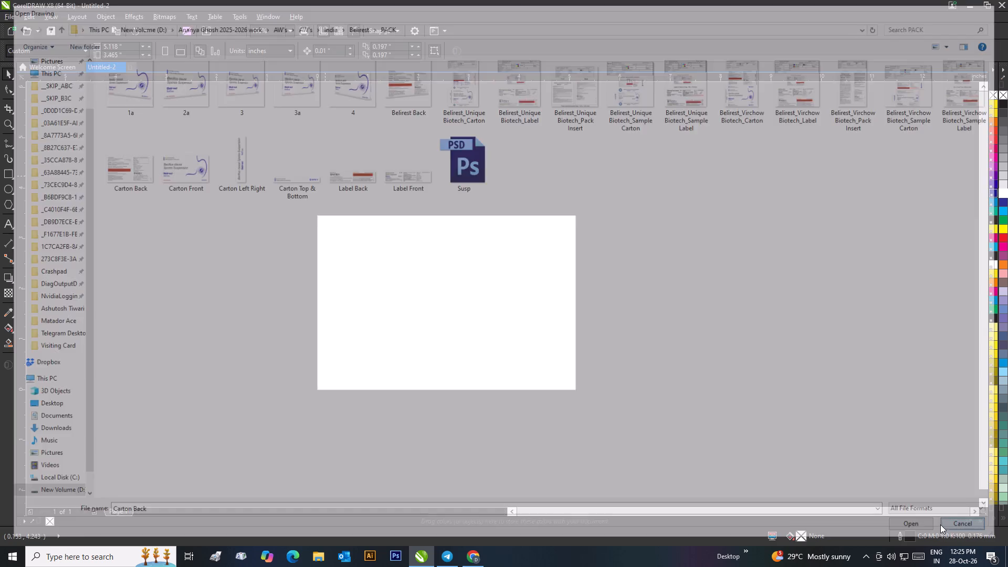
Start an import into Untitled-2 and browse to the 2025-2026 work folder on New Volume (D:).
{"action": "left_click", "coordinate": [205, 28]}
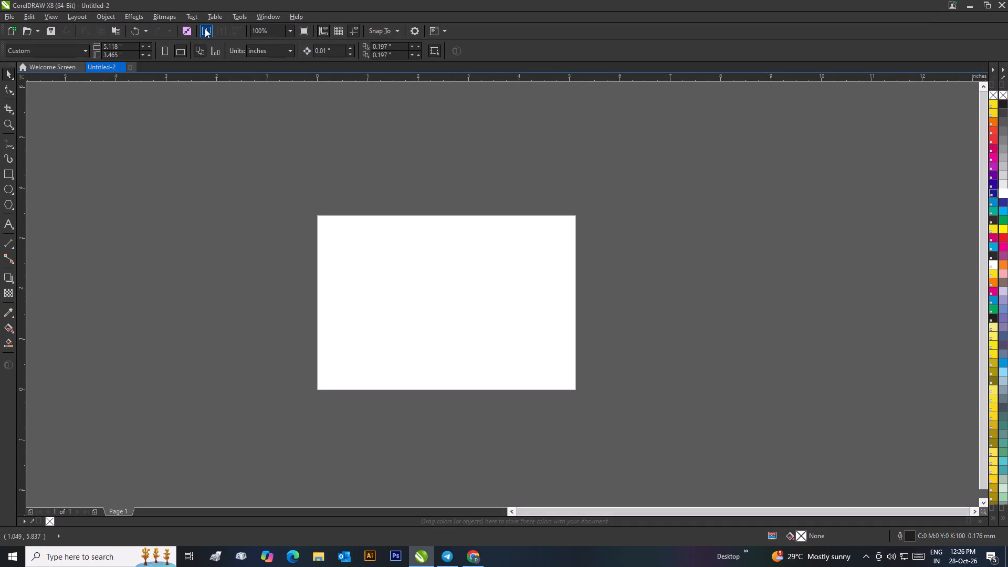
{"action": "scroll", "coordinate": [60, 421], "scroll_direction": "down", "scroll_amount": 3}
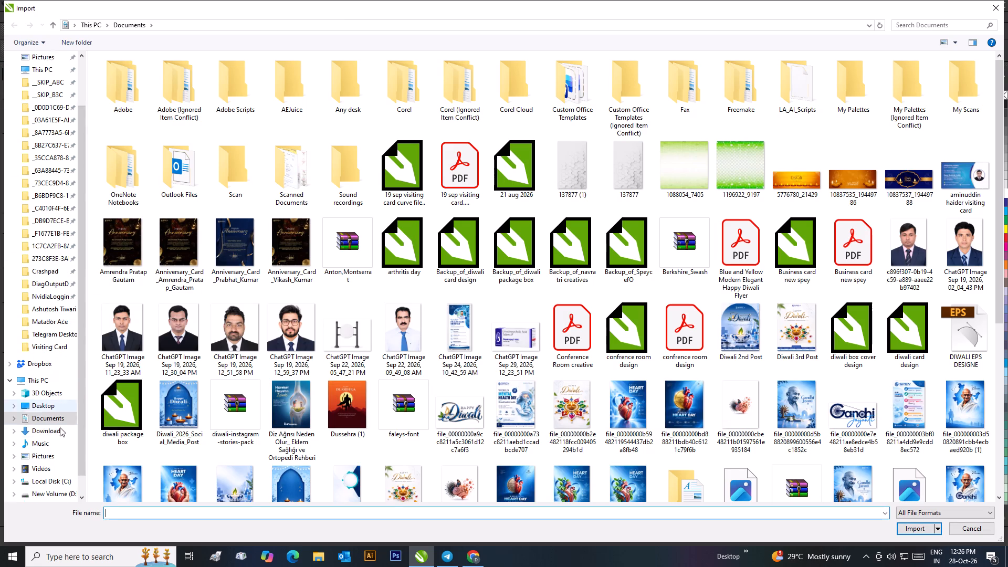
{"action": "scroll", "coordinate": [60, 427], "scroll_direction": "down", "scroll_amount": 2}
{"action": "left_click", "coordinate": [61, 480]}
{"action": "scroll", "coordinate": [142, 282], "scroll_direction": "down", "scroll_amount": 4}
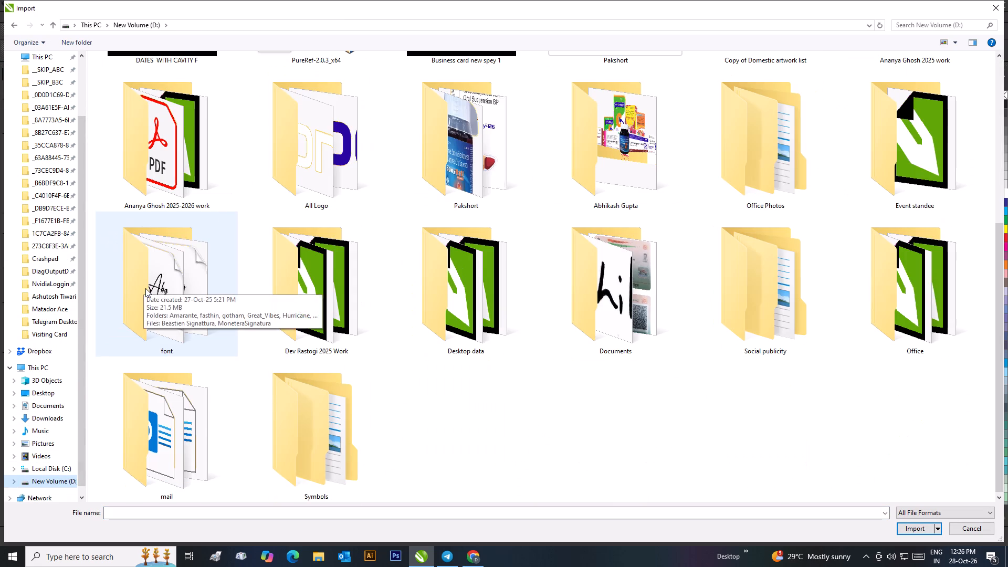
{"action": "double_click", "coordinate": [156, 161]}
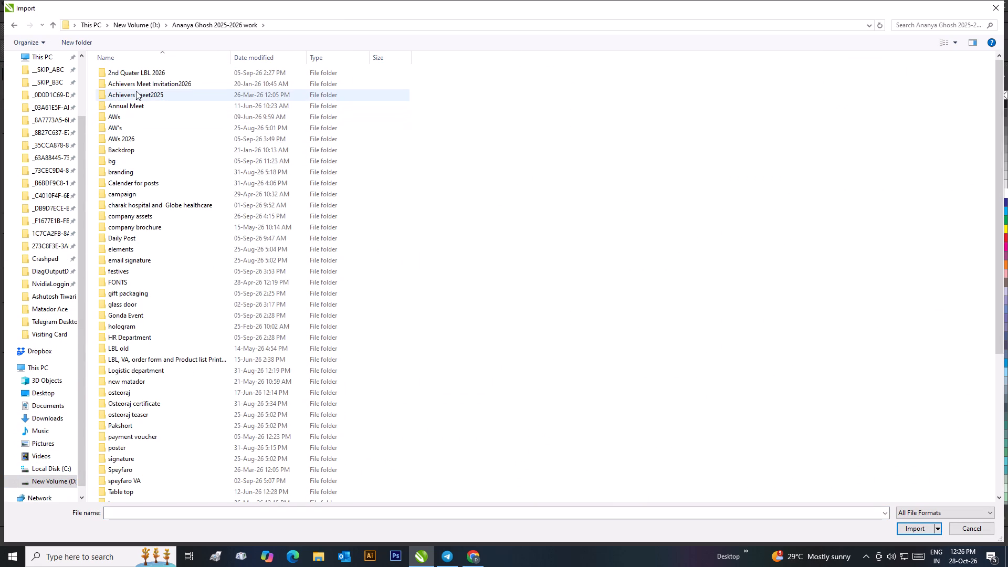
Search the work folder's AWs, AW's, AWs 2026 and Osteoraj Packaging folders for the product pack artwork.
{"action": "double_click", "coordinate": [128, 116]}
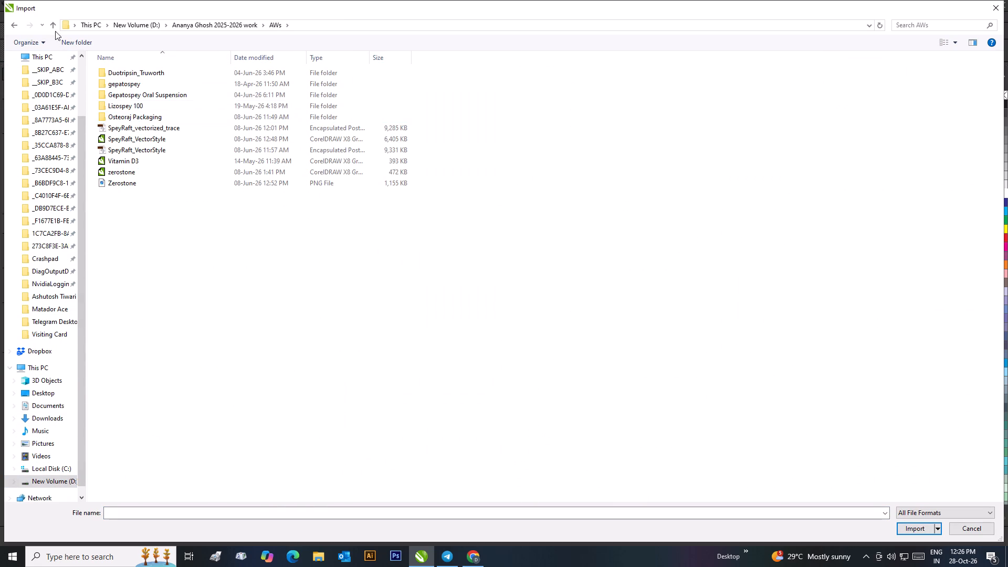
{"action": "left_click", "coordinate": [55, 24]}
{"action": "double_click", "coordinate": [117, 129]}
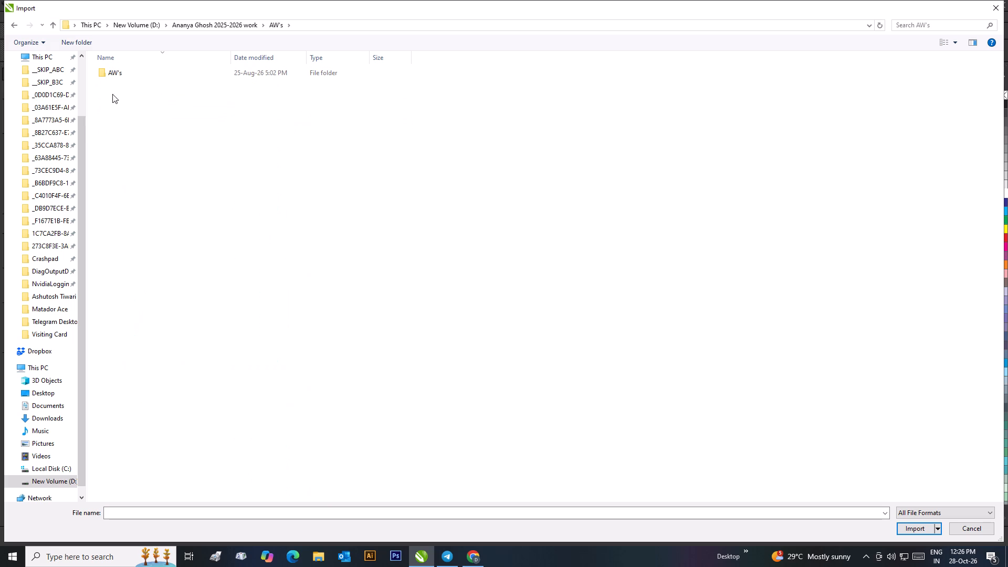
{"action": "left_click", "coordinate": [58, 26]}
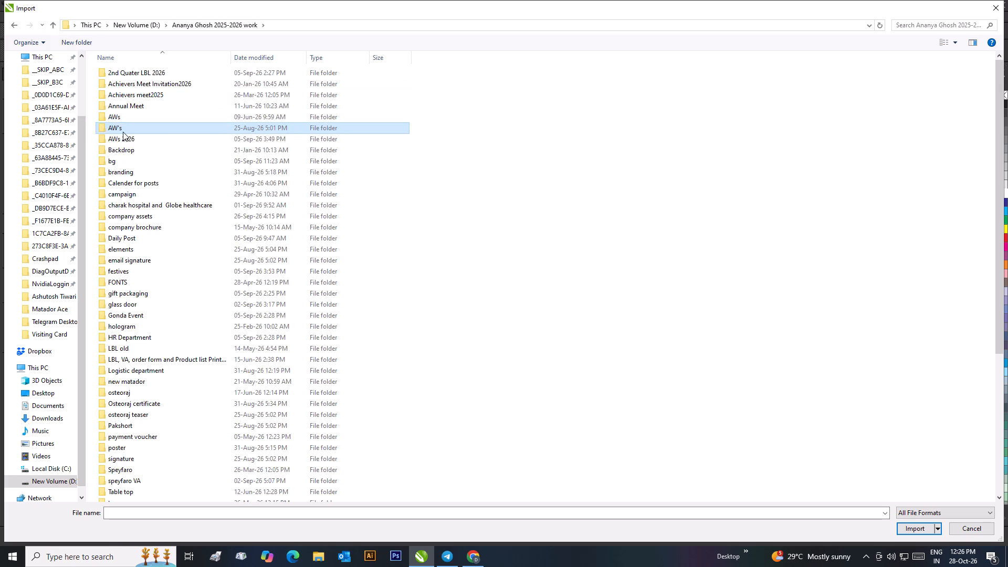
{"action": "double_click", "coordinate": [123, 140]}
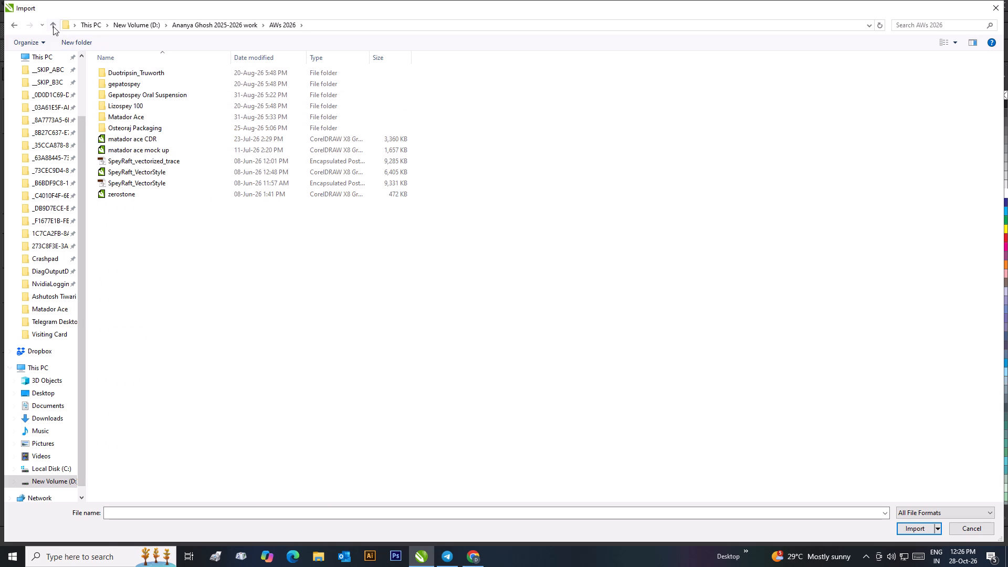
{"action": "left_click", "coordinate": [53, 26]}
{"action": "double_click", "coordinate": [121, 123]}
{"action": "double_click", "coordinate": [124, 72]}
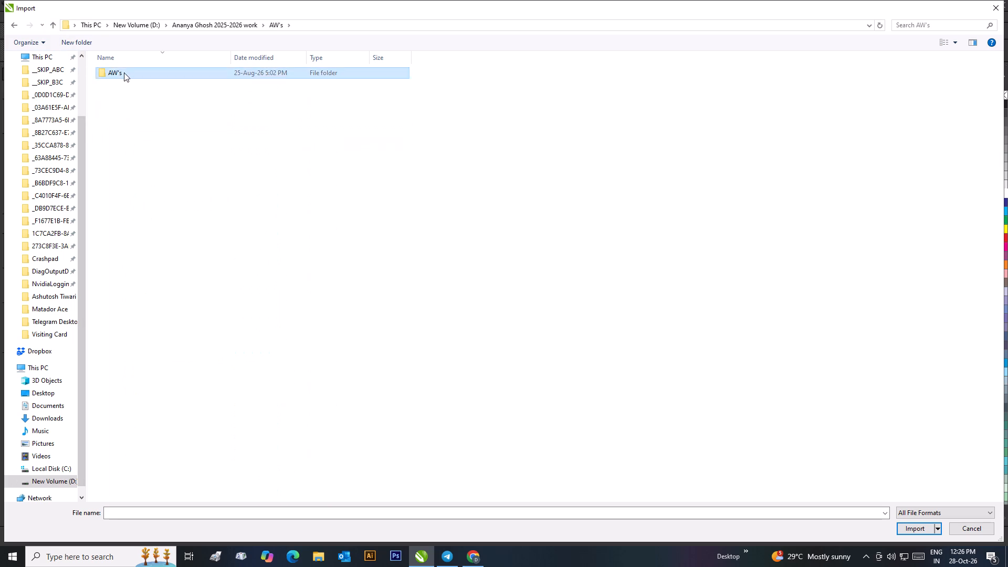
{"action": "left_click", "coordinate": [51, 25]}
{"action": "left_click", "coordinate": [58, 25]}
{"action": "double_click", "coordinate": [106, 114]}
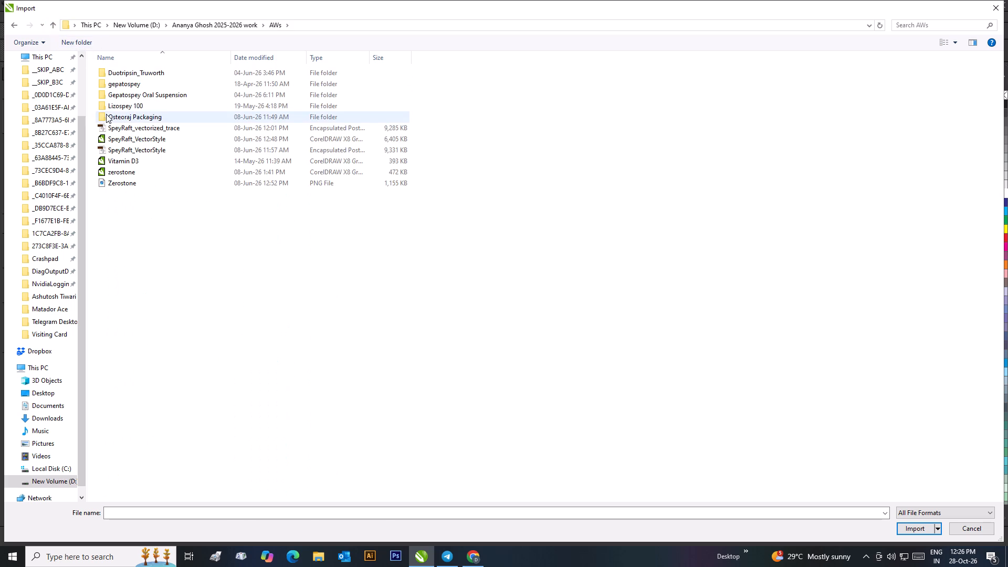
{"action": "left_click", "coordinate": [47, 25]}
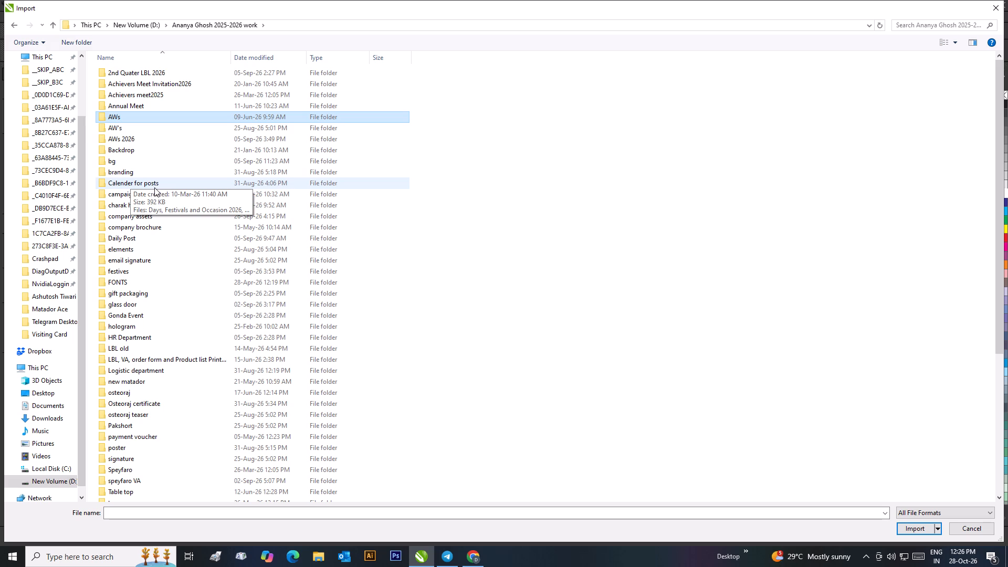
{"action": "double_click", "coordinate": [119, 138]}
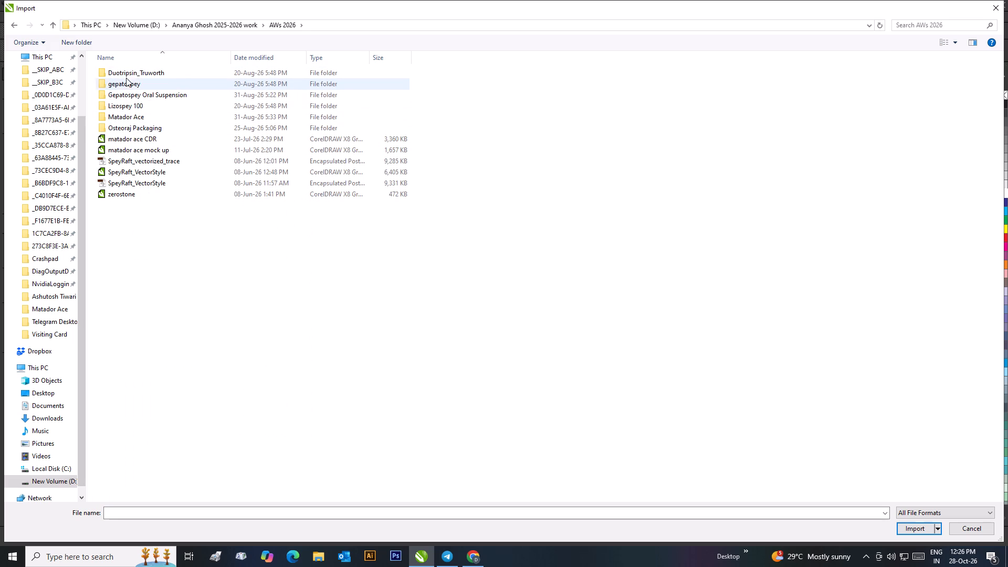
{"action": "left_click", "coordinate": [55, 26]}
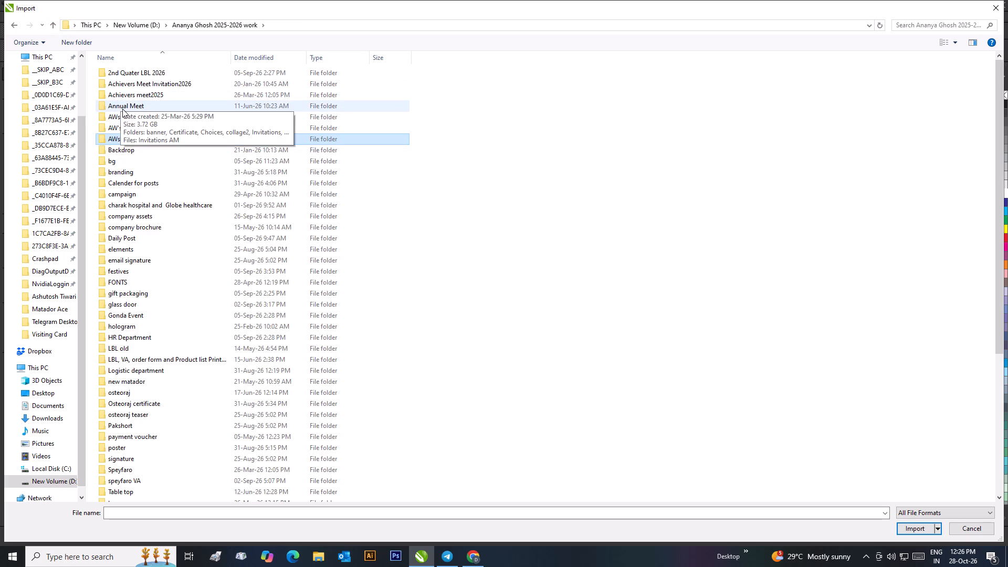
{"action": "double_click", "coordinate": [123, 75]}
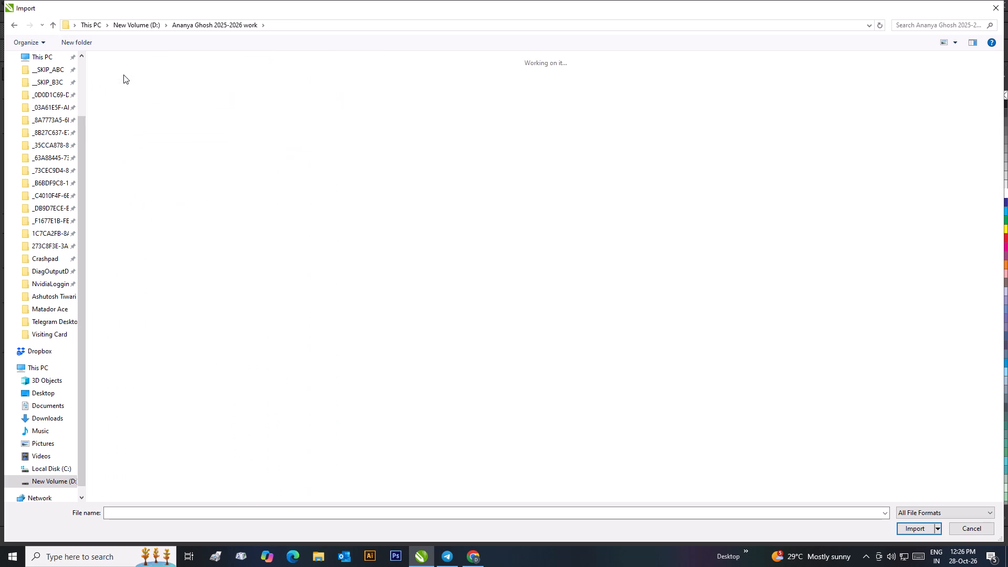
{"action": "left_click", "coordinate": [52, 29]}
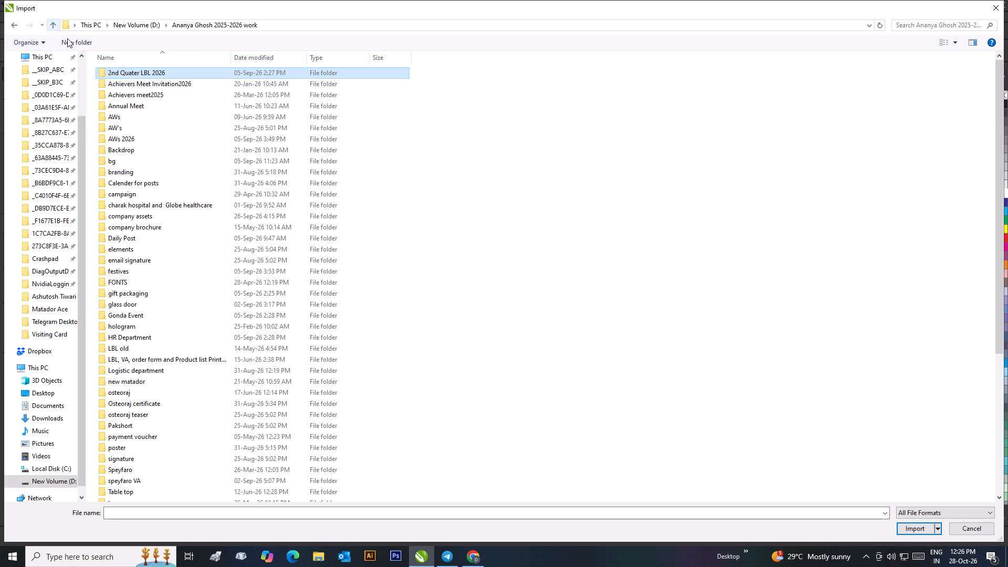
{"action": "left_click", "coordinate": [124, 102]}
{"action": "double_click", "coordinate": [115, 113]}
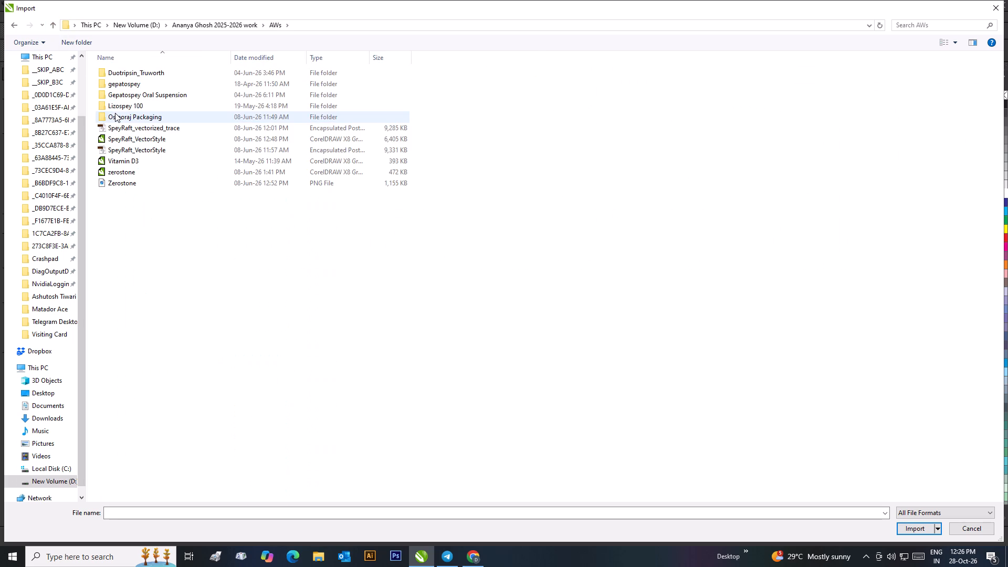
{"action": "double_click", "coordinate": [112, 116]}
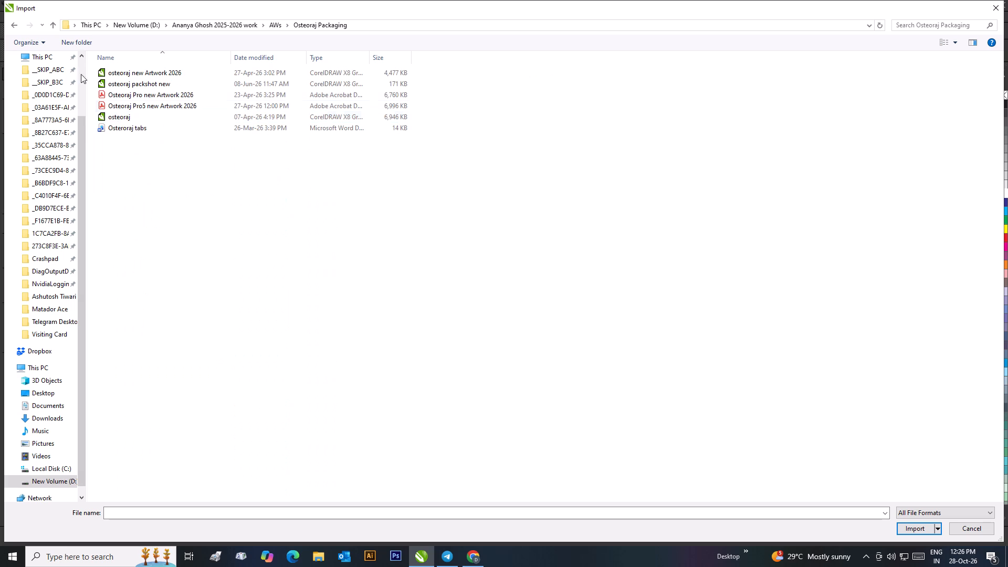
{"action": "left_click", "coordinate": [51, 19]}
{"action": "left_click", "coordinate": [56, 24]}
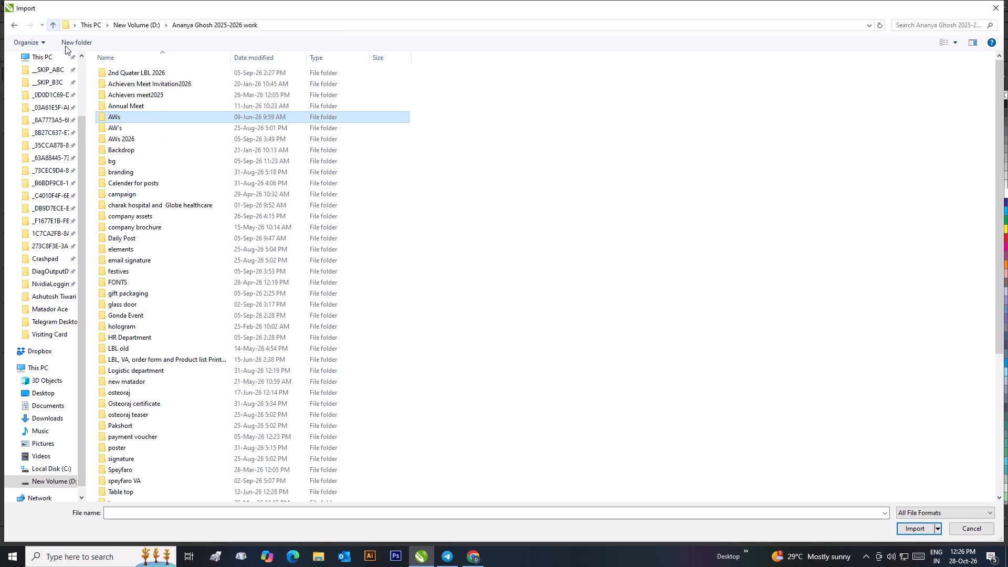
Browse to AW's > AW's > India > Belirest > PACK and select the Carton Front image for import.
{"action": "double_click", "coordinate": [119, 130]}
{"action": "double_click", "coordinate": [114, 75]}
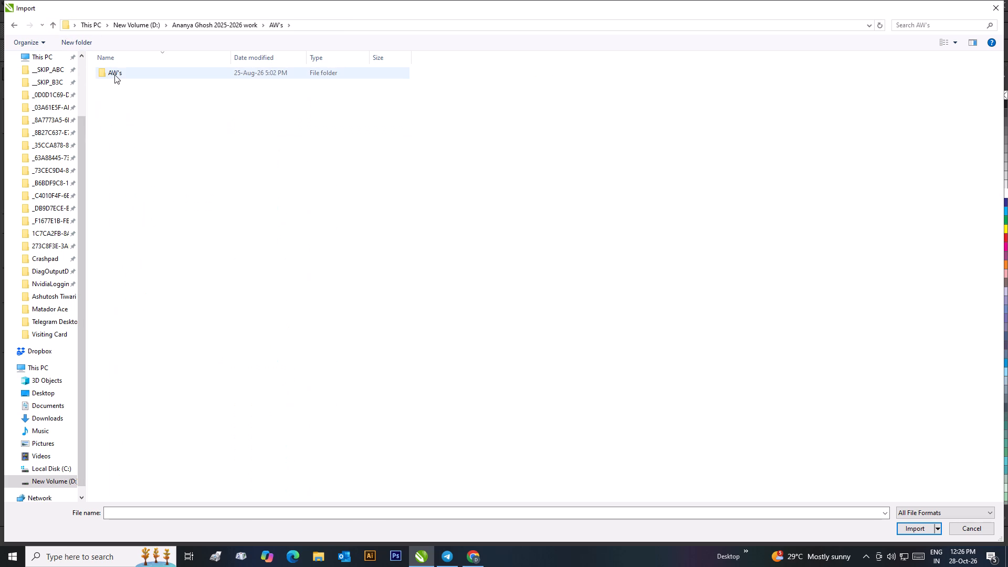
{"action": "double_click", "coordinate": [115, 83]}
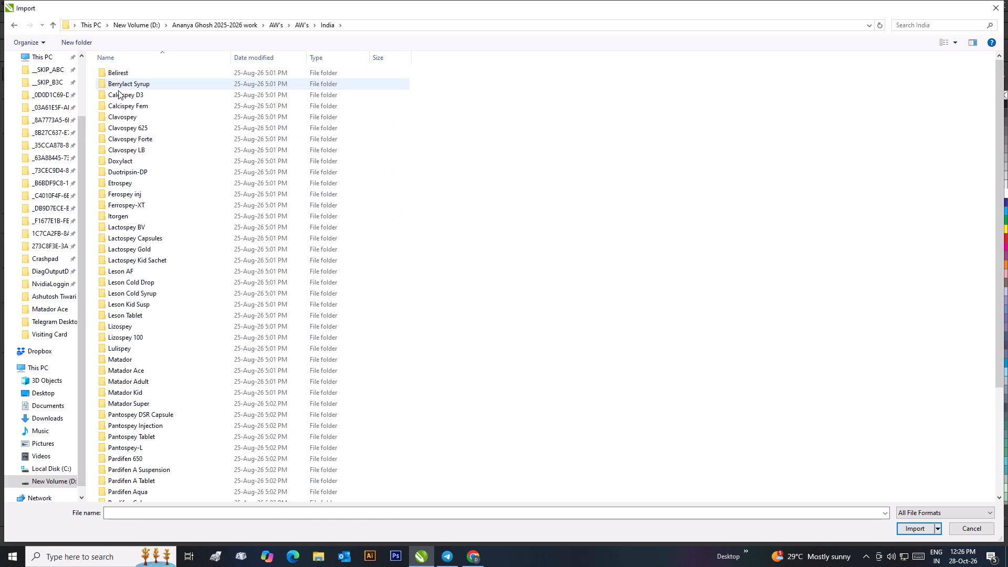
{"action": "scroll", "coordinate": [140, 147], "scroll_direction": "down", "scroll_amount": 12}
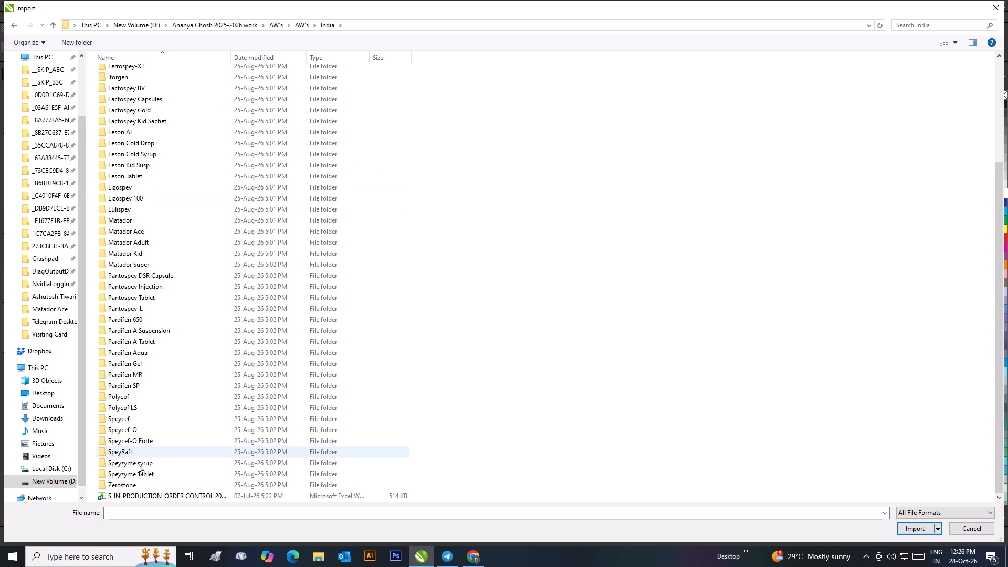
{"action": "scroll", "coordinate": [144, 482], "scroll_direction": "up", "scroll_amount": 10}
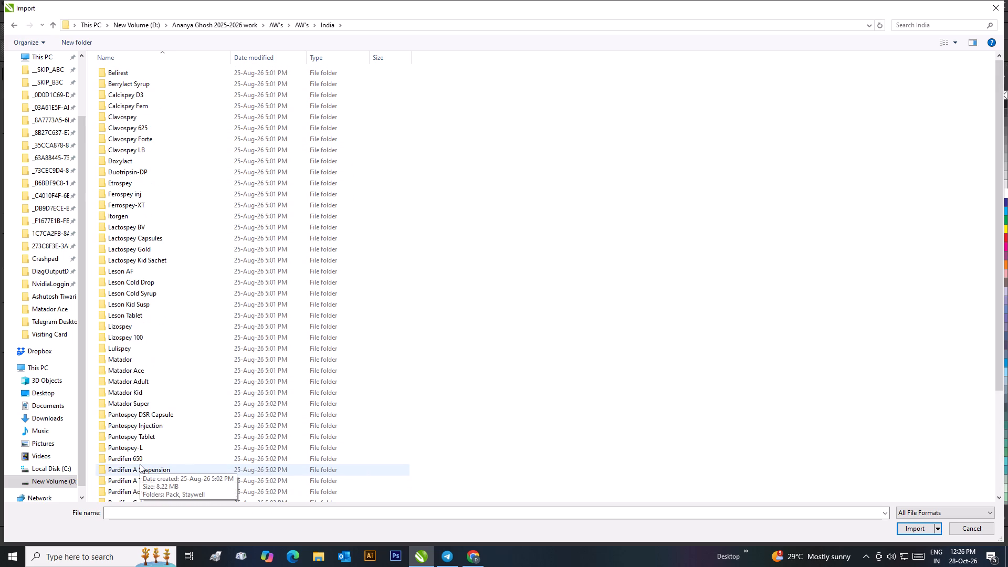
{"action": "left_click", "coordinate": [134, 76]}
{"action": "double_click", "coordinate": [134, 76]}
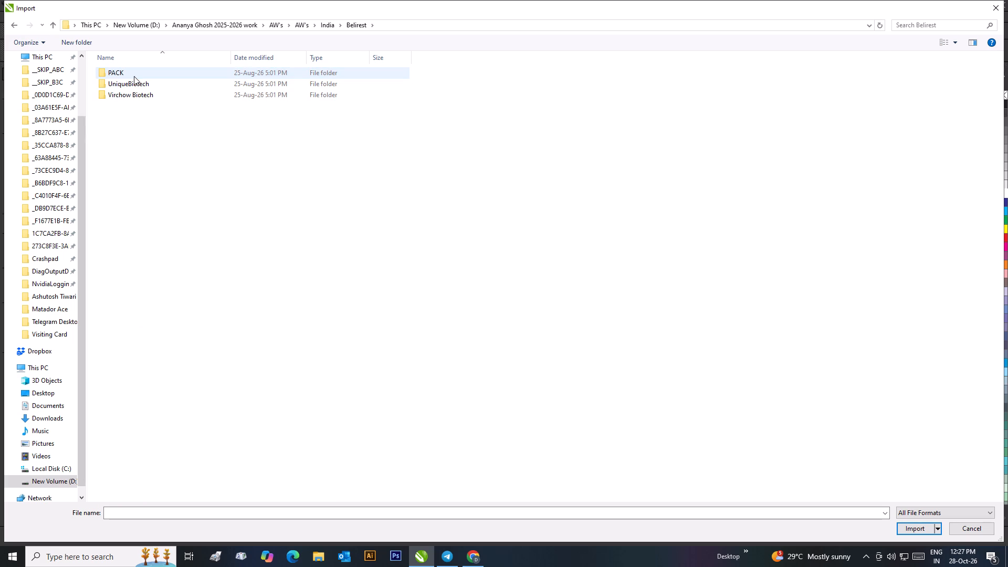
{"action": "double_click", "coordinate": [134, 76]}
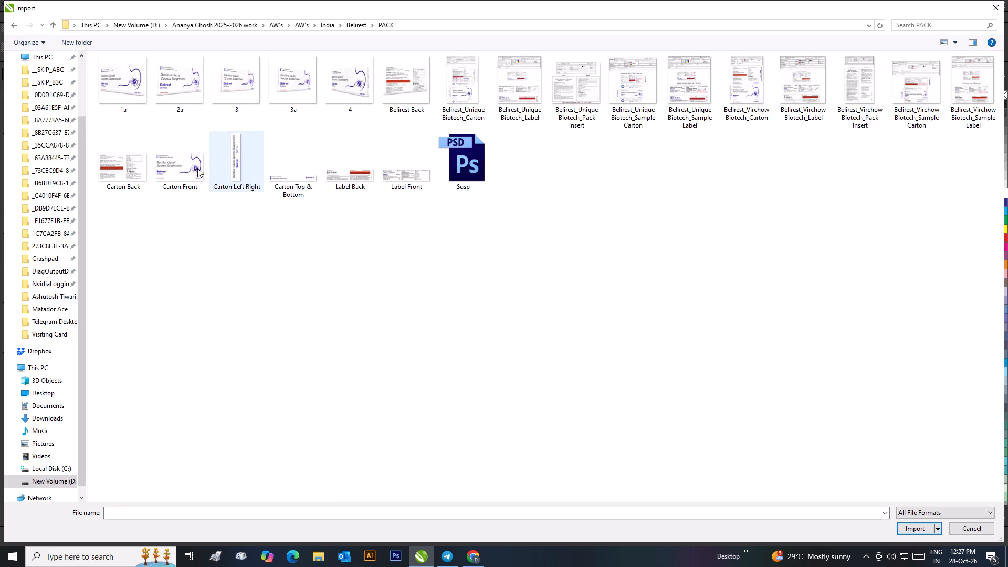
{"action": "left_click", "coordinate": [176, 162]}
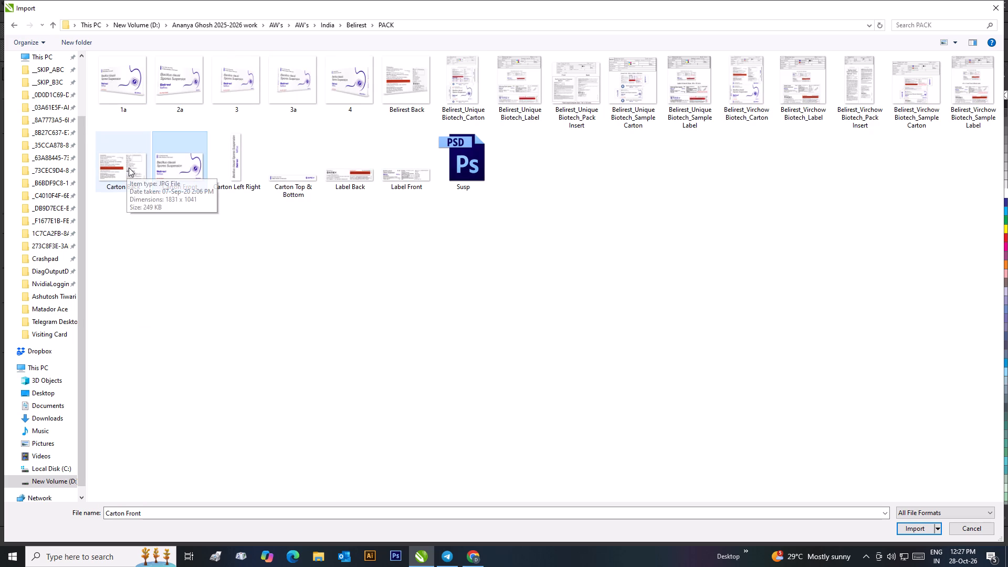
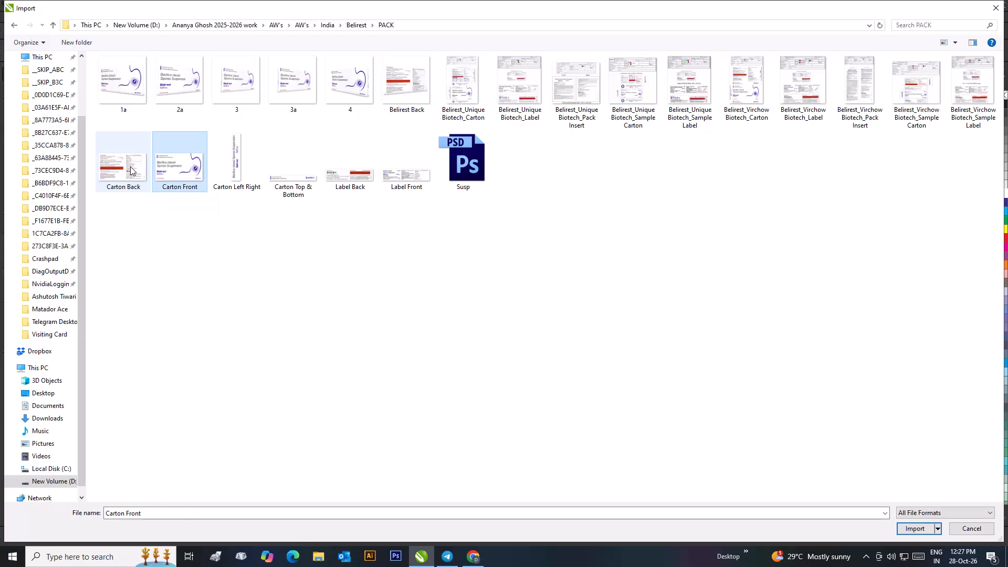
Import the Carton Back and Carton Front images together and place both in Untitled-2.
{"action": "left_click", "coordinate": [928, 532]}
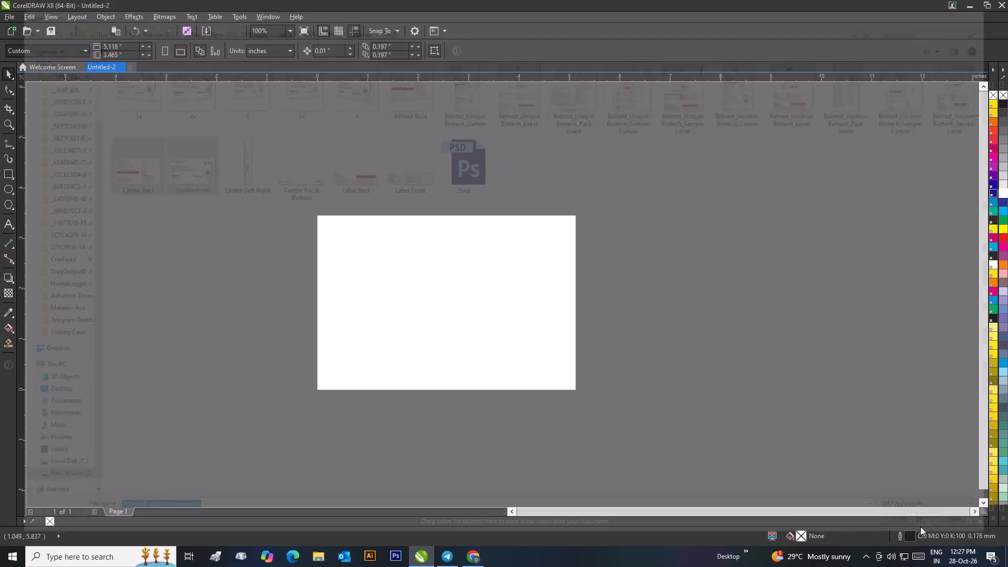
{"action": "left_click", "coordinate": [414, 191]}
{"action": "left_click", "coordinate": [736, 220]}
Move the Carton Back image off the page to its left side, centred at about X -3.7 in, Y 2.5 in.
{"action": "scroll", "coordinate": [605, 270], "scroll_direction": "up", "scroll_amount": 1}
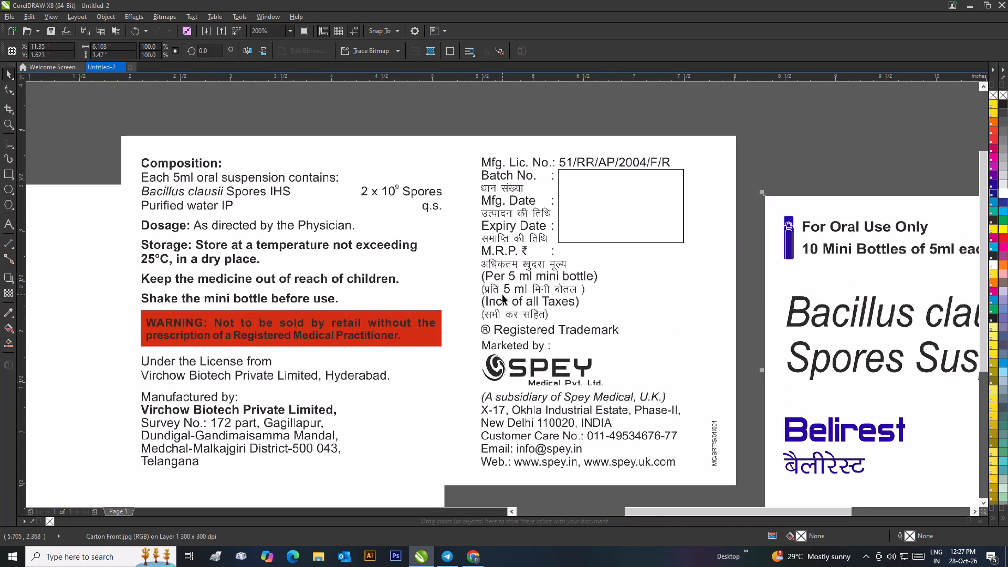
{"action": "scroll", "coordinate": [502, 293], "scroll_direction": "up", "scroll_amount": 1}
{"action": "scroll", "coordinate": [502, 295], "scroll_direction": "down", "scroll_amount": 3}
{"action": "left_click_drag", "start_coordinate": [484, 290], "coordinate": [364, 261]}
{"action": "scroll", "coordinate": [355, 261], "scroll_direction": "up", "scroll_amount": 3}
{"action": "scroll", "coordinate": [502, 295], "scroll_direction": "down", "scroll_amount": 3}
{"action": "left_click_drag", "start_coordinate": [510, 293], "coordinate": [448, 312]}
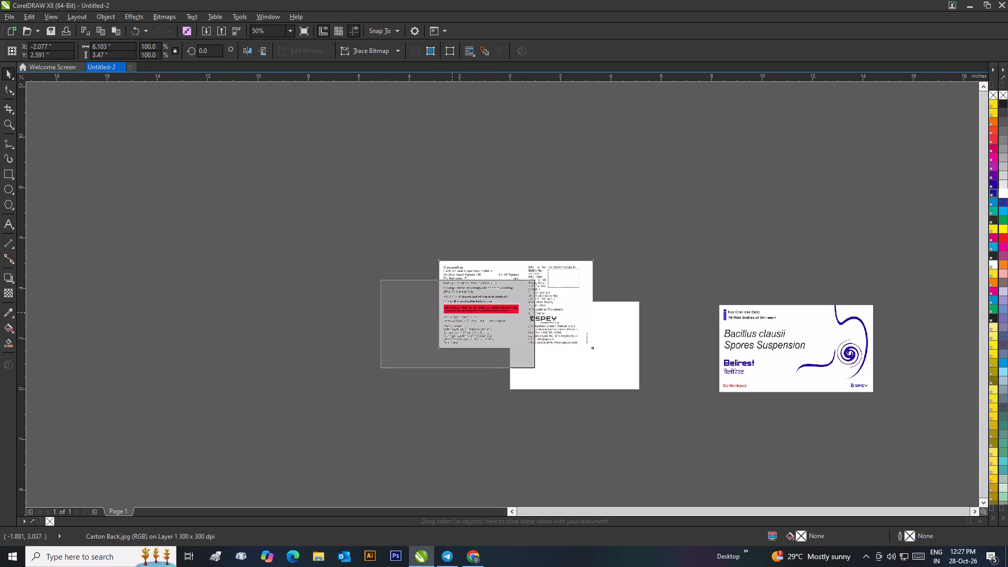
{"action": "left_click_drag", "start_coordinate": [448, 312], "coordinate": [411, 314]}
{"action": "scroll", "coordinate": [455, 323], "scroll_direction": "up", "scroll_amount": 2}
{"action": "scroll", "coordinate": [502, 295], "scroll_direction": "up", "scroll_amount": 1}
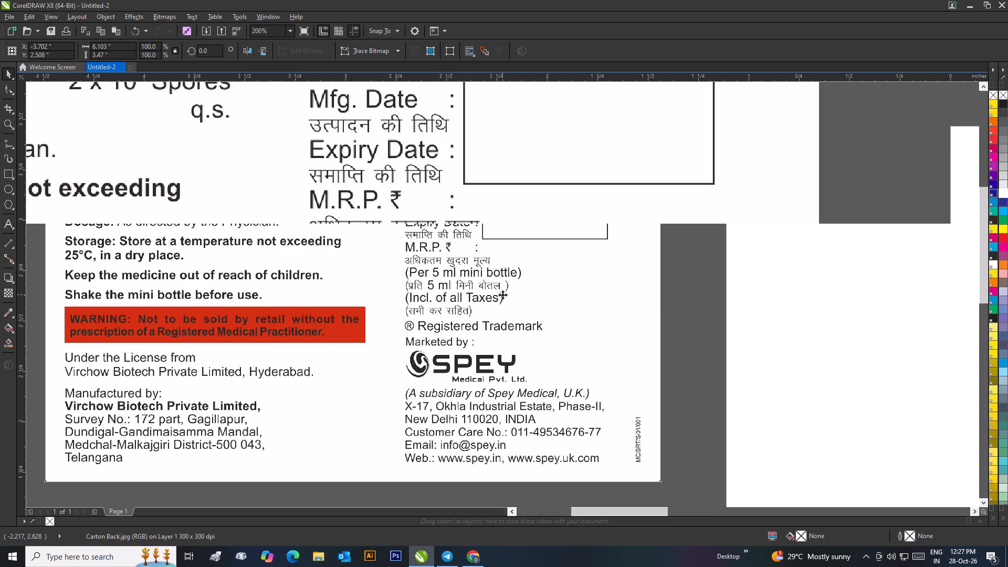
{"action": "scroll", "coordinate": [502, 295], "scroll_direction": "down", "scroll_amount": 2}
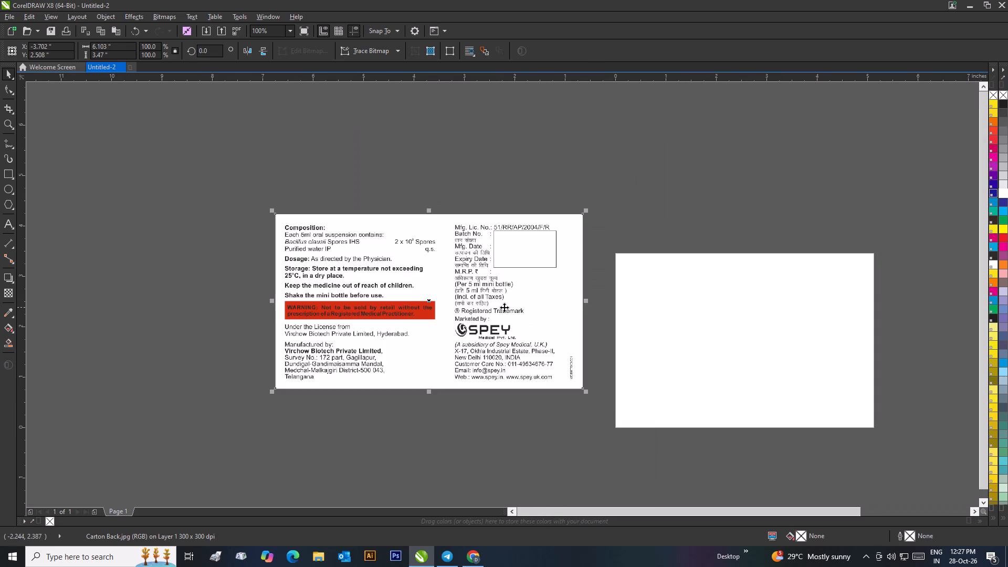
{"action": "scroll", "coordinate": [535, 301], "scroll_direction": "down", "scroll_amount": 1}
Move the Carton Front image above and right of the page, centred at about X 8.4 in, Y 5.3 in.
{"action": "left_click_drag", "start_coordinate": [814, 318], "coordinate": [724, 319]}
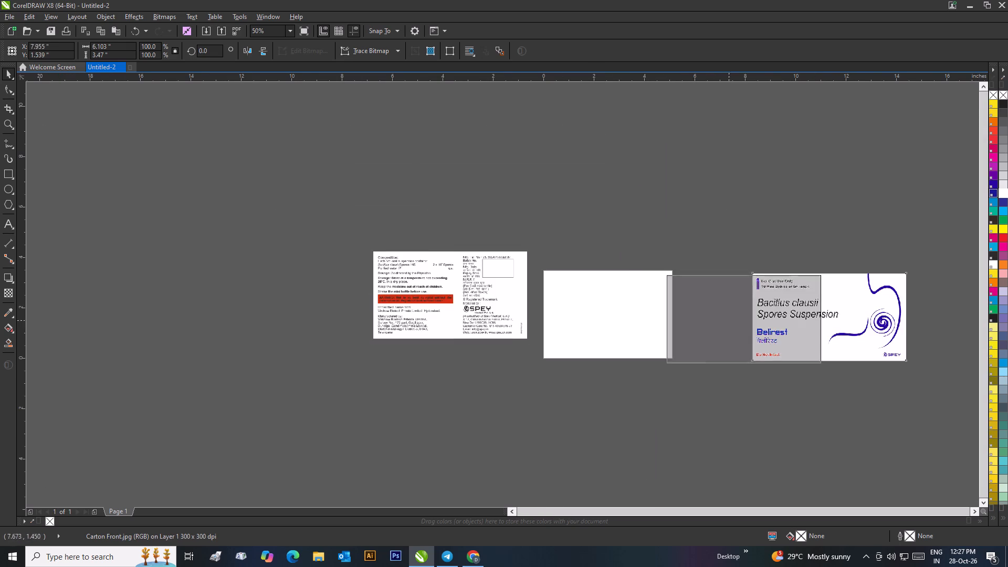
{"action": "left_click_drag", "start_coordinate": [724, 319], "coordinate": [632, 301]}
{"action": "scroll", "coordinate": [639, 303], "scroll_direction": "up", "scroll_amount": 2}
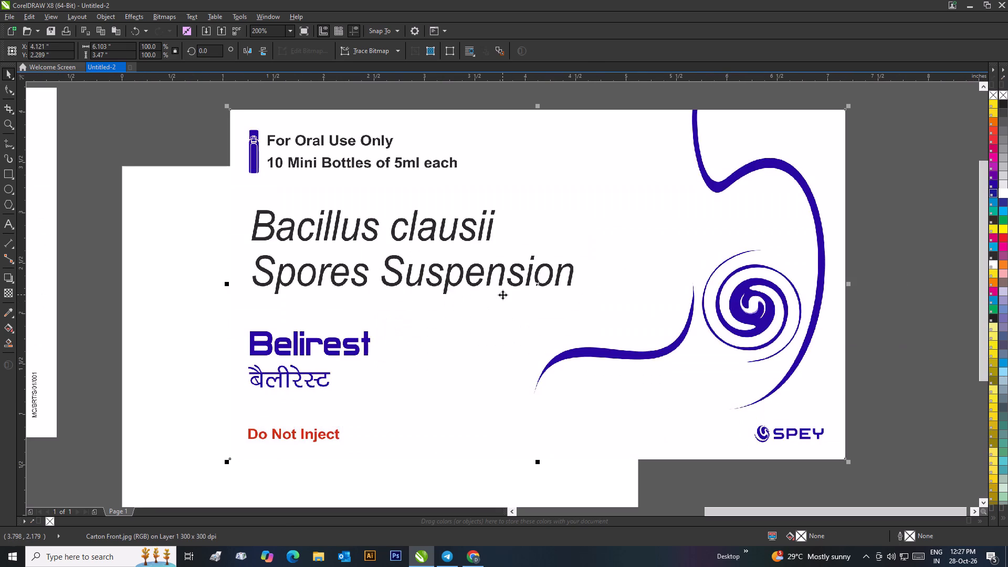
{"action": "scroll", "coordinate": [502, 295], "scroll_direction": "down", "scroll_amount": 2}
{"action": "left_click_drag", "start_coordinate": [511, 294], "coordinate": [618, 217]}
{"action": "scroll", "coordinate": [619, 211], "scroll_direction": "up", "scroll_amount": 1}
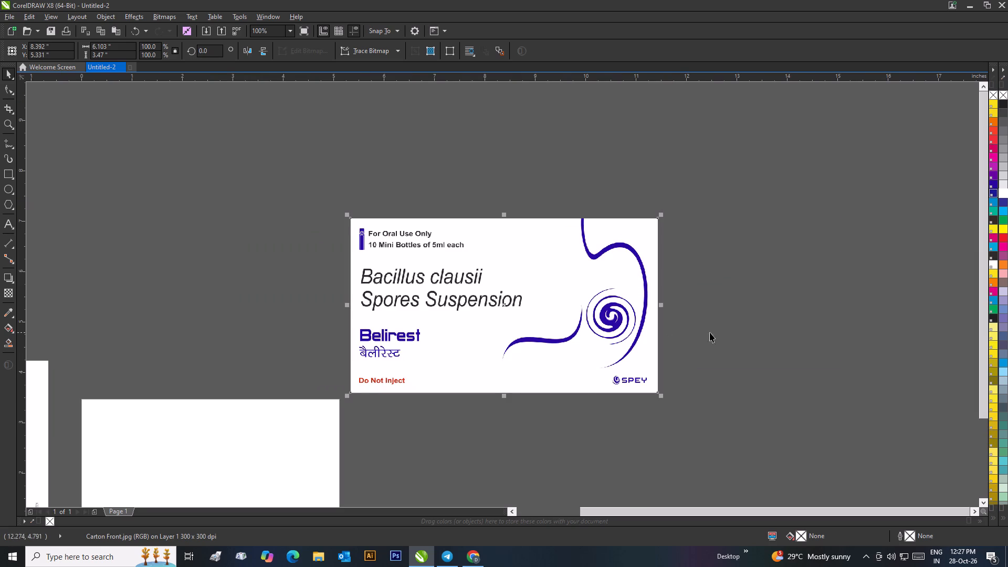
{"action": "left_click_drag", "start_coordinate": [730, 338], "coordinate": [724, 341]}
{"action": "scroll", "coordinate": [586, 384], "scroll_direction": "up", "scroll_amount": 1}
{"action": "scroll", "coordinate": [502, 295], "scroll_direction": "down", "scroll_amount": 1}
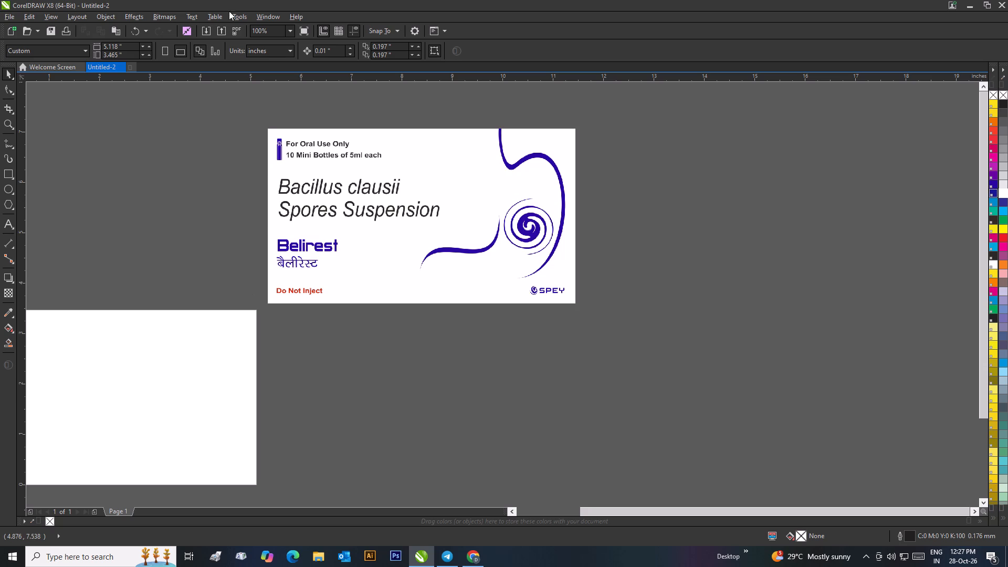
Import the recent Belirest Susp image and place it directly right of Carton Front with top edges level, for comparison.
{"action": "left_click", "coordinate": [202, 30]}
{"action": "scroll", "coordinate": [44, 81], "scroll_direction": "up", "scroll_amount": 9}
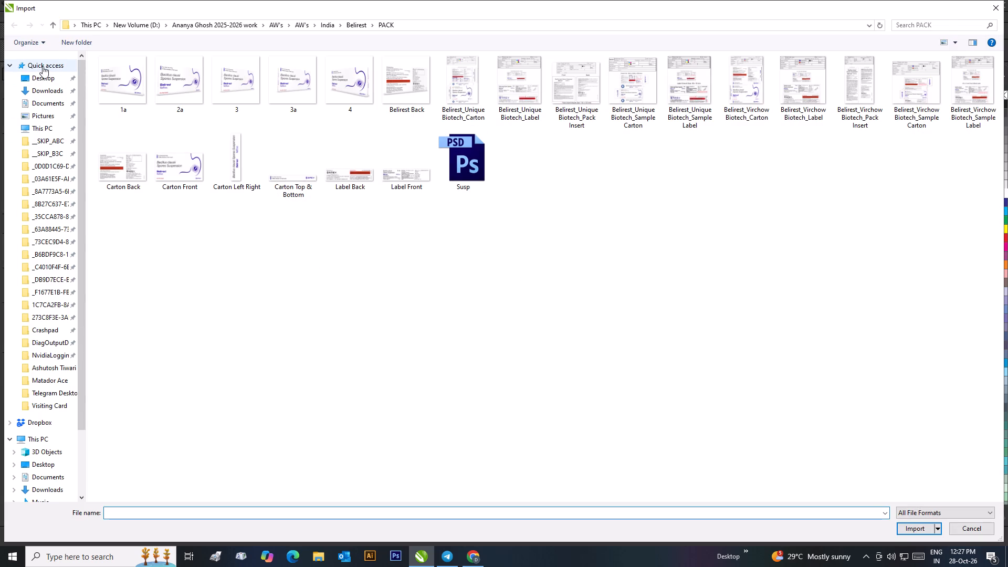
{"action": "left_click", "coordinate": [43, 66]}
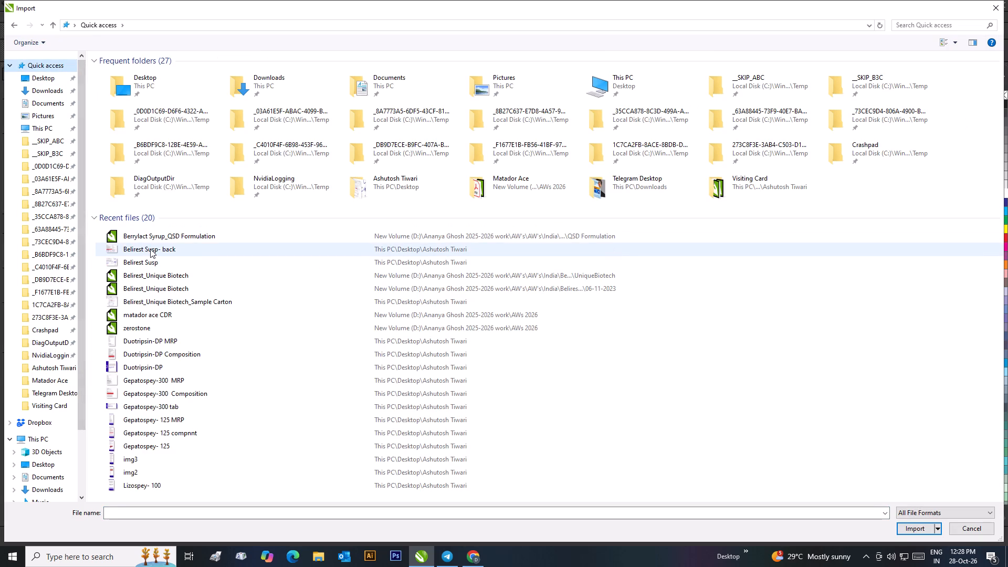
{"action": "left_click", "coordinate": [150, 249]}
{"action": "left_click", "coordinate": [167, 261]}
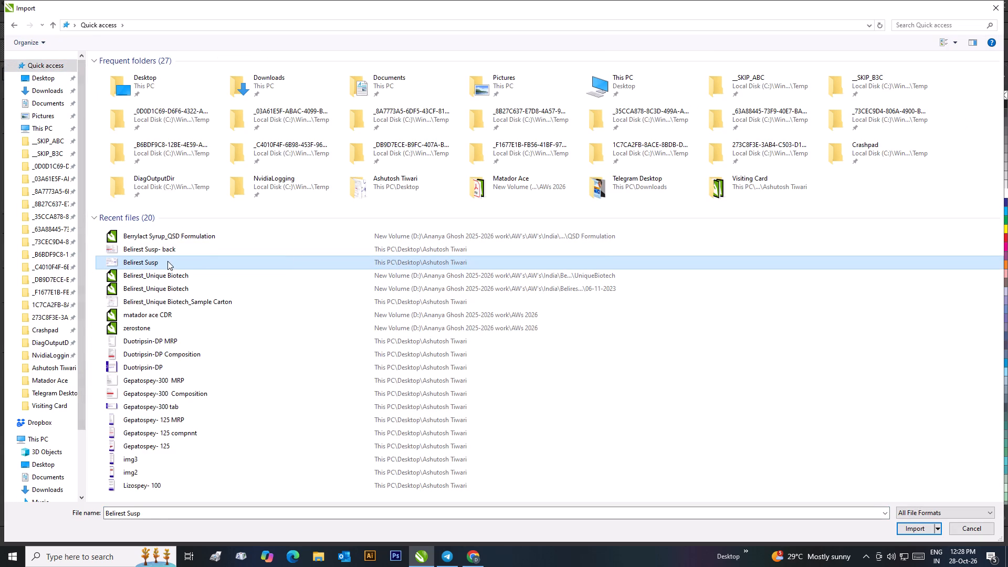
{"action": "left_click", "coordinate": [919, 524]}
{"action": "left_click", "coordinate": [594, 225]}
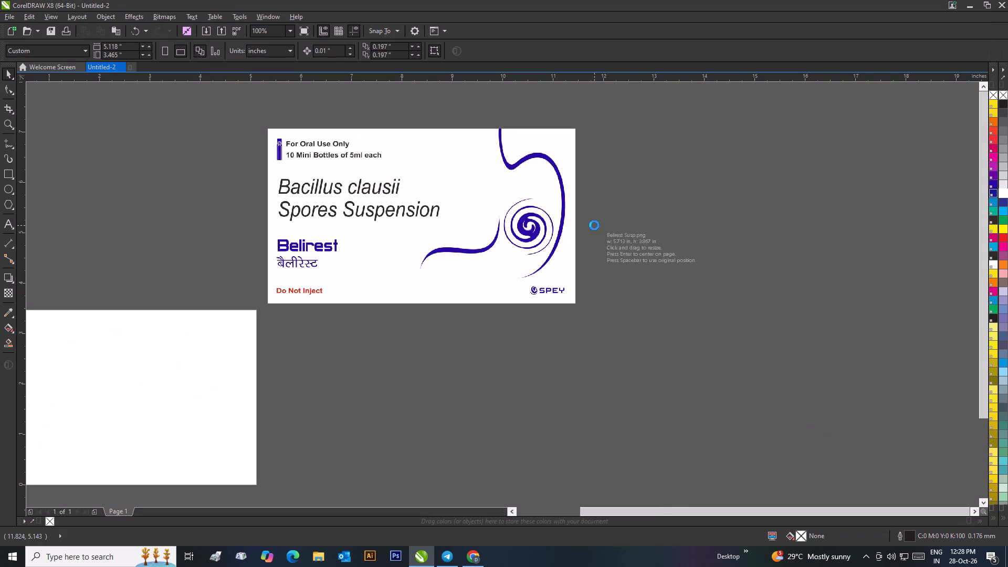
{"action": "left_click_drag", "start_coordinate": [655, 280], "coordinate": [638, 183]}
{"action": "left_click", "coordinate": [650, 333]}
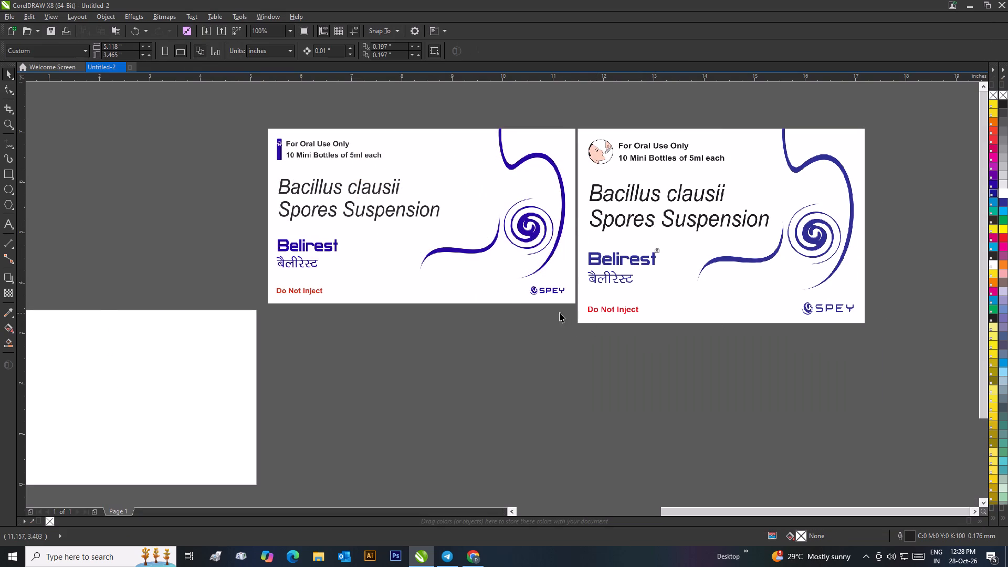
{"action": "scroll", "coordinate": [560, 312], "scroll_direction": "down", "scroll_amount": 1}
{"action": "scroll", "coordinate": [543, 262], "scroll_direction": "up", "scroll_amount": 1}
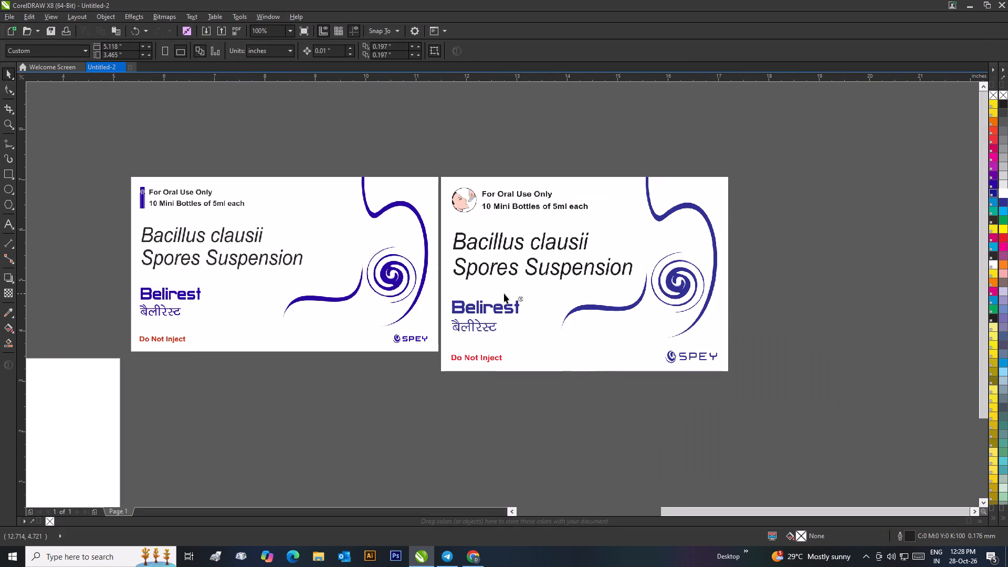
{"action": "left_click", "coordinate": [402, 147]}
Open the Berrylact Syrup_QSD Formulation drawing, accepting the permanent PANOSE-suggested substitution for the missing Swis721 Cn BT font.
{"action": "key", "text": "ctrl+o"}
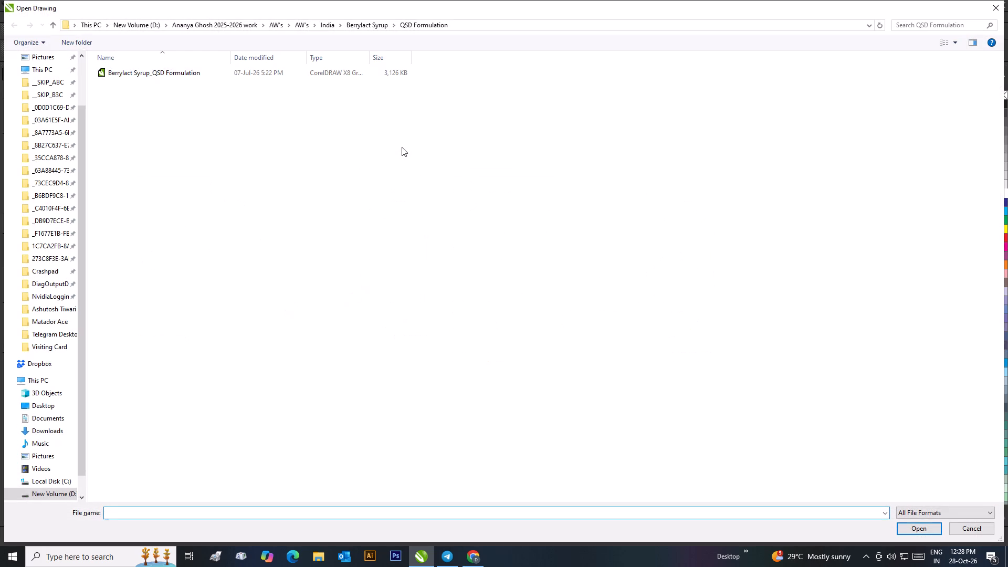
{"action": "double_click", "coordinate": [162, 76]}
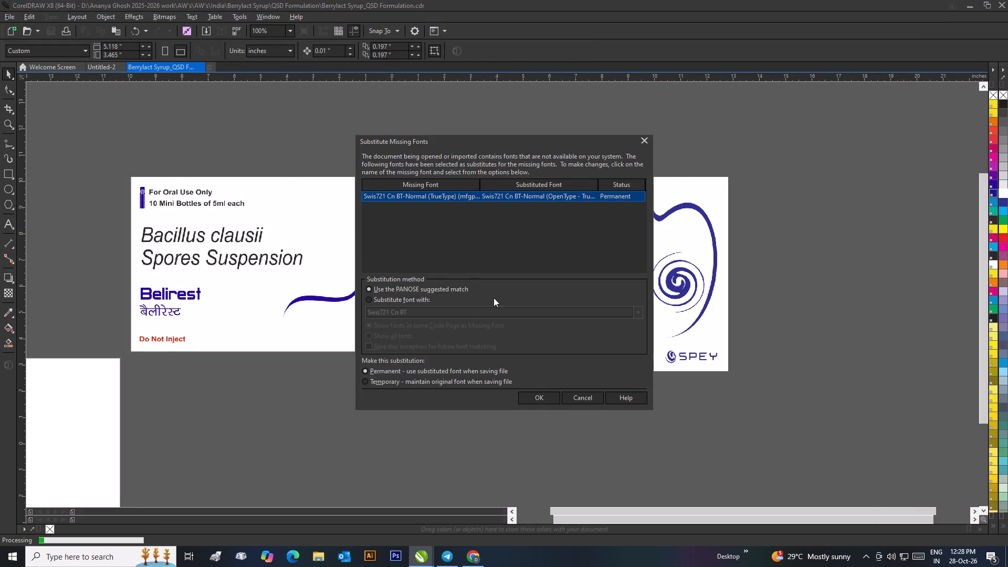
{"action": "left_click", "coordinate": [544, 396]}
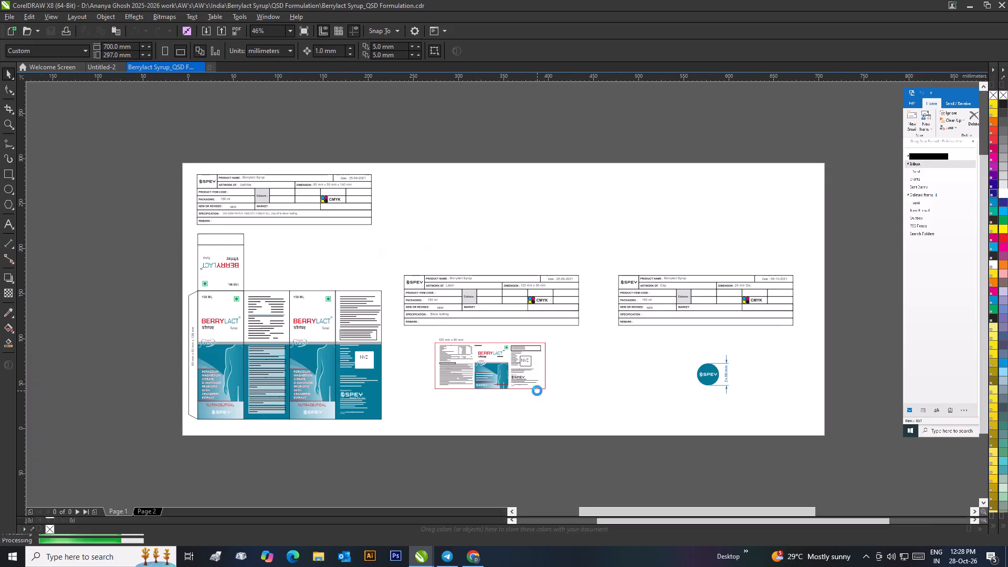
{"action": "left_click", "coordinate": [207, 93]}
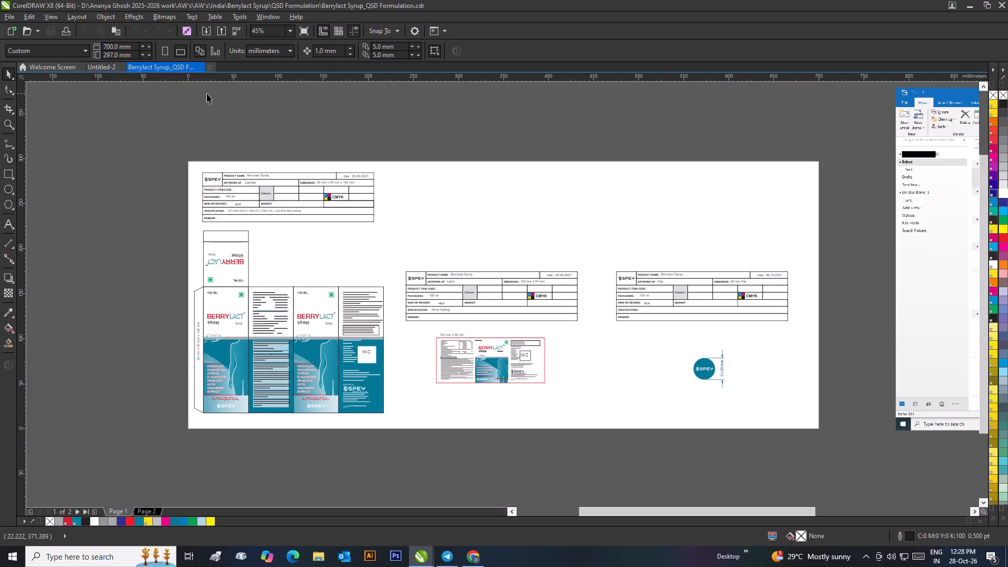
Open the recently used Belirest_Unique Biotech drawing from the UniqueBiotech folder.
{"action": "key", "text": "ctrl+o"}
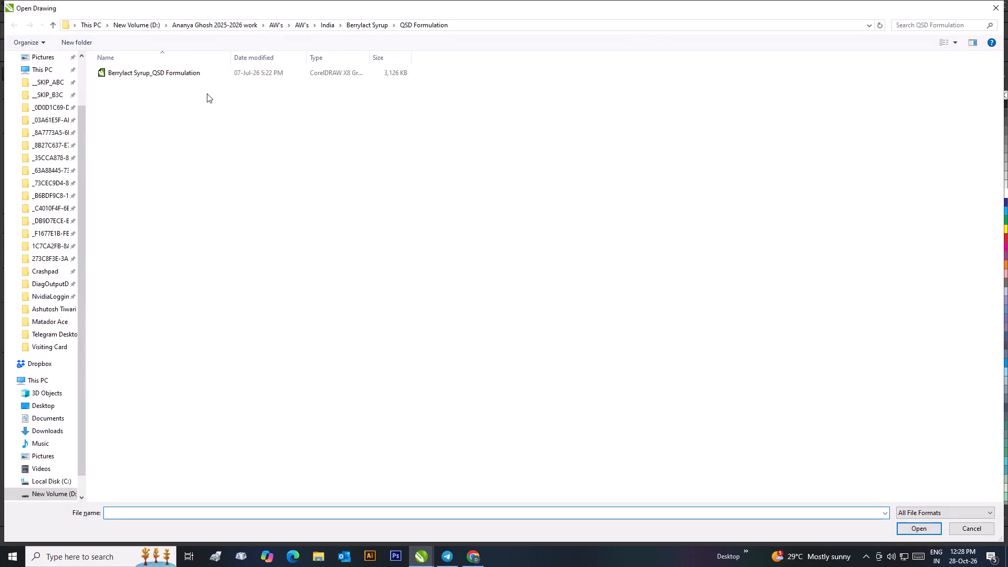
{"action": "left_click", "coordinate": [55, 27]}
{"action": "left_click", "coordinate": [55, 27]}
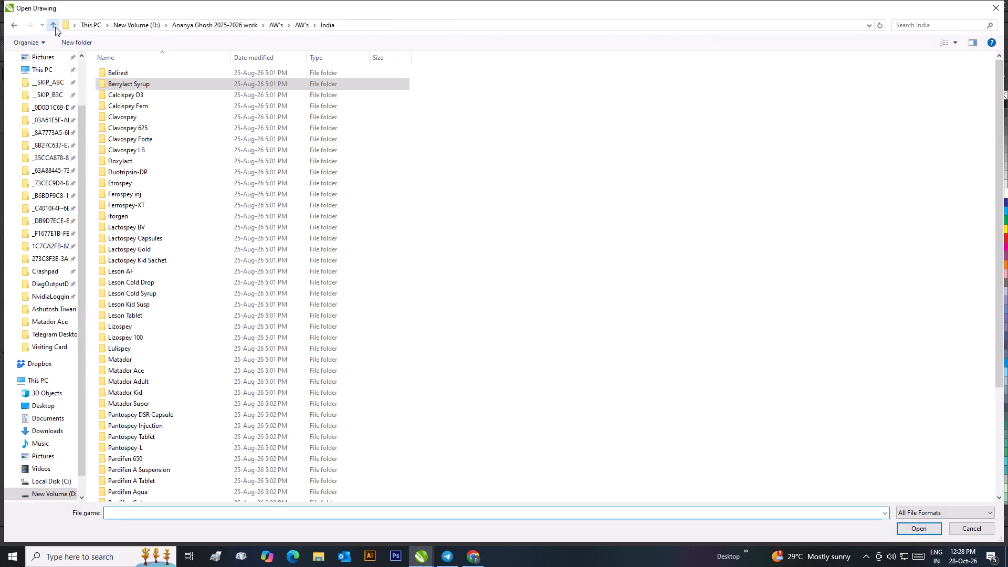
{"action": "left_click", "coordinate": [55, 27]}
{"action": "scroll", "coordinate": [46, 85], "scroll_direction": "up", "scroll_amount": 6}
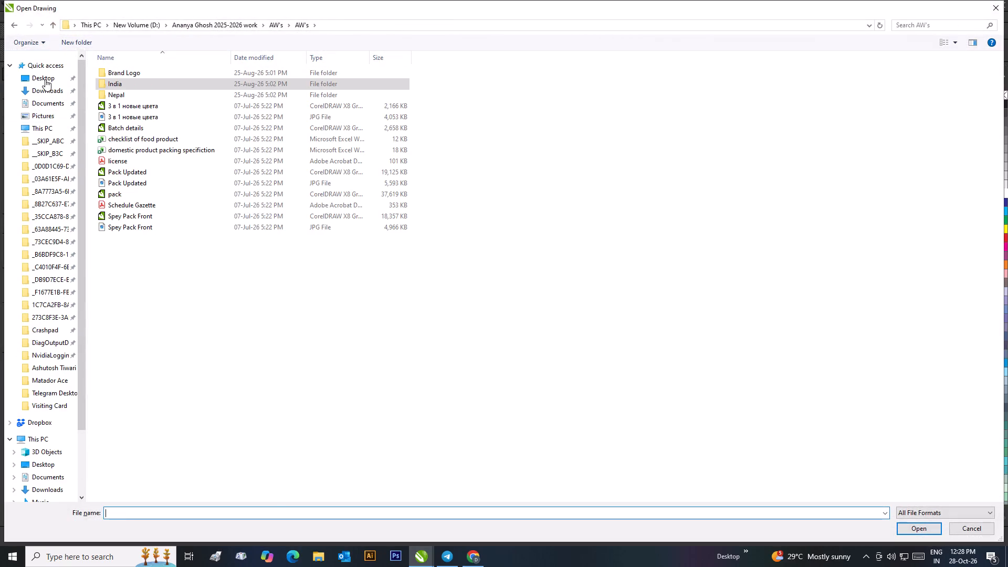
{"action": "left_click", "coordinate": [46, 71]}
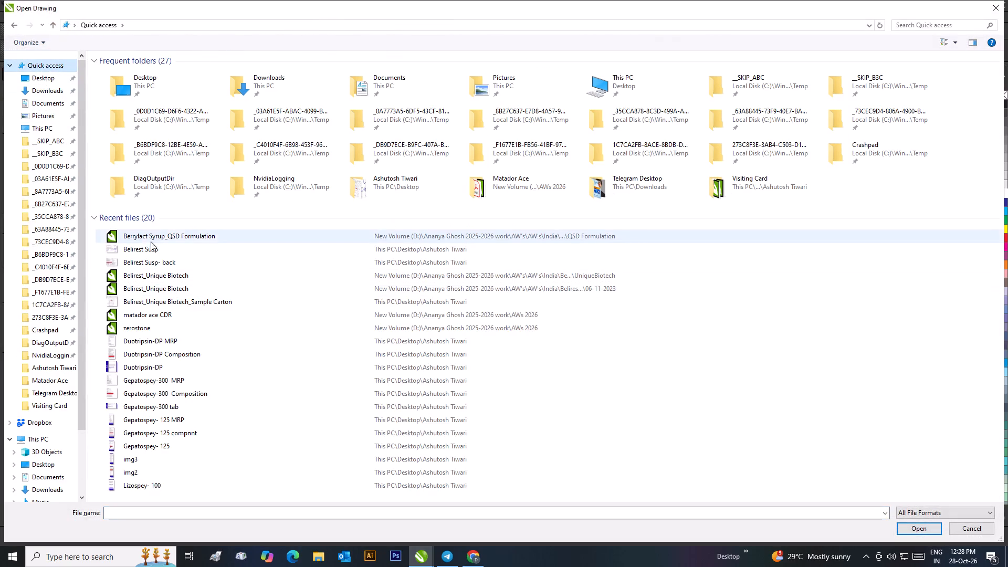
{"action": "left_click", "coordinate": [148, 278]}
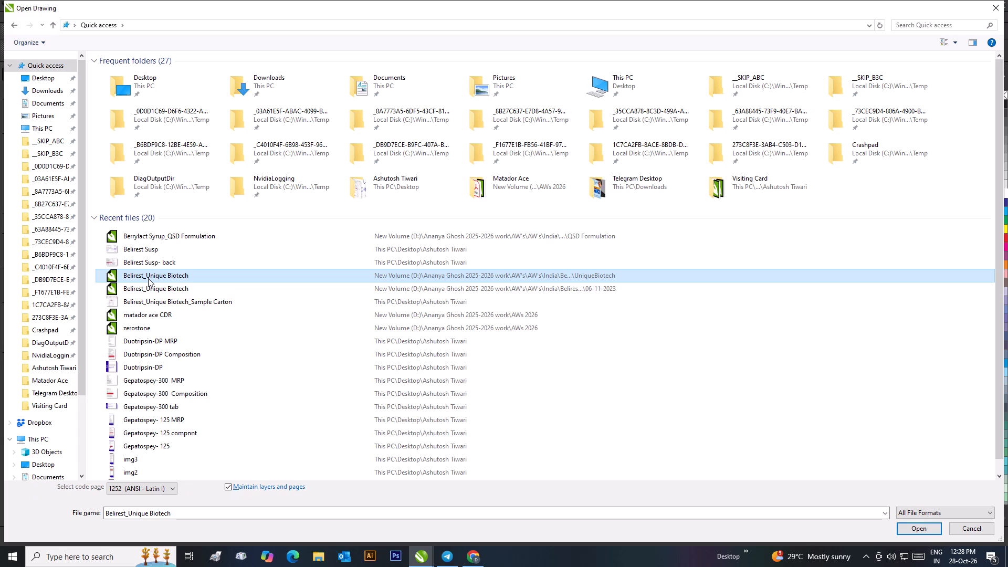
{"action": "double_click", "coordinate": [148, 278]}
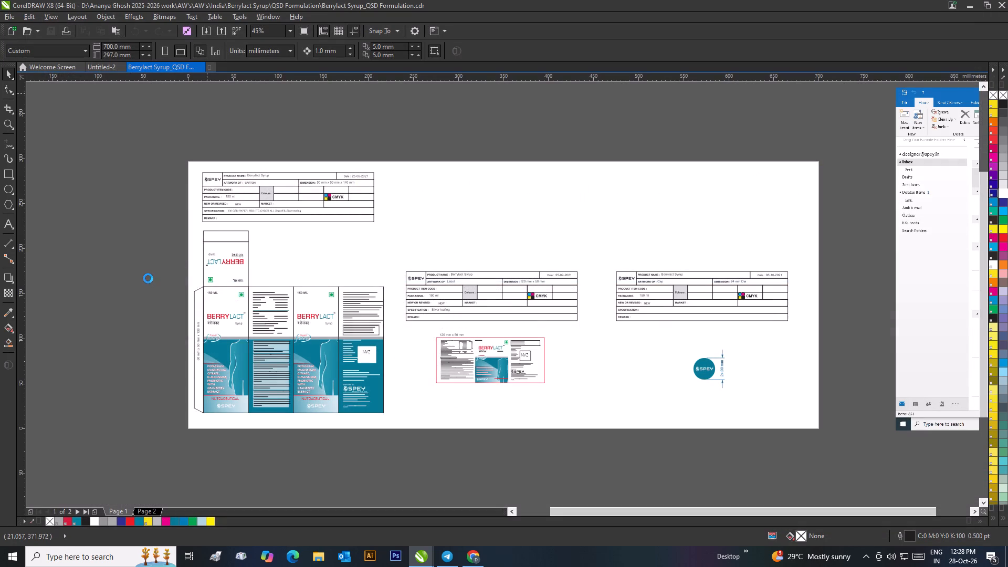
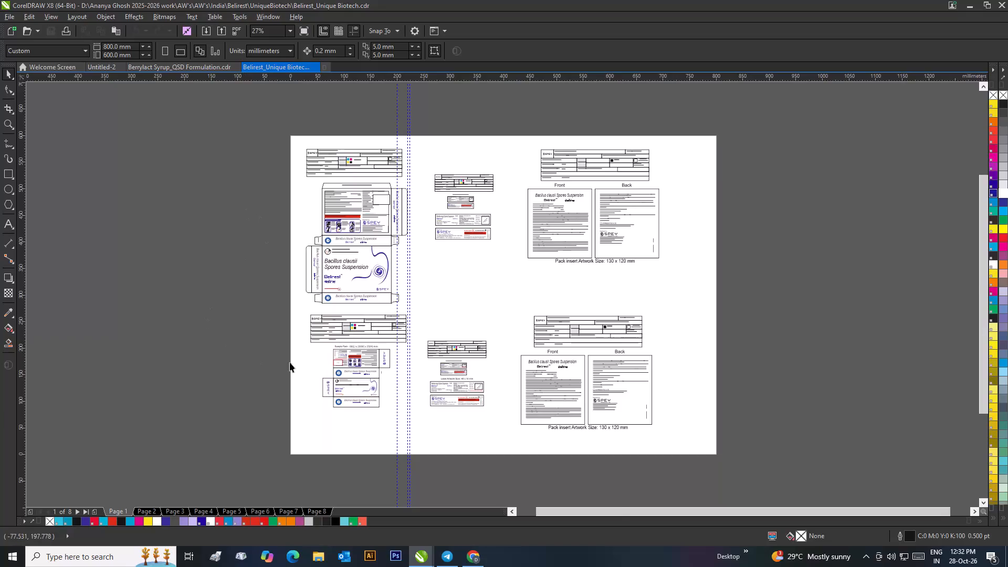
Examine the Belirest carton and sample-pack layouts on page 1, including their front and back panels.
{"action": "scroll", "coordinate": [388, 394], "scroll_direction": "up", "scroll_amount": 2}
{"action": "scroll", "coordinate": [412, 290], "scroll_direction": "up", "scroll_amount": 2}
{"action": "scroll", "coordinate": [502, 295], "scroll_direction": "down", "scroll_amount": 1}
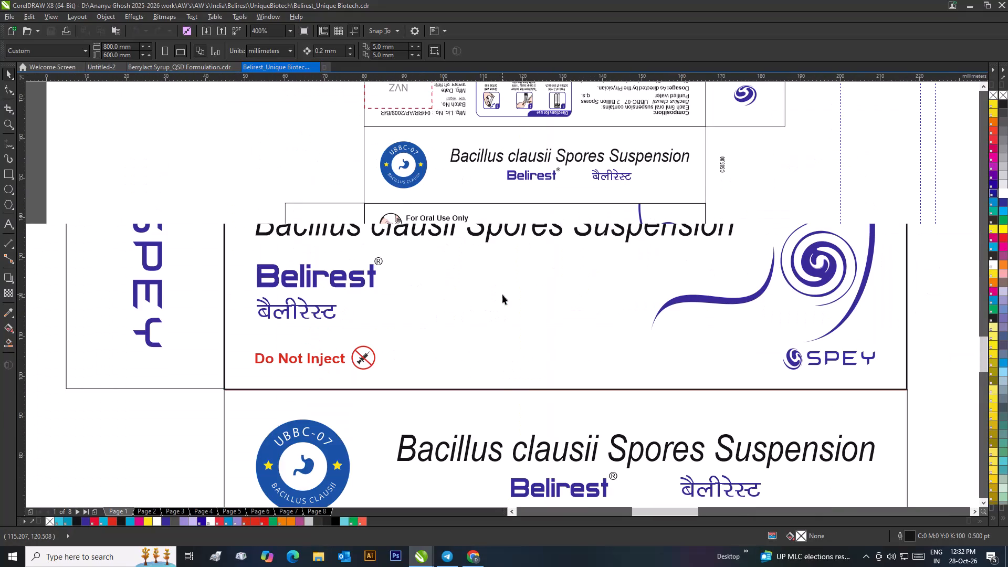
{"action": "scroll", "coordinate": [503, 306], "scroll_direction": "down", "scroll_amount": 1}
{"action": "scroll", "coordinate": [527, 196], "scroll_direction": "up", "scroll_amount": 1}
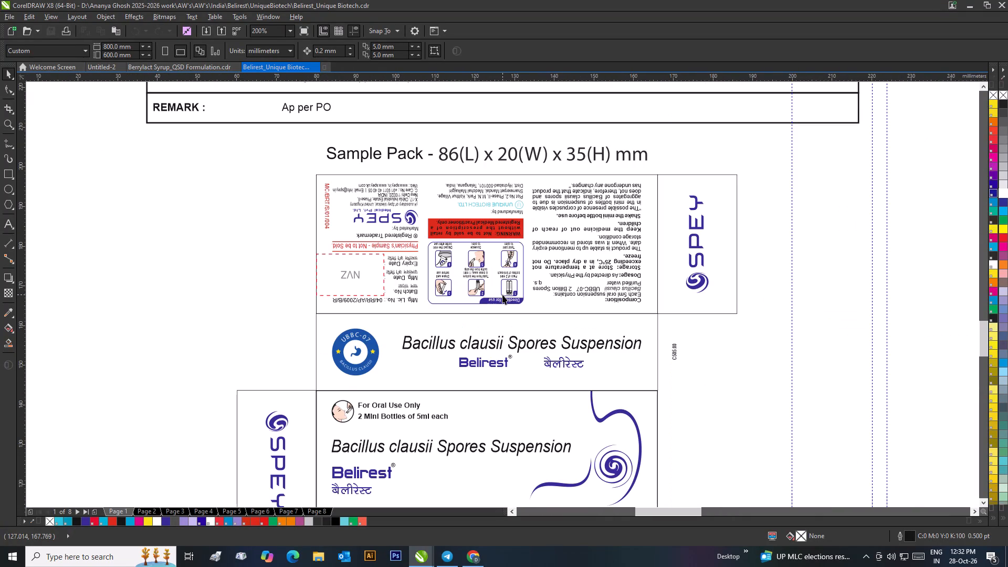
{"action": "scroll", "coordinate": [294, 330], "scroll_direction": "down", "scroll_amount": 1}
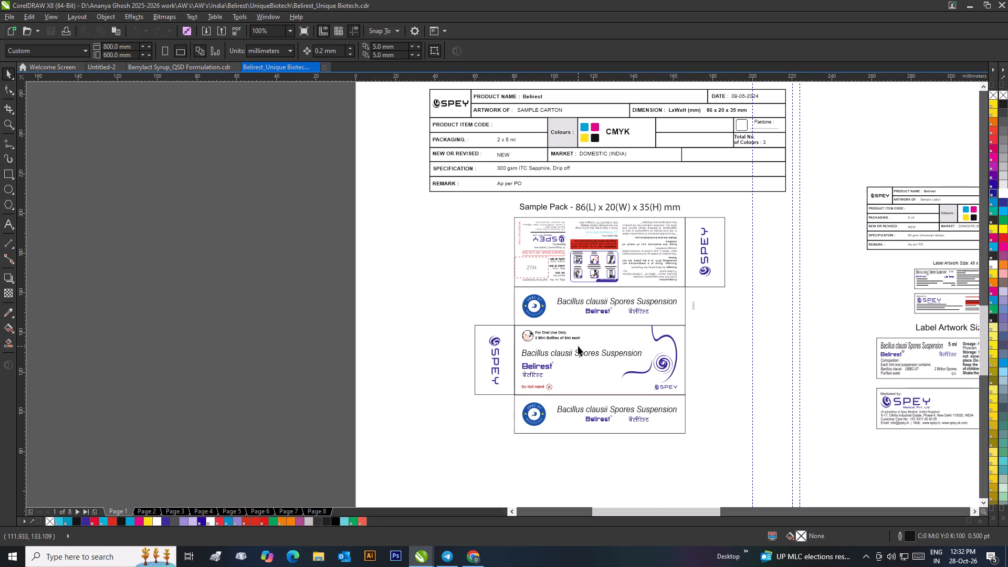
{"action": "scroll", "coordinate": [574, 343], "scroll_direction": "down", "scroll_amount": 1}
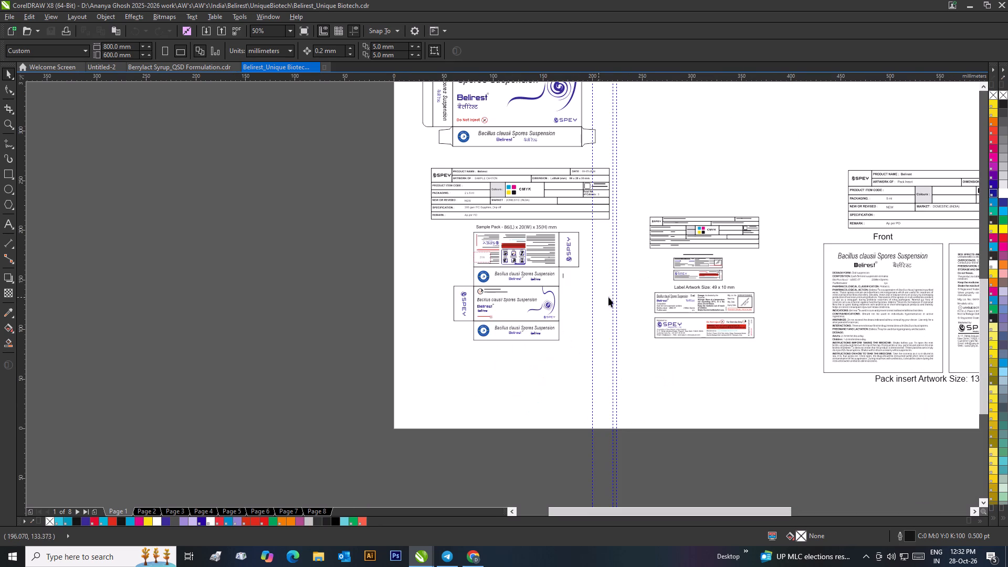
{"action": "scroll", "coordinate": [653, 281], "scroll_direction": "down", "scroll_amount": 1}
{"action": "scroll", "coordinate": [519, 255], "scroll_direction": "down", "scroll_amount": 1}
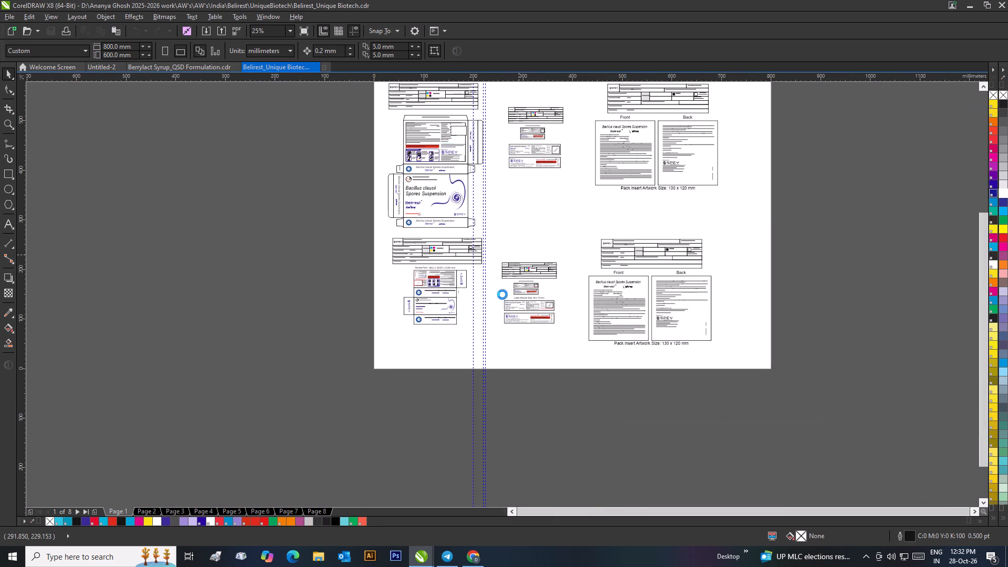
{"action": "scroll", "coordinate": [484, 261], "scroll_direction": "up", "scroll_amount": 1}
{"action": "scroll", "coordinate": [476, 303], "scroll_direction": "up", "scroll_amount": 1}
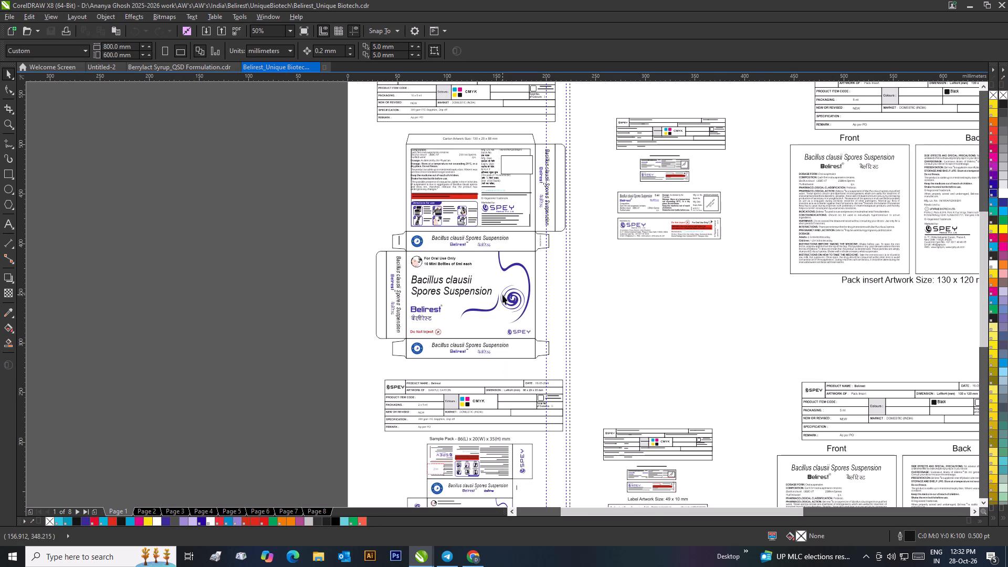
{"action": "left_click", "coordinate": [211, 298]}
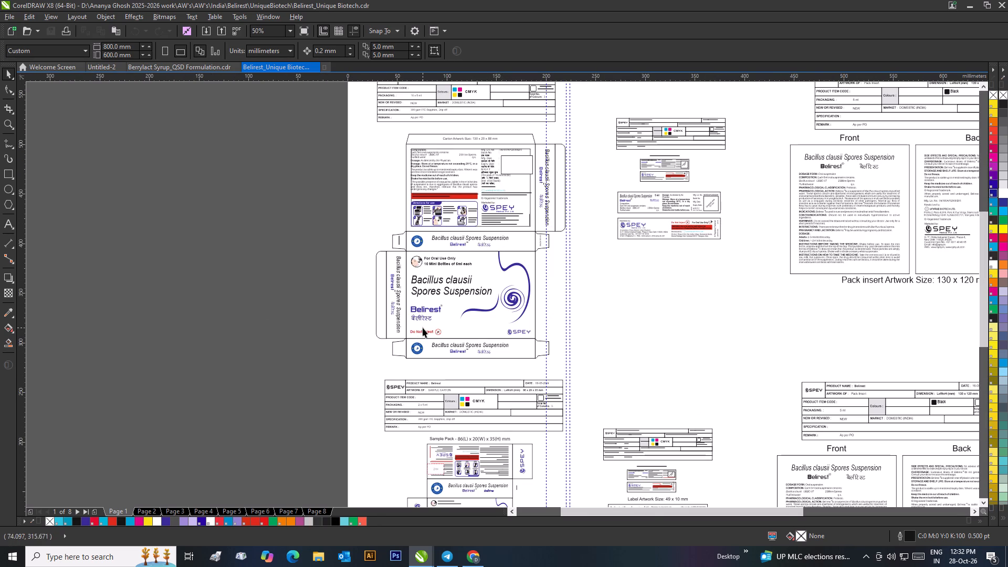
{"action": "scroll", "coordinate": [423, 328], "scroll_direction": "down", "scroll_amount": 2}
{"action": "scroll", "coordinate": [516, 342], "scroll_direction": "up", "scroll_amount": 2}
{"action": "scroll", "coordinate": [504, 285], "scroll_direction": "up", "scroll_amount": 2}
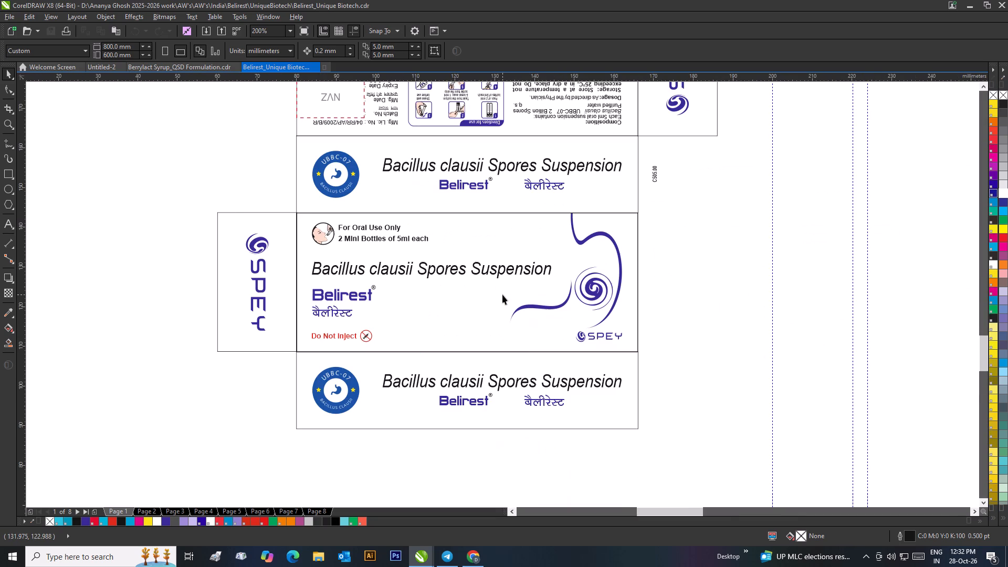
{"action": "left_click", "coordinate": [171, 266]}
{"action": "scroll", "coordinate": [197, 254], "scroll_direction": "down", "scroll_amount": 3}
{"action": "left_click", "coordinate": [427, 289]}
{"action": "scroll", "coordinate": [427, 289], "scroll_direction": "down", "scroll_amount": 2}
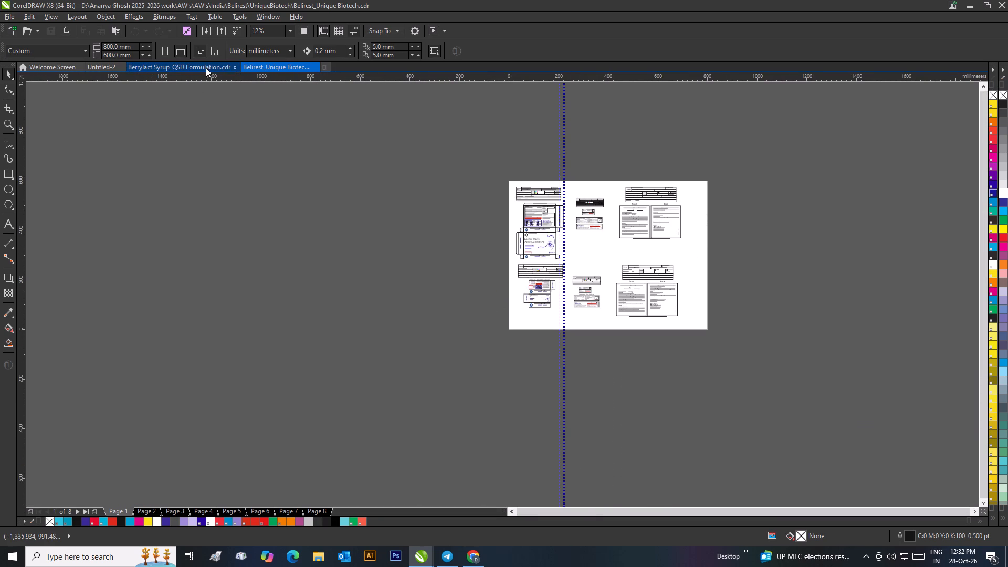
Close the Belirest_Unique Biotech drawing.
{"action": "left_click", "coordinate": [317, 67]}
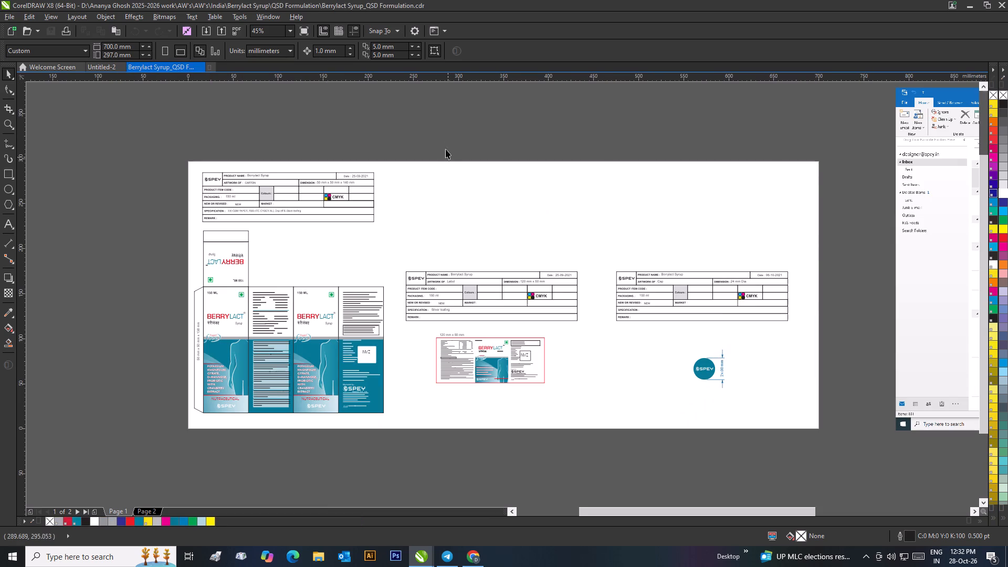
Examine the Berrylact Syrup carton artwork, including its front panels and Nutritional Information text, alongside the label layout.
{"action": "left_click", "coordinate": [442, 141]}
{"action": "scroll", "coordinate": [416, 253], "scroll_direction": "down", "scroll_amount": 1}
{"action": "scroll", "coordinate": [498, 308], "scroll_direction": "up", "scroll_amount": 1}
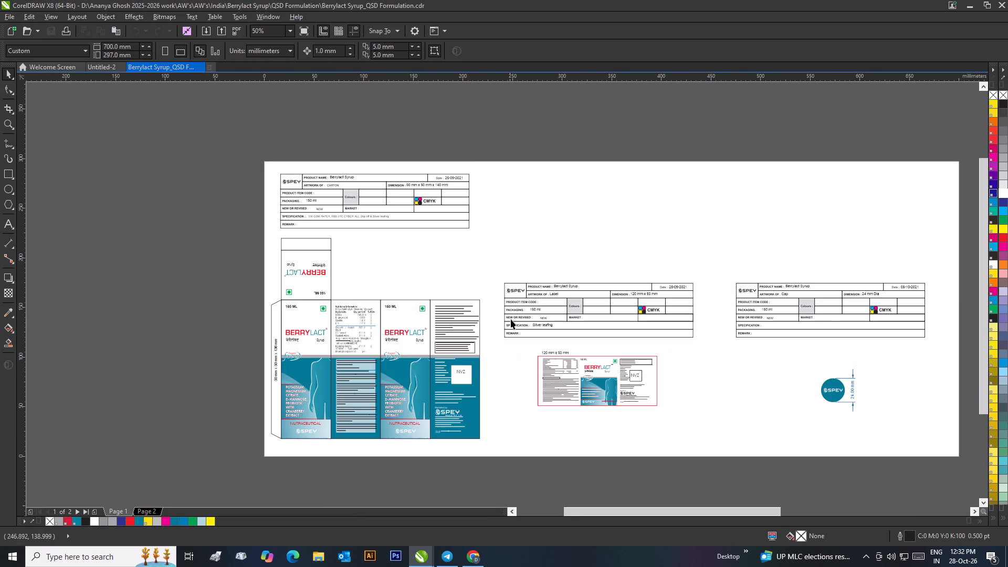
{"action": "scroll", "coordinate": [502, 346], "scroll_direction": "up", "scroll_amount": 1}
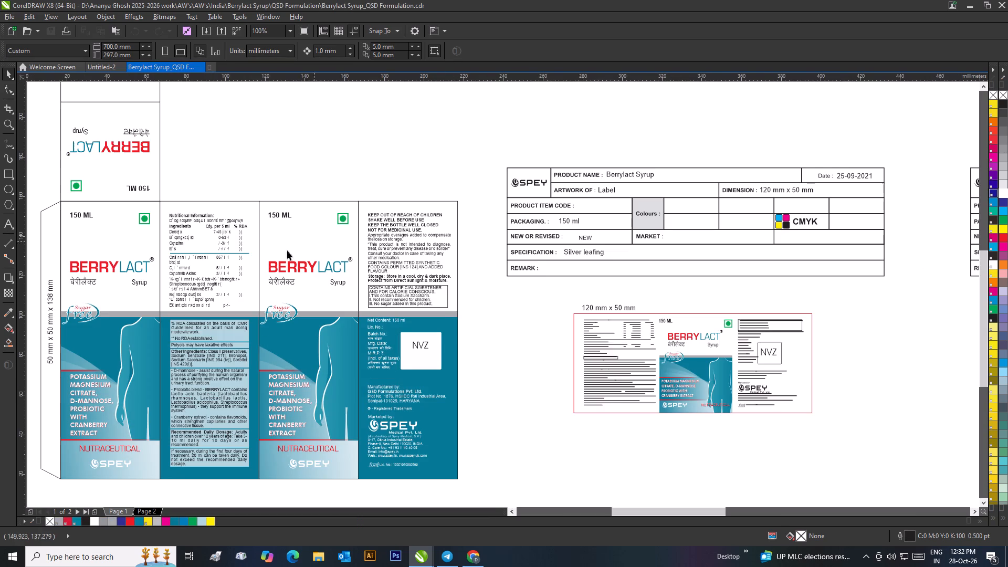
{"action": "scroll", "coordinate": [228, 282], "scroll_direction": "up", "scroll_amount": 2}
{"action": "scroll", "coordinate": [476, 298], "scroll_direction": "down", "scroll_amount": 2}
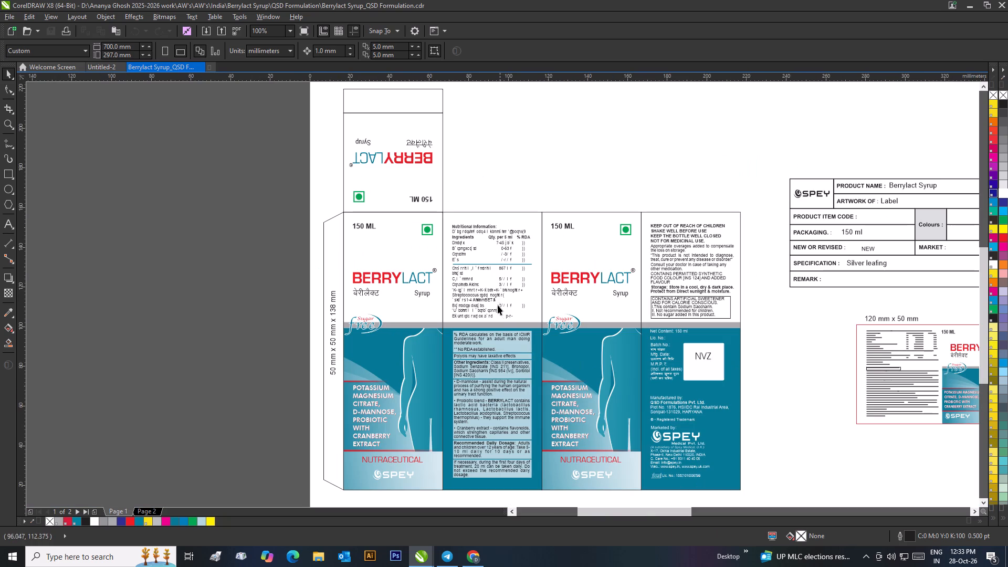
{"action": "scroll", "coordinate": [493, 327], "scroll_direction": "up", "scroll_amount": 1}
{"action": "scroll", "coordinate": [502, 291], "scroll_direction": "down", "scroll_amount": 1}
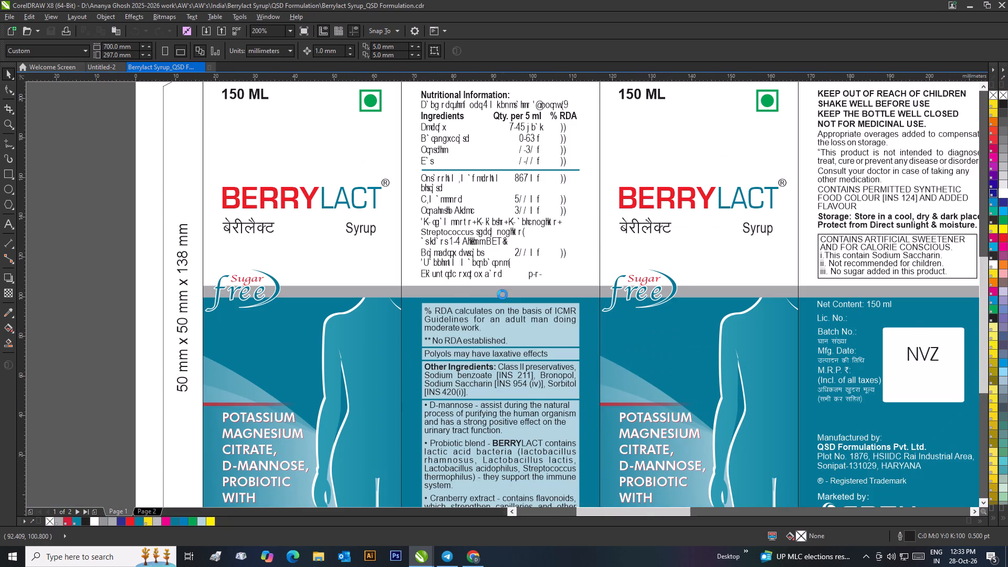
{"action": "scroll", "coordinate": [502, 295], "scroll_direction": "down", "scroll_amount": 1}
{"action": "scroll", "coordinate": [498, 296], "scroll_direction": "up", "scroll_amount": 2}
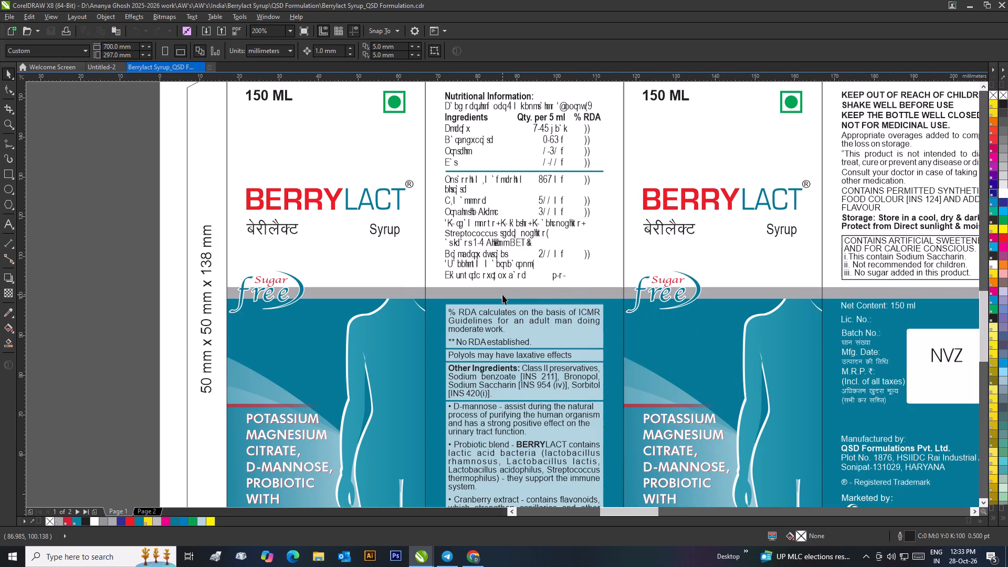
{"action": "scroll", "coordinate": [502, 295], "scroll_direction": "down", "scroll_amount": 1}
{"action": "left_click", "coordinate": [262, 211]}
{"action": "scroll", "coordinate": [295, 195], "scroll_direction": "down", "scroll_amount": 1}
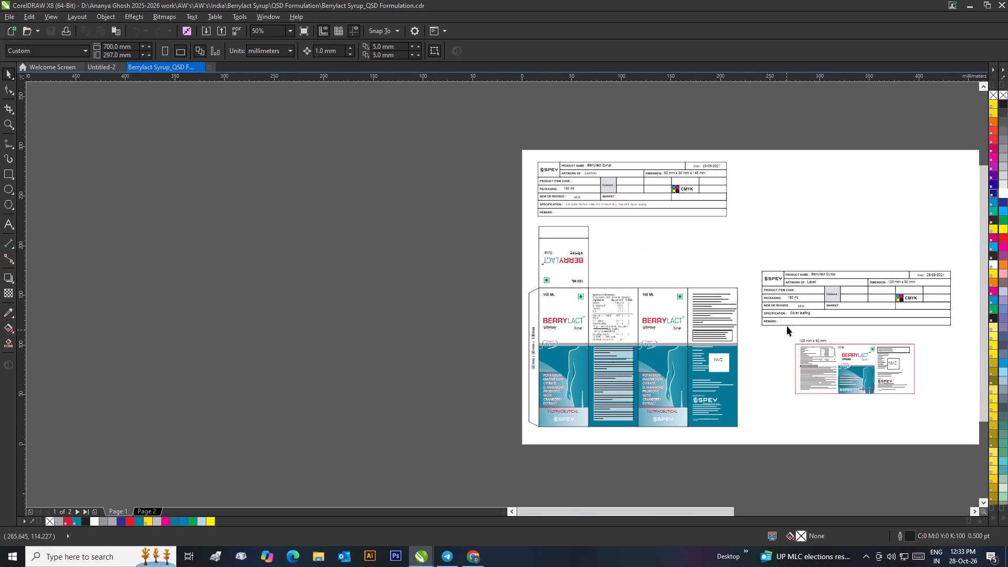
{"action": "left_click", "coordinate": [368, 127]}
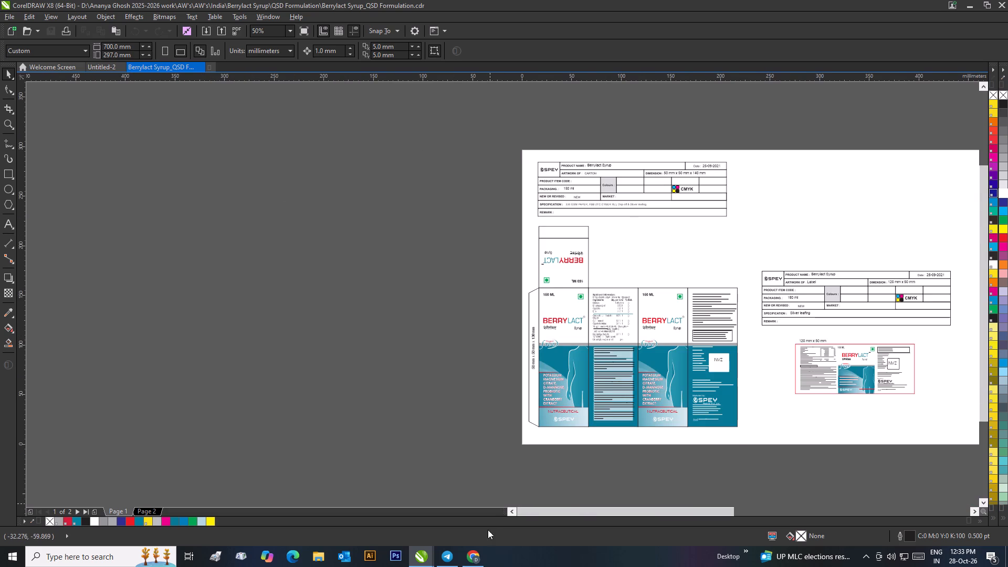
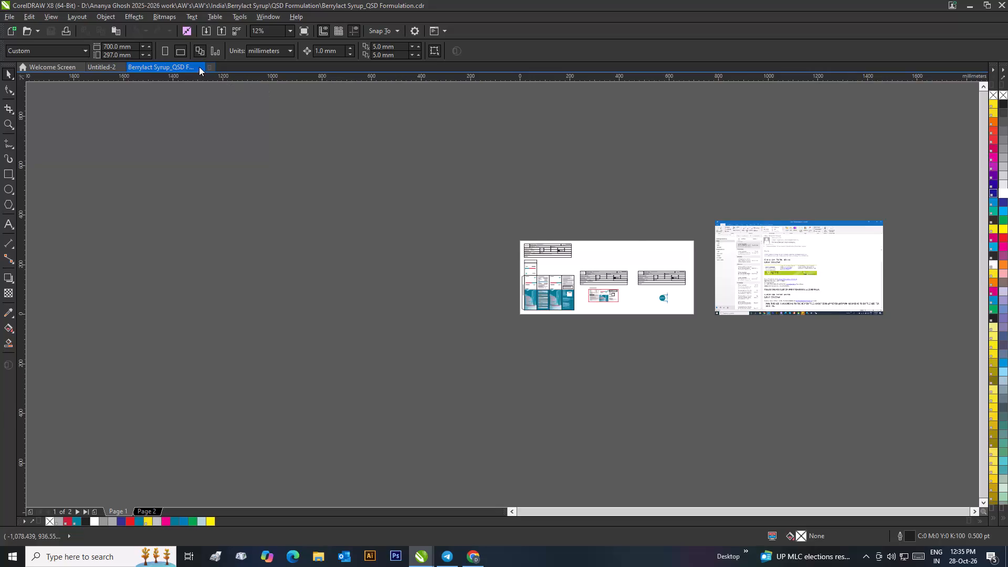
Close the Berrylact Syrup_QSD Formulation drawing.
{"action": "left_click", "coordinate": [199, 67]}
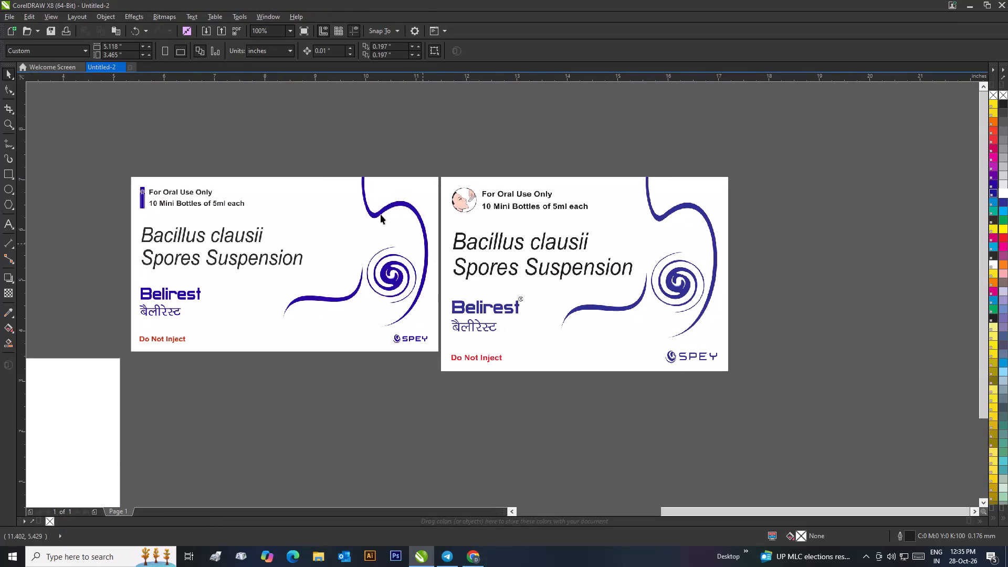
Delete all three imported Belirest carton images placed around the blank page in Untitled-2.
{"action": "scroll", "coordinate": [249, 125], "scroll_direction": "down", "scroll_amount": 3}
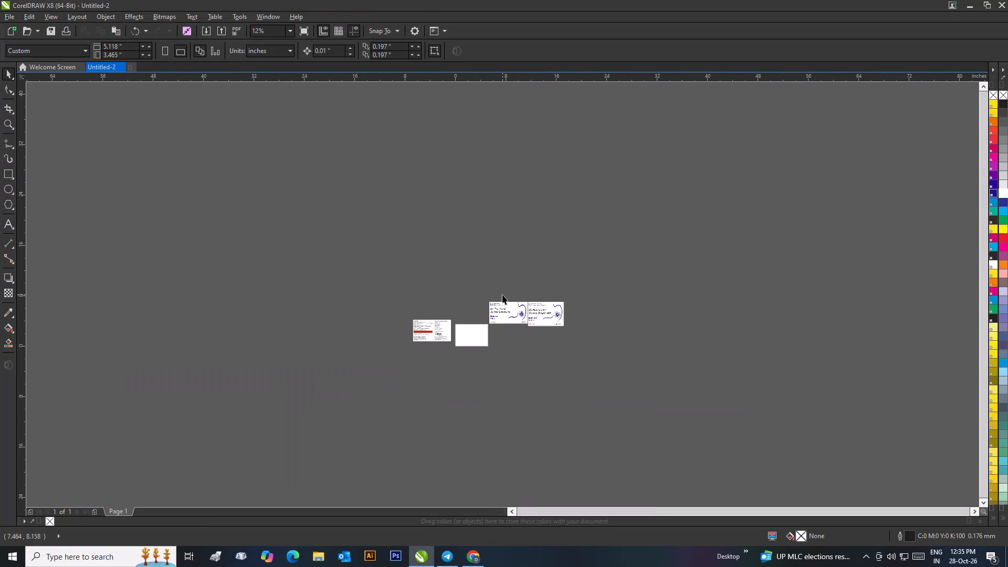
{"action": "left_click_drag", "start_coordinate": [411, 291], "coordinate": [657, 380]}
{"action": "key", "text": "Delete"}
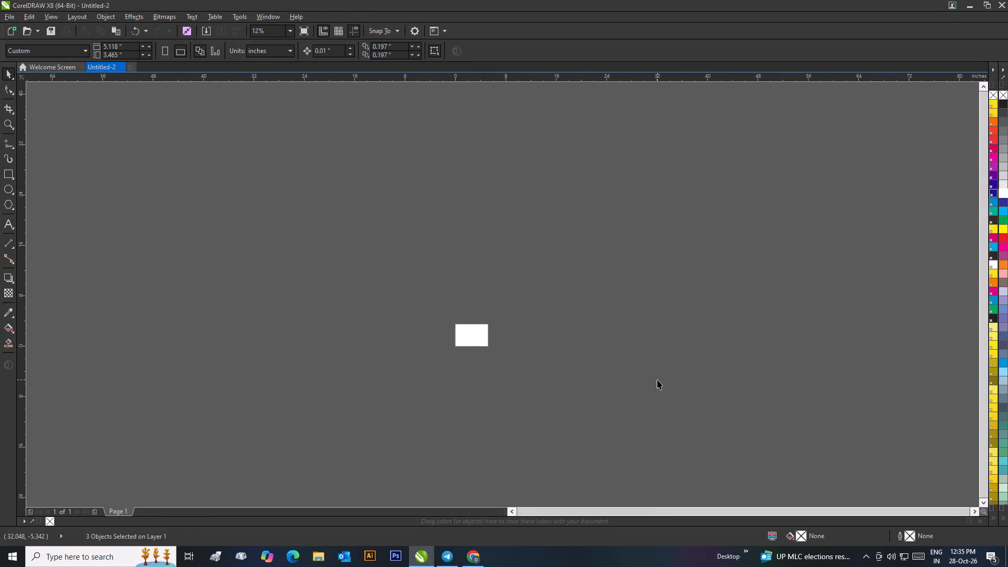
Browse to the Clavospey LB folder inside the India artwork folder for opening a drawing.
{"action": "key", "text": "ctrl+o"}
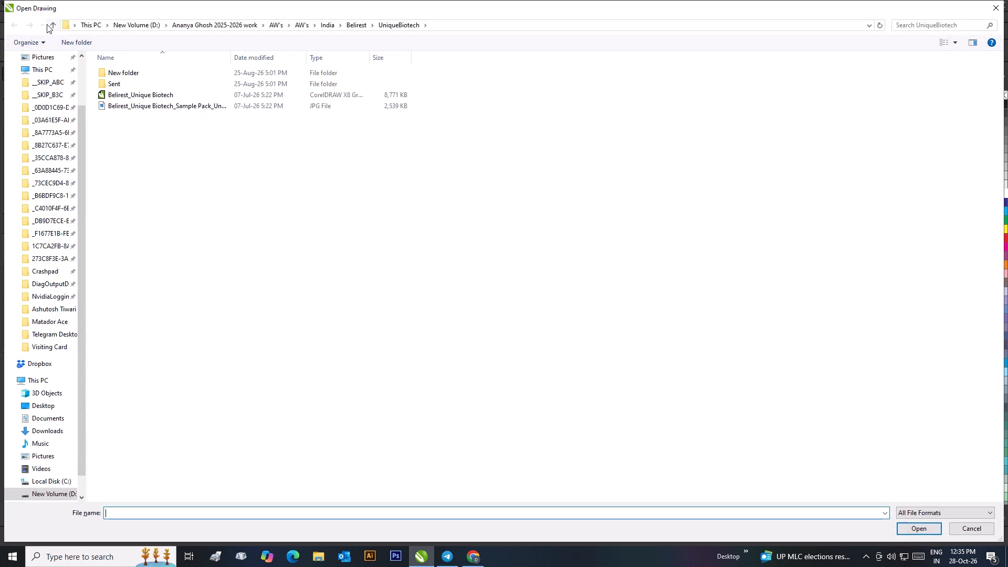
{"action": "left_click", "coordinate": [52, 24]}
{"action": "left_click", "coordinate": [52, 24]}
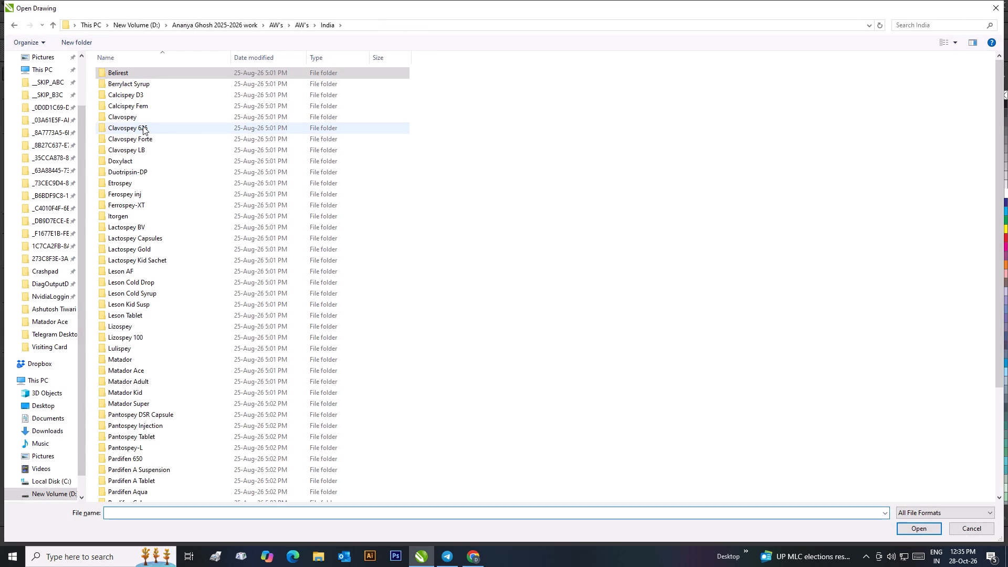
{"action": "double_click", "coordinate": [135, 150]}
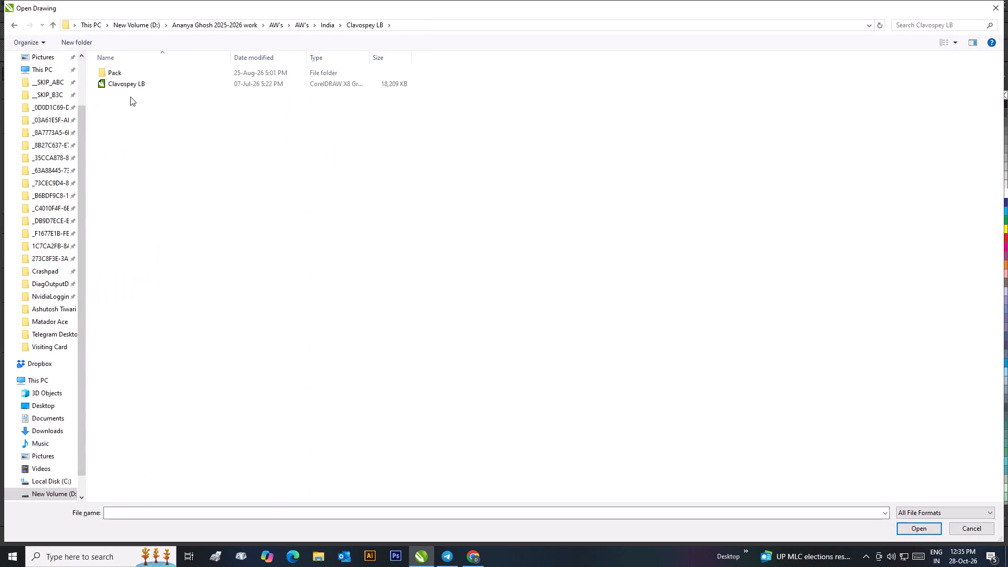
Open the Clavospey LB drawing from the Clavospey LB folder.
{"action": "left_click", "coordinate": [129, 84]}
{"action": "left_click", "coordinate": [129, 83]}
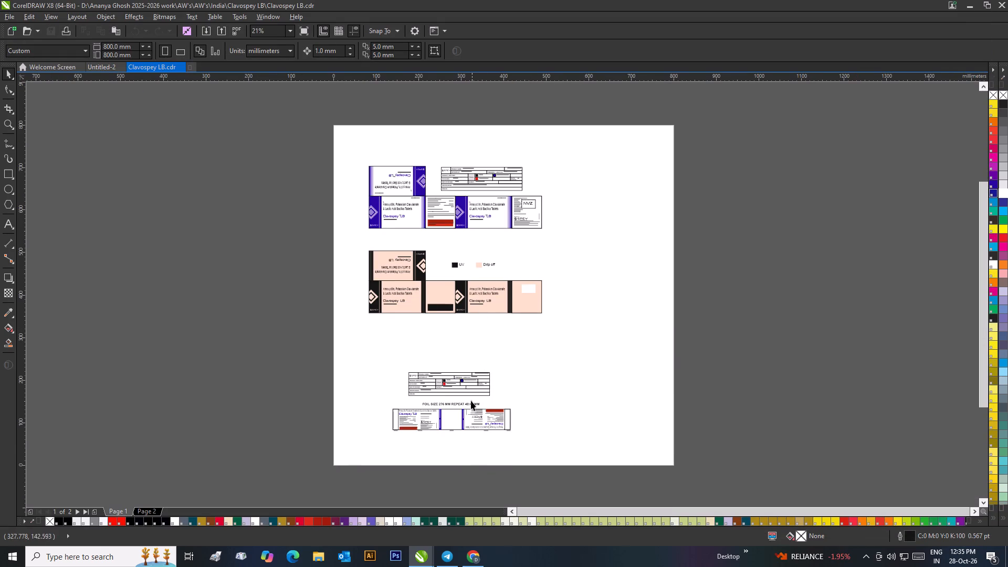
Group the four loose text objects on the second front panel of the blue Clavospey LB outer carton, and clear the selection.
{"action": "scroll", "coordinate": [430, 233], "scroll_direction": "up", "scroll_amount": 3}
{"action": "scroll", "coordinate": [502, 295], "scroll_direction": "down", "scroll_amount": 1}
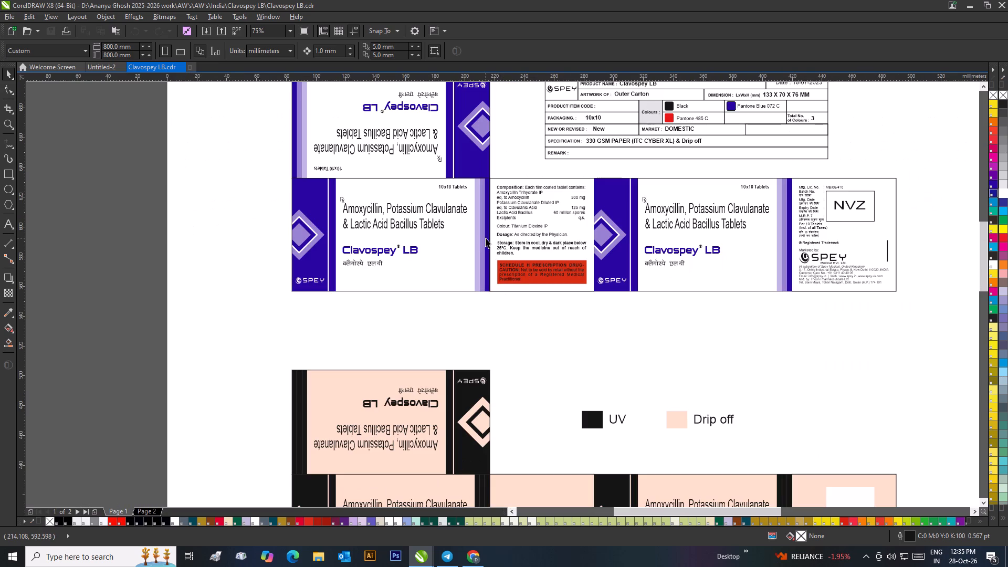
{"action": "scroll", "coordinate": [481, 238], "scroll_direction": "down", "scroll_amount": 2}
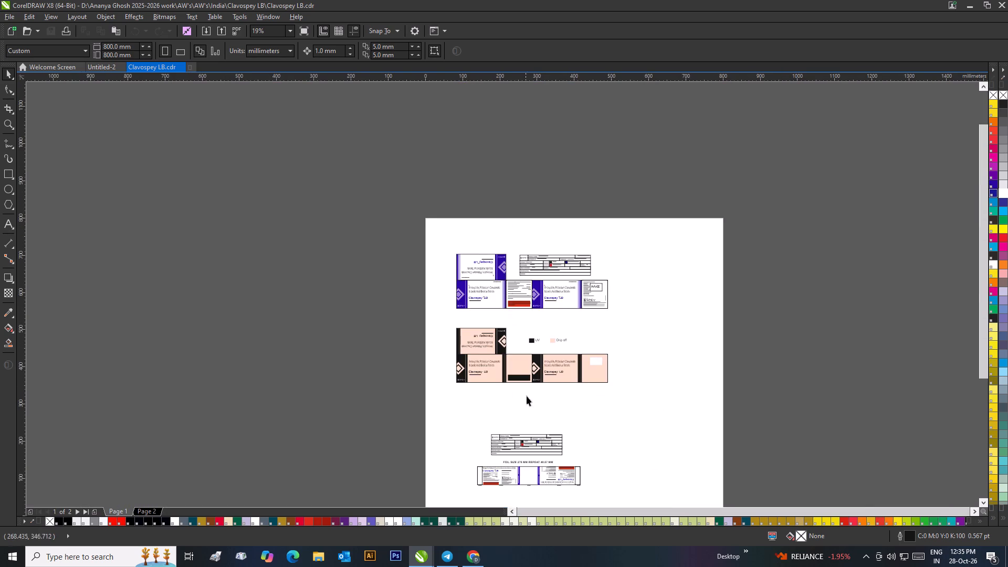
{"action": "scroll", "coordinate": [541, 486], "scroll_direction": "up", "scroll_amount": 2}
{"action": "scroll", "coordinate": [493, 286], "scroll_direction": "down", "scroll_amount": 2}
{"action": "scroll", "coordinate": [478, 133], "scroll_direction": "up", "scroll_amount": 1}
{"action": "scroll", "coordinate": [501, 299], "scroll_direction": "down", "scroll_amount": 1}
{"action": "scroll", "coordinate": [506, 284], "scroll_direction": "up", "scroll_amount": 2}
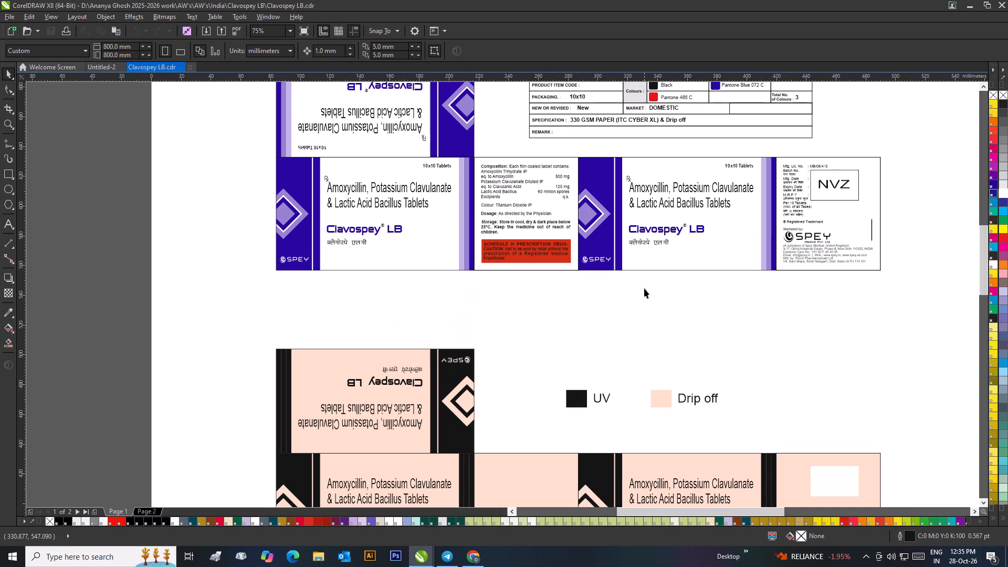
{"action": "left_click_drag", "start_coordinate": [612, 277], "coordinate": [779, 133]}
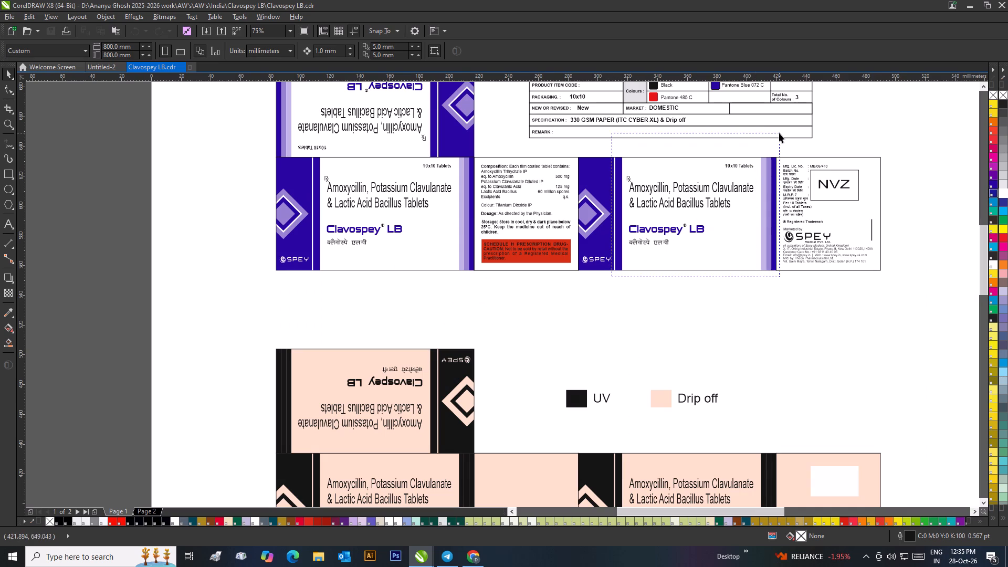
{"action": "left_click_drag", "start_coordinate": [779, 133], "coordinate": [781, 131]}
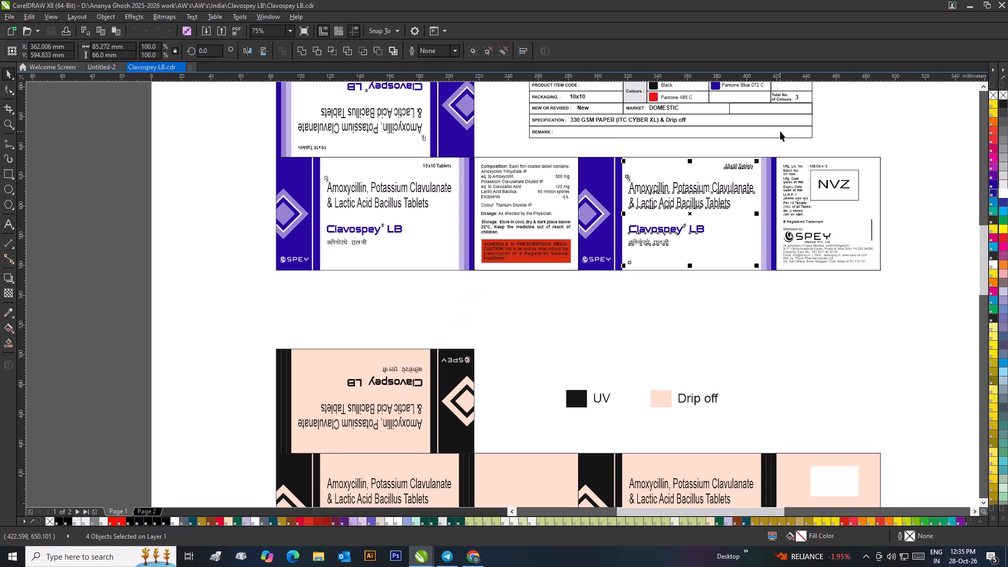
{"action": "key", "text": "ctrl+g"}
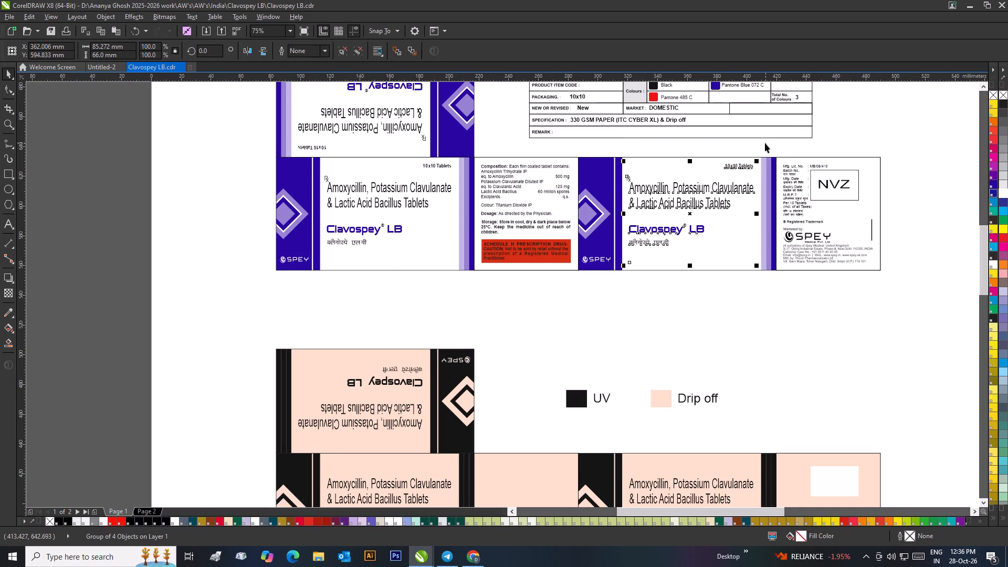
{"action": "scroll", "coordinate": [757, 151], "scroll_direction": "down", "scroll_amount": 2}
{"action": "left_click", "coordinate": [460, 191]}
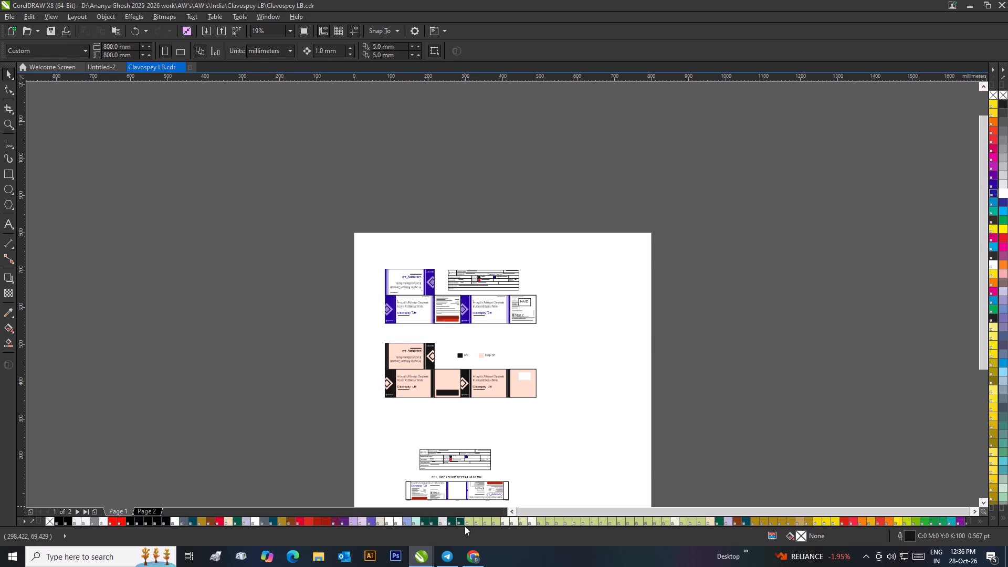